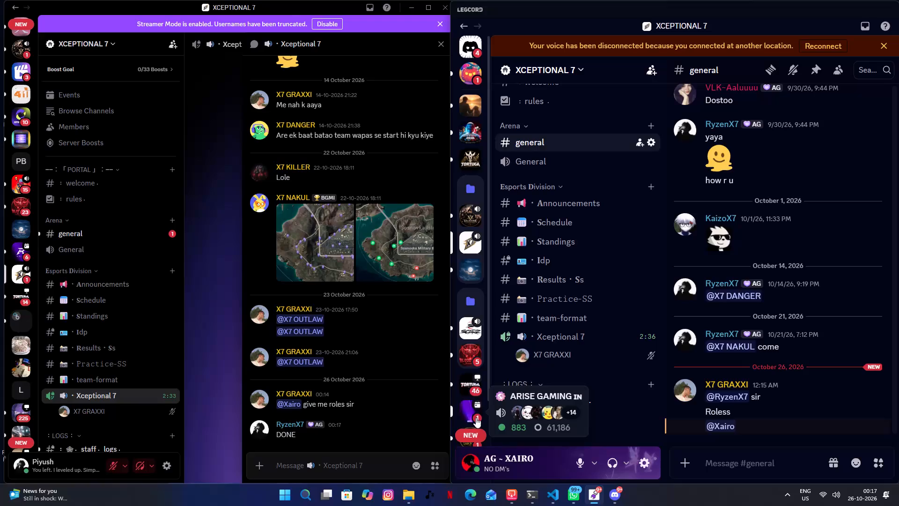
Join the Help voice channel in the ARISE GAMING server.
scroll(558, 315, "down", 1)
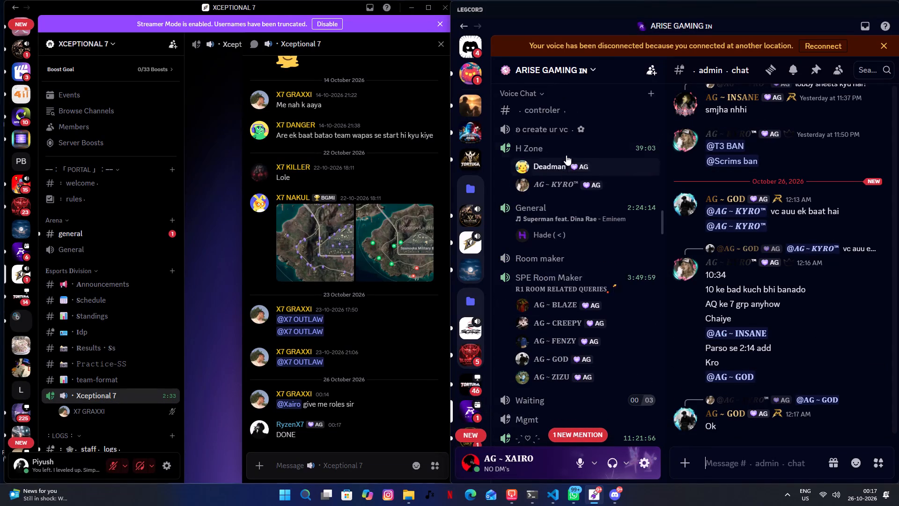
scroll(567, 198, "up", 5)
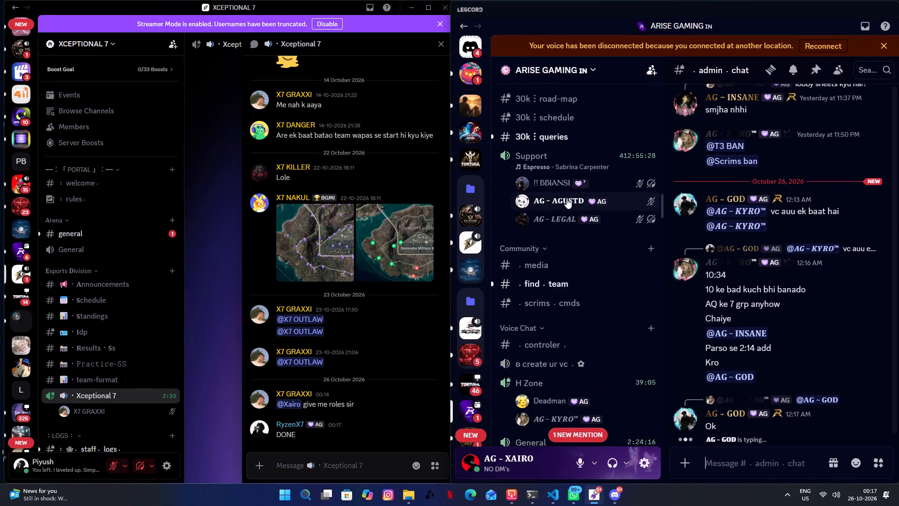
scroll(567, 198, "up", 14)
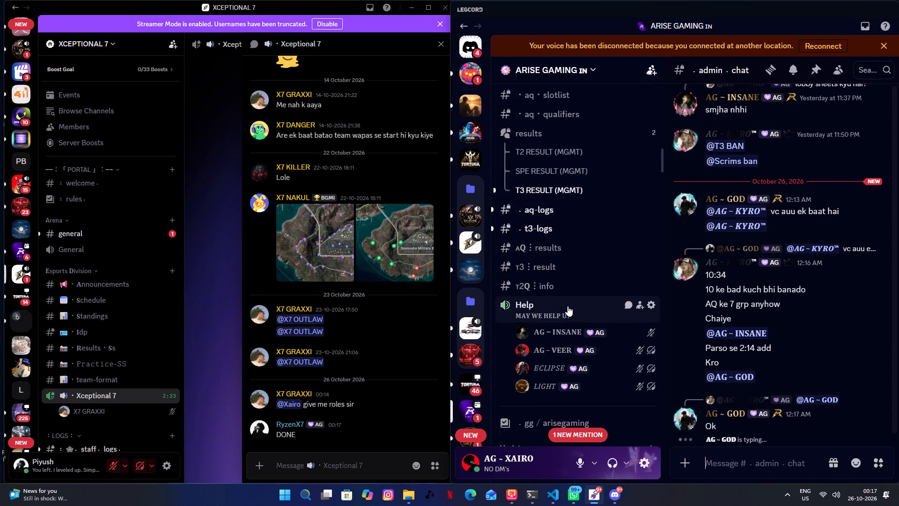
scroll(576, 322, "down", 7)
scroll(576, 323, "down", 14)
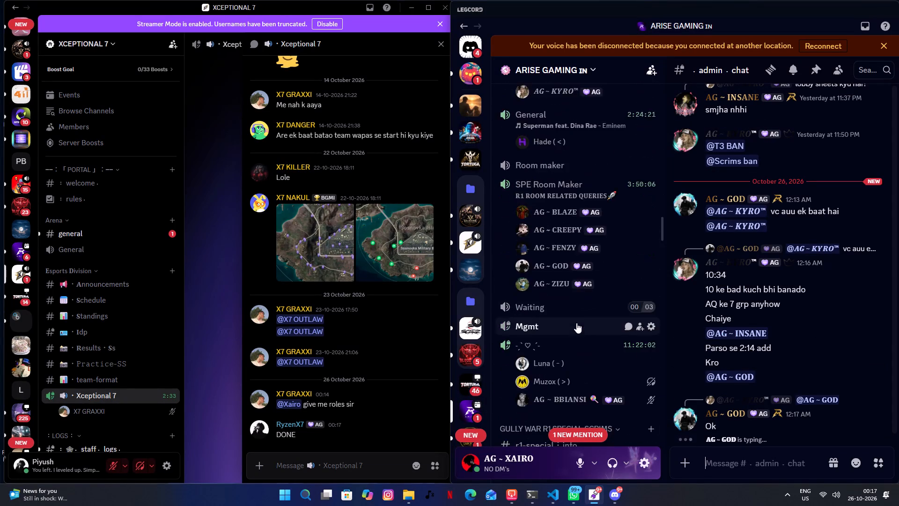
scroll(576, 323, "up", 6)
scroll(576, 323, "down", 5)
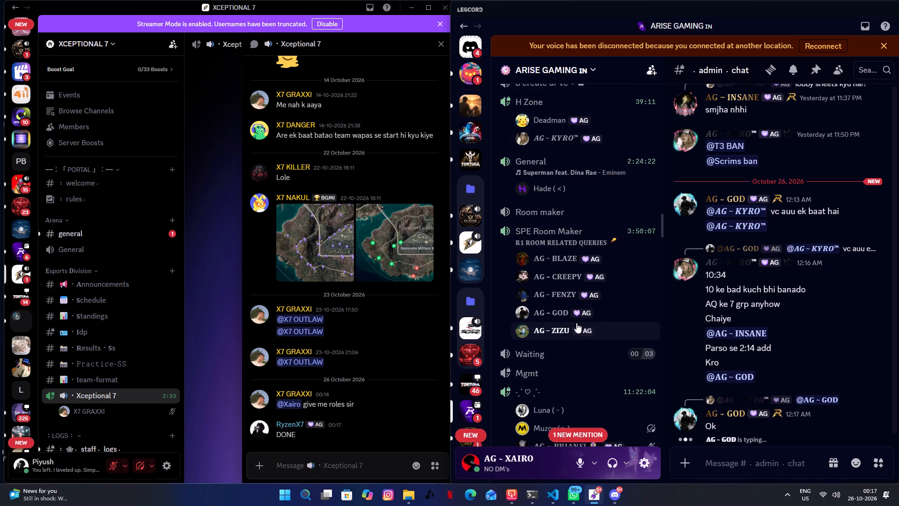
scroll(576, 323, "up", 18)
left_click(581, 213)
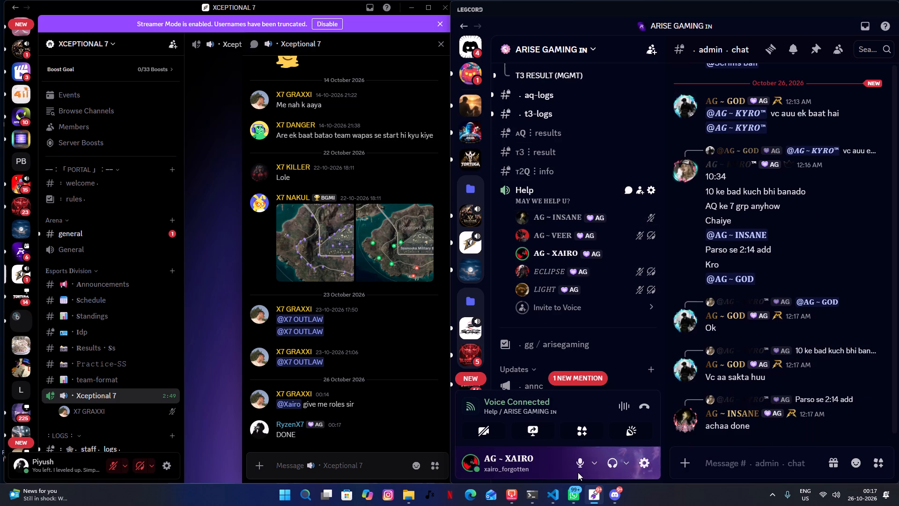
Launch the Brave browser and open the SPE PT KYRO spreadsheet from Google Sheets.
key("b")
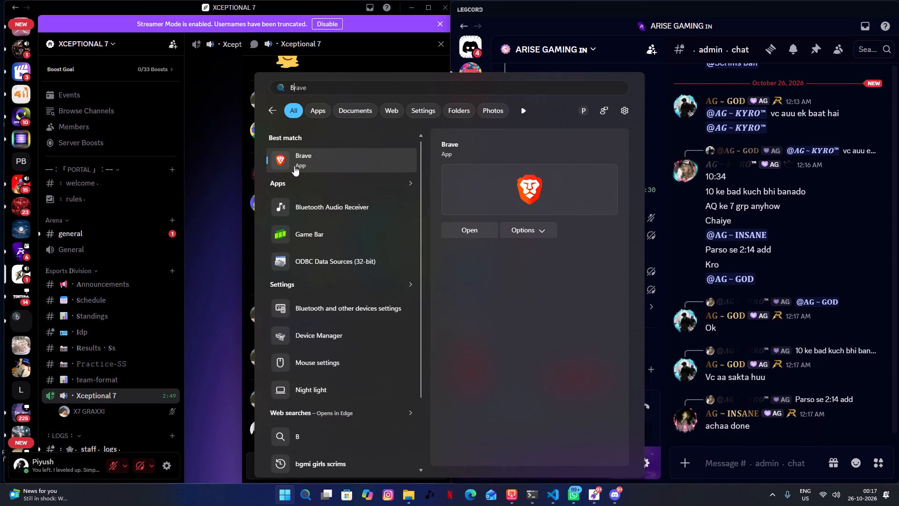
left_click(296, 164)
left_click(558, 336)
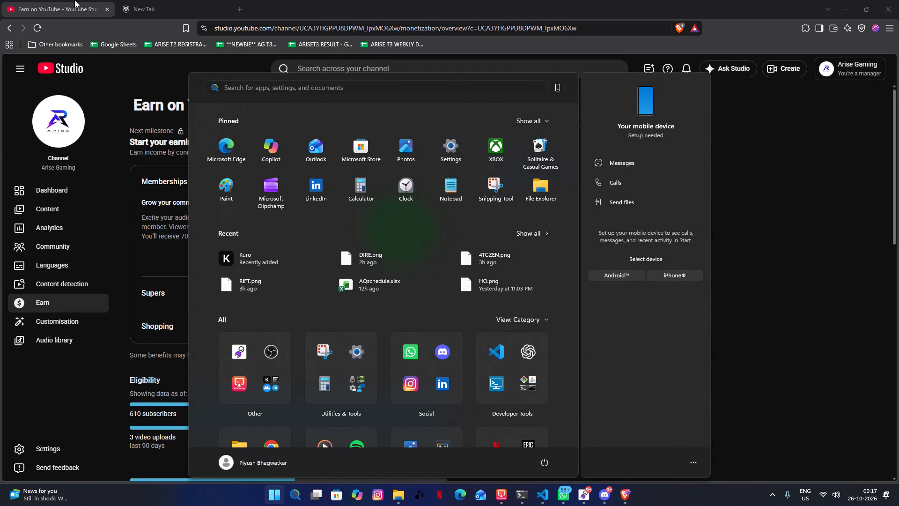
left_click(145, 0)
left_click(332, 101)
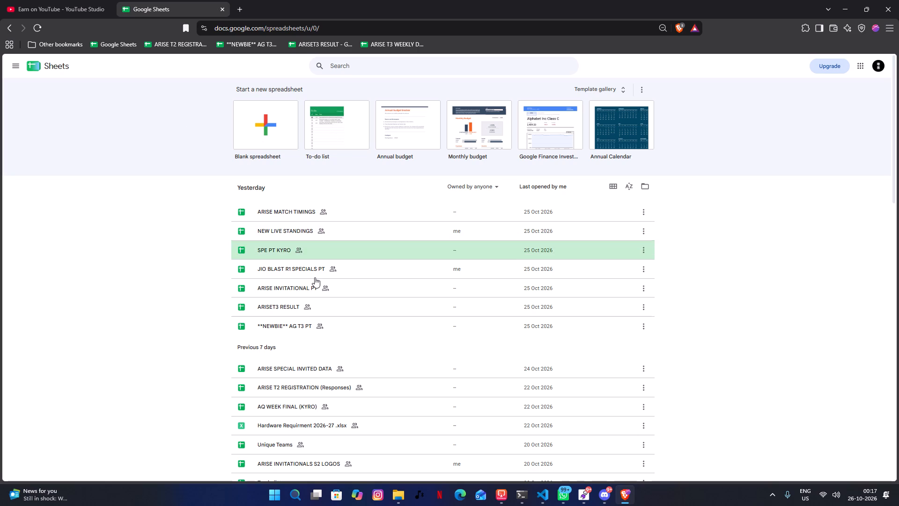
left_click(316, 250)
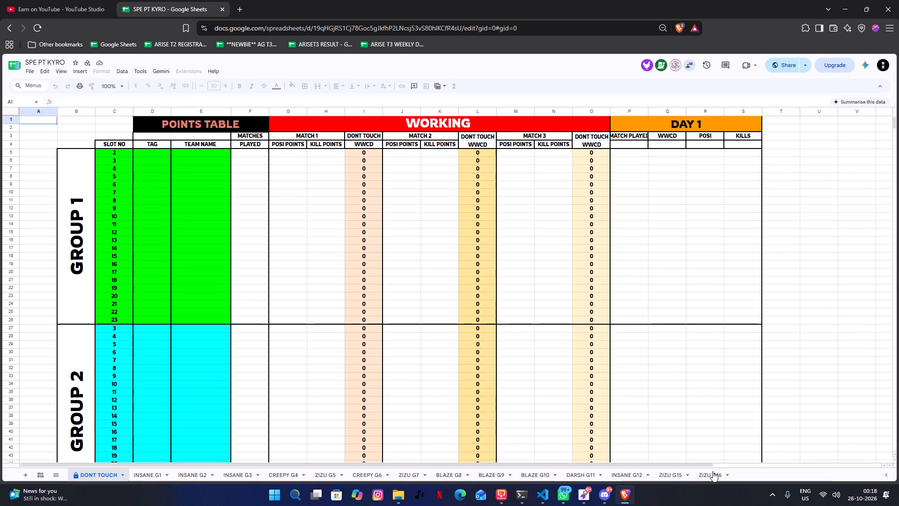
Check the ZIZU G15, ZIZU G16 and INSANE G12 sheets against the R1 SPE PT makers list in Legcord's mgmt work channel.
left_click(664, 476)
scroll(641, 399, "up", 4)
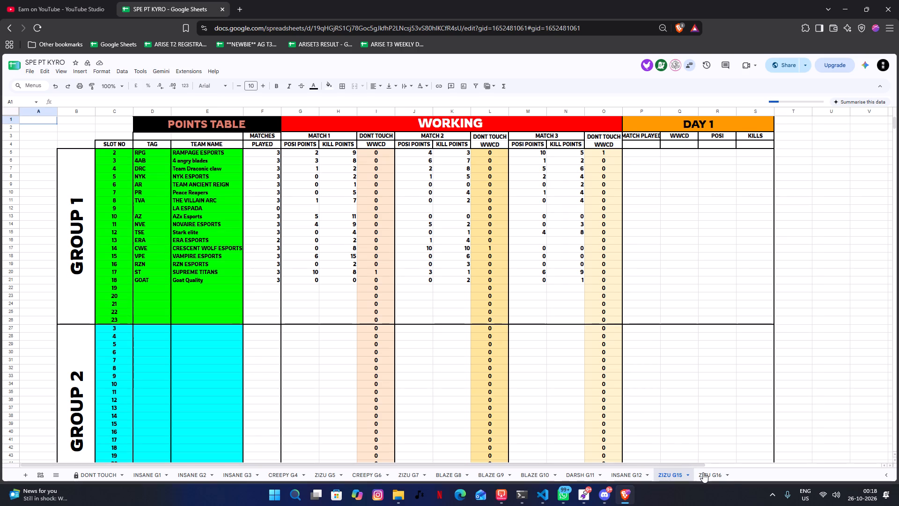
left_click(703, 472)
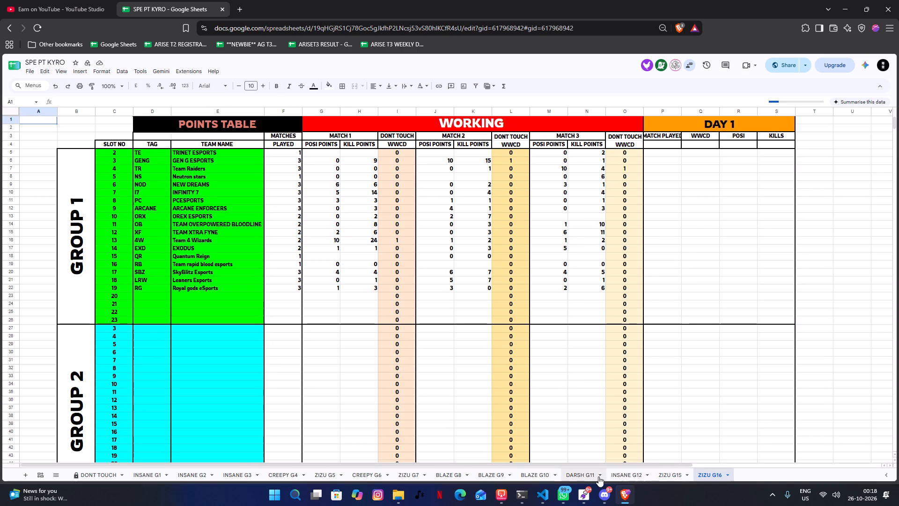
left_click(588, 493)
scroll(582, 331, "up", 9)
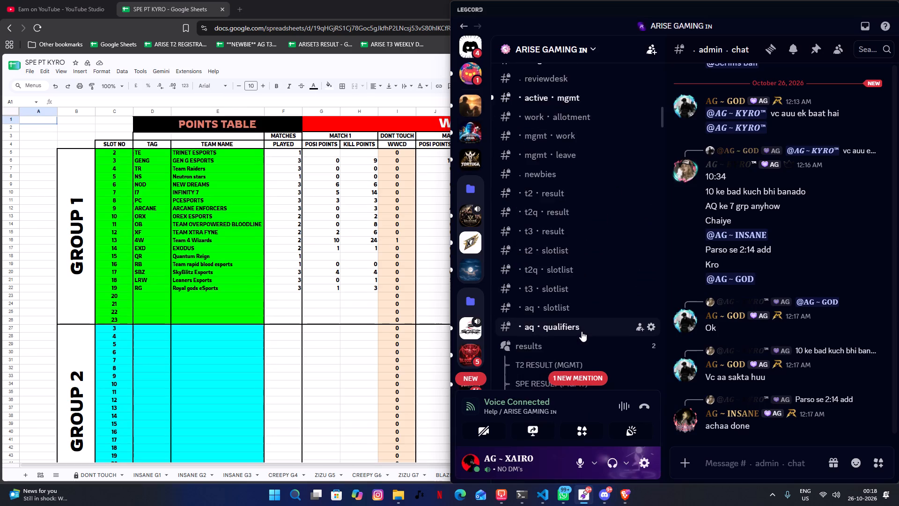
left_click(587, 231)
left_click(378, 443)
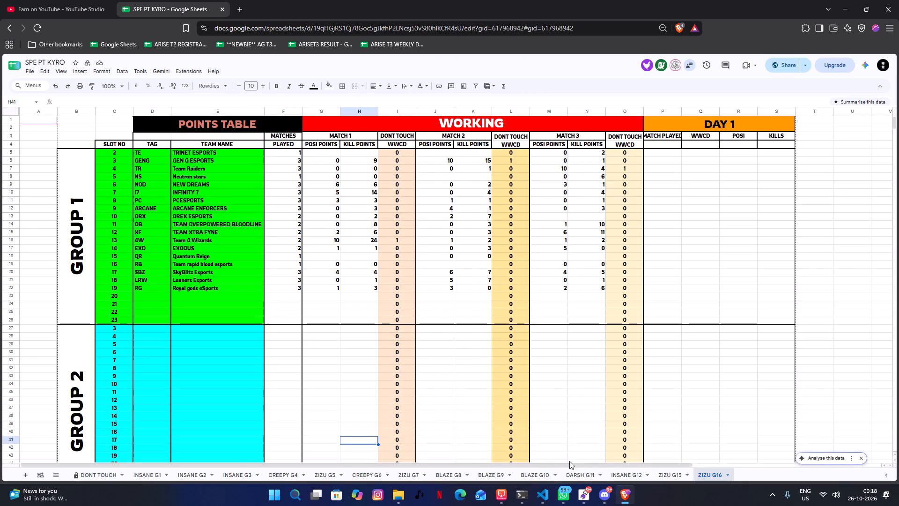
left_click(614, 473)
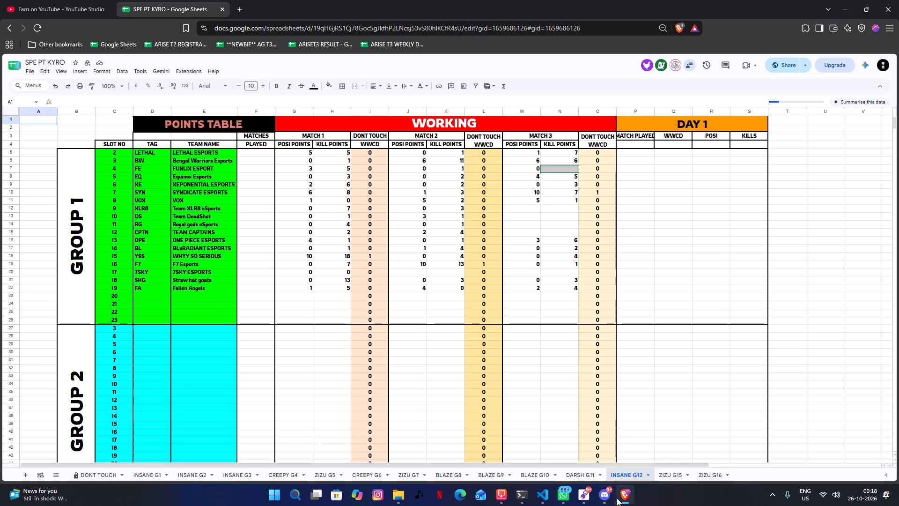
left_click(580, 499)
scroll(571, 354, "up", 1)
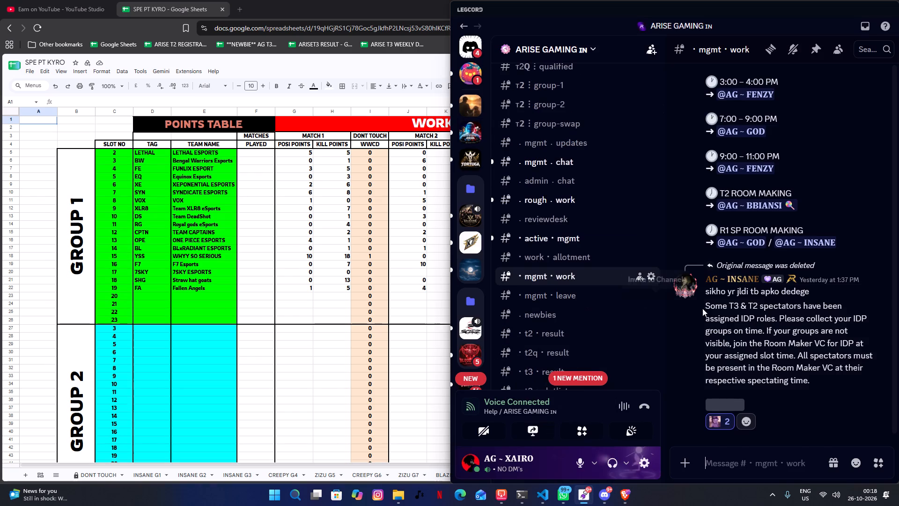
scroll(715, 314, "up", 18)
scroll(714, 308, "down", 2)
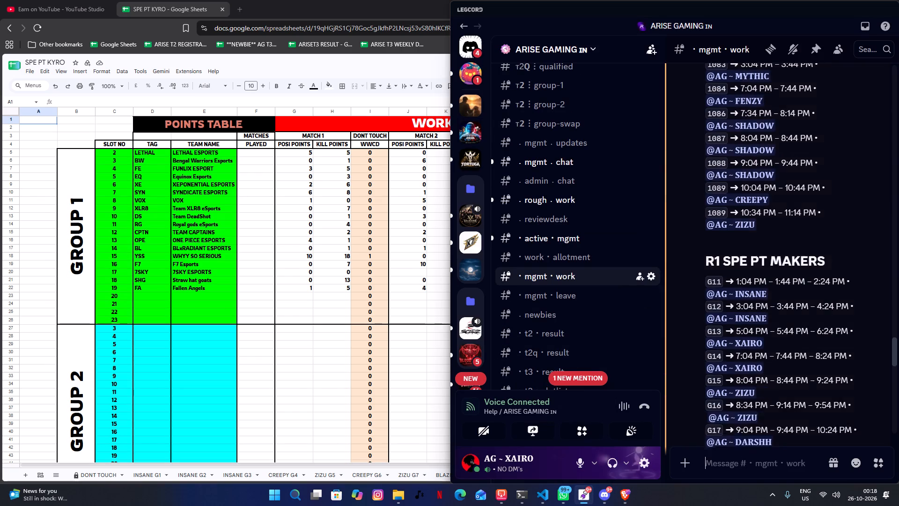
scroll(714, 308, "down", 1)
Back in Brave, duplicate the ZIZU G16 sheet in the SPE PT KYRO spreadsheet.
left_click(365, 350)
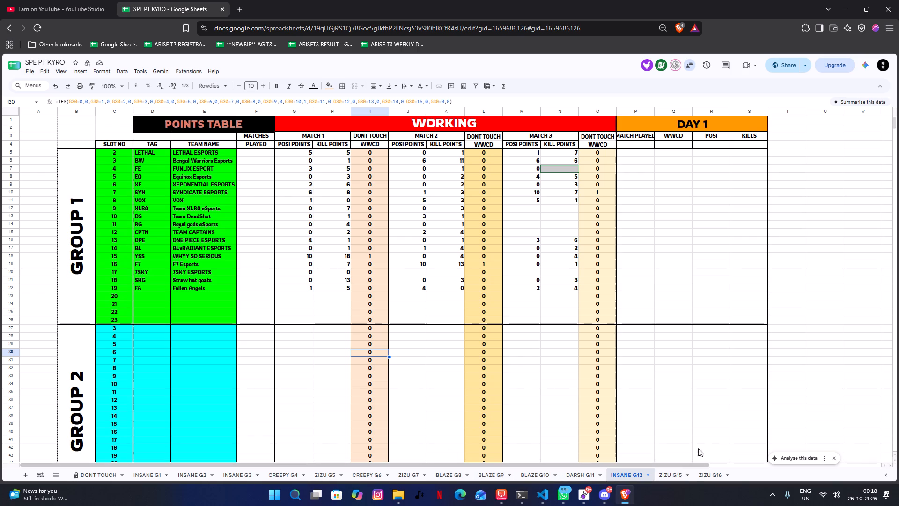
left_click(673, 479)
left_click(718, 471)
right_click(715, 473)
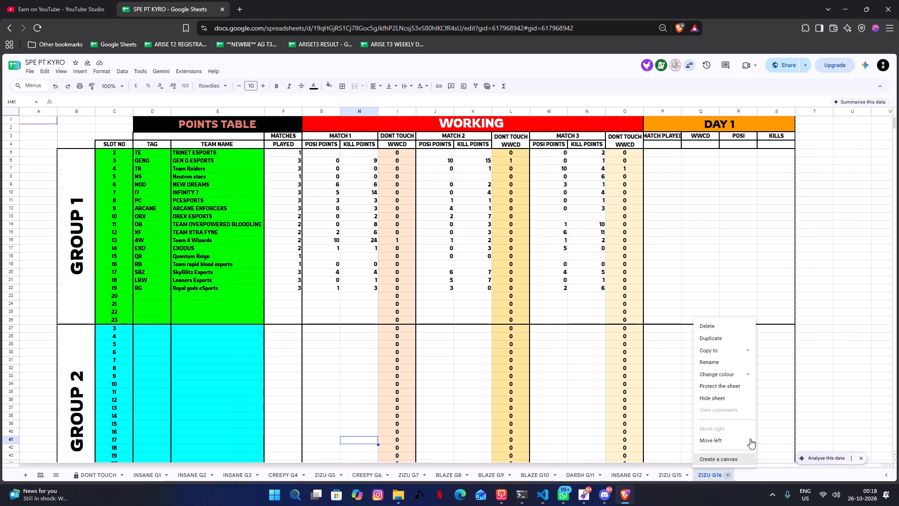
left_click(723, 341)
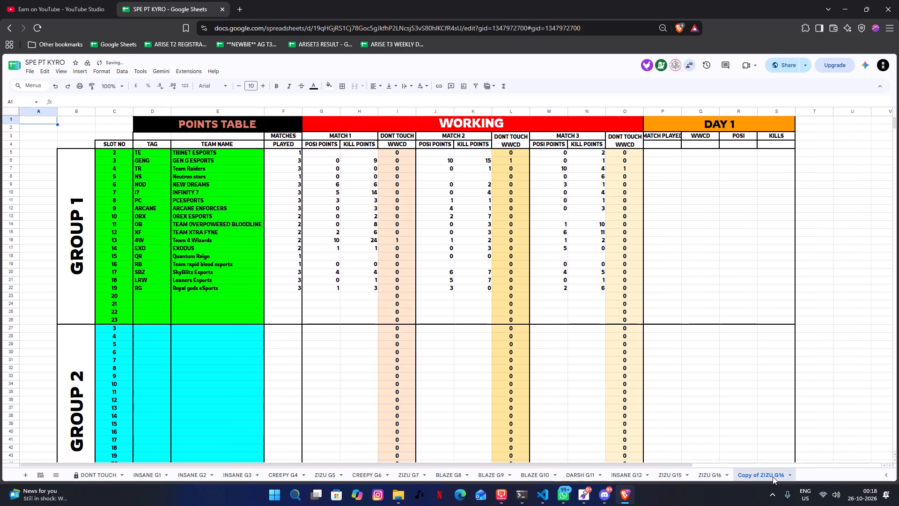
left_click(773, 476)
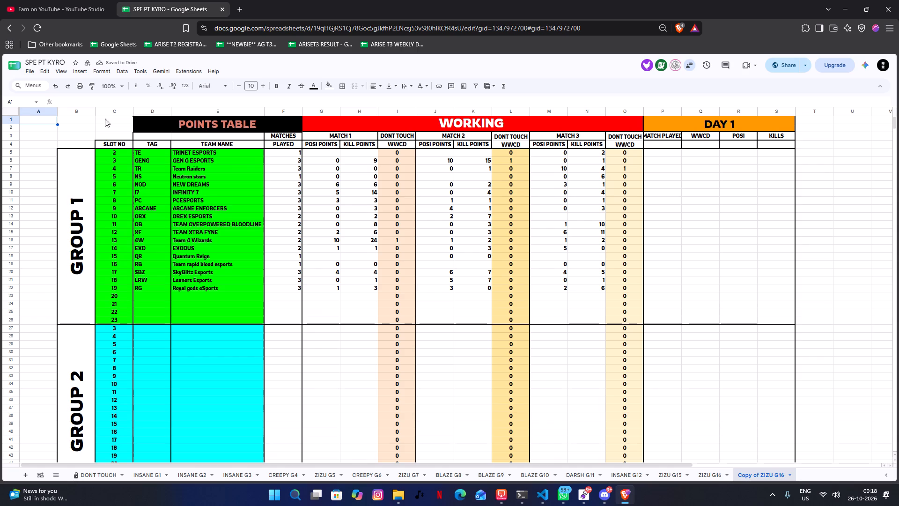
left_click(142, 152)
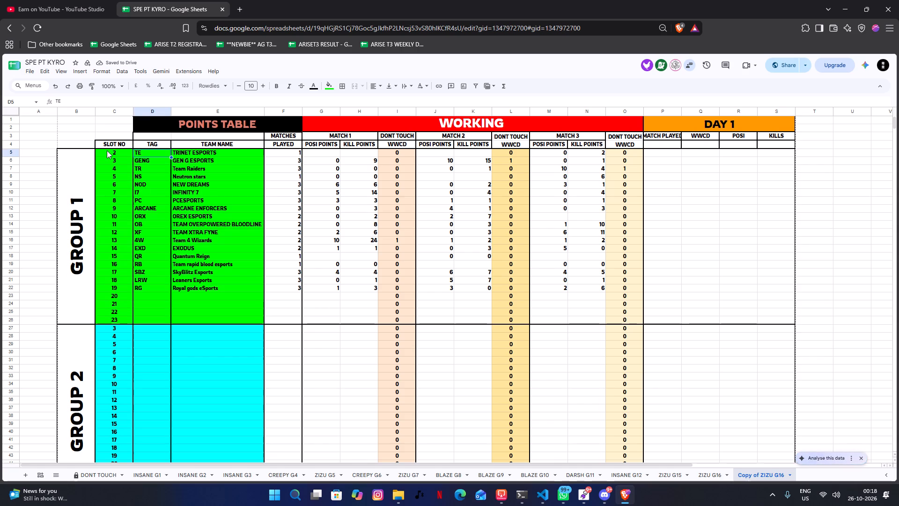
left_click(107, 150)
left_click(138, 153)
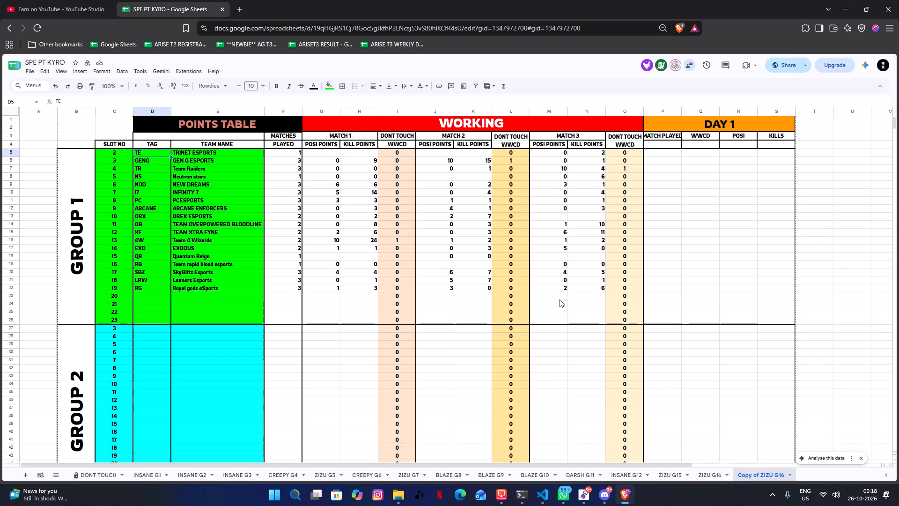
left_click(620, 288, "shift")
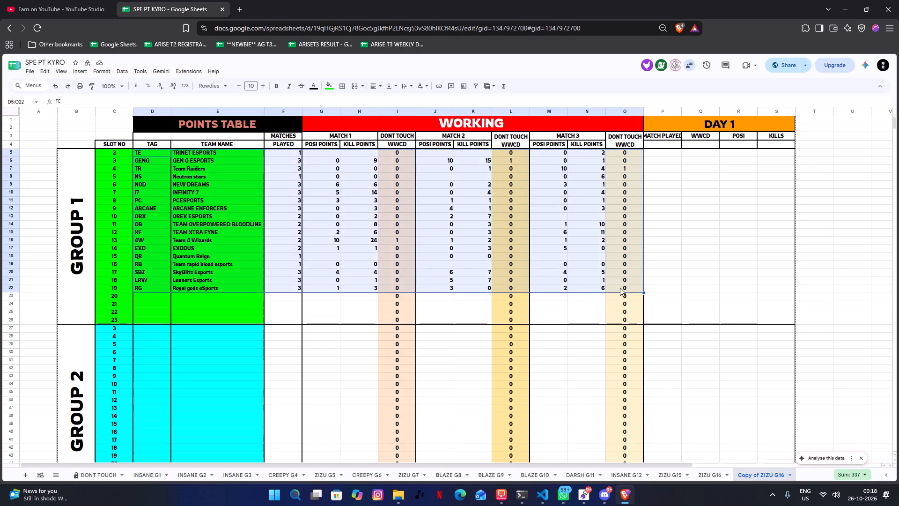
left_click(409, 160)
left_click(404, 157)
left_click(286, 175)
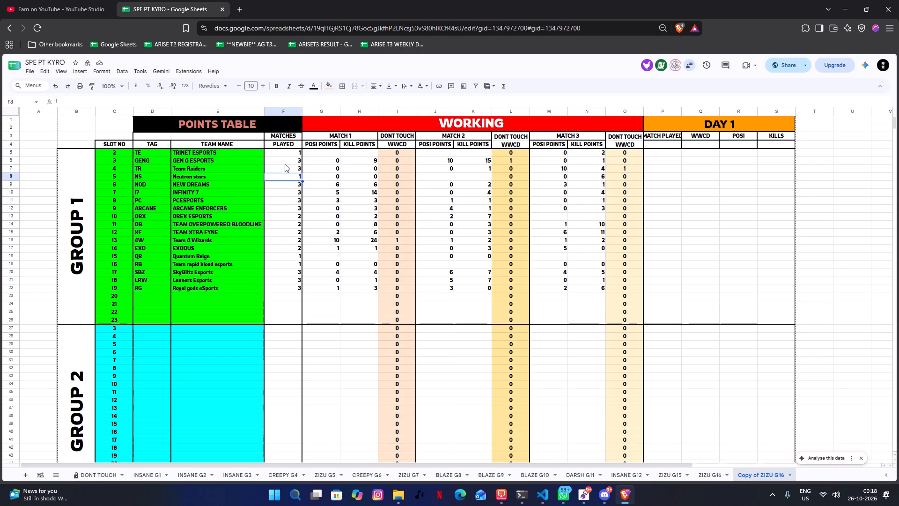
Clear Group 1's team names (E5:E22) and matches played entries (F5:F23) in the duplicated sheet.
left_click(185, 156)
left_click(192, 290, "shift")
key("BackSpace")
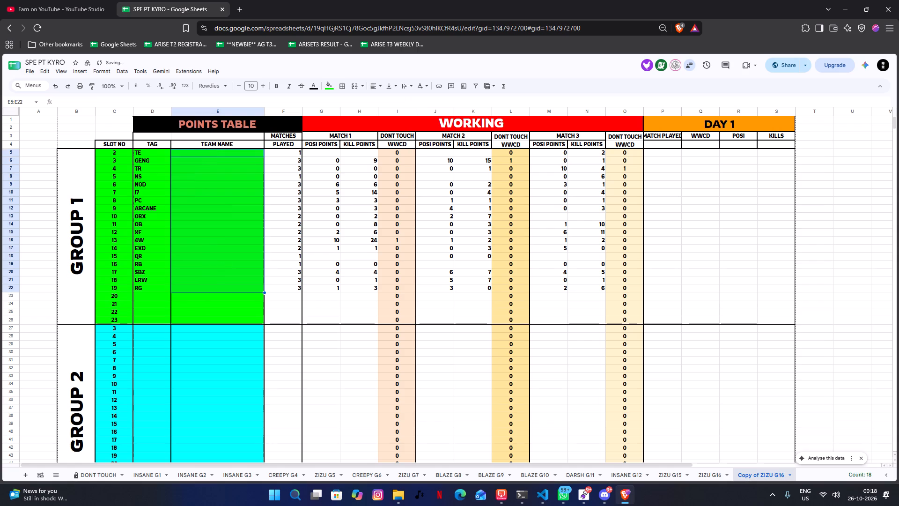
left_click(291, 151)
left_click(269, 299, "shift")
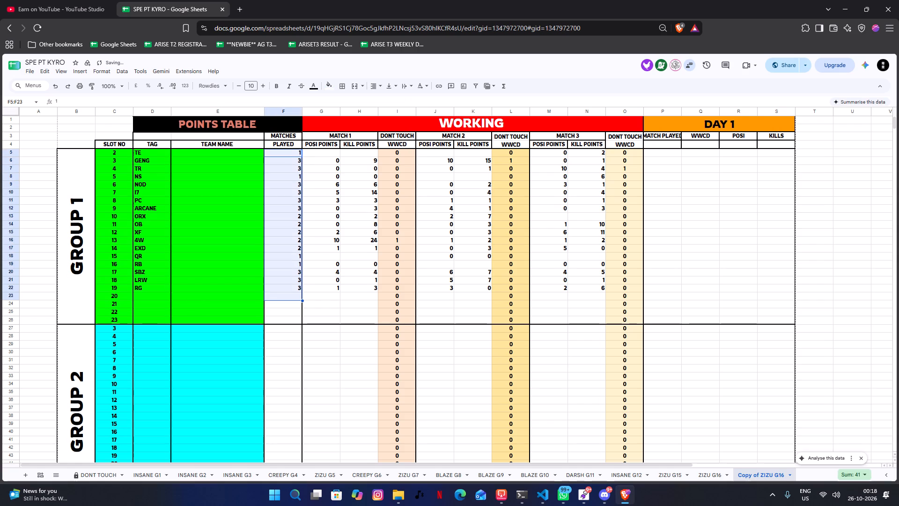
key("BackSpace")
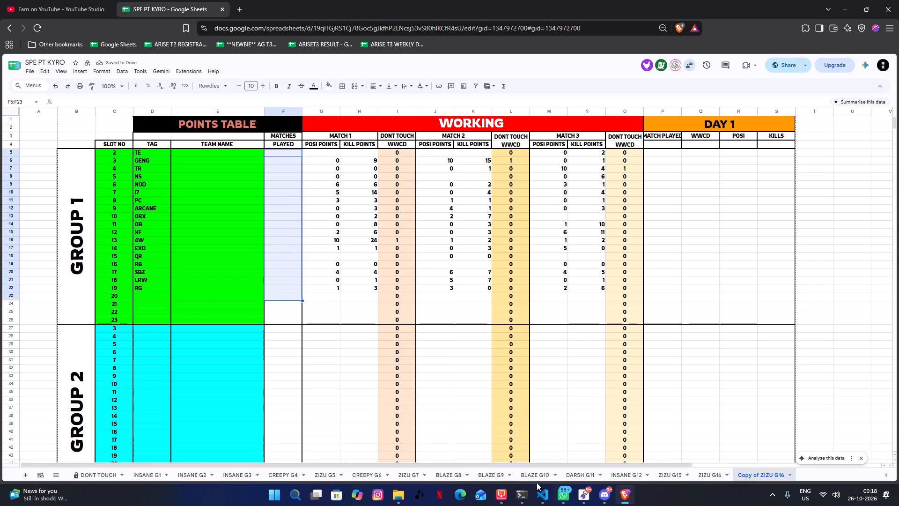
Switch to Legcord and read the recent messages in the admin chat and mgmt chat channels, including the posted blocked-message screenshot.
left_click(589, 488)
left_click(587, 189)
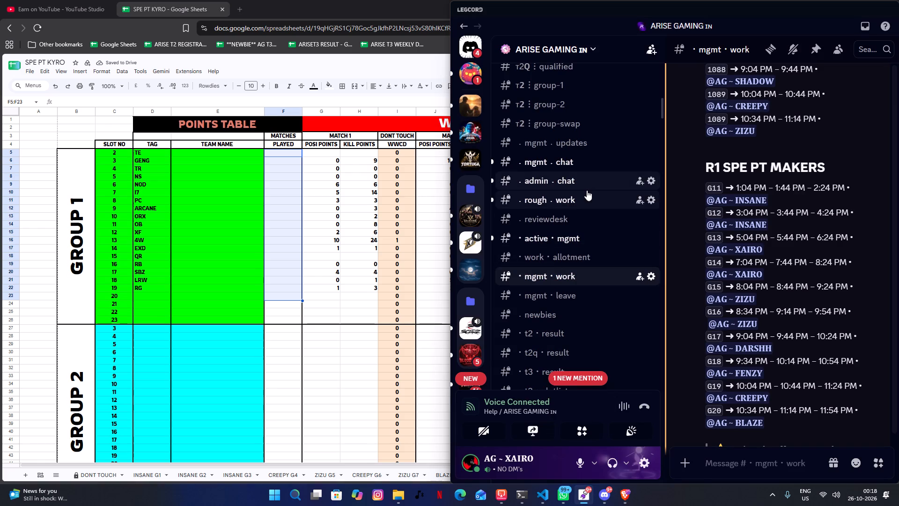
left_click(587, 178)
scroll(789, 388, "down", 7)
left_click(752, 463)
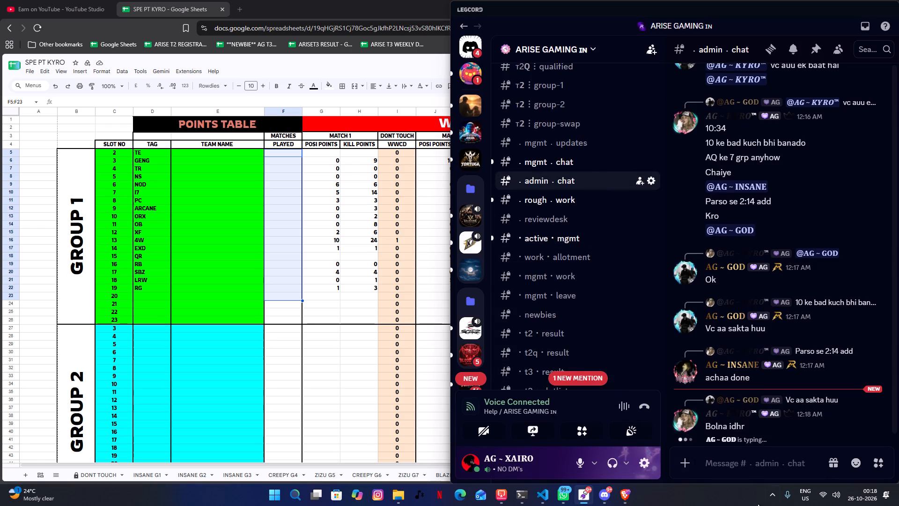
left_click(545, 183)
left_click(549, 158)
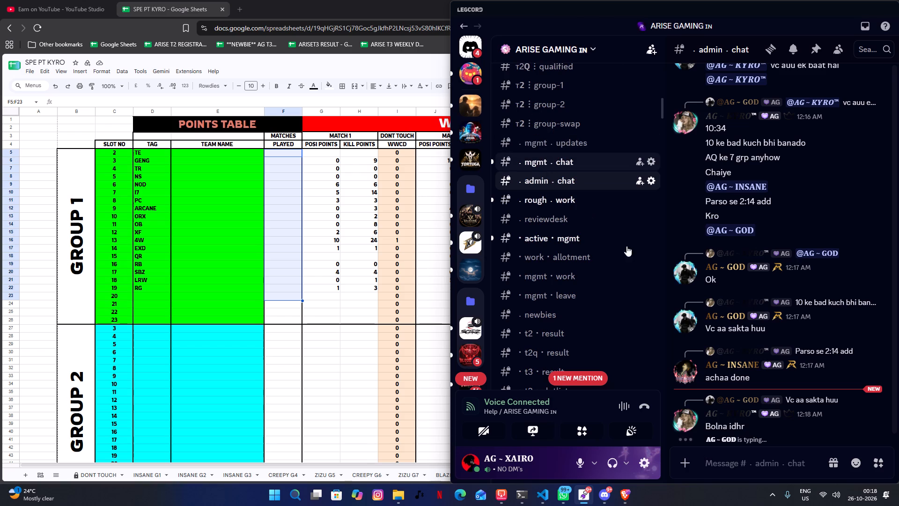
scroll(749, 333, "down", 7)
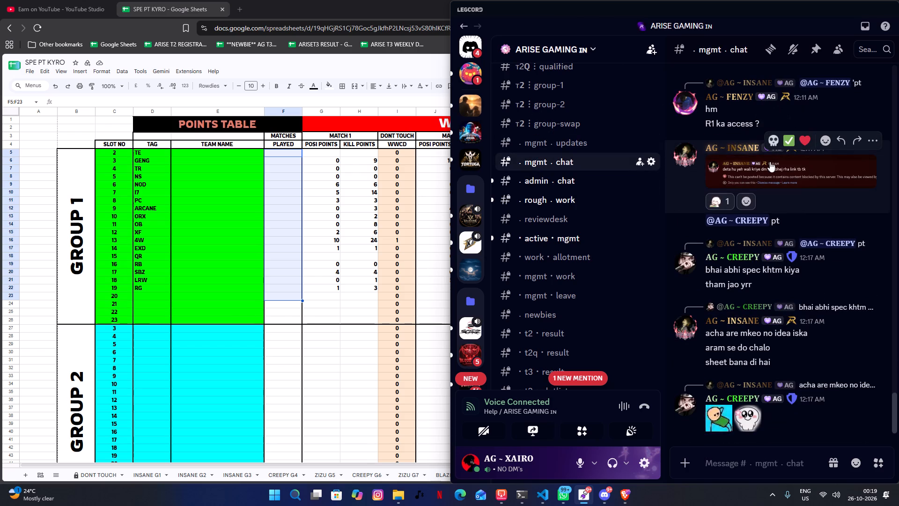
left_click(770, 162)
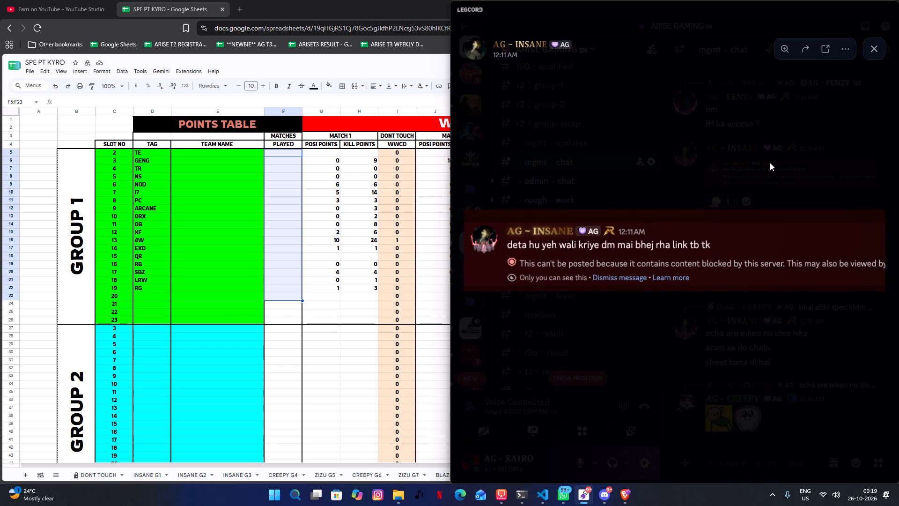
left_click(770, 163)
left_click(567, 179)
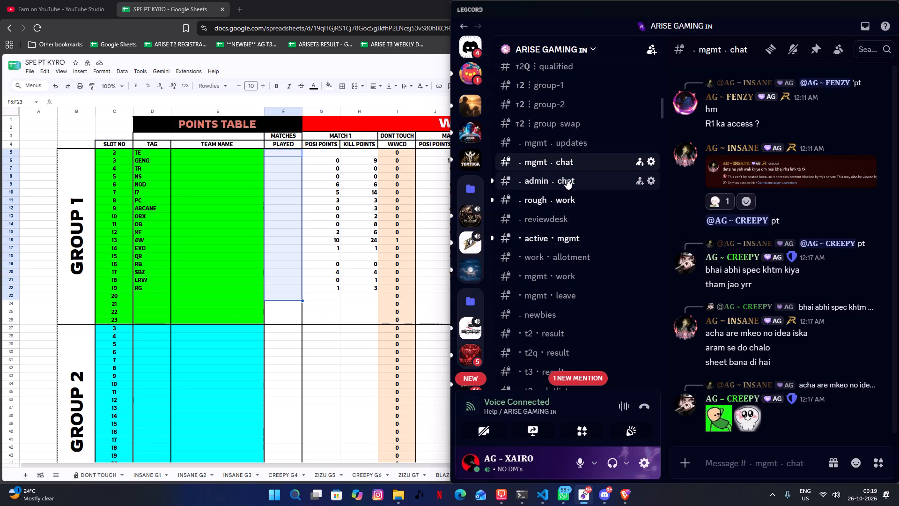
scroll(716, 222, "down", 5)
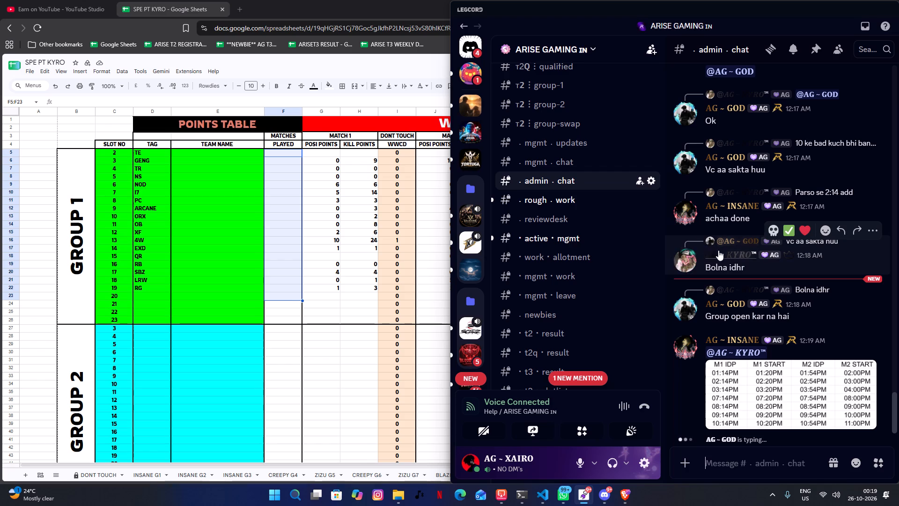
Back in Brave, clear Group 1's position and kill points for Match 1 (G6:H22), Match 2 (J6:K22) and Match 3 (M5:N22).
left_click(329, 185)
left_click(332, 168)
left_click(336, 163)
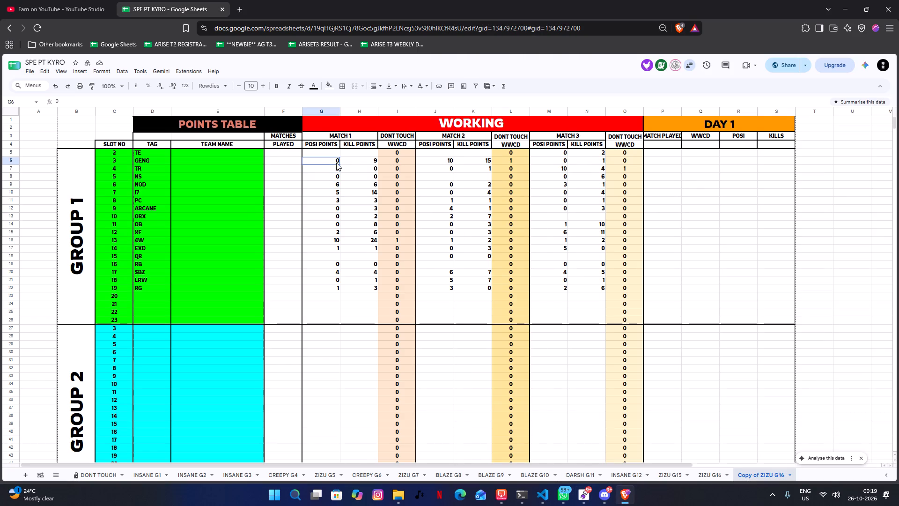
left_click(370, 280, "shift")
left_click(374, 288, "shift")
key("BackSpace")
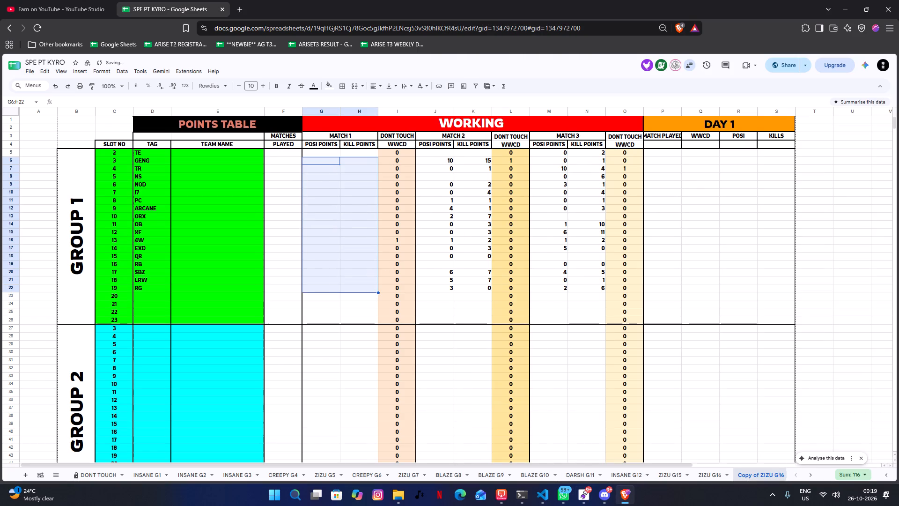
left_click_drag(441, 167, 465, 237)
left_click_drag(445, 161, 479, 290)
key("BackSpace")
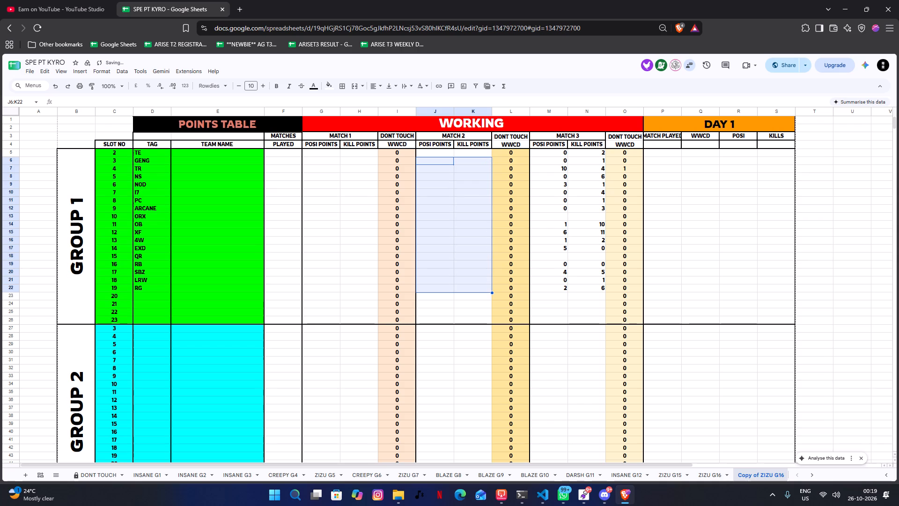
left_click_drag(551, 151, 589, 288)
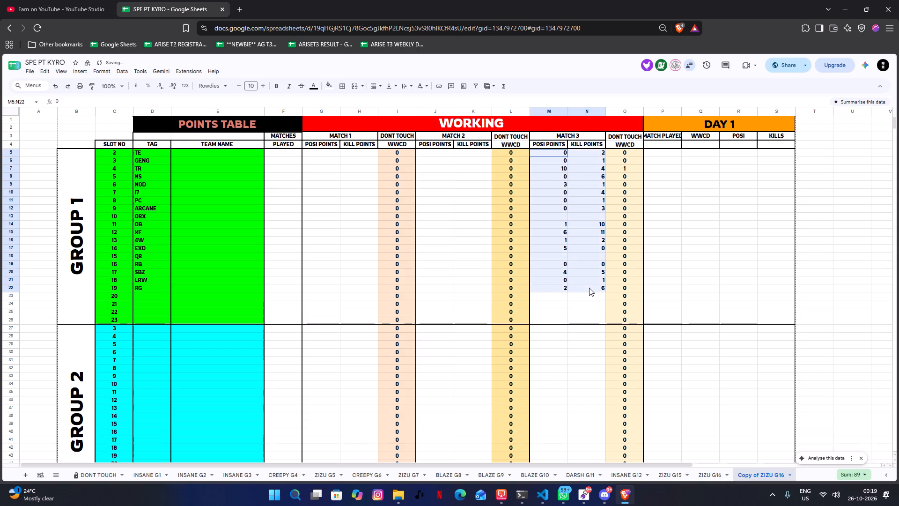
left_click_drag(589, 288, 590, 288)
key("BackSpace")
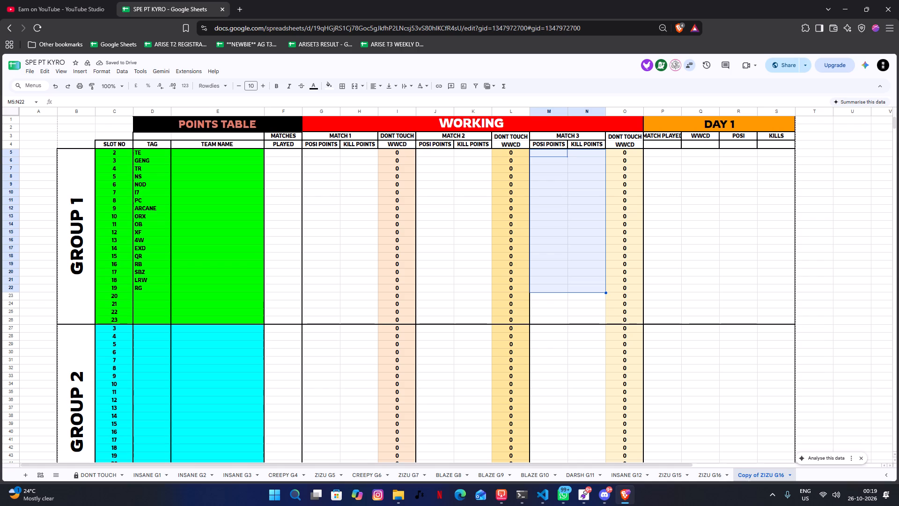
Clear Group 1's team tags (D5:D23) in the duplicated sheet.
left_click(300, 227)
left_click(305, 173)
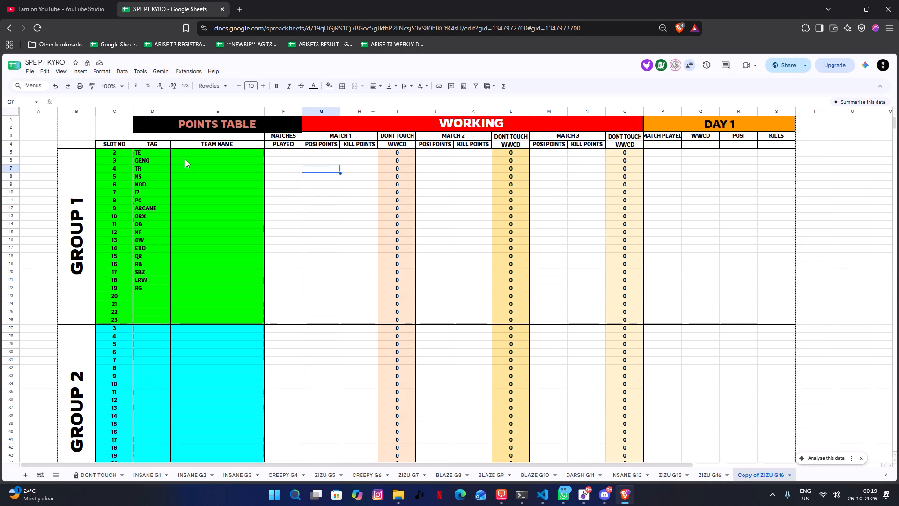
left_click(171, 158)
left_click(157, 153)
left_click(152, 296, "shift")
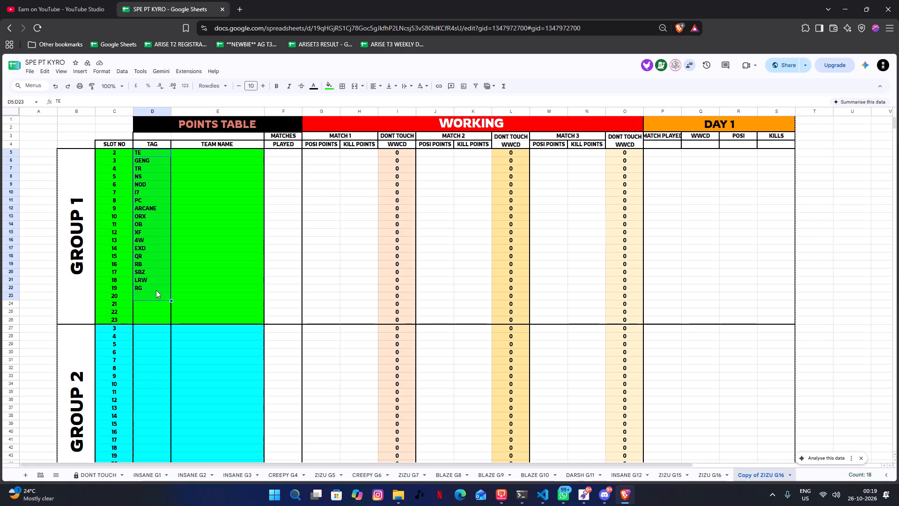
key("BackSpace")
left_click(295, 196)
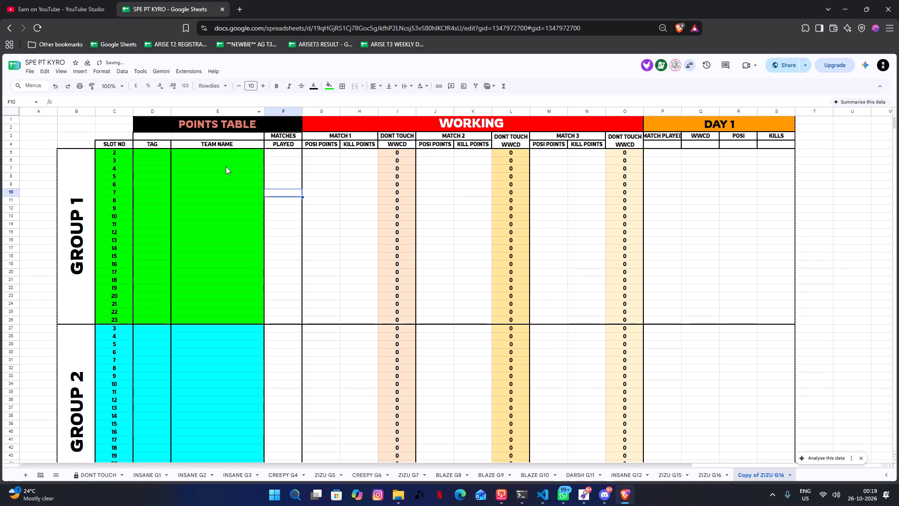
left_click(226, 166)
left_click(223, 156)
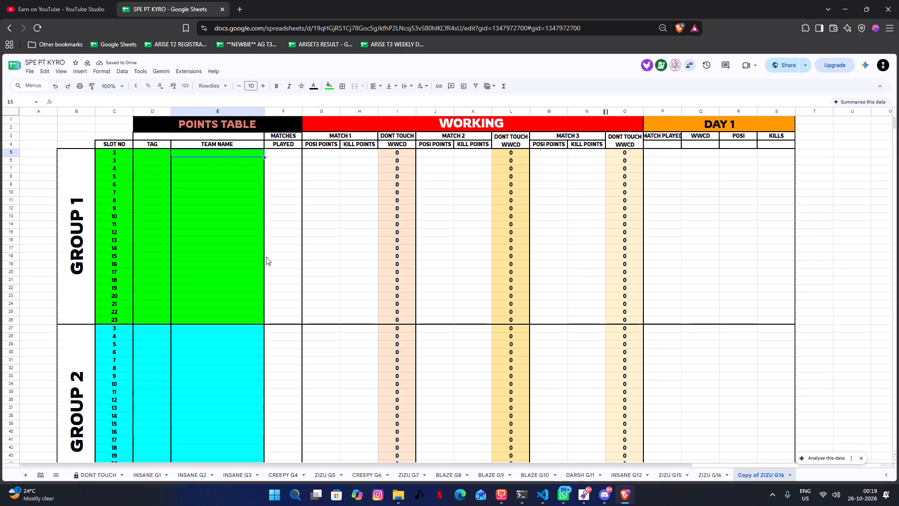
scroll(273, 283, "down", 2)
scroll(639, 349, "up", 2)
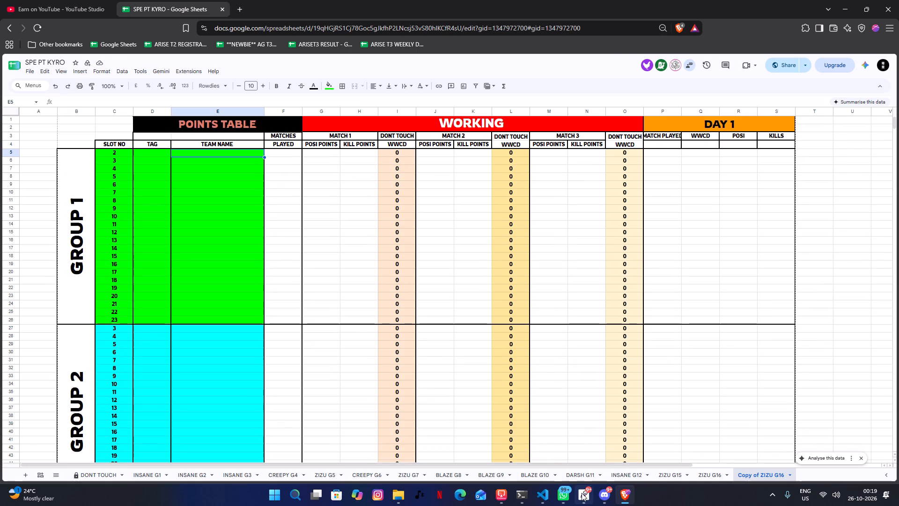
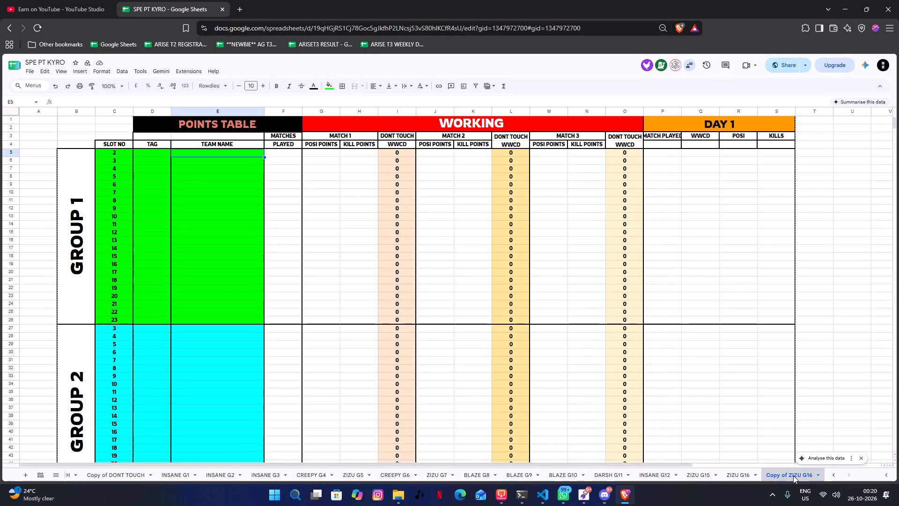
Move the duplicated Copy of ZIZU G16 sheet between INSANE G12 and ZIZU G15 and rename it XAIRO G13.
left_click_drag(793, 476, 699, 480)
triple_click(706, 471)
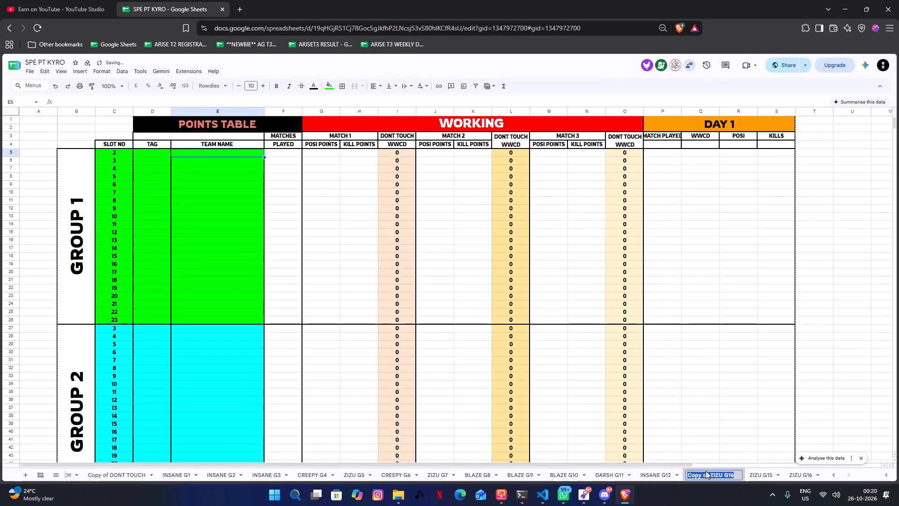
type("XAIRO G13")
key("Return")
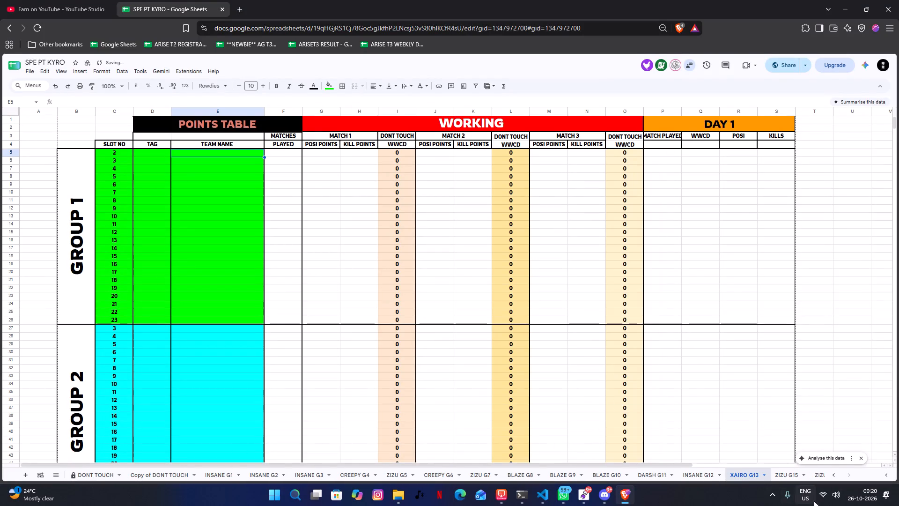
Duplicate the XAIRO G13 sheet and name the copy XAIRO G14.
right_click(744, 476)
left_click(754, 342)
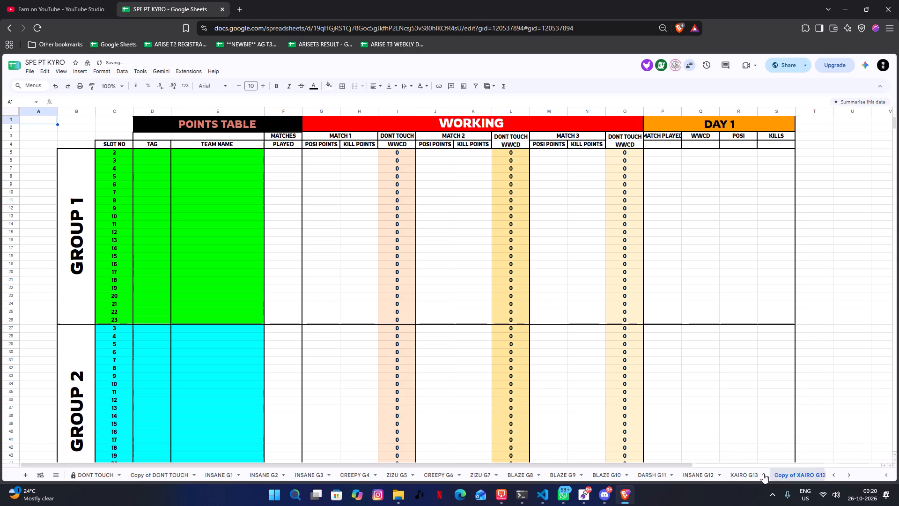
double_click(794, 473)
type("XAIRO G14")
key("Return")
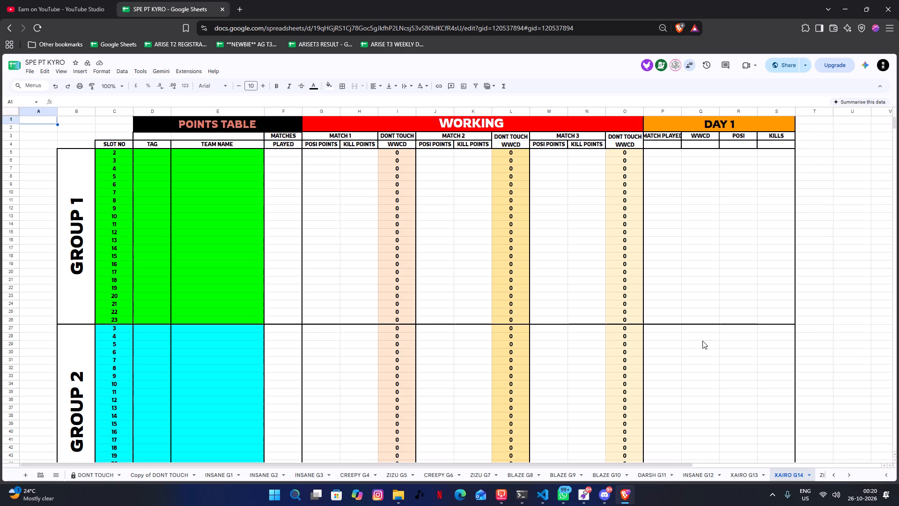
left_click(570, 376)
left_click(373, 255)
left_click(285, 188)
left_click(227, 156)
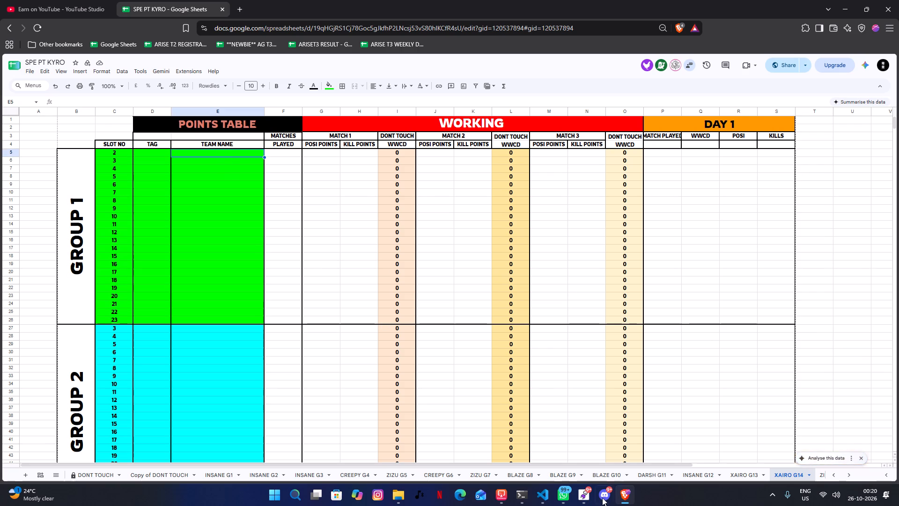
Launch Spotify.
left_click(590, 505)
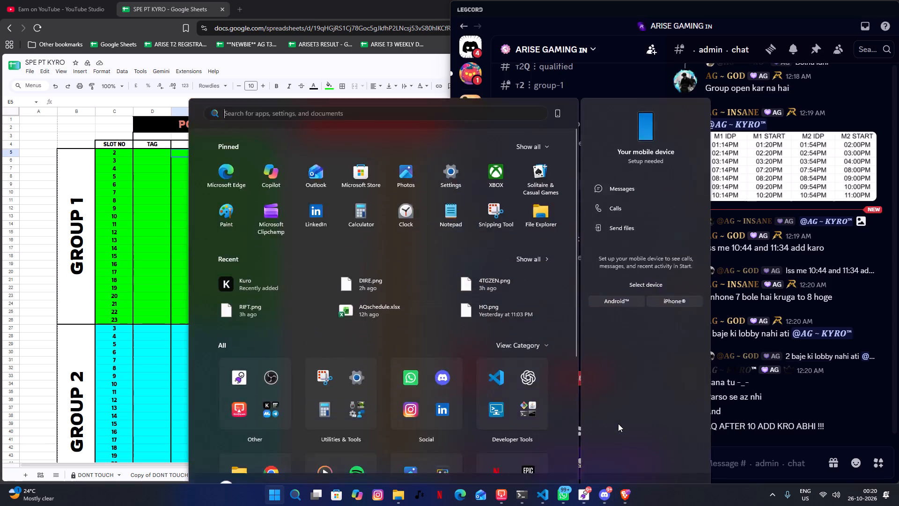
key("s")
left_click(318, 168)
scroll(613, 230, "down", 5)
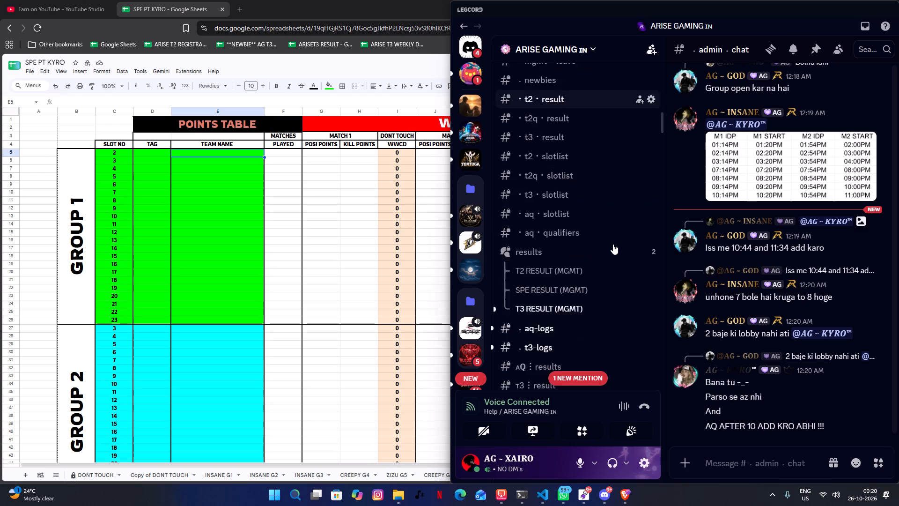
scroll(613, 244, "down", 9)
scroll(613, 244, "up", 1)
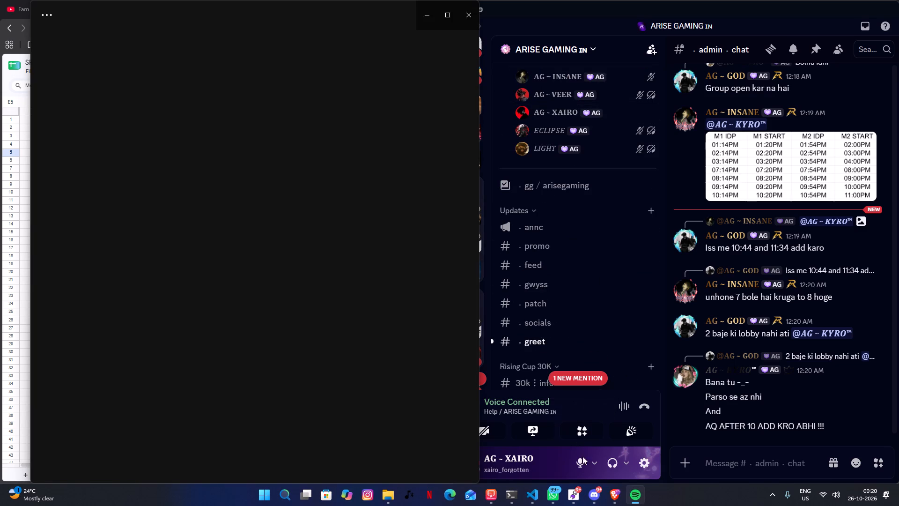
Mute the microphone in Legcord for the Help voice channel.
left_click(581, 461)
In Spotify, play Tere Ishk Mein from the beginning and minimize the player window.
left_click(354, 419)
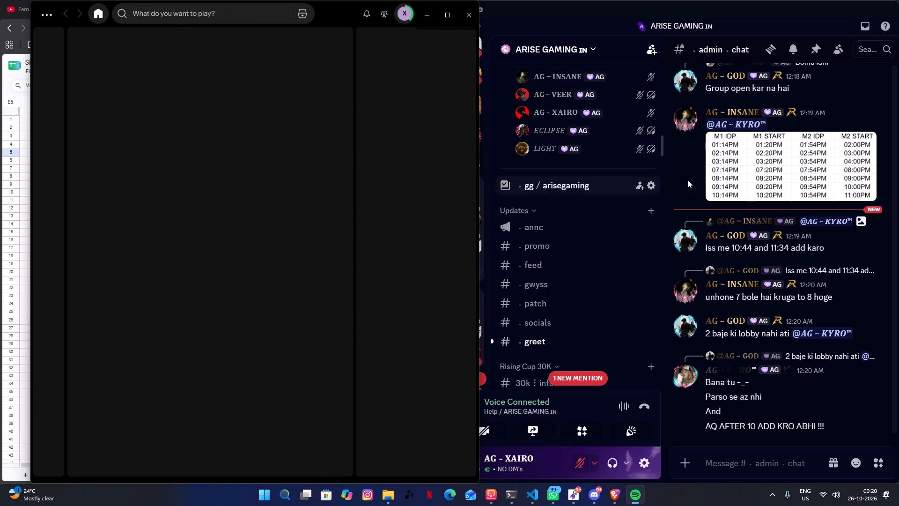
left_click(687, 197)
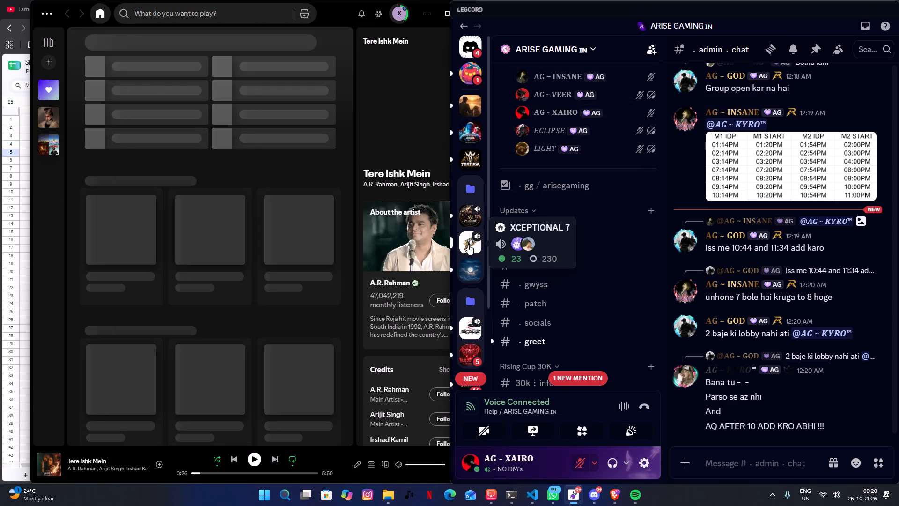
left_click(29, 192)
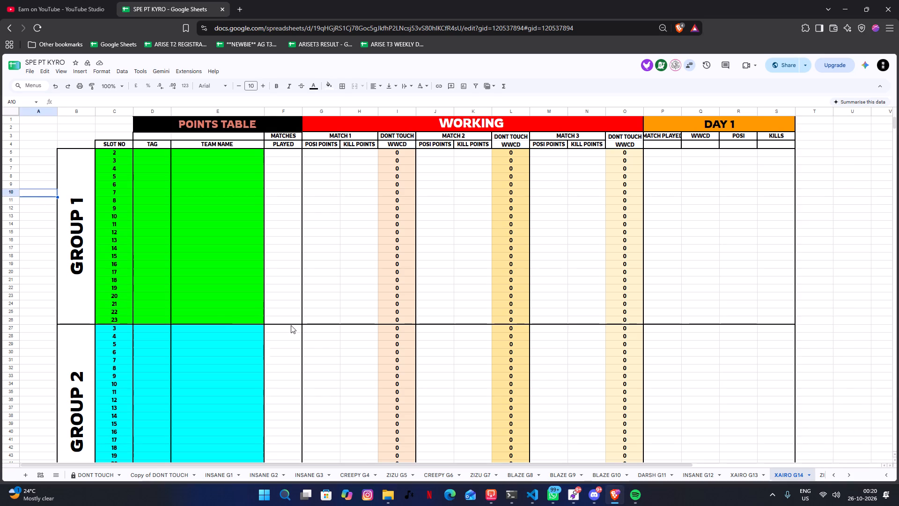
left_click(633, 505)
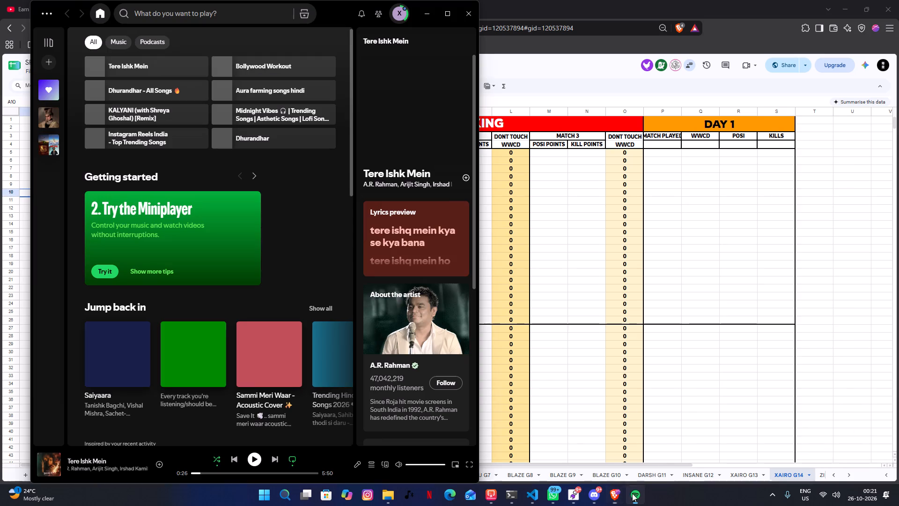
left_click(256, 460)
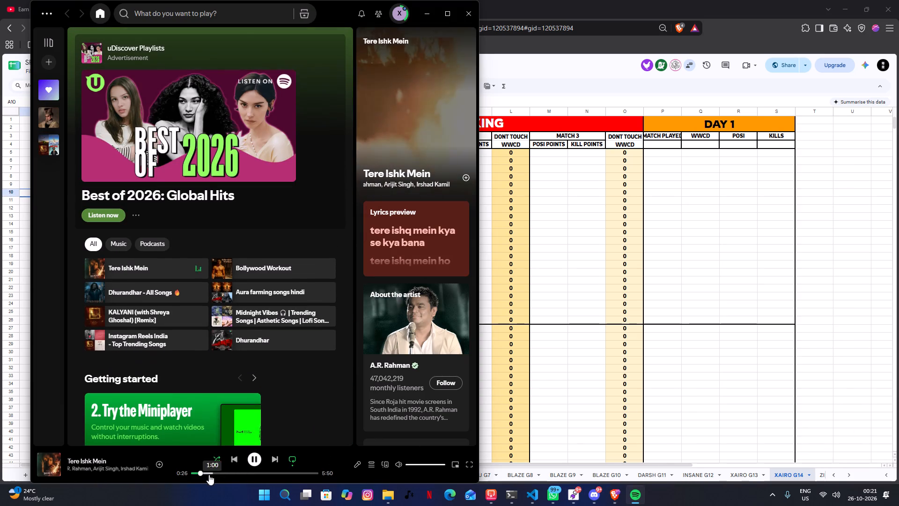
left_click_drag(205, 475, 179, 472)
left_click(427, 13)
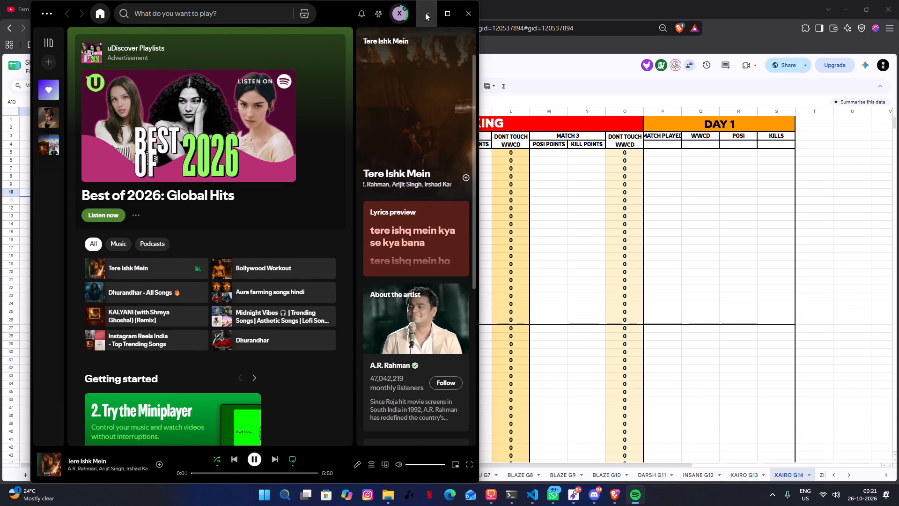
Switch to Legcord and open the R1 Special Scrims post in ARISE GAMING's slot-list forum.
left_click(273, 280)
left_click(233, 166)
left_click(575, 495)
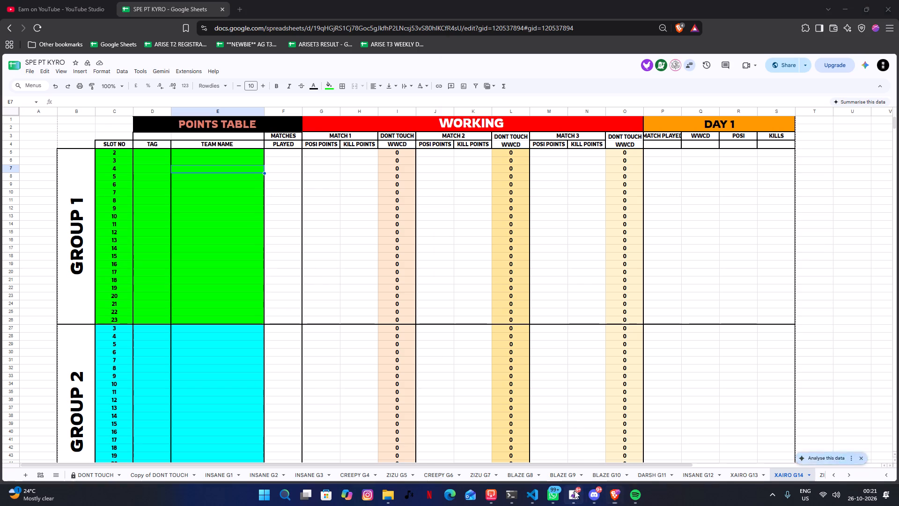
scroll(584, 275, "down", 5)
left_click_drag(662, 161, 638, 366)
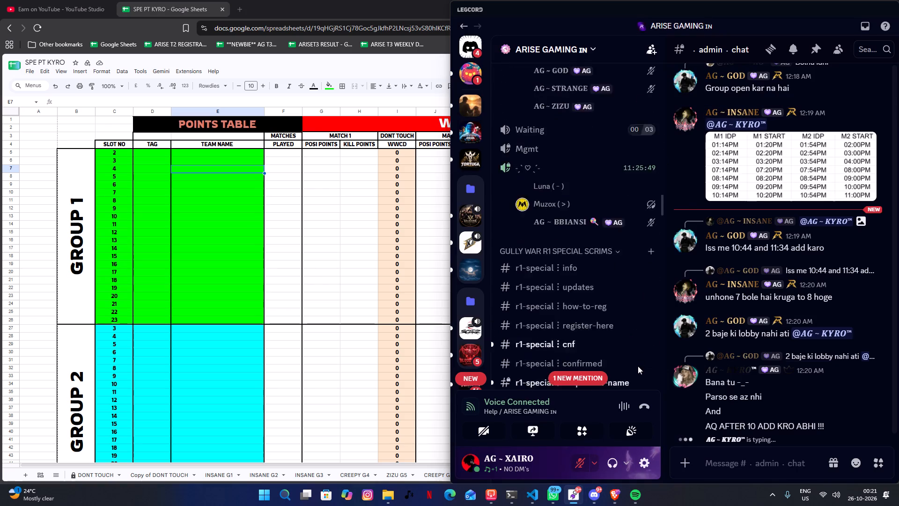
left_click_drag(638, 366, 636, 347)
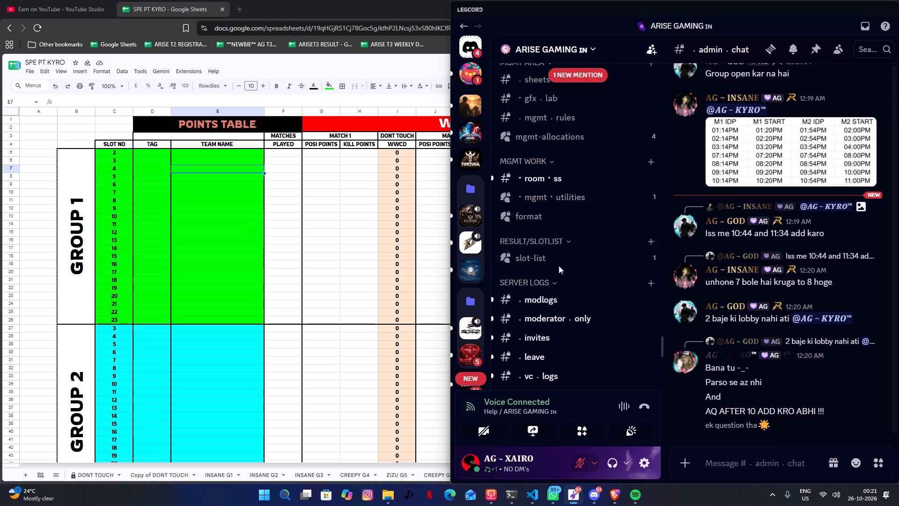
left_click(558, 256)
left_click(743, 164)
left_click(731, 213)
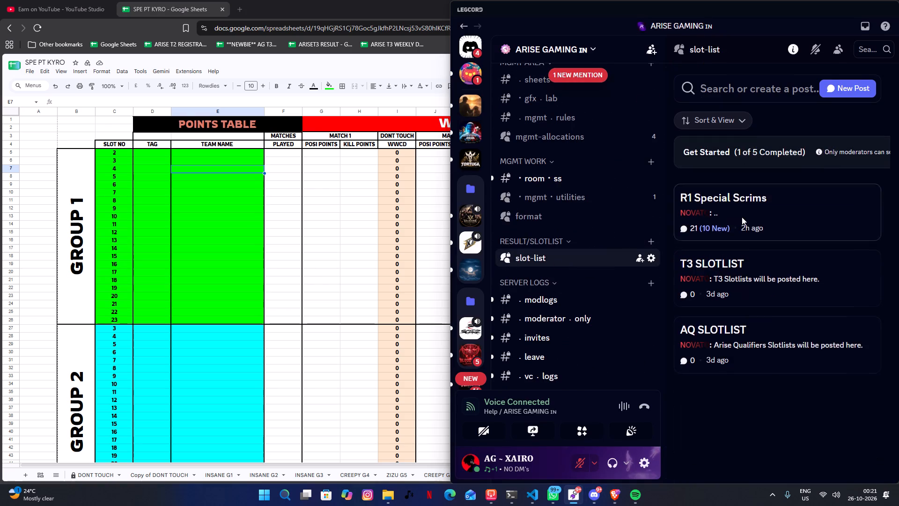
Find the Group 13 slot list in the post and copy its entries from Slot 1 to Slot 19.
scroll(792, 213, "up", 4)
scroll(788, 224, "down", 10)
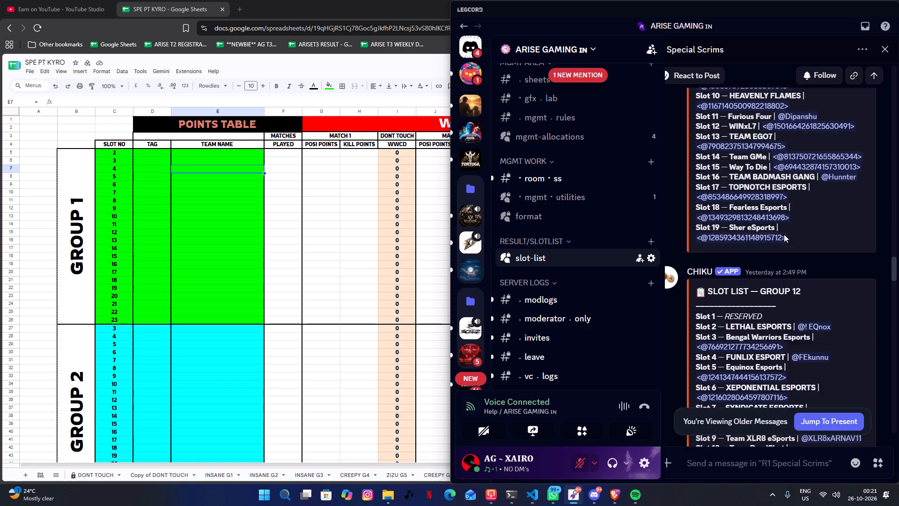
scroll(784, 234, "down", 11)
scroll(712, 148, "up", 1)
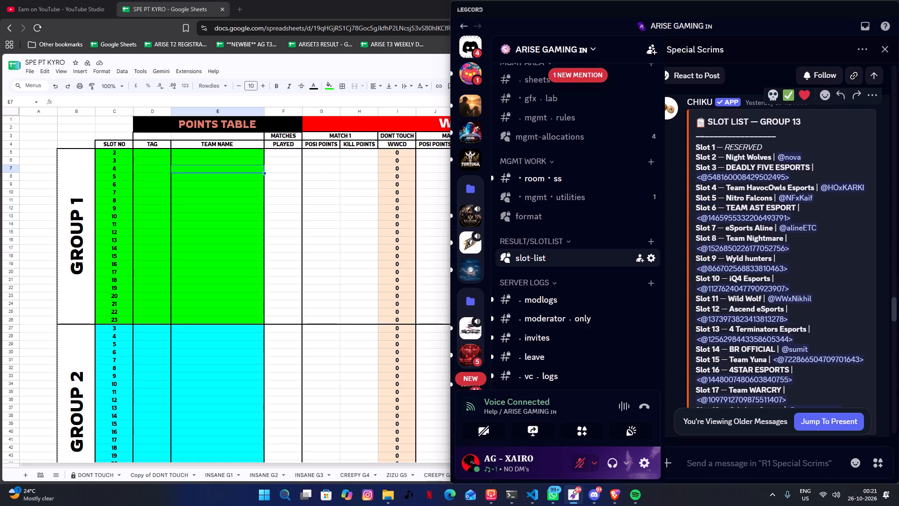
left_click_drag(693, 149, 740, 335)
scroll(742, 336, "down", 3)
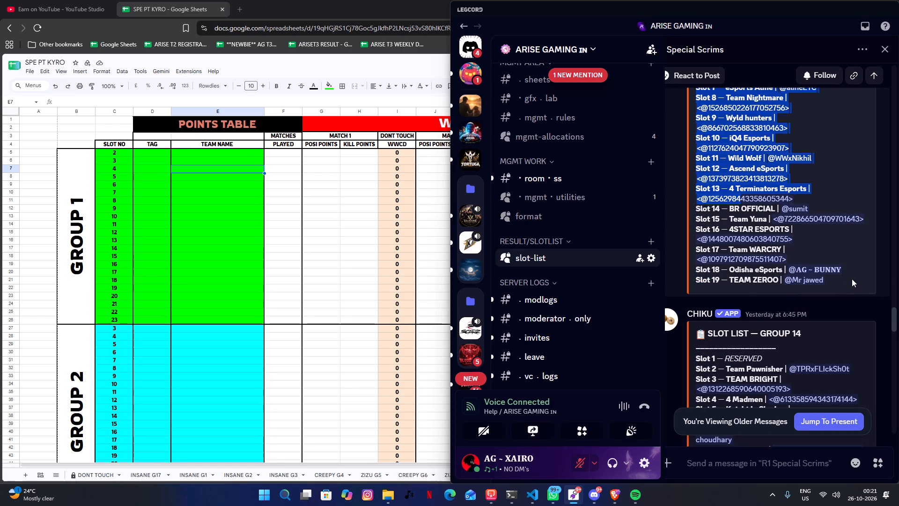
left_click(853, 279, "shift")
key("ctrl+c")
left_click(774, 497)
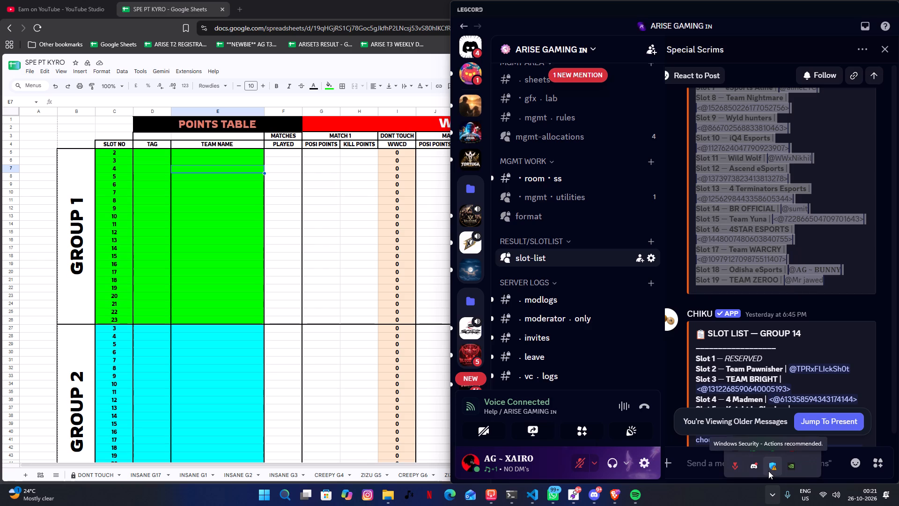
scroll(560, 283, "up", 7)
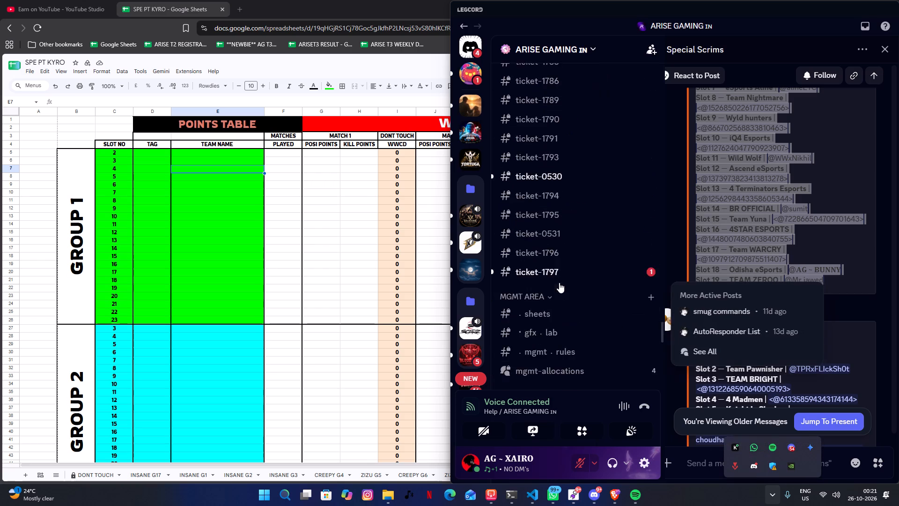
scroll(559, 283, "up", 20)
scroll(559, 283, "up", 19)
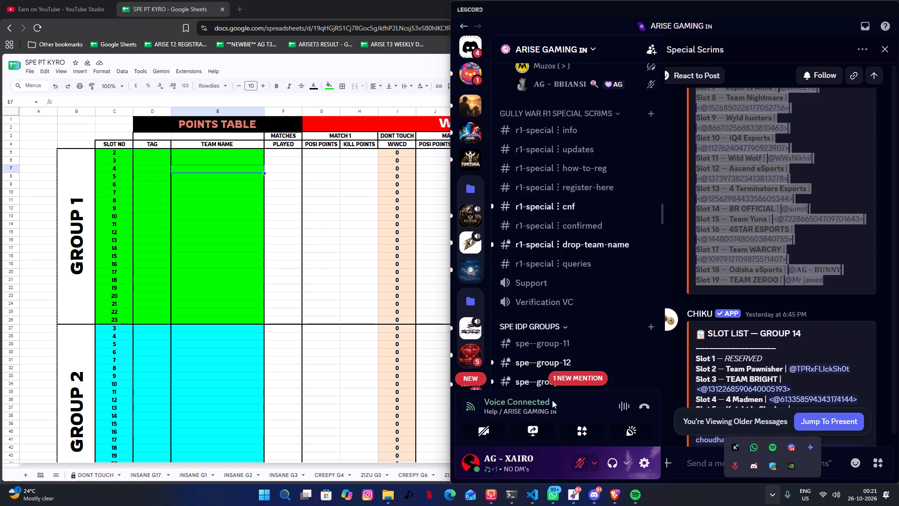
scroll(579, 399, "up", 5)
Launch the ChatGPT desktop app.
key("c")
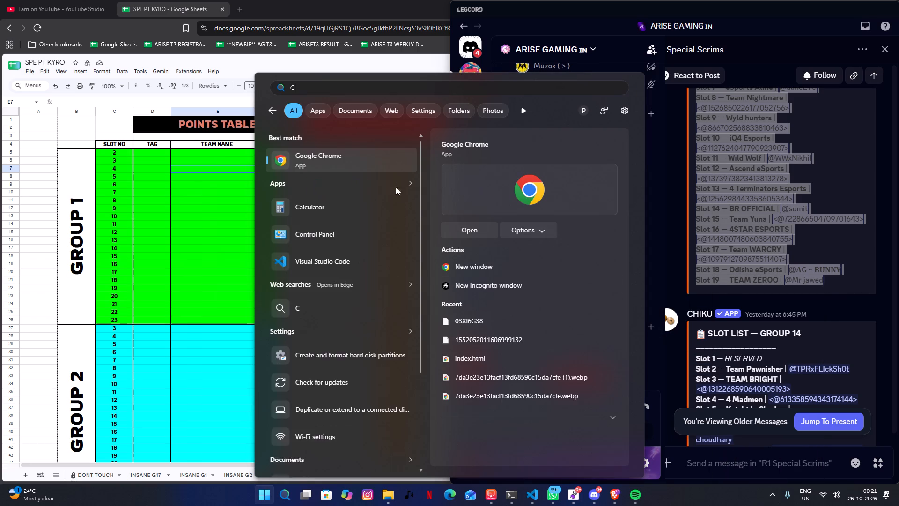
key("h")
left_click(333, 156)
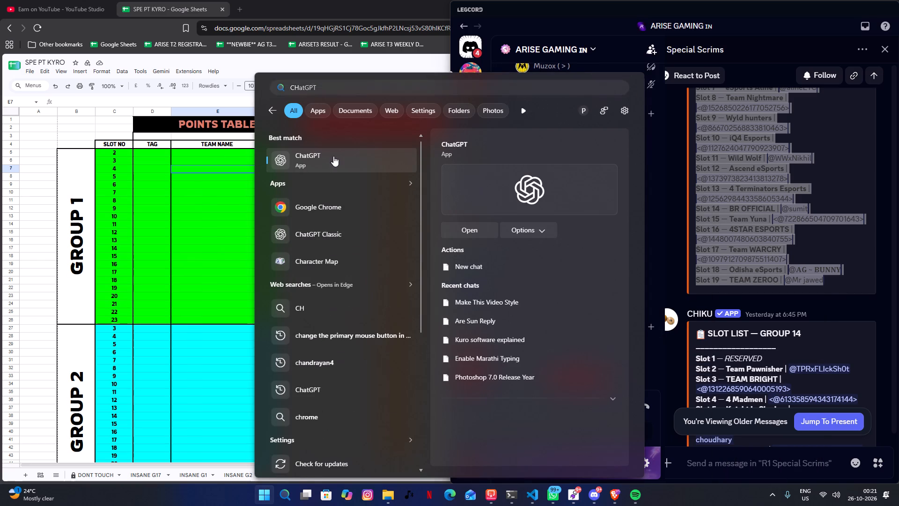
Unmute the microphone in Legcord.
left_click(577, 459)
scroll(598, 254, "up", 3)
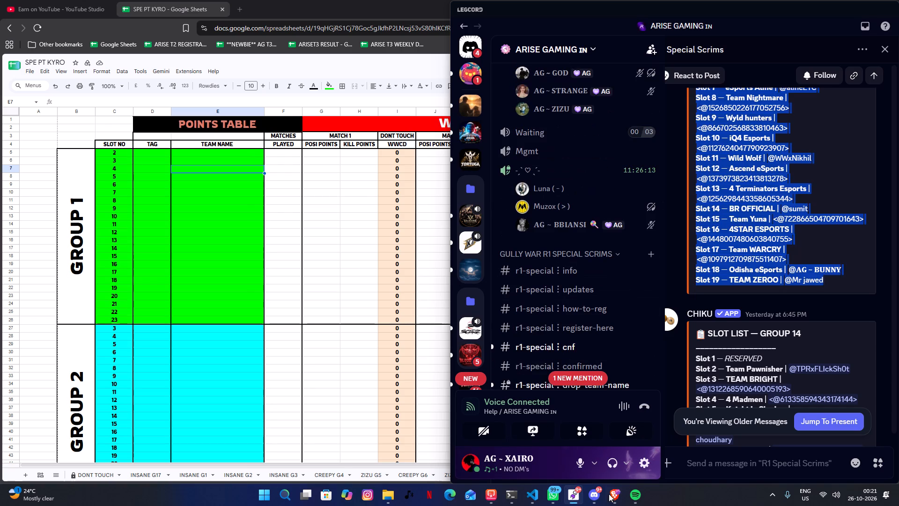
Switch to Spotify, pause Tere Ishk Mein and minimize the player window.
left_click(633, 502)
double_click(264, 458)
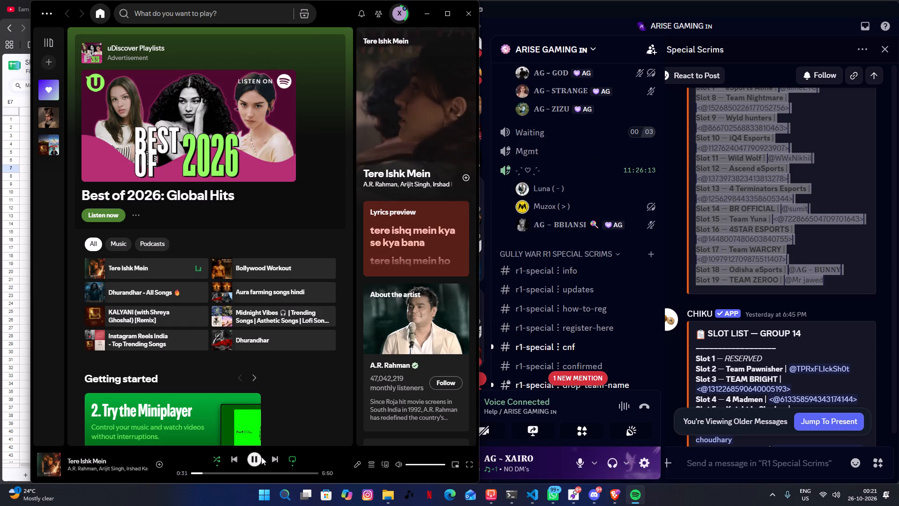
left_click(435, 13)
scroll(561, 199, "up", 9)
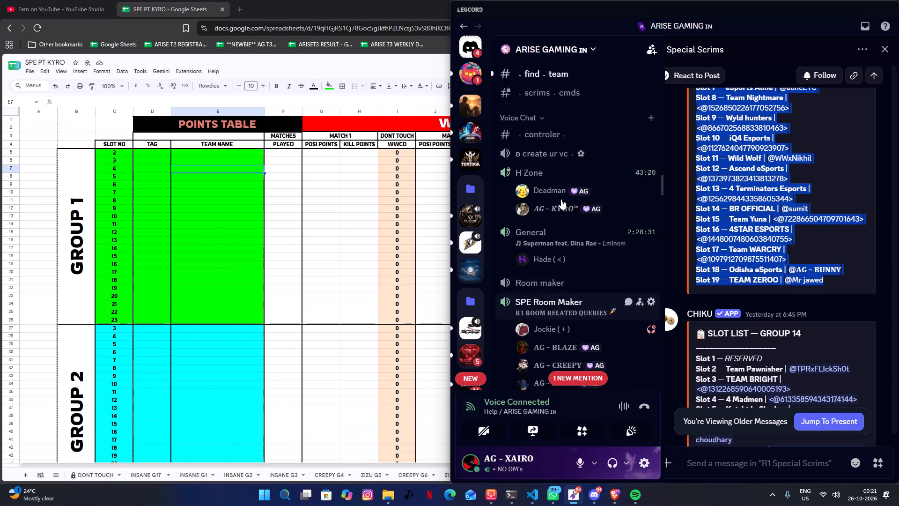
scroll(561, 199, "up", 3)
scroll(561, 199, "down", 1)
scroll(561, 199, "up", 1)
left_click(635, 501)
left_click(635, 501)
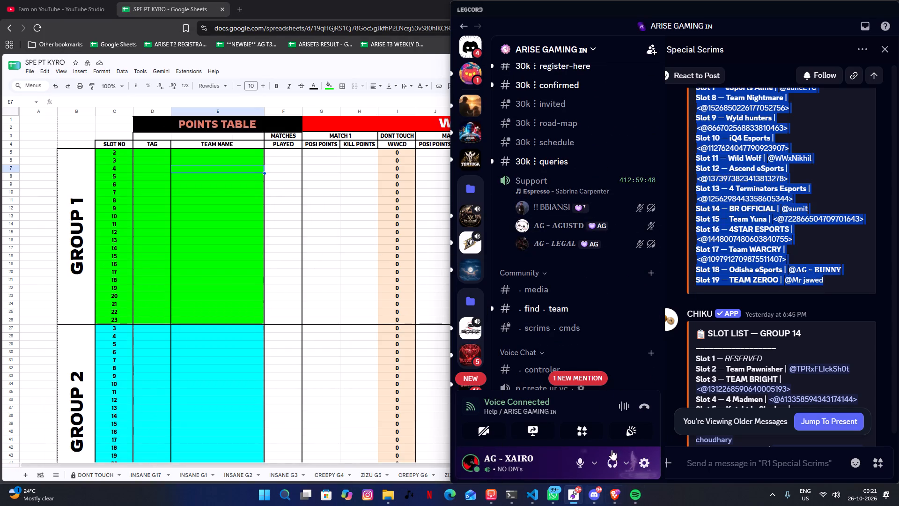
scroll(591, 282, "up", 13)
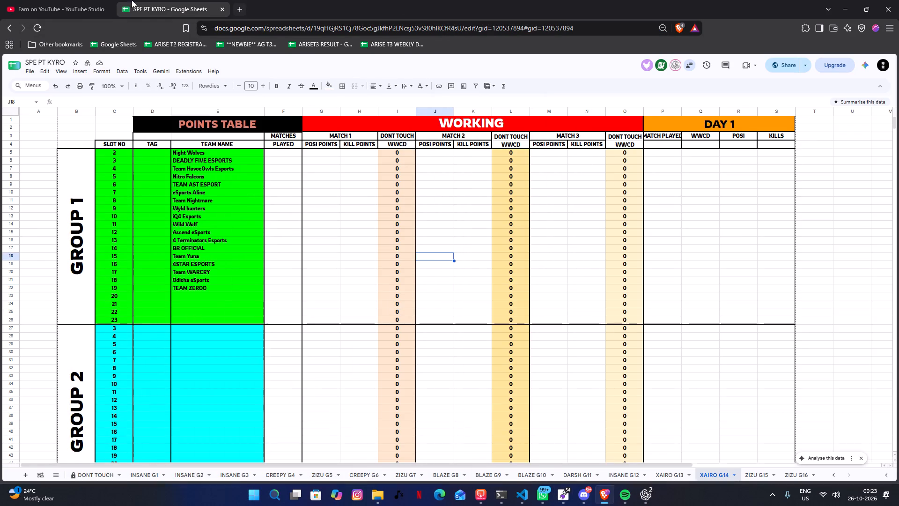
Close the YouTube Studio browser tab.
left_click(30, 0)
left_click(105, 12)
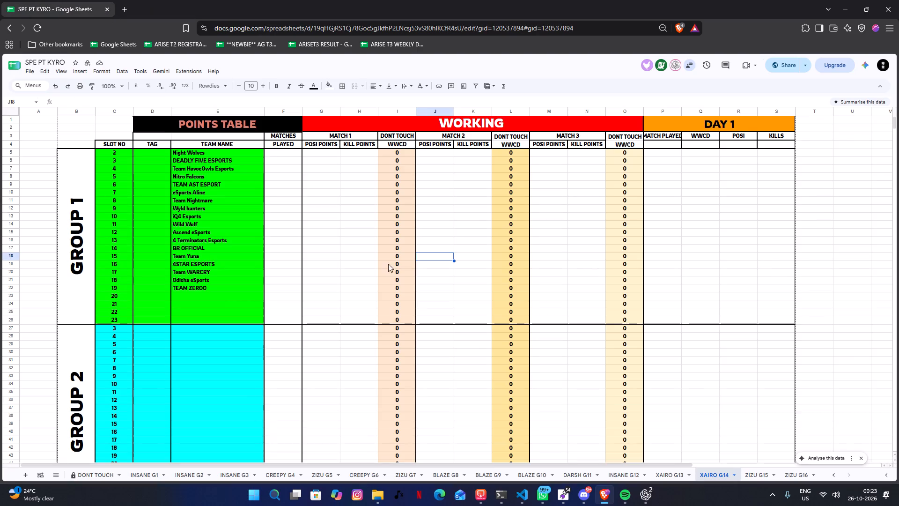
Switch to Legcord and open the SPE RESULT (MGMT) thread under results.
left_click(405, 272)
left_click(557, 489)
scroll(567, 240, "up", 5)
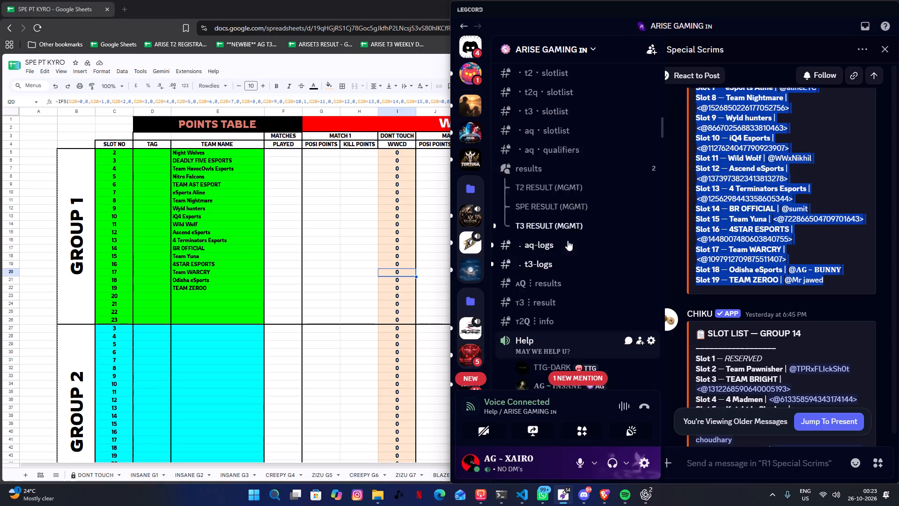
scroll(595, 265, "down", 2)
left_click(566, 236)
left_click(560, 251)
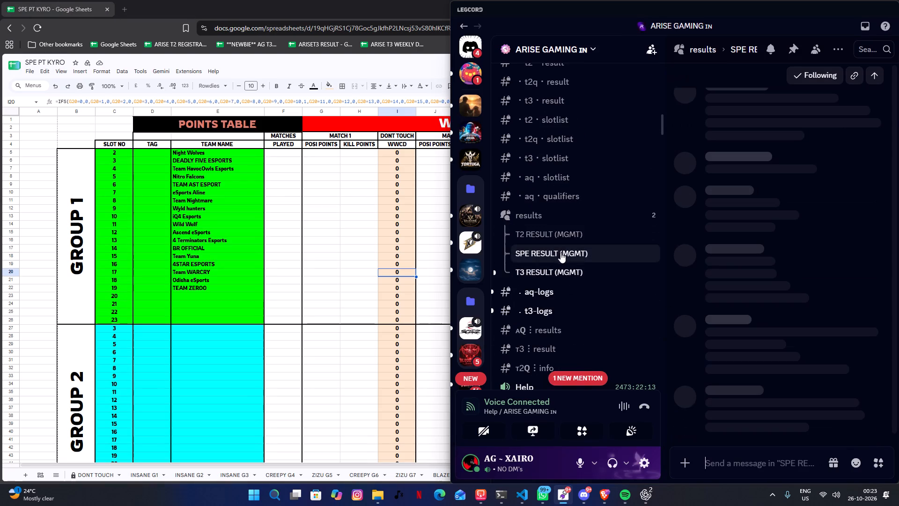
Look back through the SPE RESULT (MGMT) thread for the G13 match result and slot list posts.
scroll(851, 302, "down", 7)
scroll(816, 308, "up", 18)
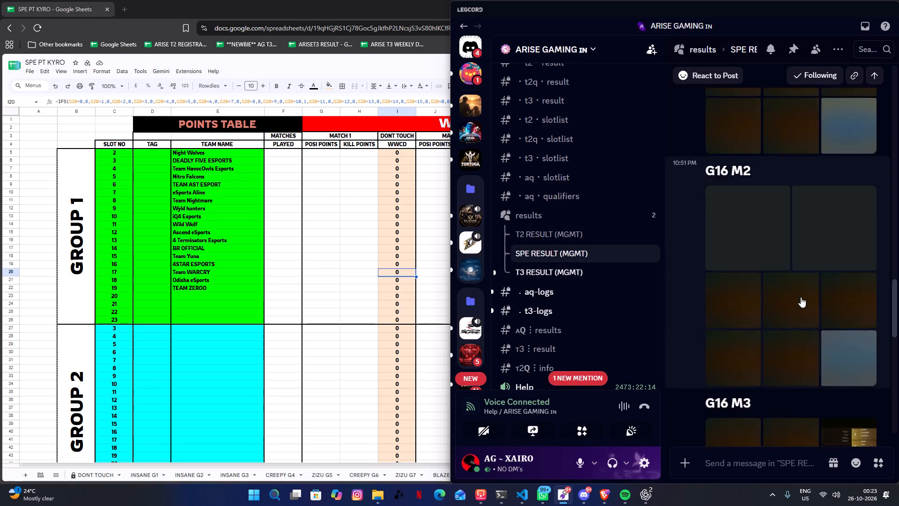
scroll(801, 297, "up", 9)
scroll(764, 274, "up", 13)
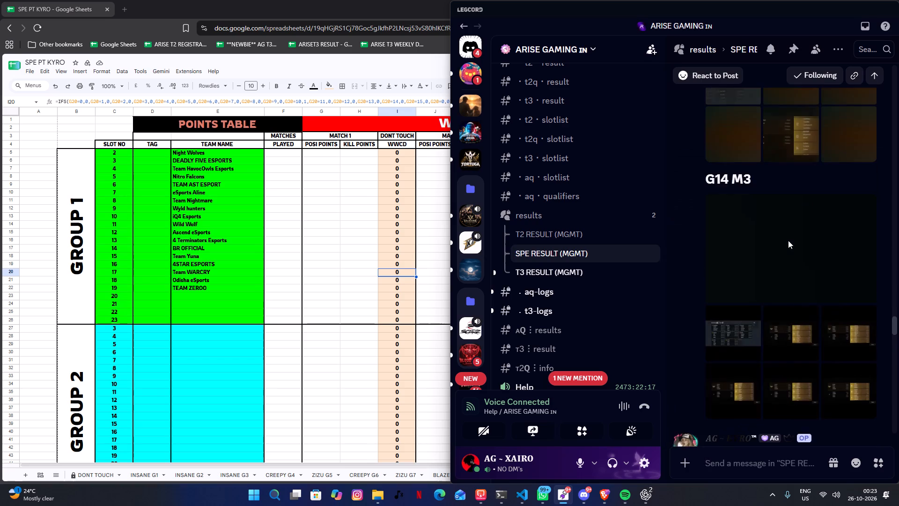
scroll(788, 240, "up", 18)
scroll(788, 240, "up", 11)
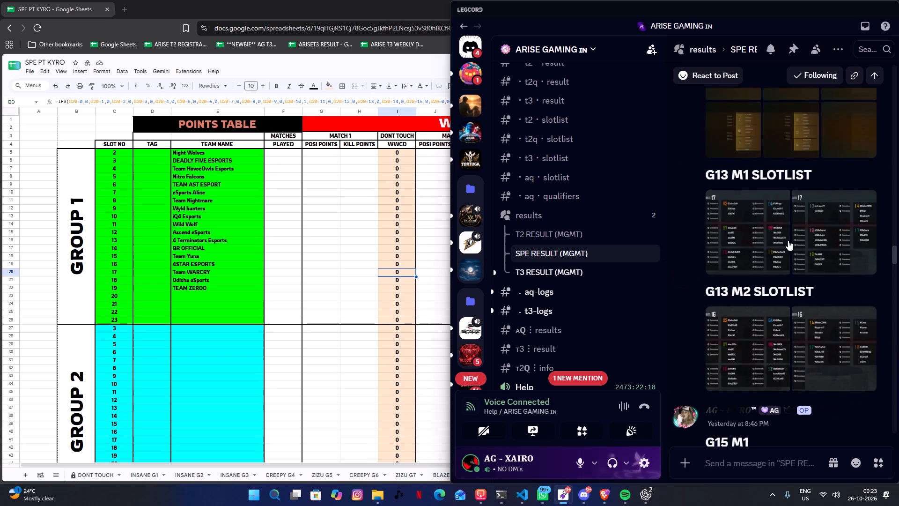
scroll(788, 240, "down", 5)
scroll(788, 240, "up", 10)
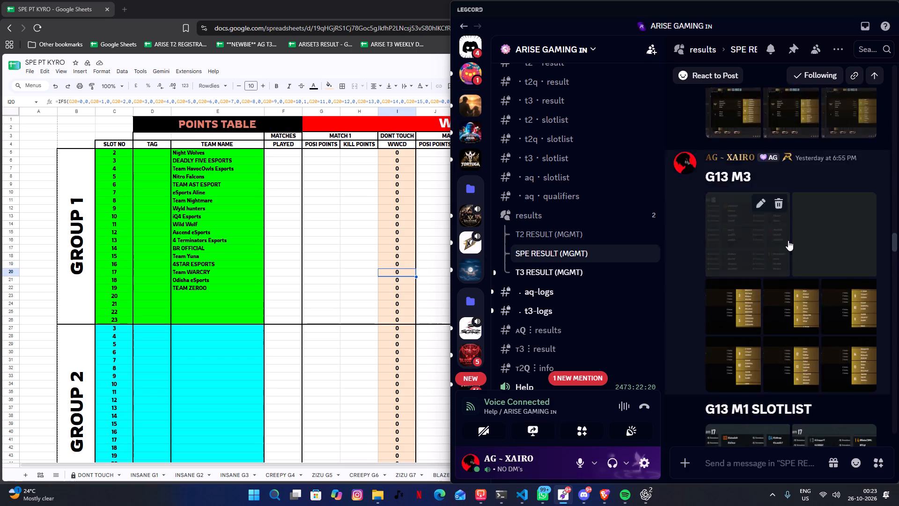
scroll(788, 240, "up", 1)
scroll(824, 311, "up", 9)
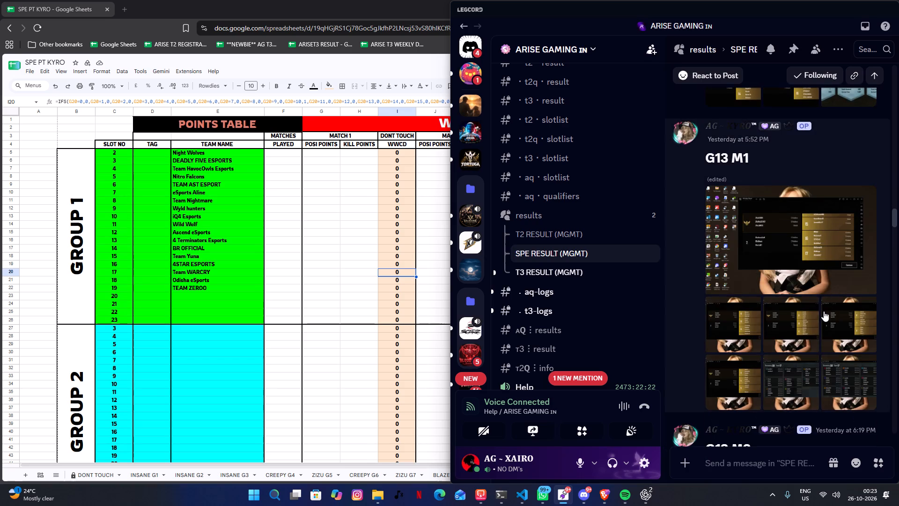
scroll(824, 311, "up", 11)
scroll(824, 311, "down", 7)
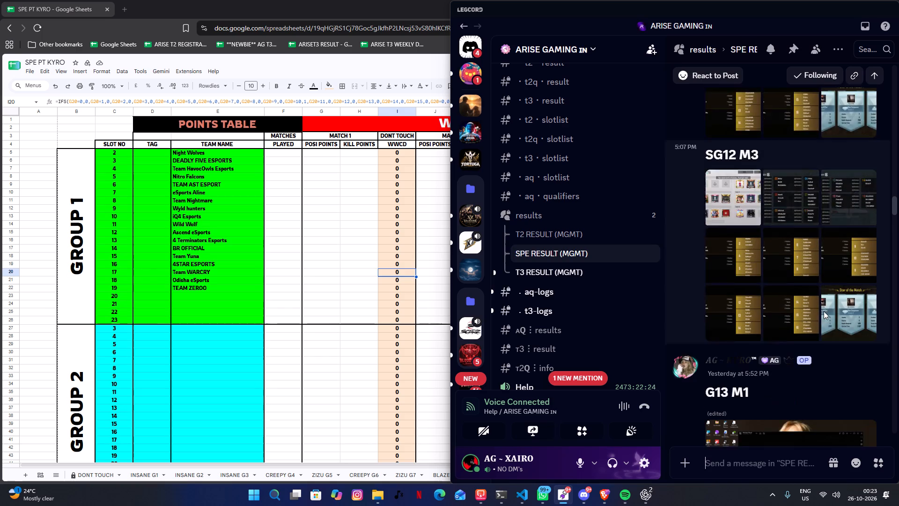
scroll(824, 311, "down", 6)
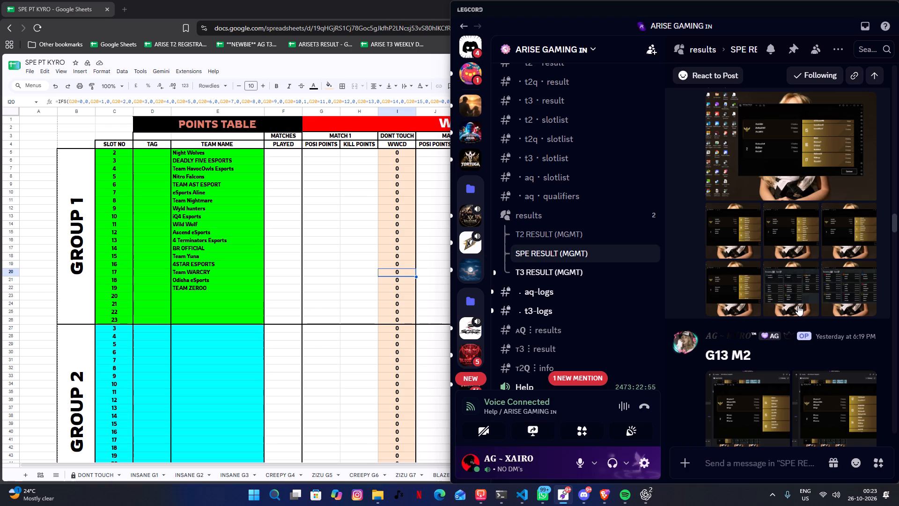
scroll(597, 205, "up", 9)
scroll(566, 289, "down", 2)
Open the admin chat channel and jump to the quoted message "Dhophar ko add kar sakte hai".
left_click(564, 241)
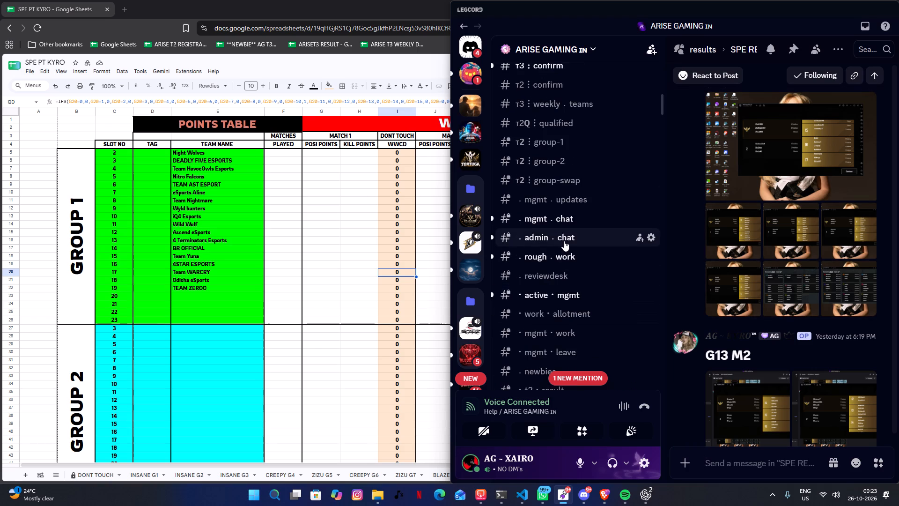
scroll(796, 314, "down", 12)
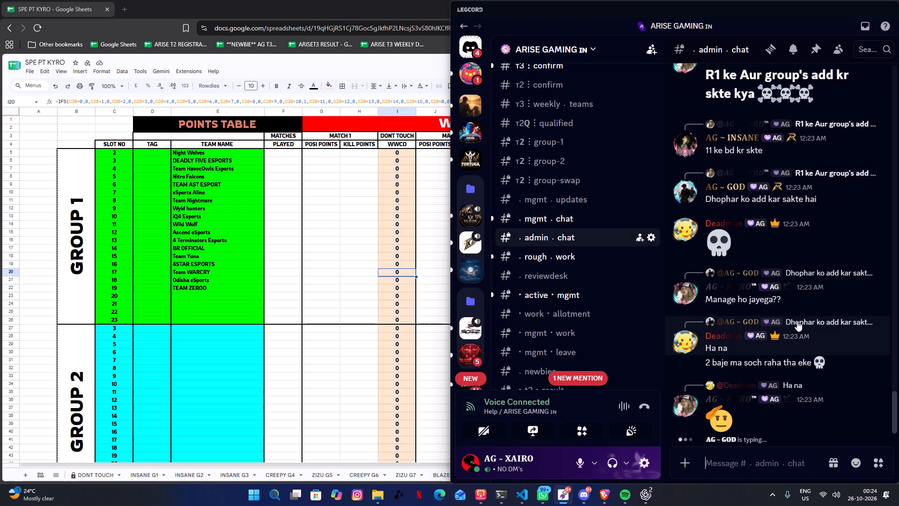
left_click(817, 327)
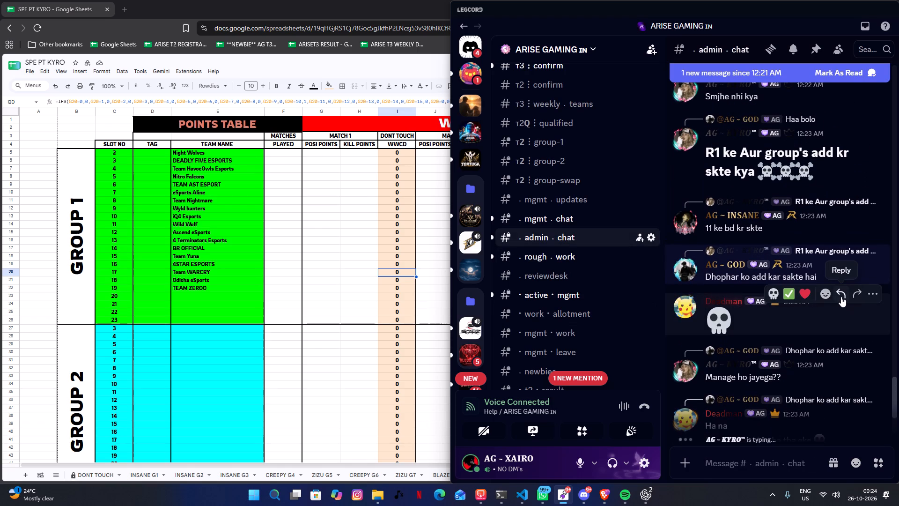
scroll(841, 297, "down", 3)
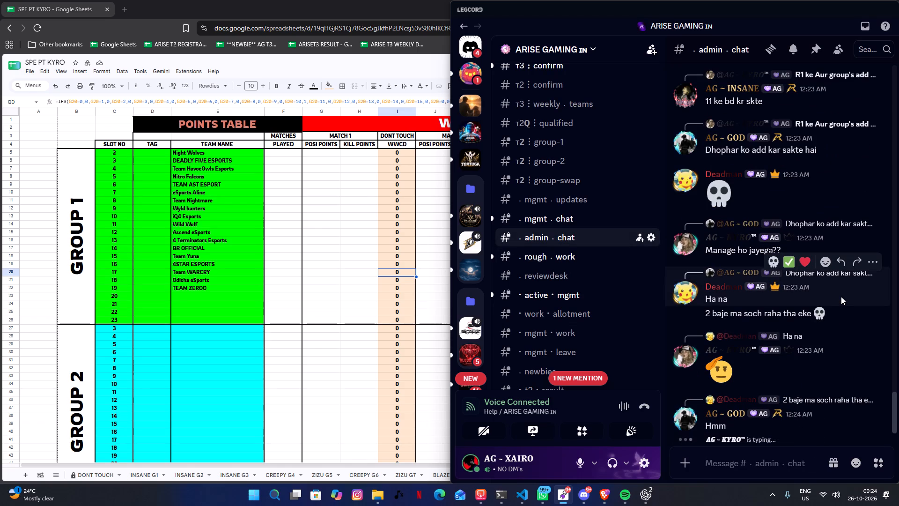
scroll(841, 298, "down", 7)
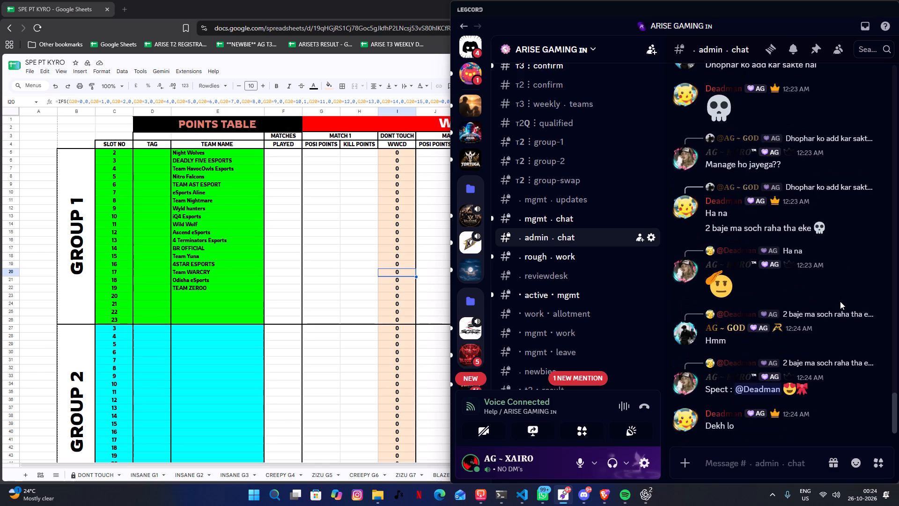
scroll(825, 312, "down", 3)
left_click(765, 465)
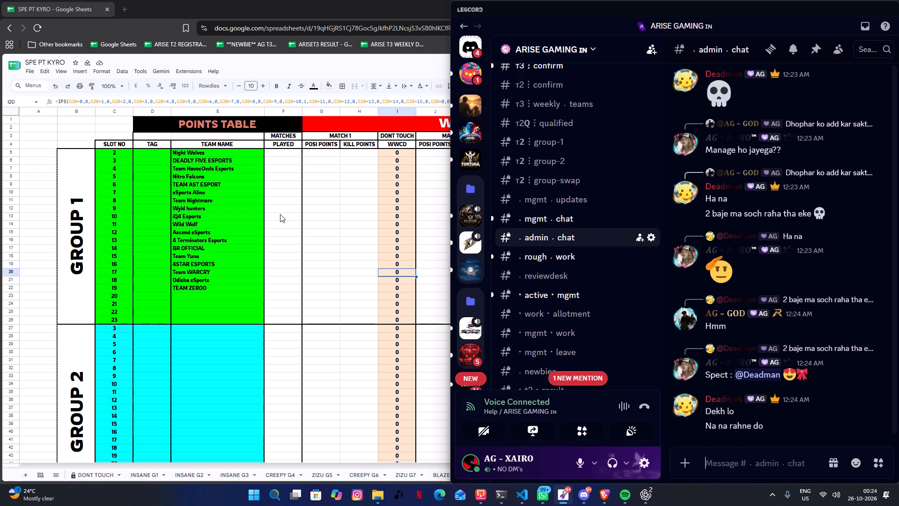
left_click(764, 454)
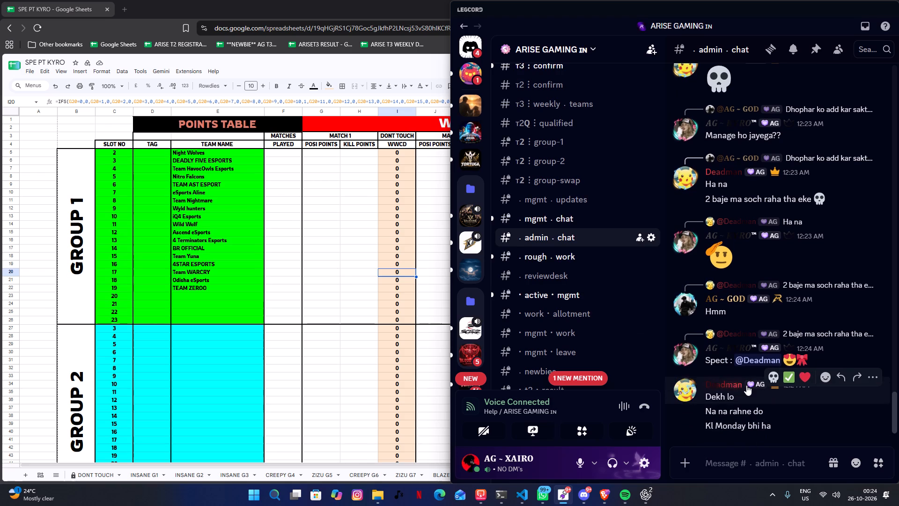
type("@de")
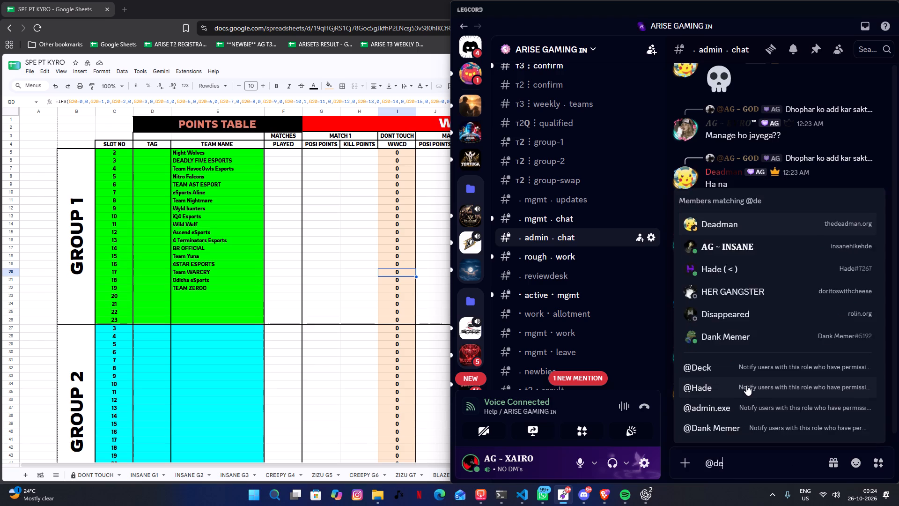
key("Return")
type("jo kr rahe ho")
key("Return")
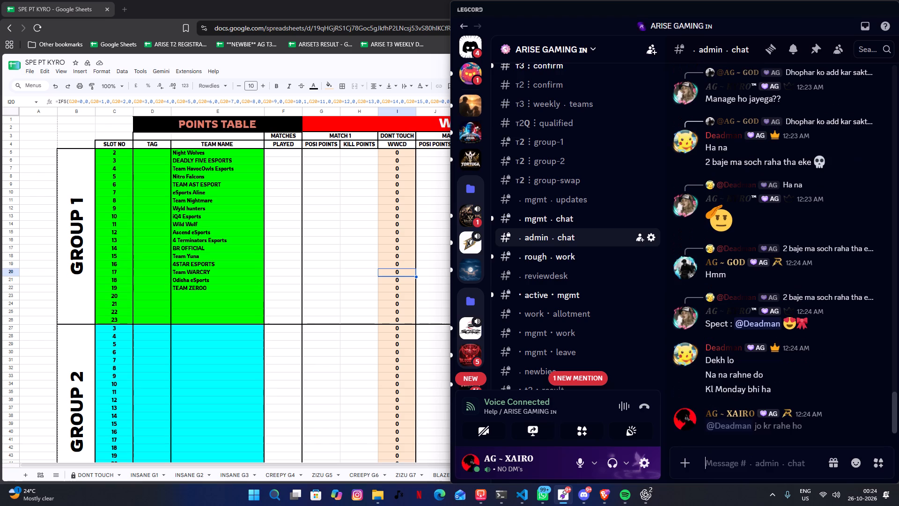
Send "29 ke baad kro" with a slightly smiling face emoji in the admin chat.
type("29 ke baad kr")
type("o")
key("space")
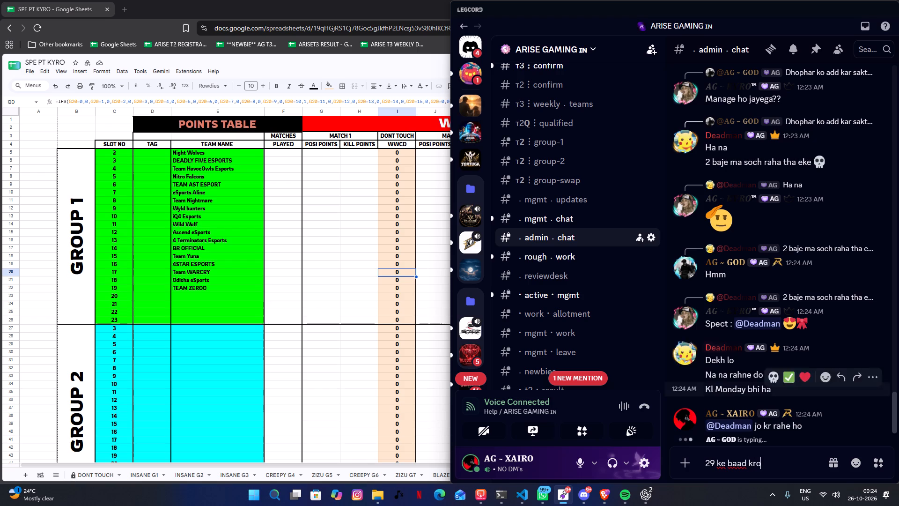
key("space")
left_click(855, 467)
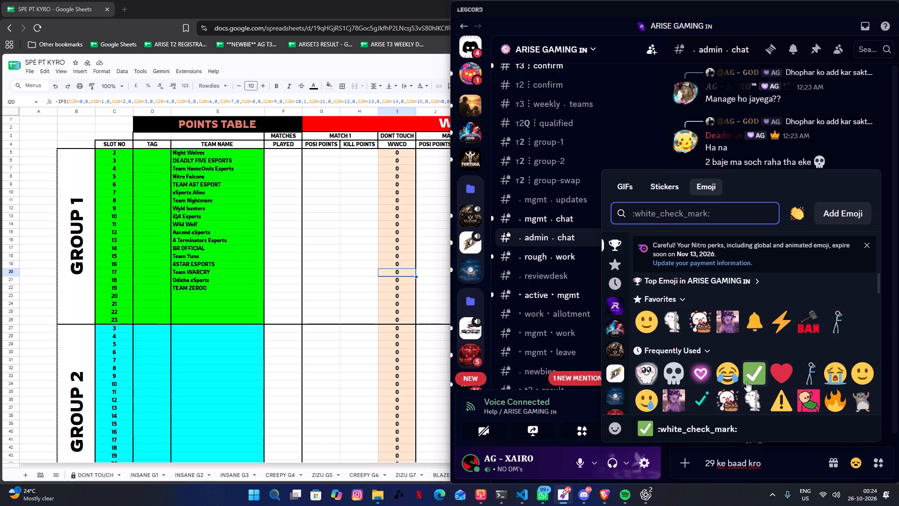
left_click(869, 368)
key("Return")
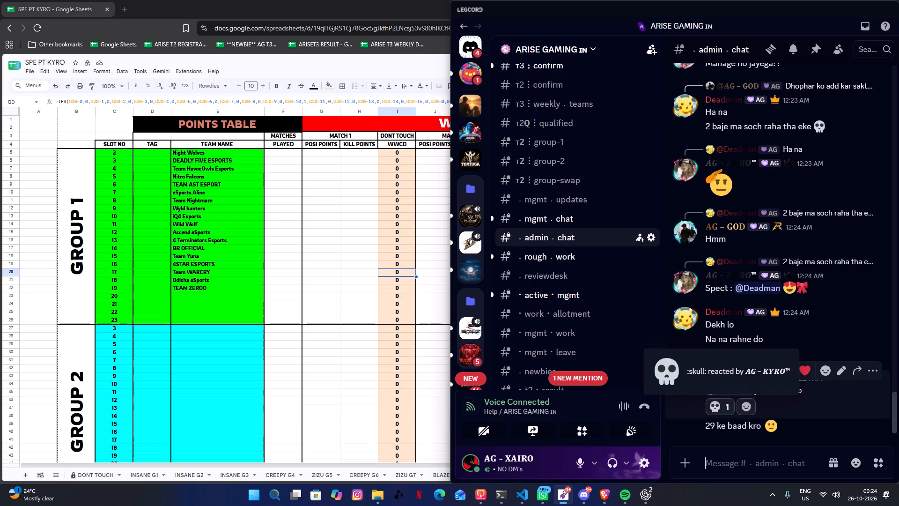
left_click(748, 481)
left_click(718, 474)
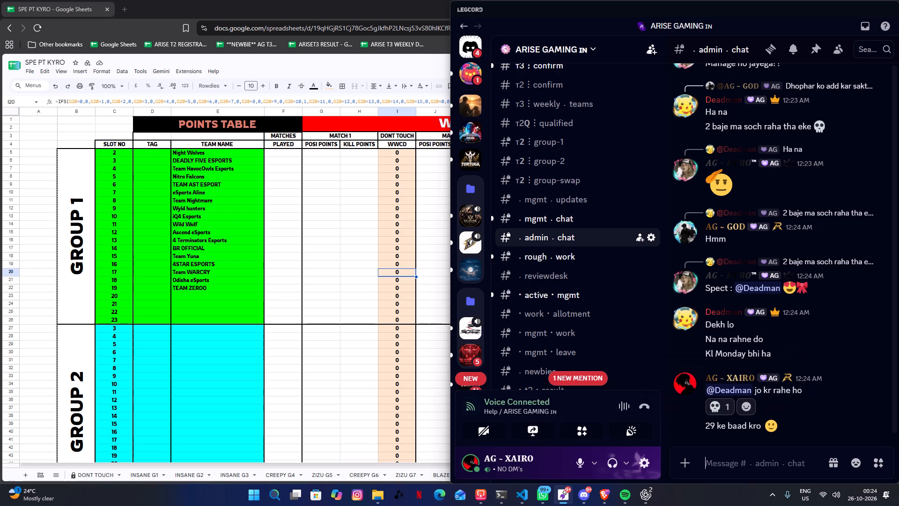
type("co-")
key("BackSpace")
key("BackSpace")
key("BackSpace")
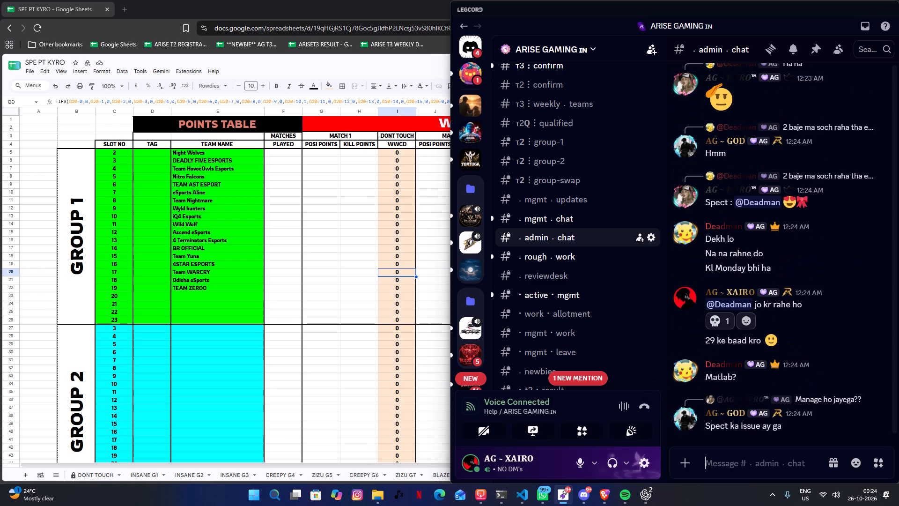
Reply to Deadman's "Matlab?" message with "ground 0 par aao ek baar".
left_click(838, 360)
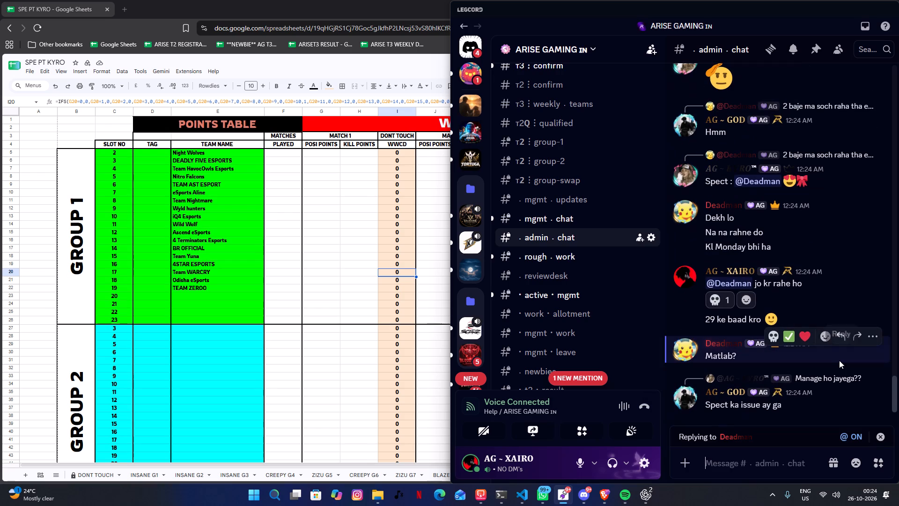
type("hrp")
key("BackSpace")
key("BackSpace")
key("BackSpace")
type("grpi")
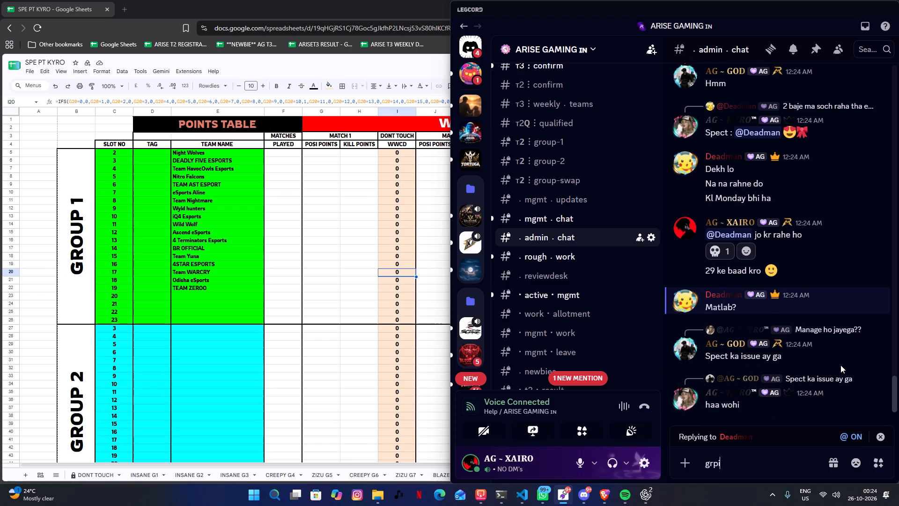
key("BackSpace")
key("BackSpace")
type("ound 0 par aao ek baar")
key("space")
key("Return")
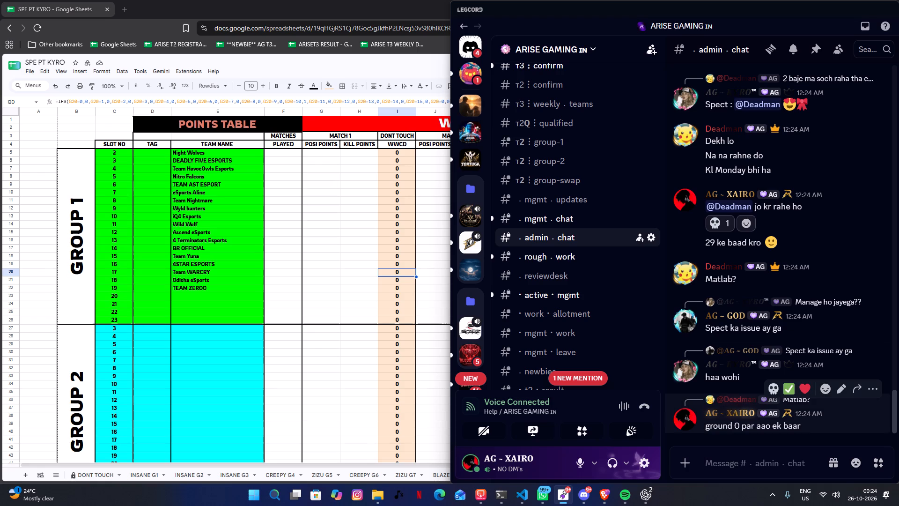
Send the message "hamari chutney ban ri he" in the admin chat.
type("hanma")
key("BackSpace")
key("BackSpace")
key("BackSpace")
type("mari chutney ban ri he")
key("Return")
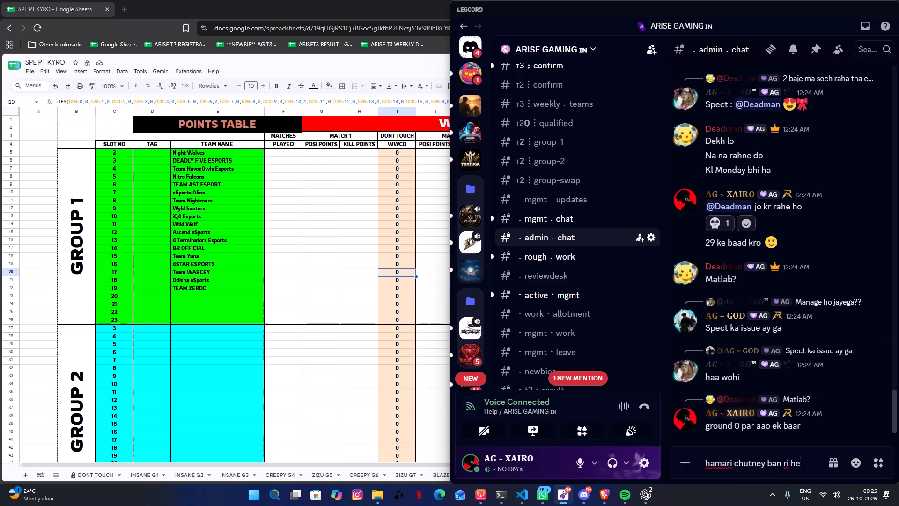
Send "w" together with the white round-faced custom emoji in the admin chat.
key("w")
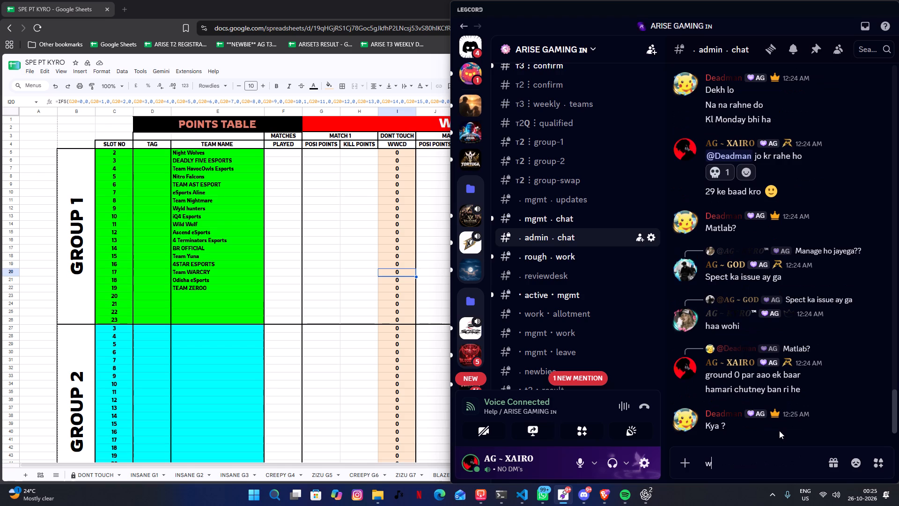
left_click(859, 462)
left_click(636, 372)
key("Return")
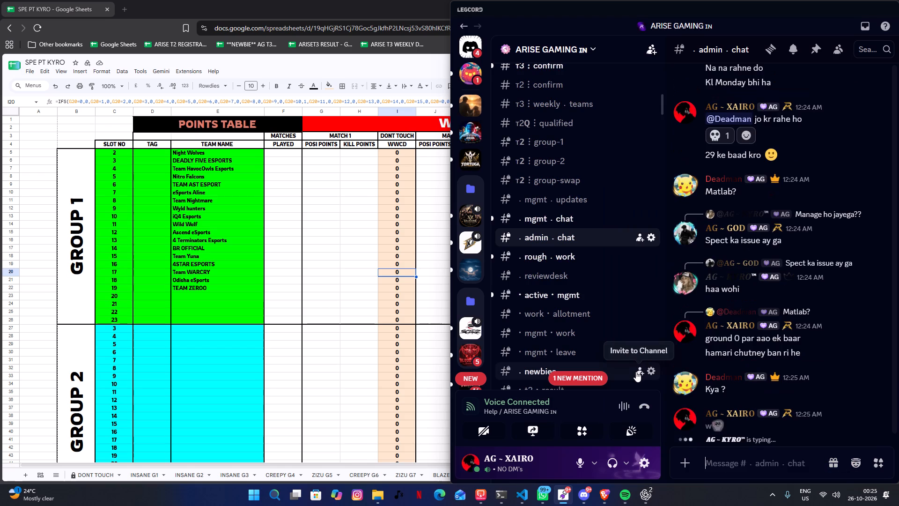
Edit the last sent message to remove the emoji, keeping only "w".
key("Up")
key("Left")
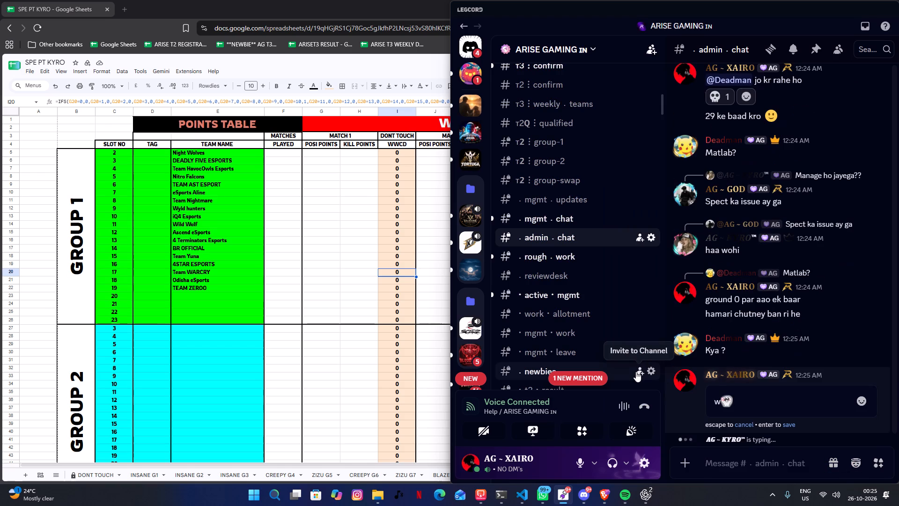
key("Delete")
key("Return")
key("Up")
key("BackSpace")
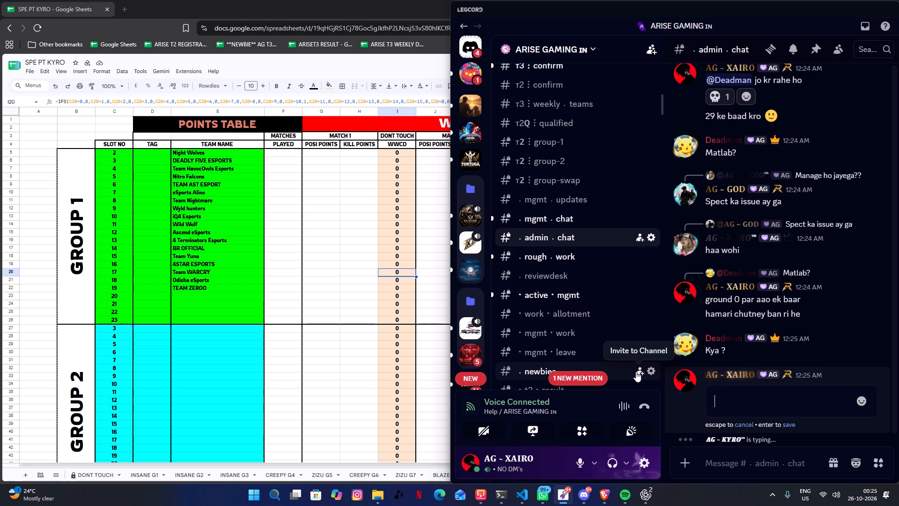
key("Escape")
Send the white round-faced custom emoji on its own as a separate message.
left_click(855, 473)
left_click(855, 458)
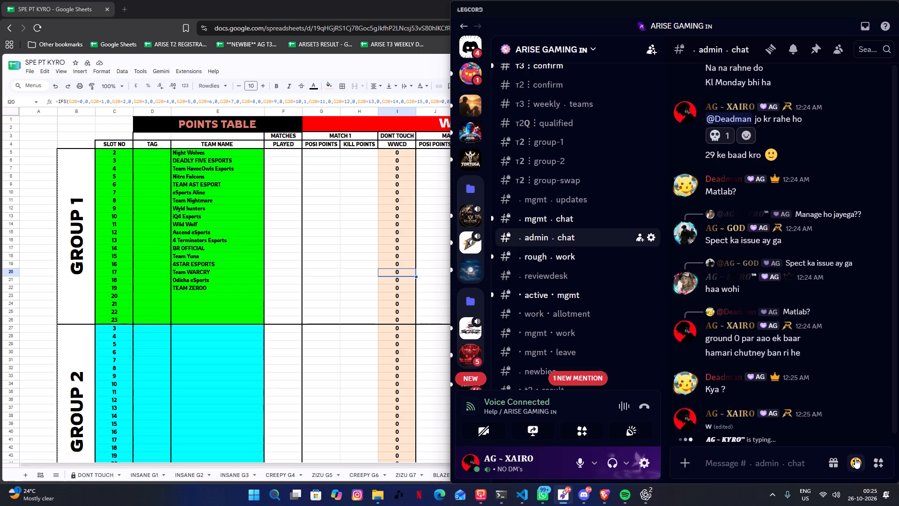
left_click(647, 373)
key("Return")
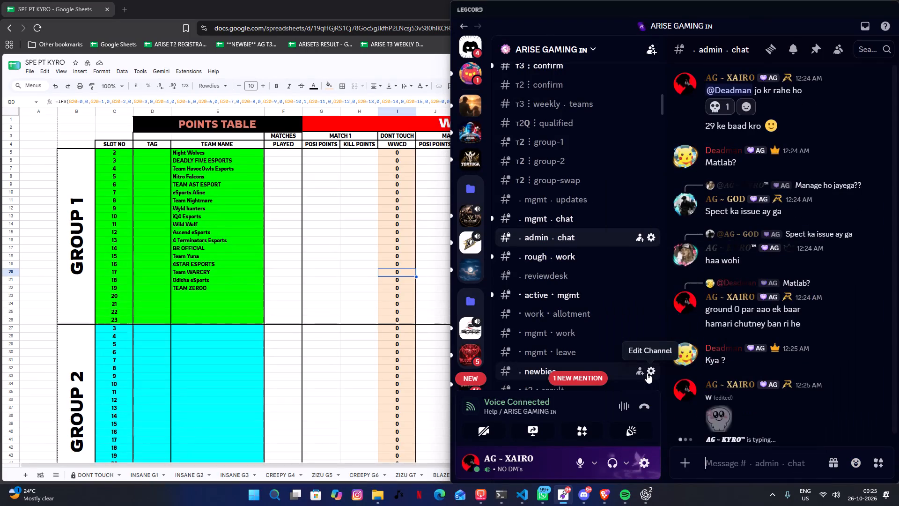
left_click(738, 461)
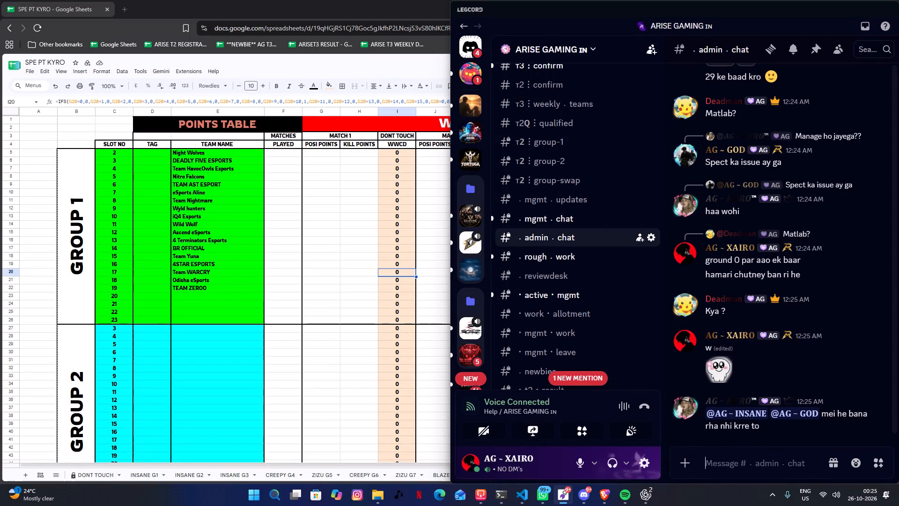
type("@dead")
key("Return")
type("are se")
key("BackSpace")
type("[ec")
key("space")
key("BackSpace")
key("BackSpace")
key("BackSpace")
key("BackSpace")
type("pec na i")
key("space")
key("BackSpace")
key("BackSpace")
key("BackSpace")
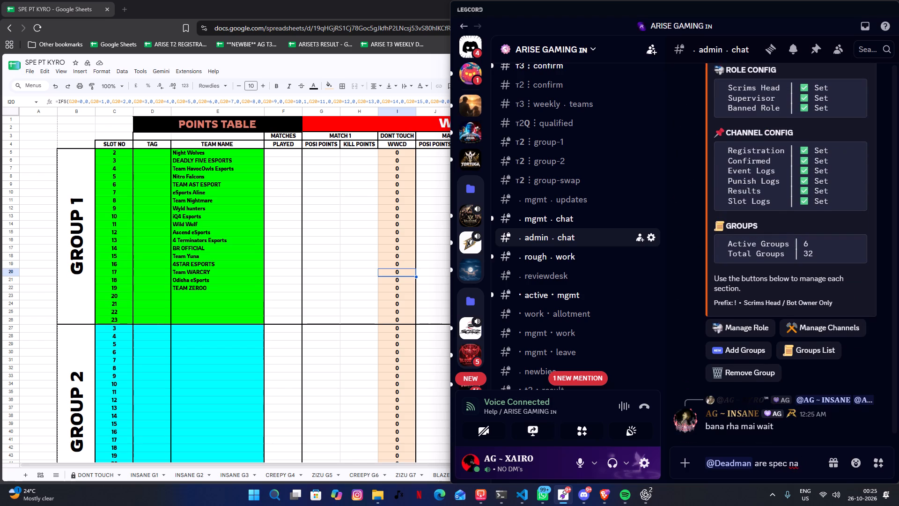
type("i rehte he")
key("space")
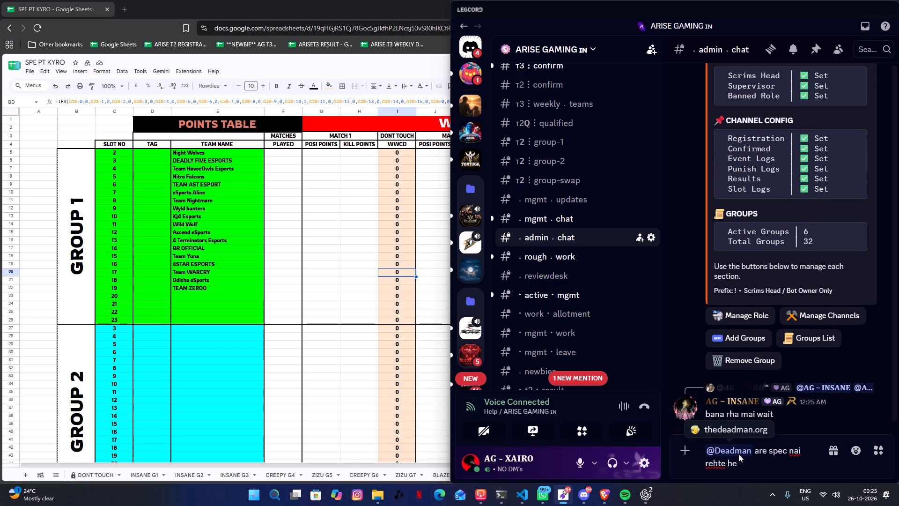
type("bohot kuch hora he")
key("Up")
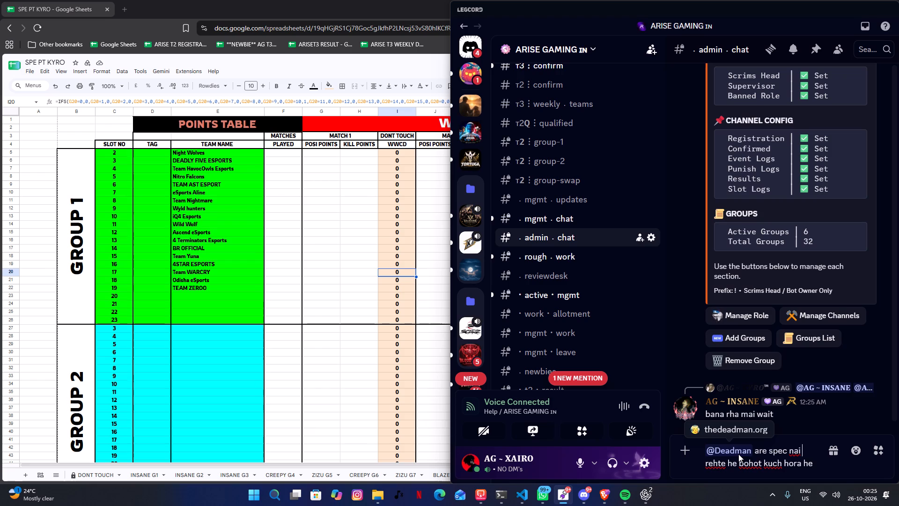
key("Up")
key("Up")
key("Right")
key("Right")
key("Right")
key("Right")
key("Right")
key("BackSpace")
key("BackSpace")
key("Return")
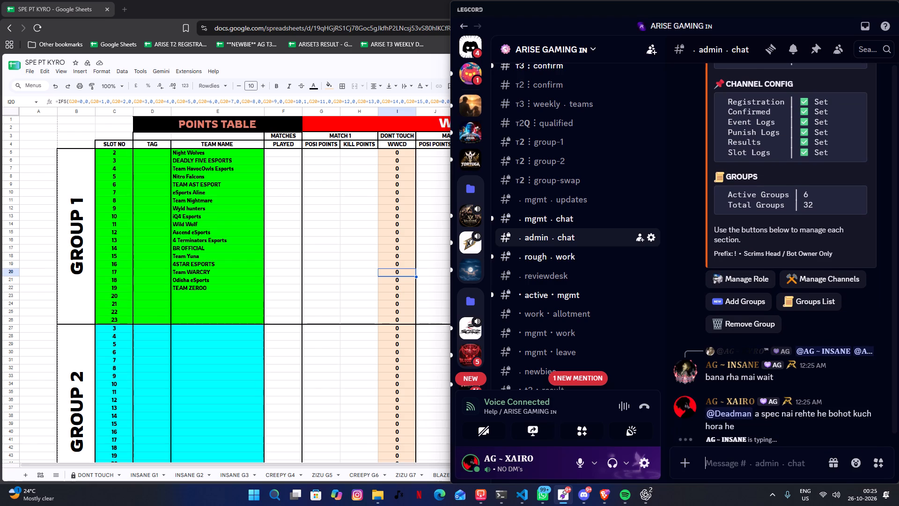
Glance back over the recent admin chat posts and send "room delays".
scroll(775, 372, "up", 3)
scroll(774, 376, "down", 6)
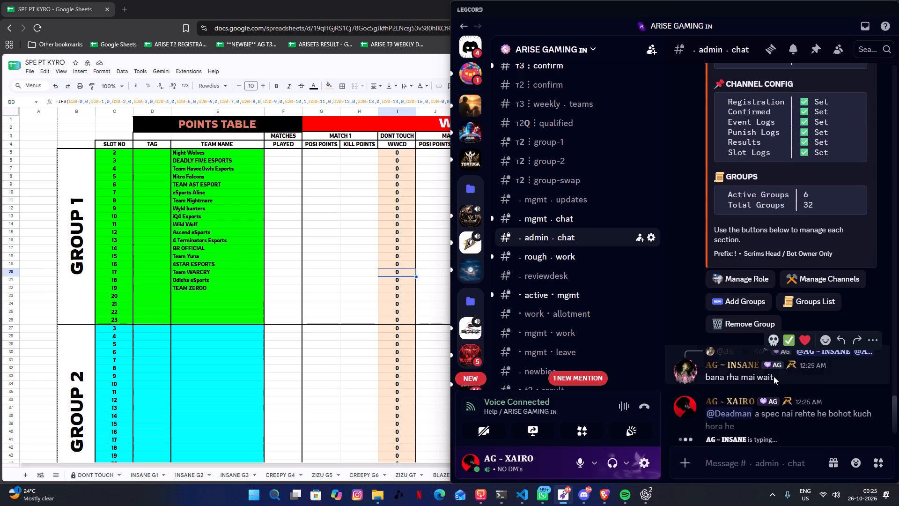
scroll(774, 376, "down", 2)
type("room delays")
key("space")
key("Return")
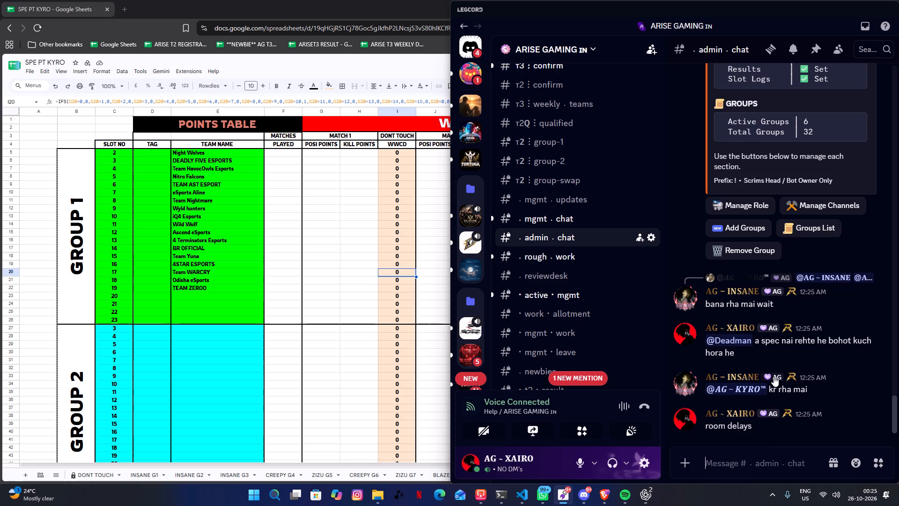
Send the message "koi main time pr leave aara he" in the admin chat.
type("koi main rti")
key("BackSpace")
key("BackSpace")
key("BackSpace")
type("time pr leave aare")
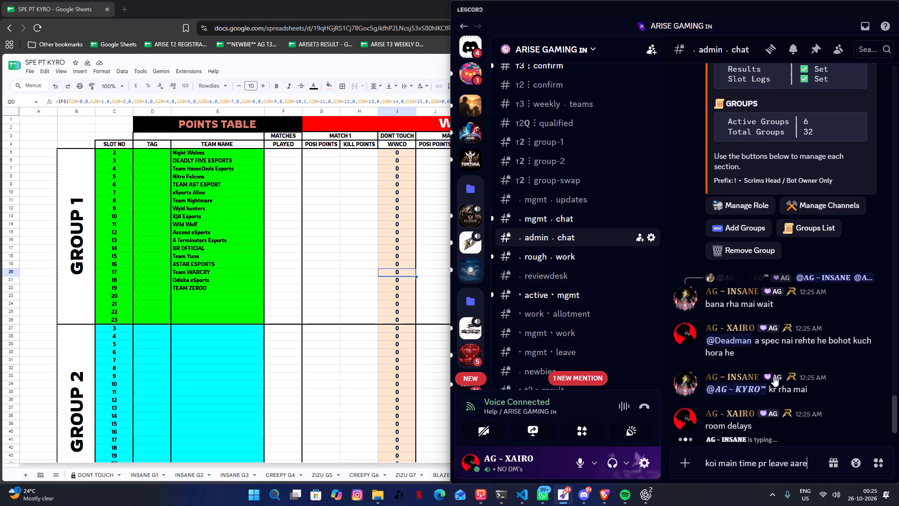
key("BackSpace")
type("a he")
key("Return")
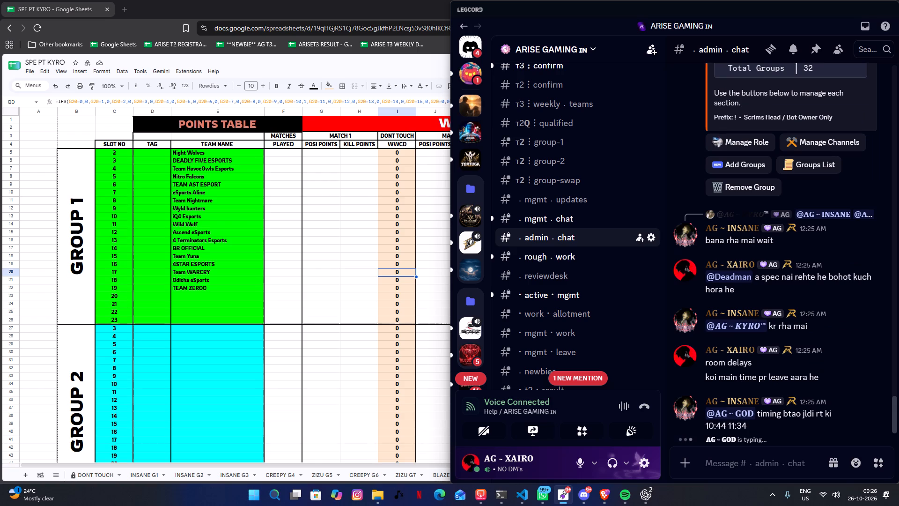
Edit the last message to read "koi main time pr leave mar raja he".
key("Up")
key("Left")
key("Left")
key("Left")
key("Left")
key("Left")
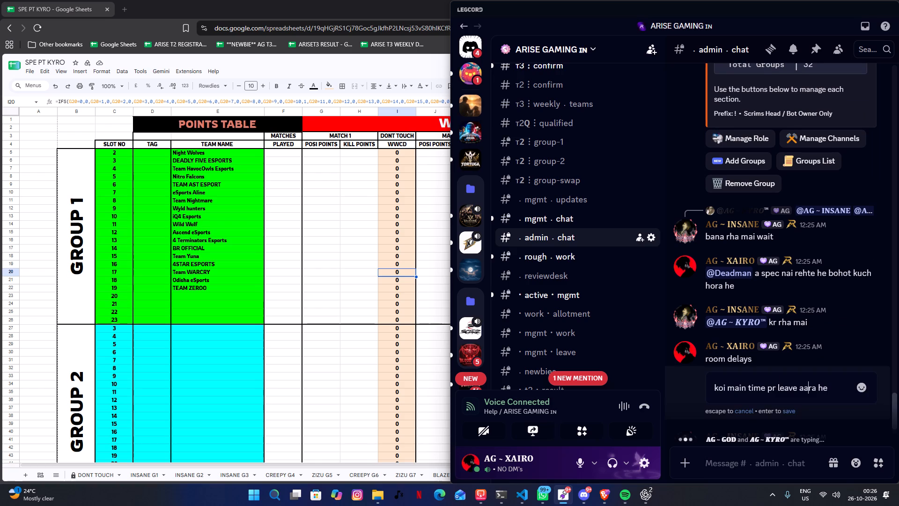
key("Left")
key("BackSpace")
key("comma")
key("BackSpace")
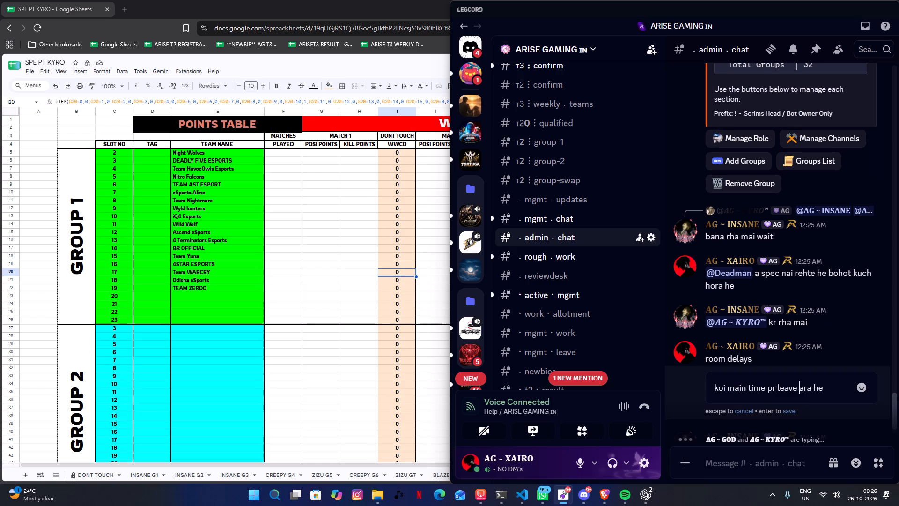
key("m")
key("Right")
key("Right")
key("Right")
key("BackSpace")
key("space")
type("raja")
key("Return")
Correct "raja" to "raha" in the last sent message and save the edit.
key("Up")
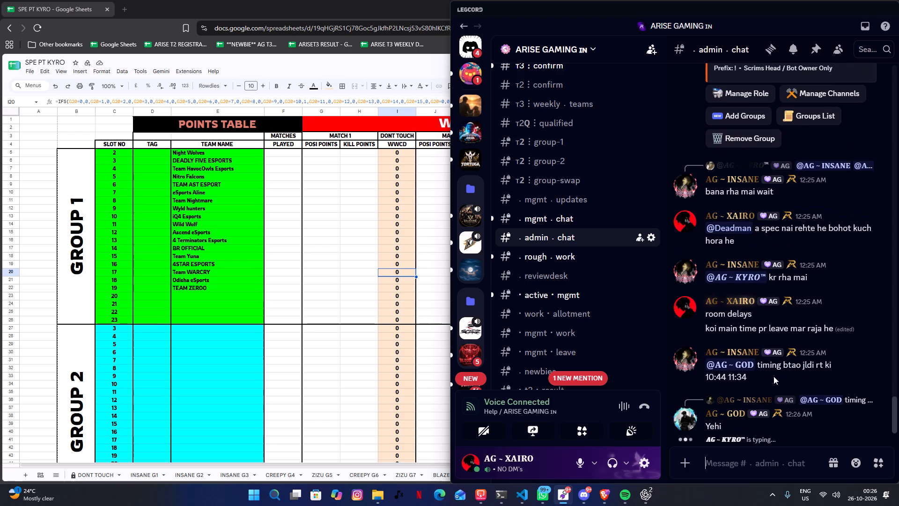
key("Left")
key("Up")
key("Left")
key("Left")
key("Left")
key("Left")
key("BackSpace")
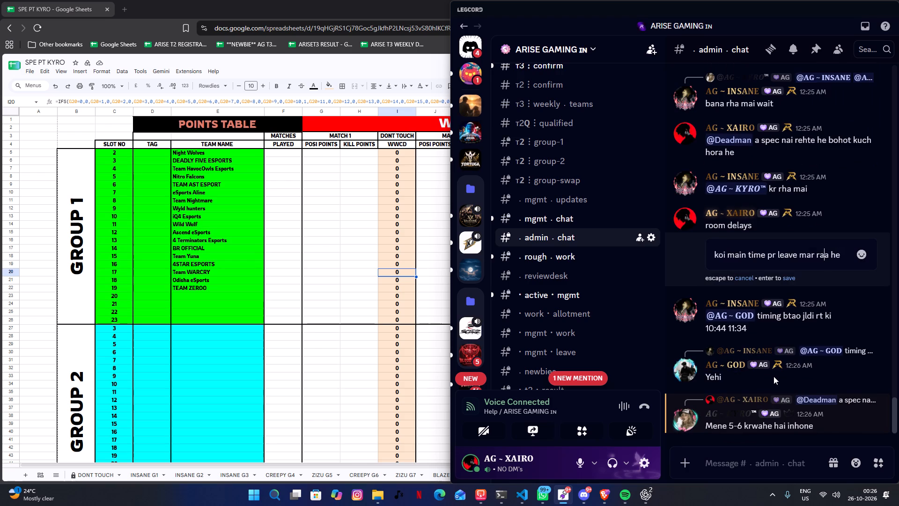
key("j")
key("BackSpace")
key("h")
key("Return")
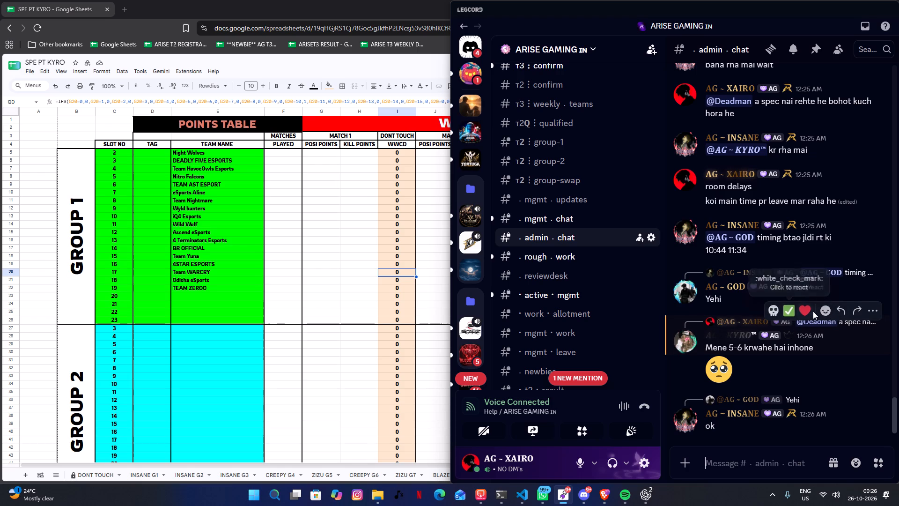
React to the "Mene 5-6 krwahe hai inhone" message with the grey animal custom emoji.
left_click(825, 312)
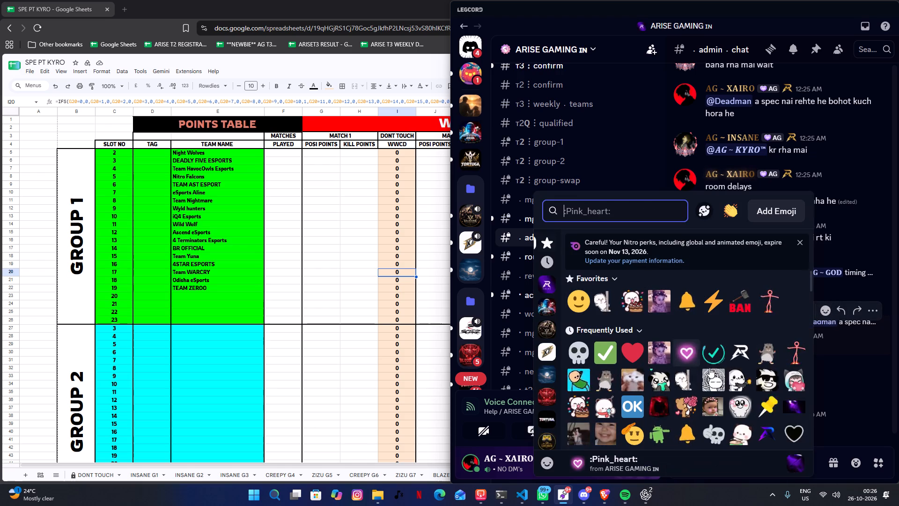
left_click(601, 381)
left_click(750, 466)
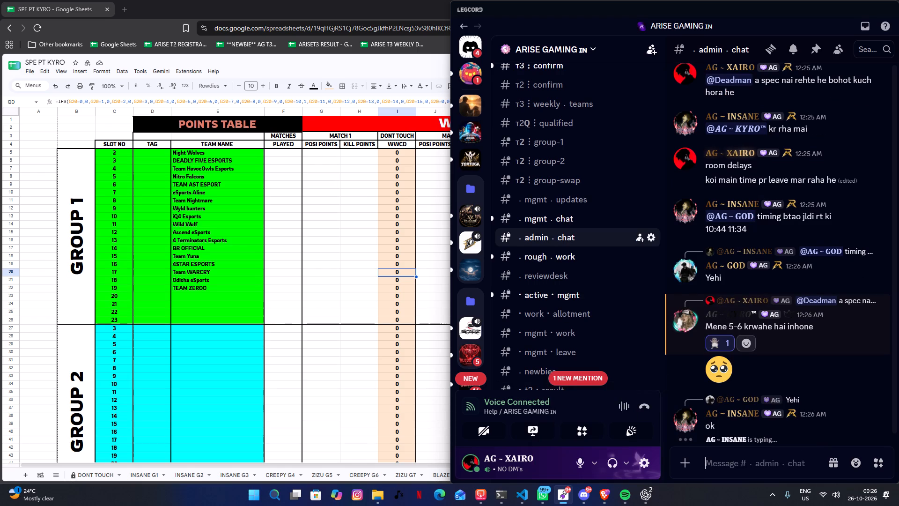
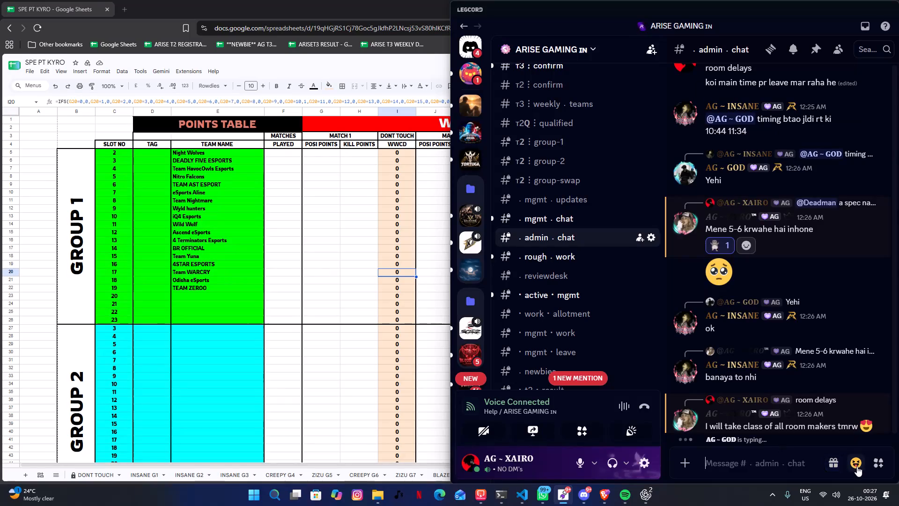
left_click(857, 466)
left_click(655, 374)
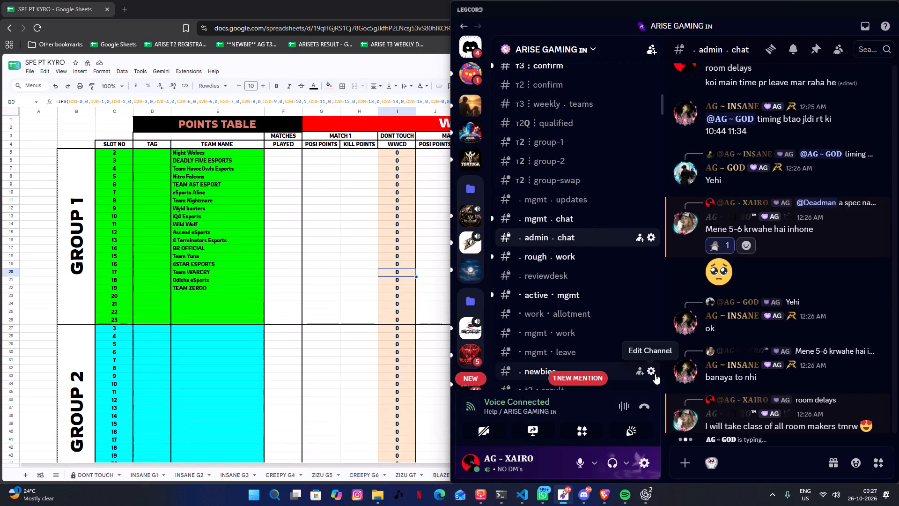
type("@god")
key("Return")
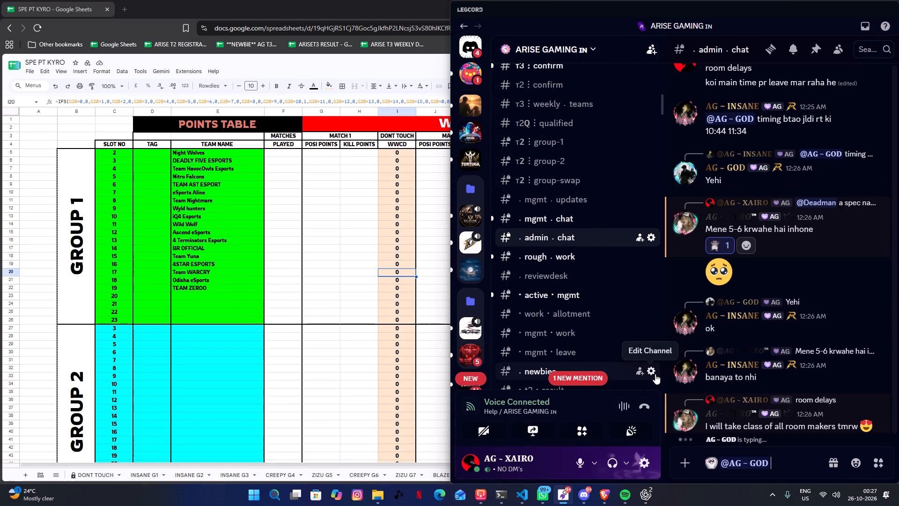
type("isko padk")
key("BackSpace")
key("BackSpace")
type("kdo")
key("Return")
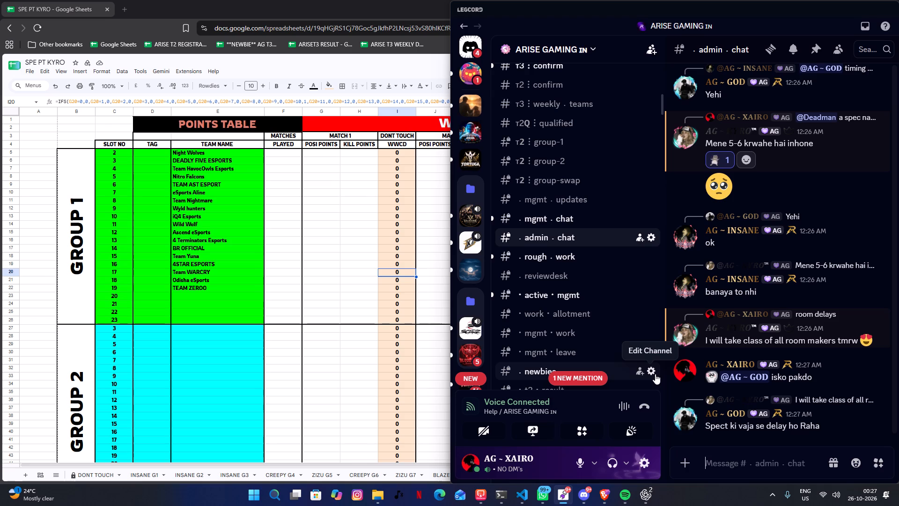
Open the mgmt chat channel and look through the server's channel list.
left_click(576, 223)
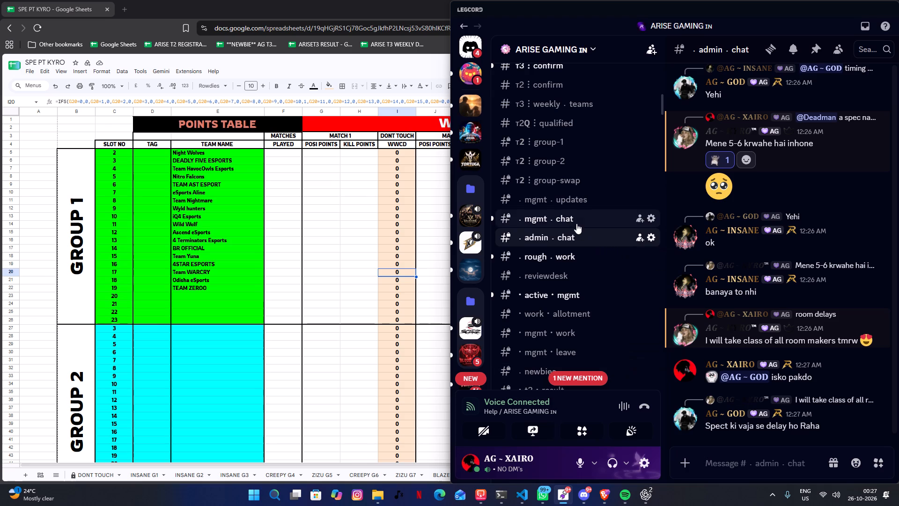
scroll(605, 248, "down", 11)
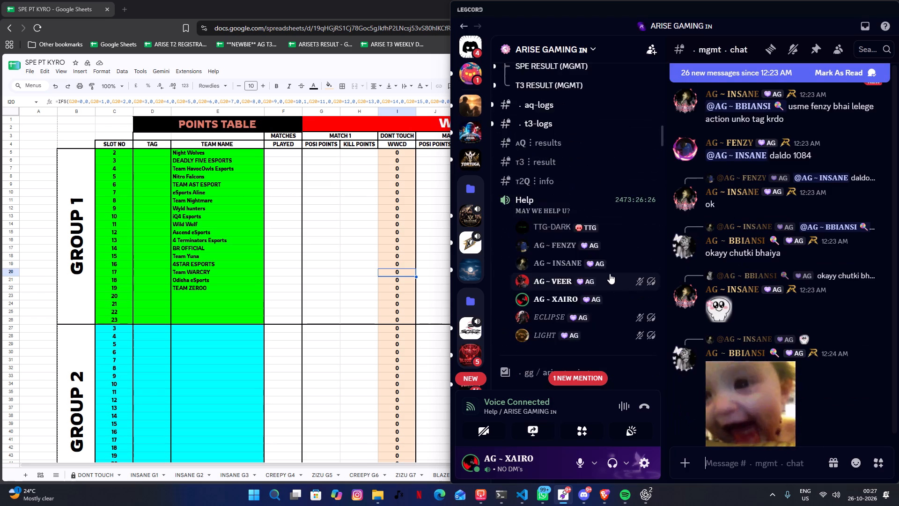
scroll(610, 274, "down", 3)
scroll(544, 217, "down", 3)
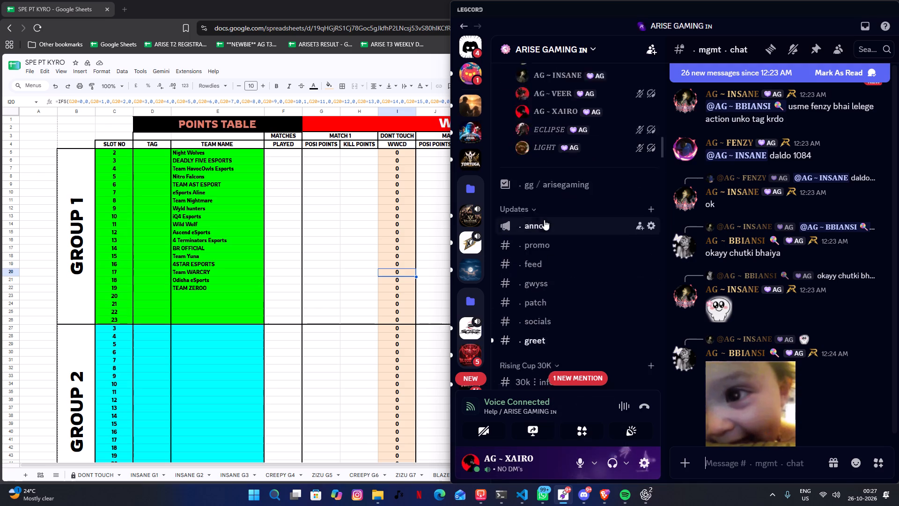
scroll(544, 220, "down", 6)
scroll(544, 220, "up", 20)
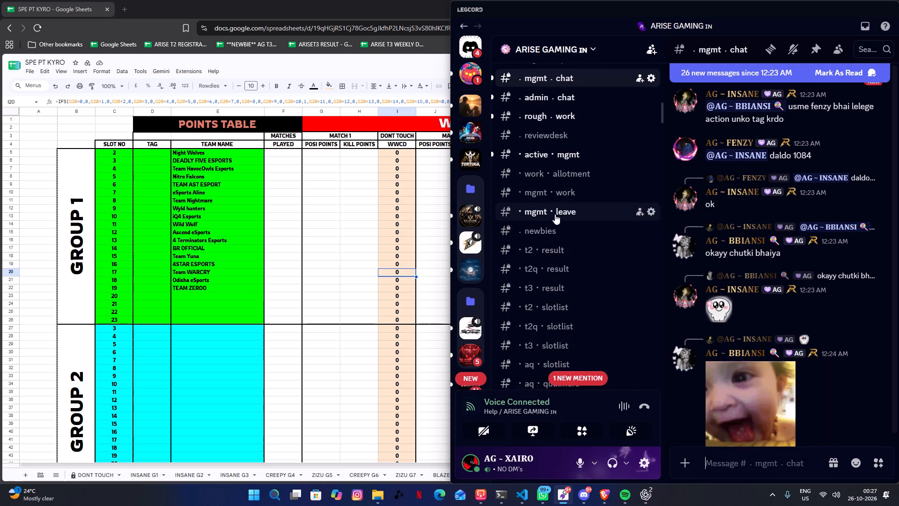
Return to the admin chat and join the H Zone voice channel.
left_click(575, 97)
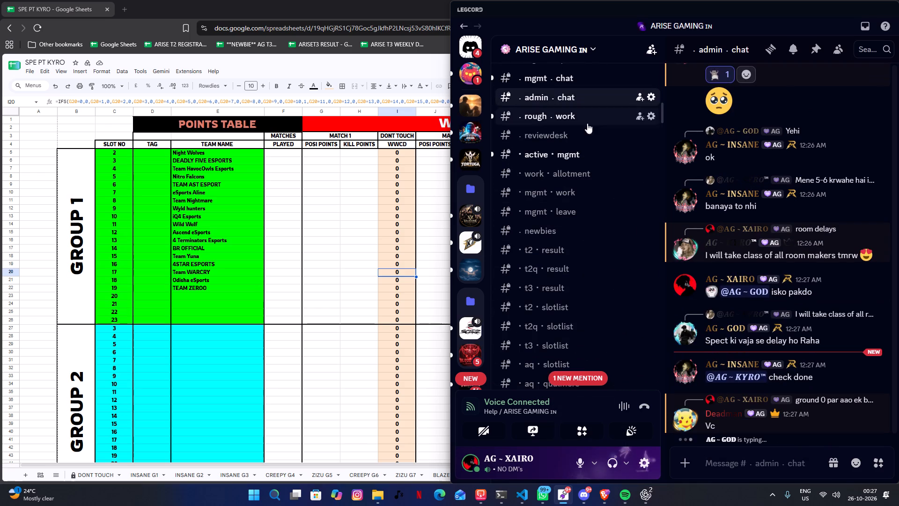
scroll(584, 243, "down", 19)
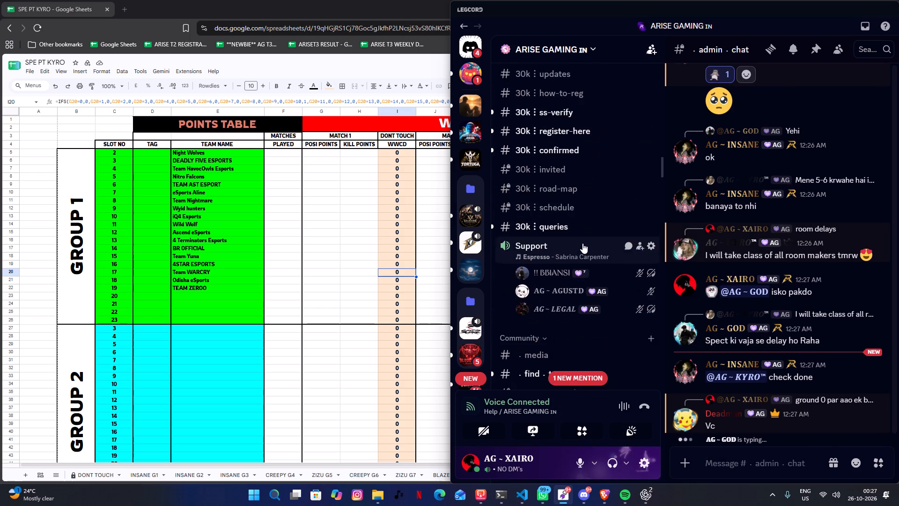
scroll(609, 325, "down", 9)
scroll(607, 315, "up", 1)
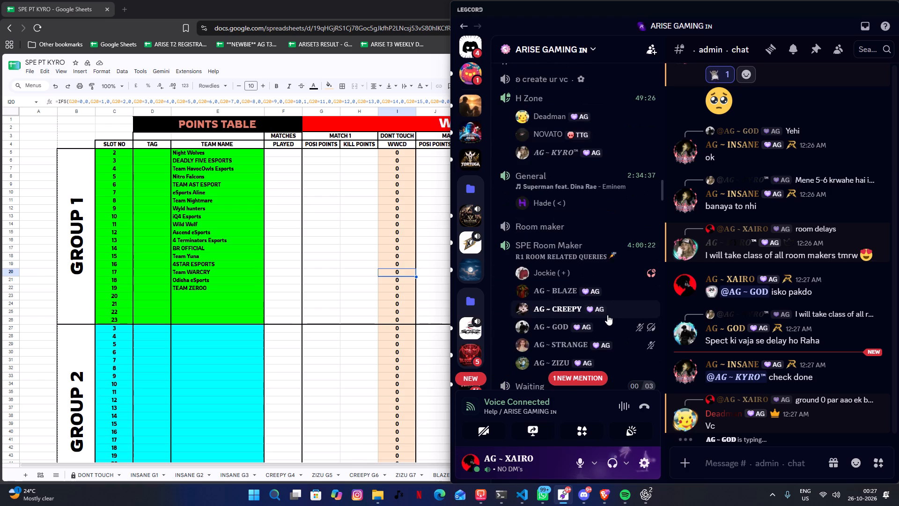
left_click(550, 98)
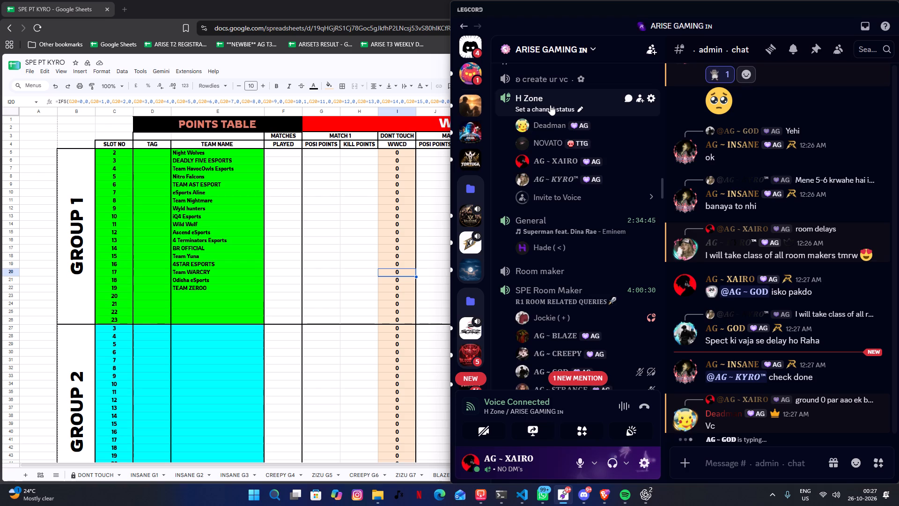
Switch to the spreadsheet in Brave and centre-align the Group 1 team names, E5:E22, on the XAIRO G14 sheet.
left_click(200, 151)
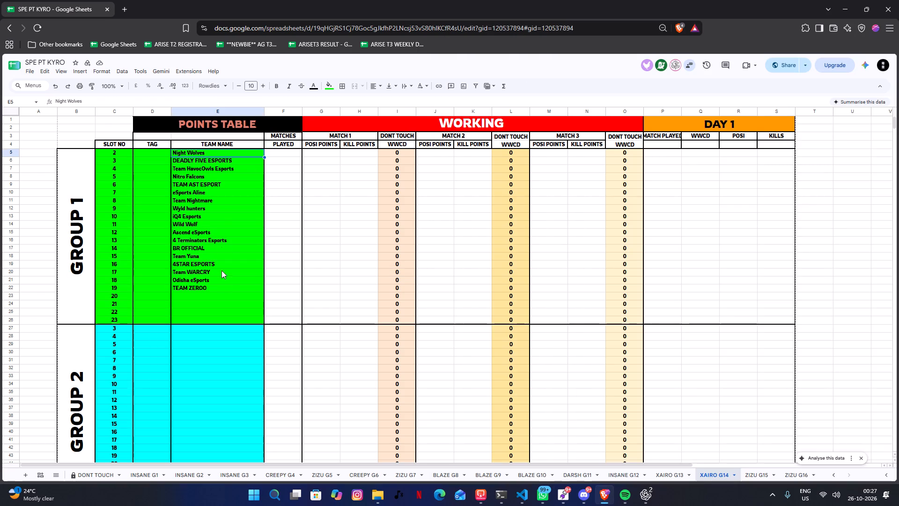
left_click(221, 283, "shift")
left_click(217, 289, "shift")
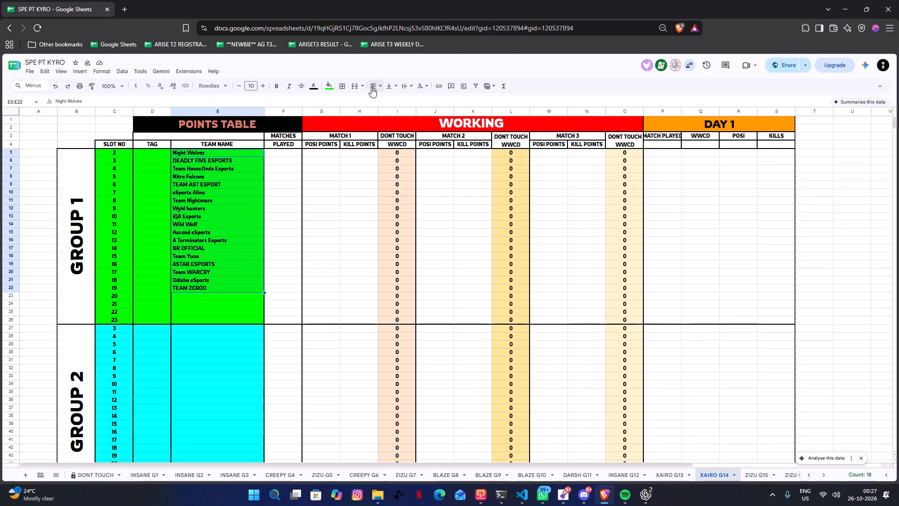
left_click(371, 87)
left_click(386, 102)
left_click(384, 379)
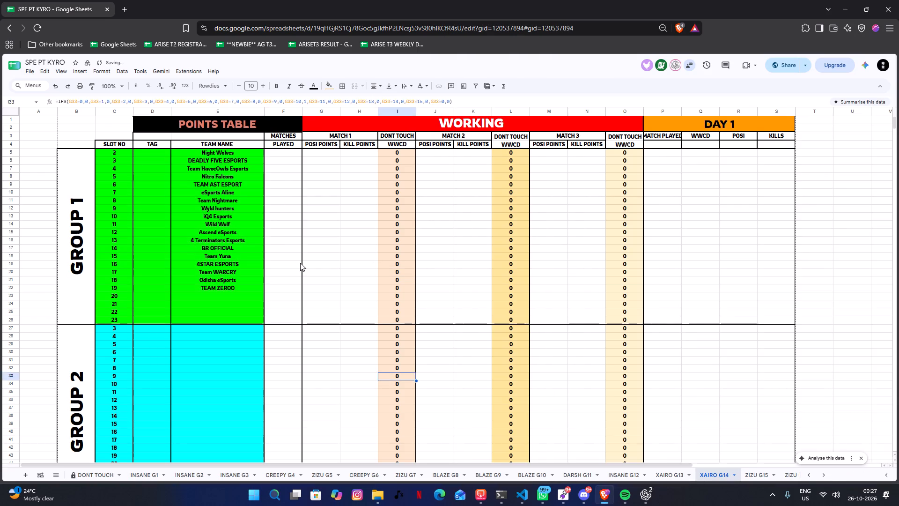
left_click(295, 253)
left_click(302, 180)
left_click(306, 156)
Switch to Legcord and review the voice channel members and the recent admin chat messages.
left_click(566, 500)
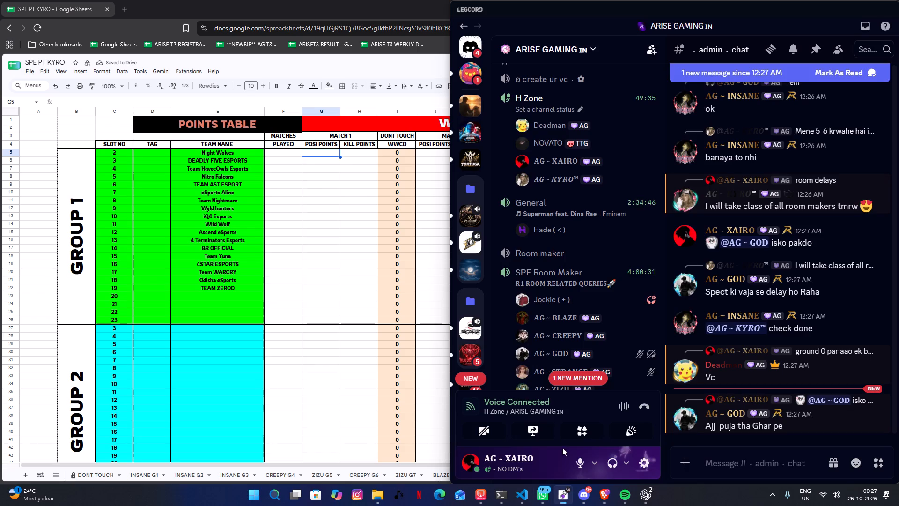
scroll(553, 203, "up", 15)
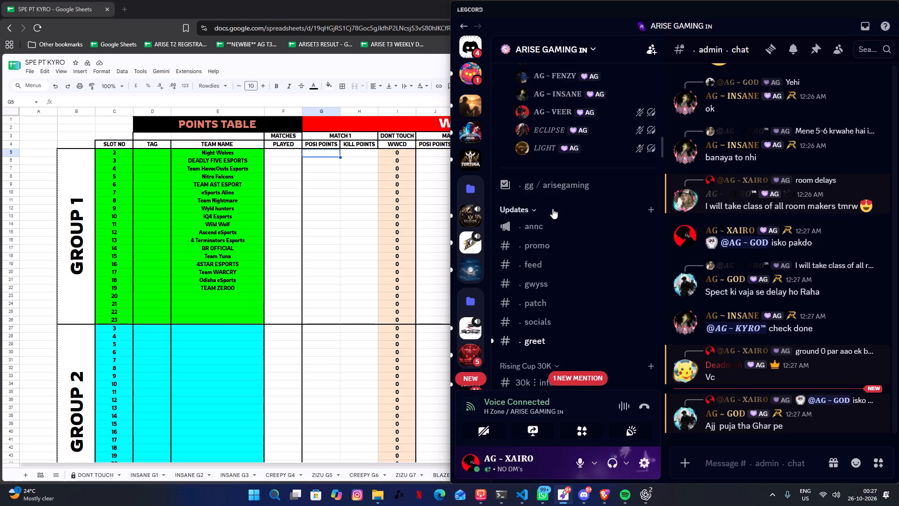
scroll(553, 209, "up", 4)
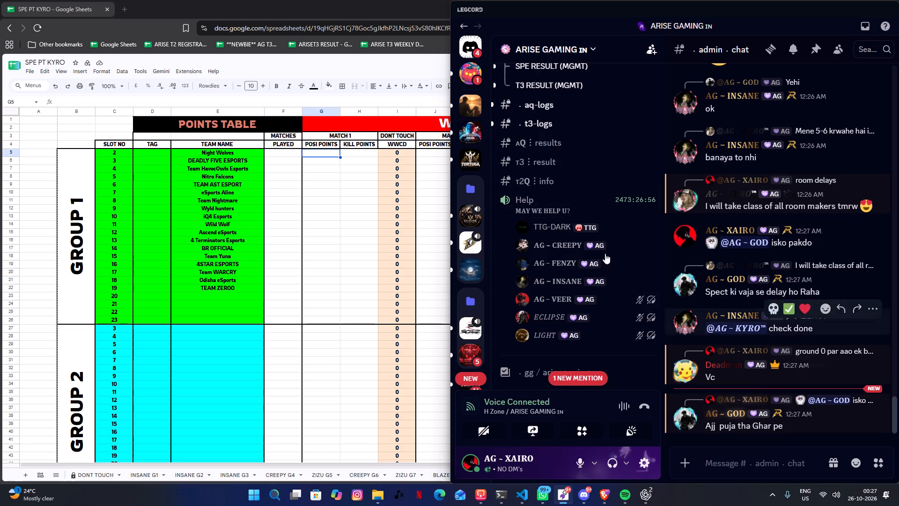
scroll(544, 226, "down", 18)
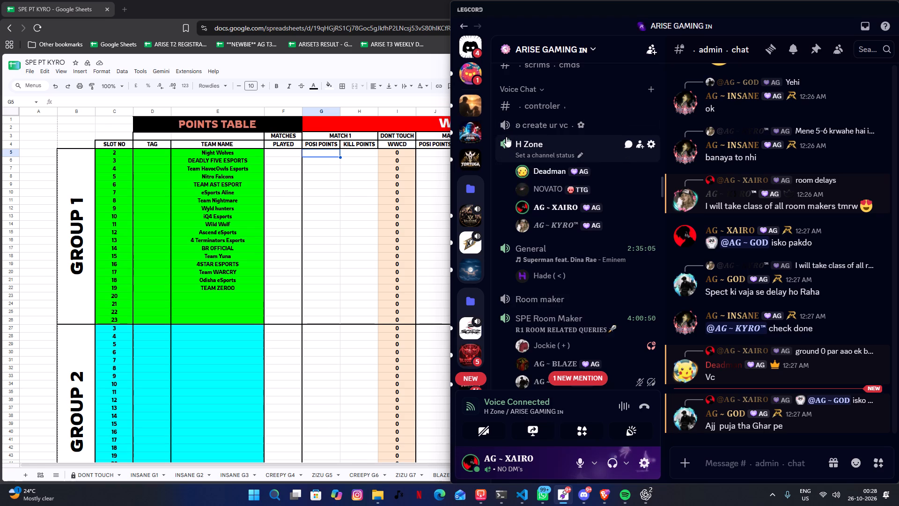
scroll(722, 255, "up", 3)
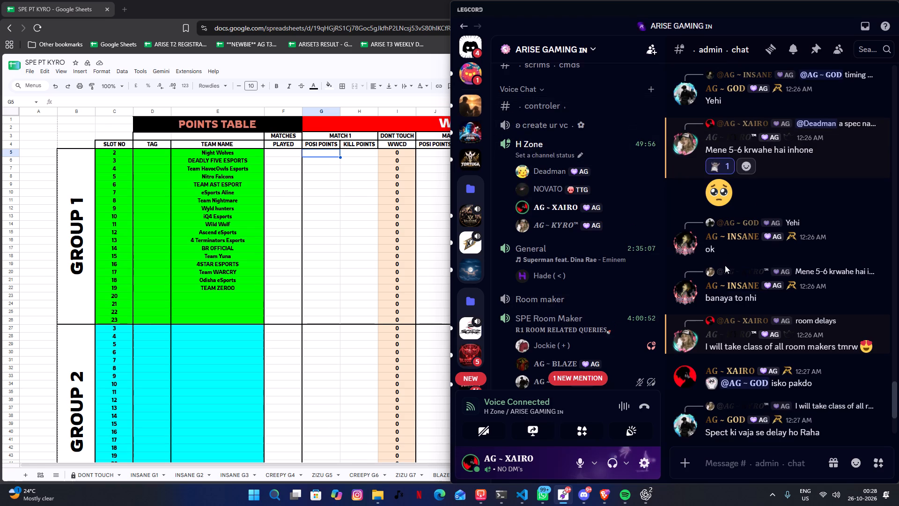
scroll(565, 332, "down", 2)
scroll(567, 271, "up", 3)
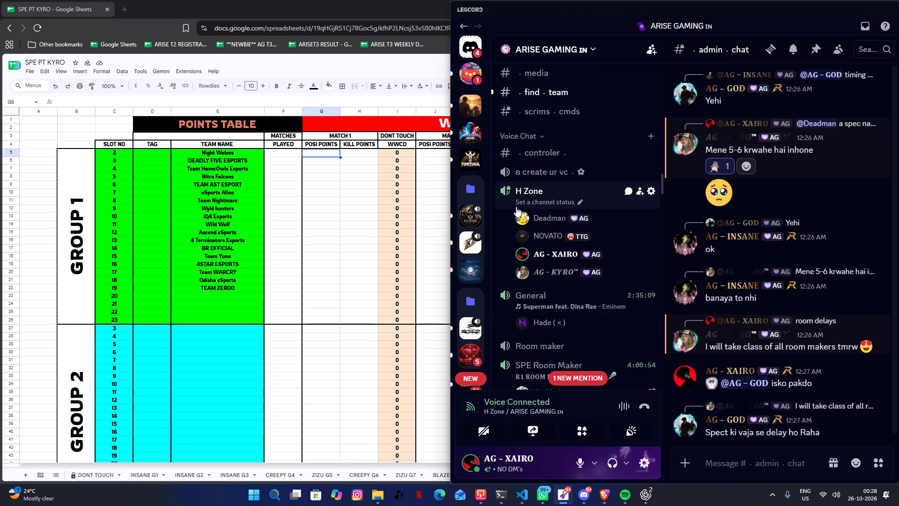
Switch to the spreadsheet in Brave and select the Group 1 team names, E5:E22, on the XAIRO G14 sheet.
left_click(220, 155)
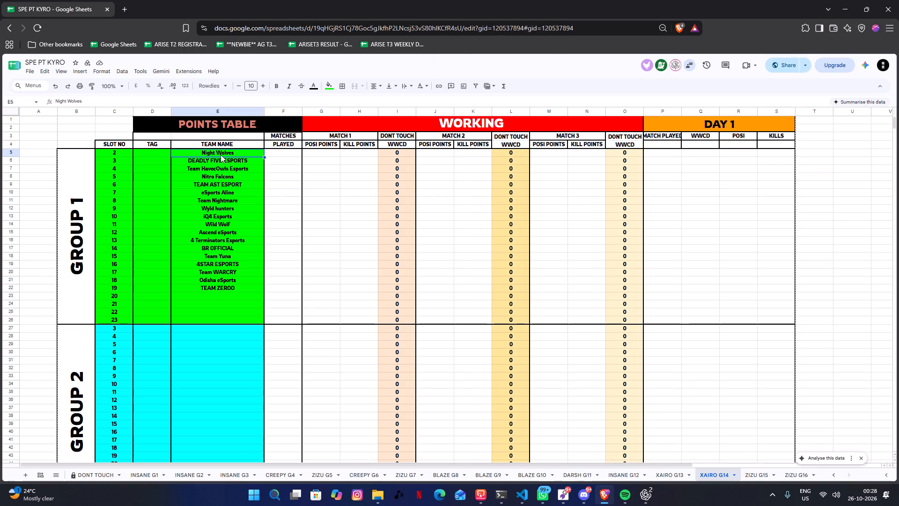
left_click(216, 289, "shift")
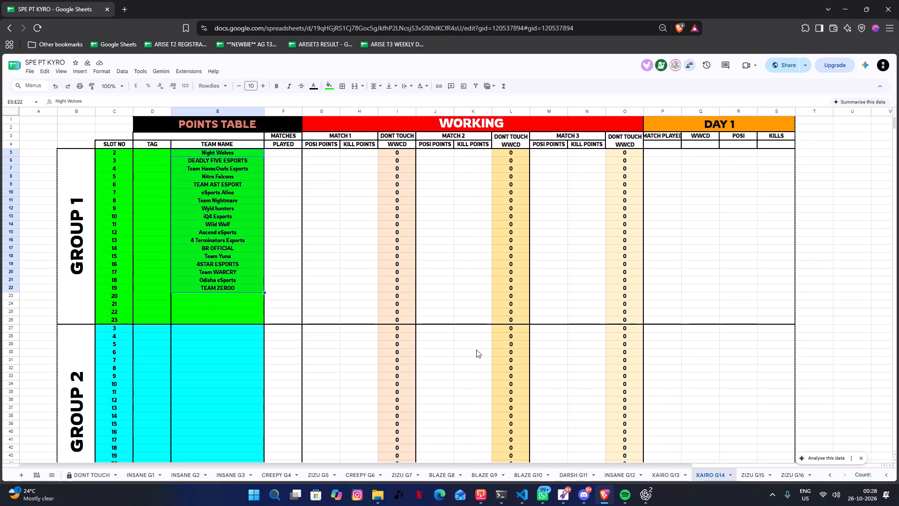
Switch to Legcord and examine the "Mene 5-6 krwahe hai inhone" message in the admin chat by highlighting its text.
left_click(559, 490)
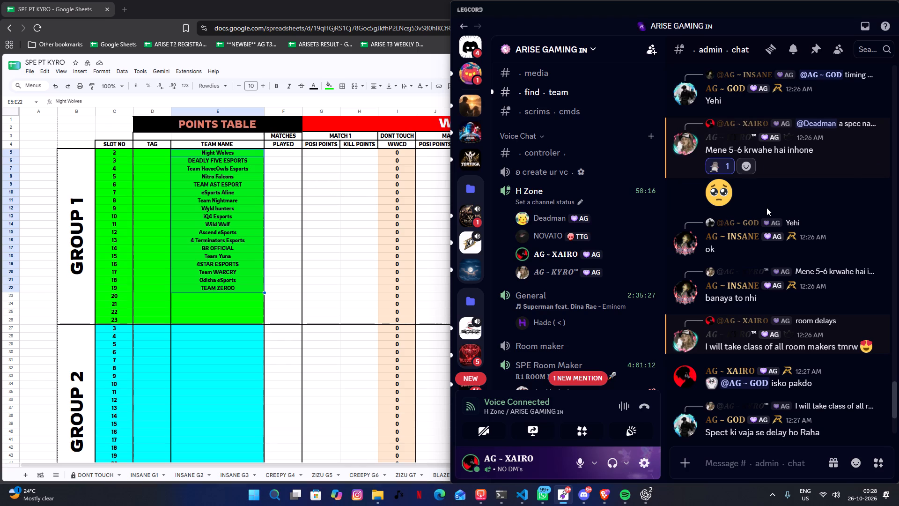
left_click_drag(700, 148, 797, 148)
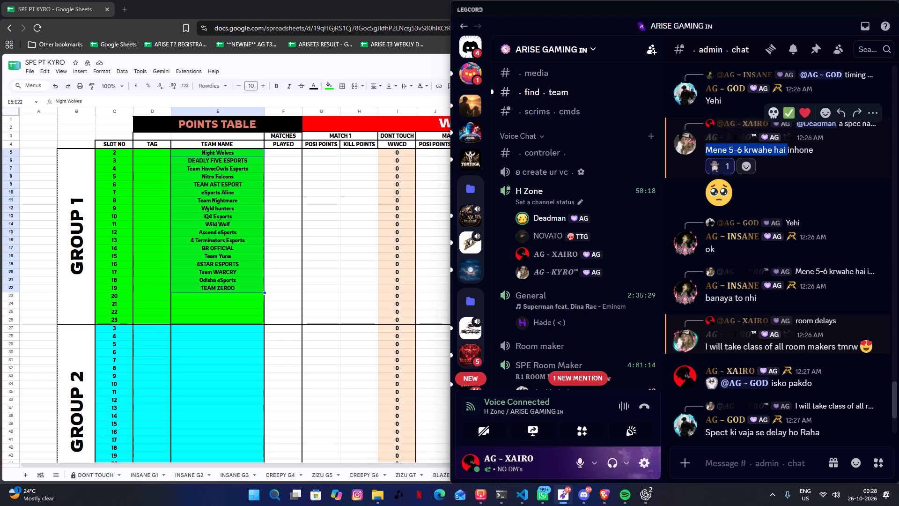
left_click_drag(797, 148, 818, 148)
left_click(818, 148)
left_click_drag(818, 148, 711, 148)
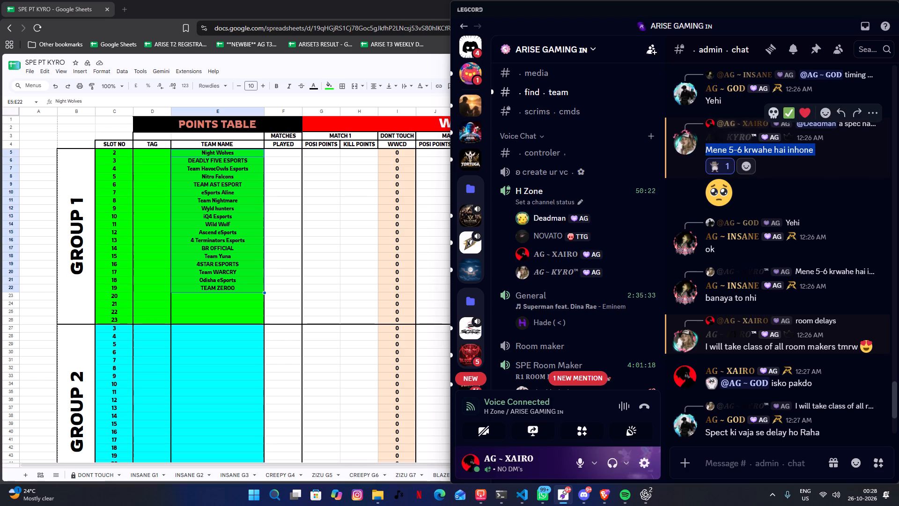
left_click(733, 152)
left_click_drag(730, 148, 744, 150)
left_click(772, 152)
left_click_drag(772, 152, 738, 151)
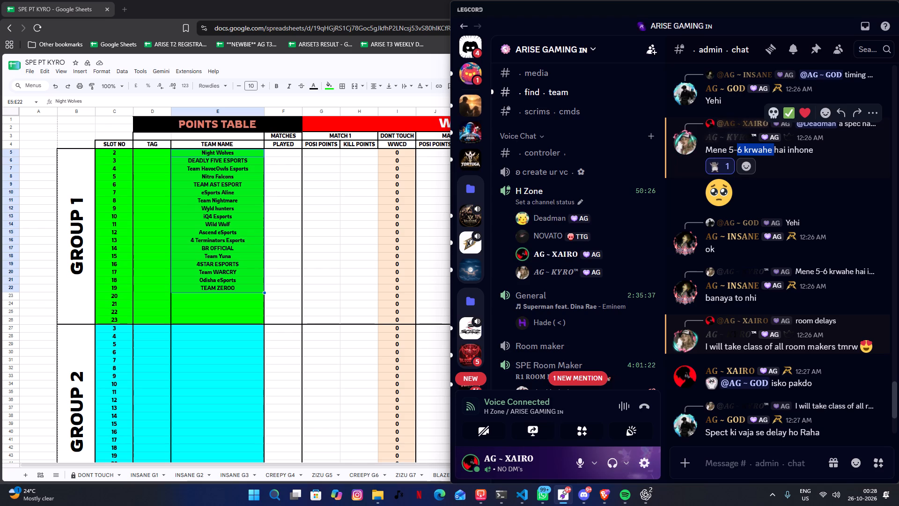
left_click(763, 148)
left_click_drag(832, 154, 703, 154)
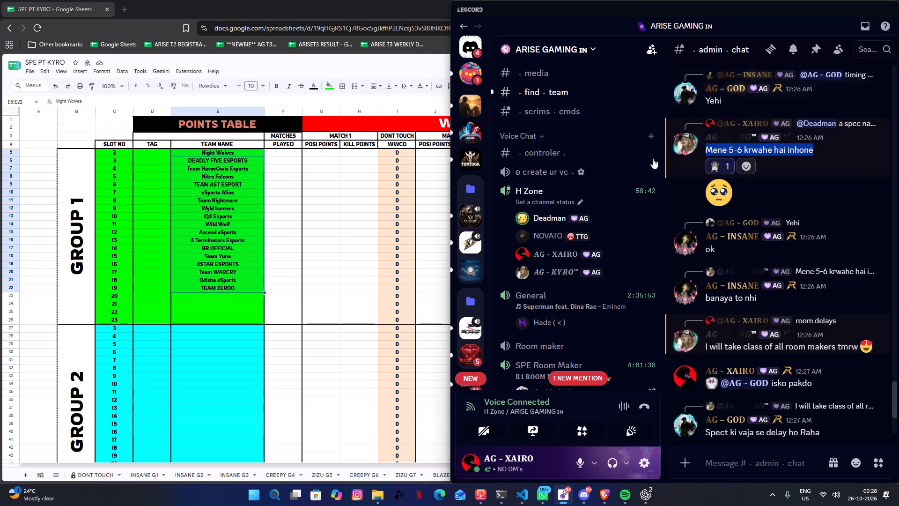
Open the rough work channel and look through the channel list and the voice channel members.
scroll(538, 220, "up", 18)
scroll(538, 220, "up", 3)
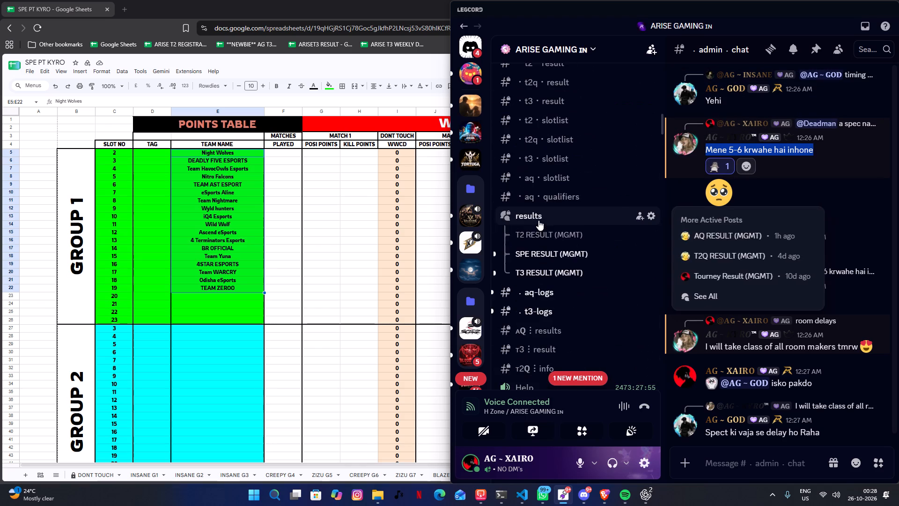
scroll(538, 220, "up", 4)
left_click(561, 115)
scroll(565, 244, "down", 10)
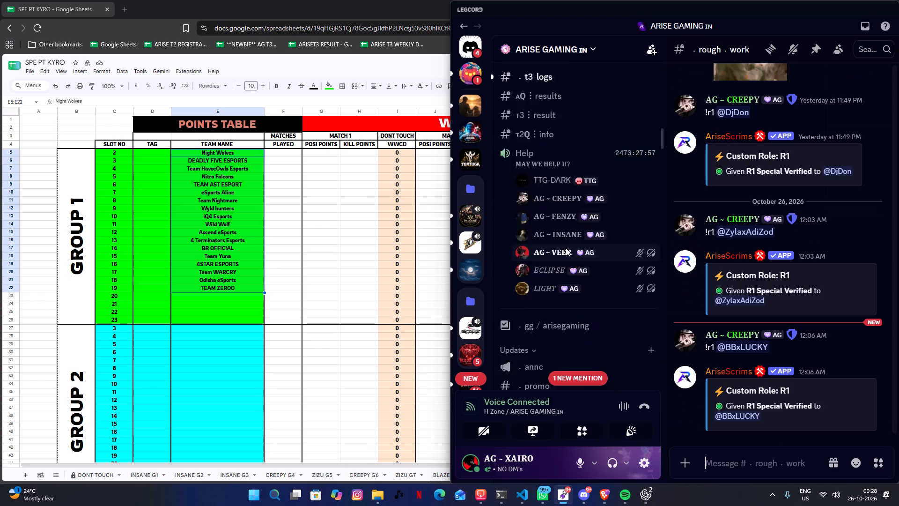
scroll(566, 248, "down", 11)
scroll(566, 235, "up", 13)
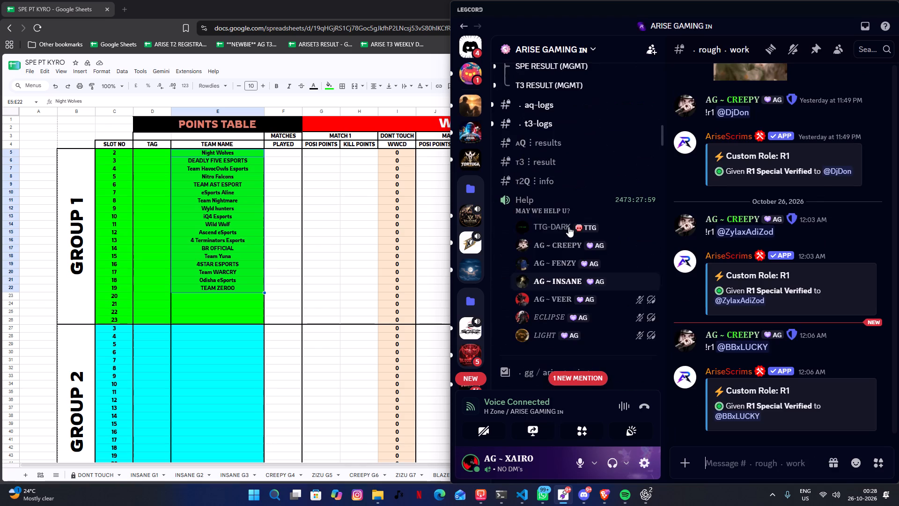
scroll(512, 247, "down", 17)
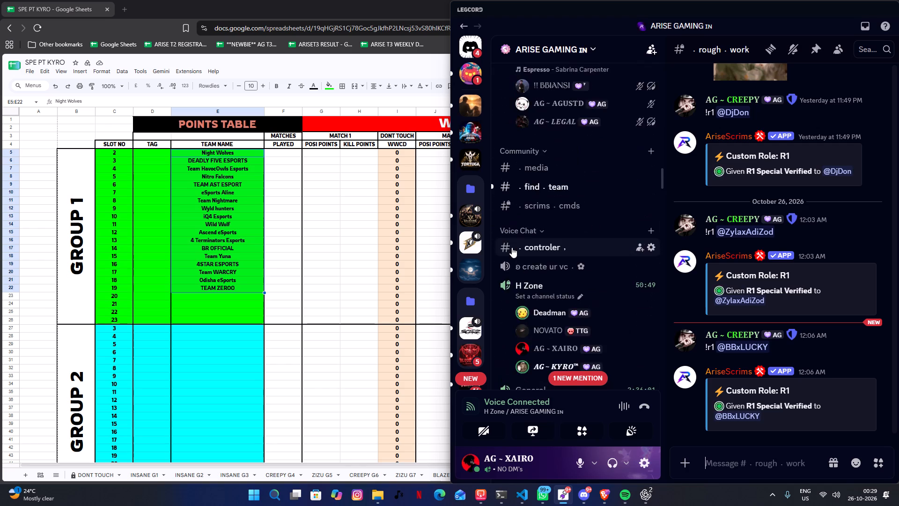
left_click(504, 221)
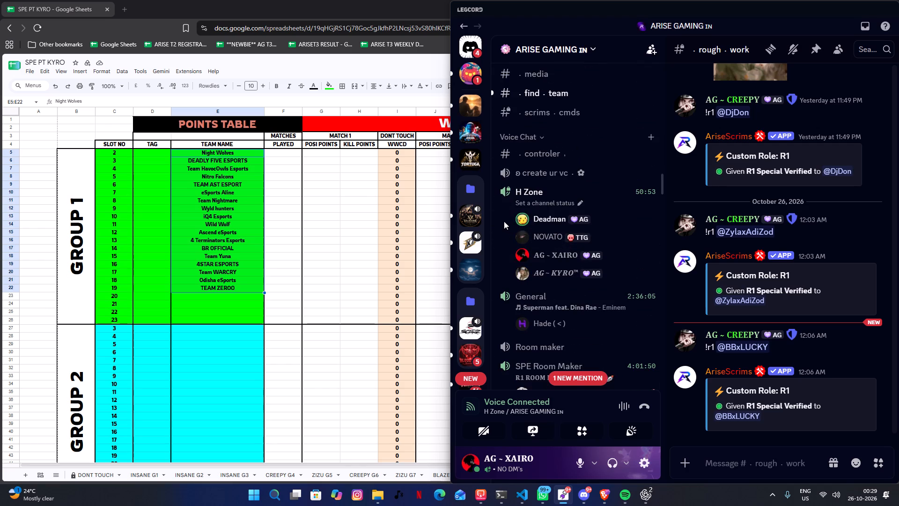
scroll(513, 197, "up", 6)
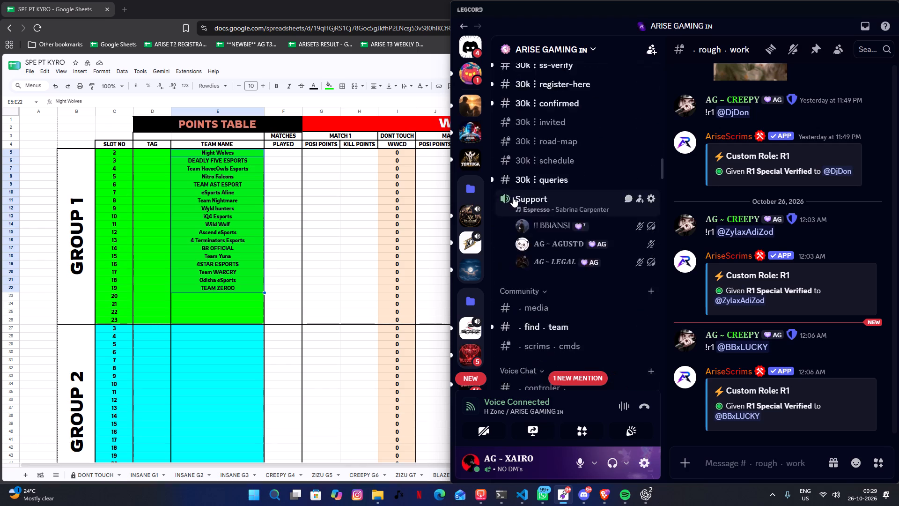
scroll(513, 197, "up", 20)
scroll(513, 197, "up", 5)
scroll(534, 272, "down", 4)
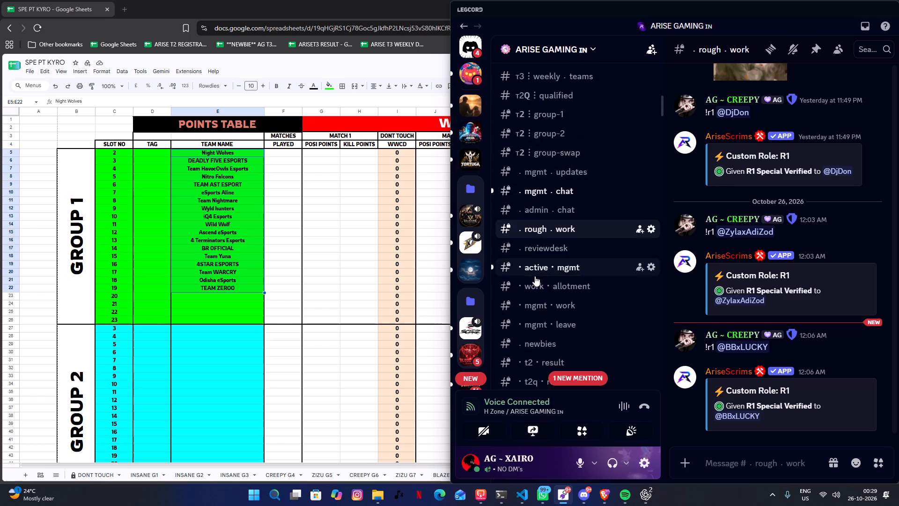
Look through the management, result and voice channels and examine the latest R1 role command message in the rough work channel.
scroll(535, 276, "down", 5)
scroll(792, 262, "down", 6)
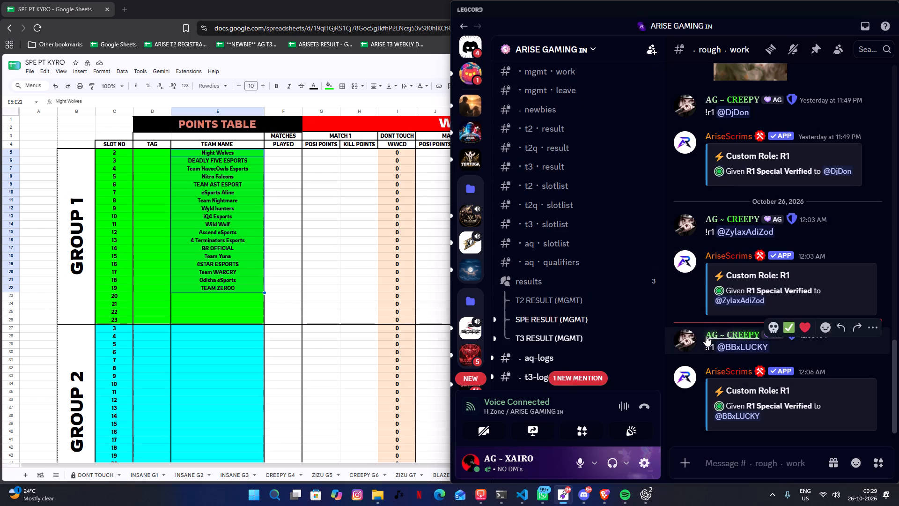
left_click_drag(706, 336, 759, 338)
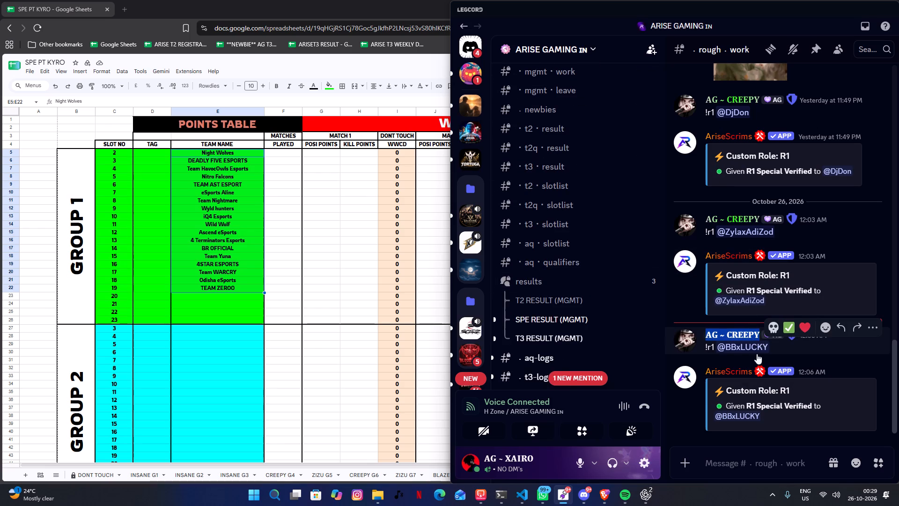
left_click(750, 438)
scroll(612, 325, "down", 20)
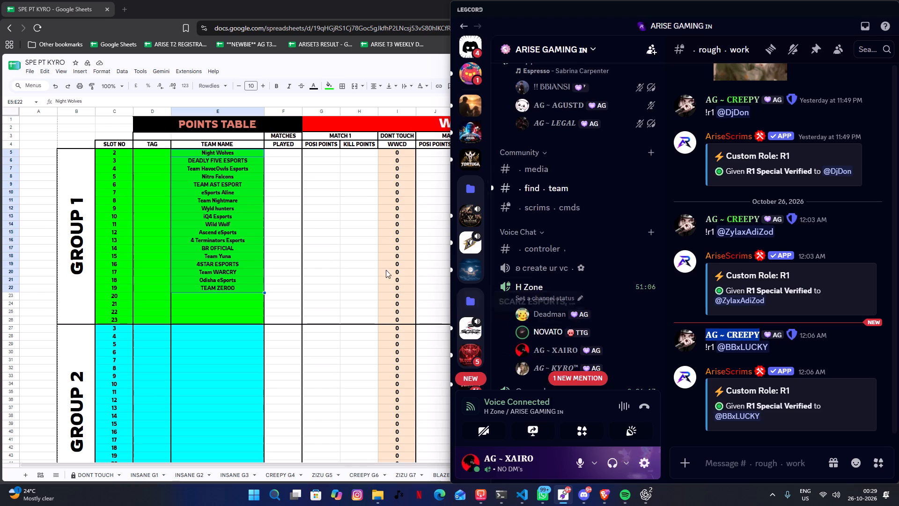
Glance at the XAIRO G14 sheet in Brave, then return to Legcord and check the H Zone voice channel members.
left_click(334, 252)
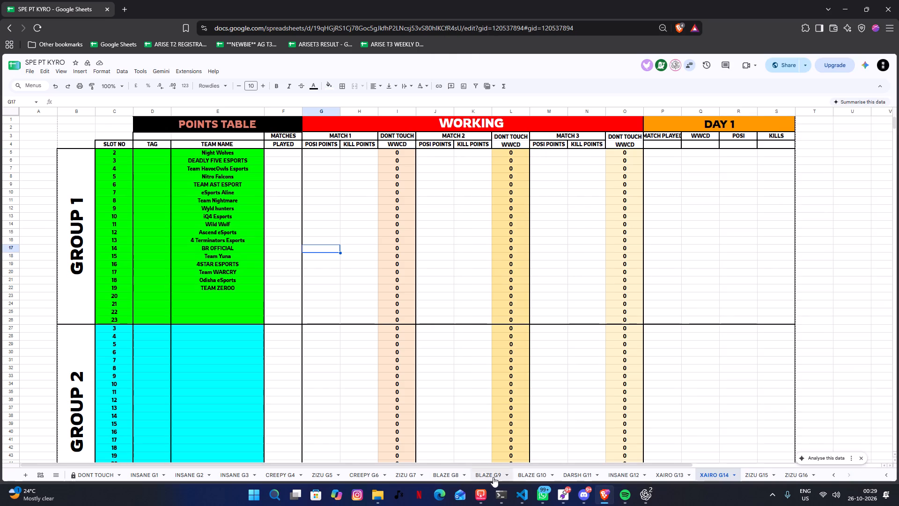
left_click(563, 500)
scroll(564, 253, "down", 3)
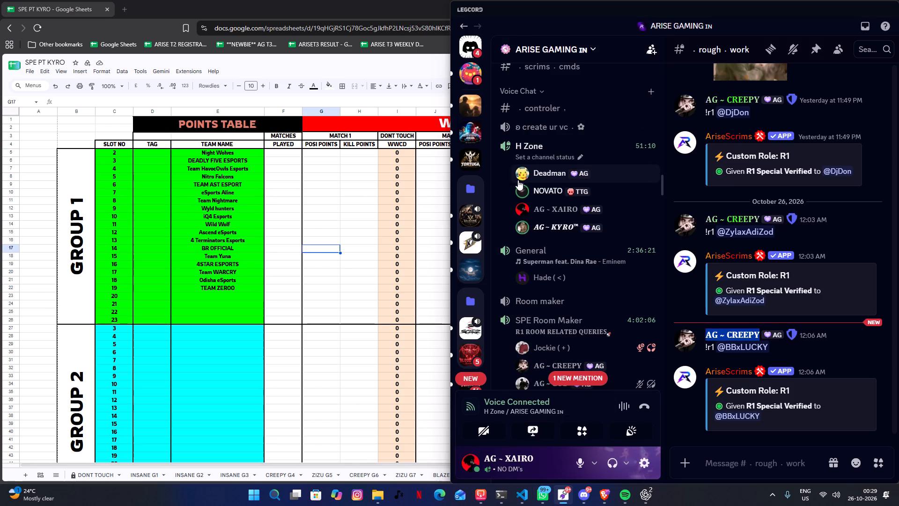
left_click(505, 171)
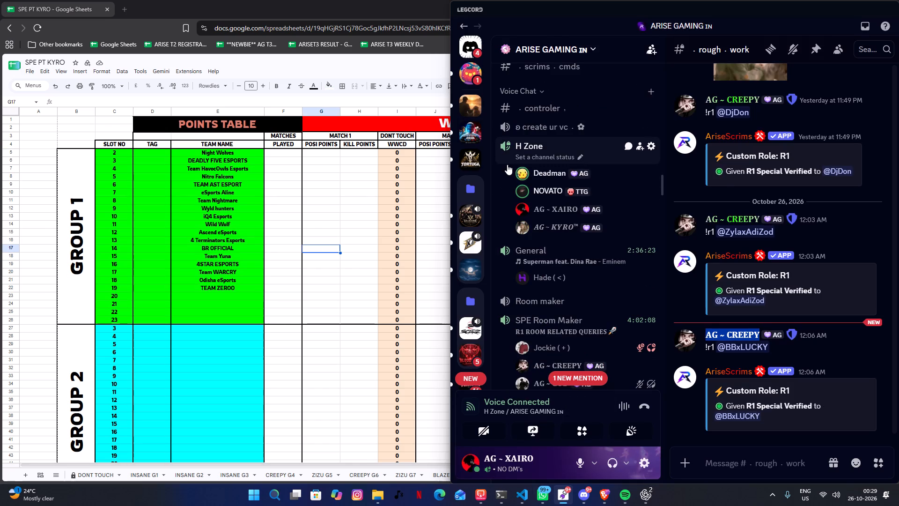
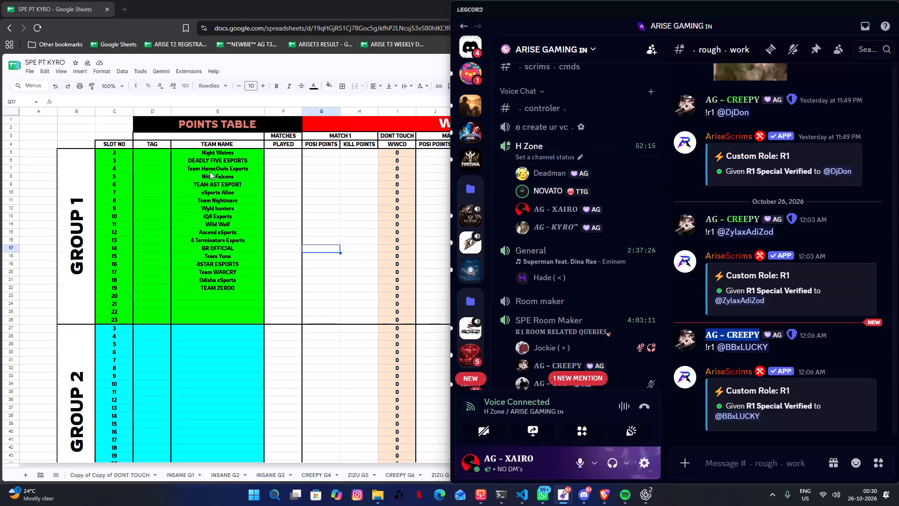
Switch to the XAIRO G14 sheet in Brave and snap its window beside Legcord so both stay visible.
left_click(209, 146)
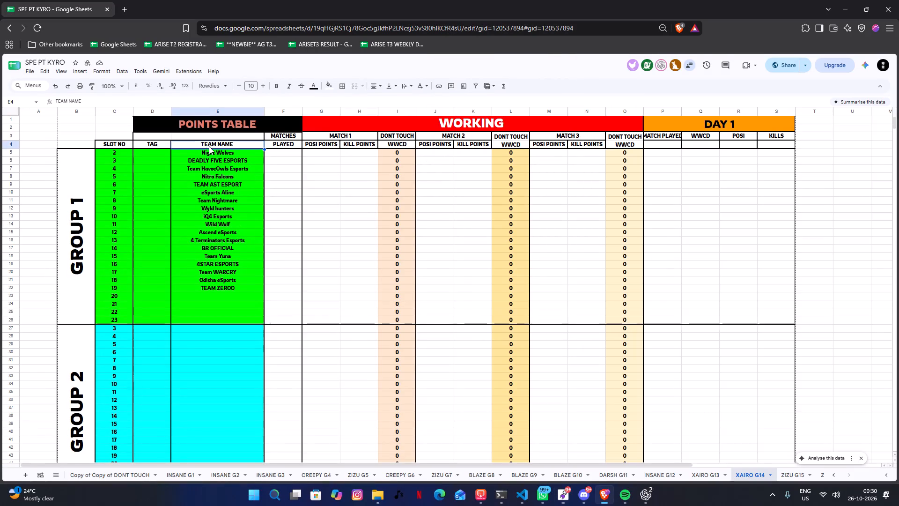
left_click(209, 151)
left_click(339, 286)
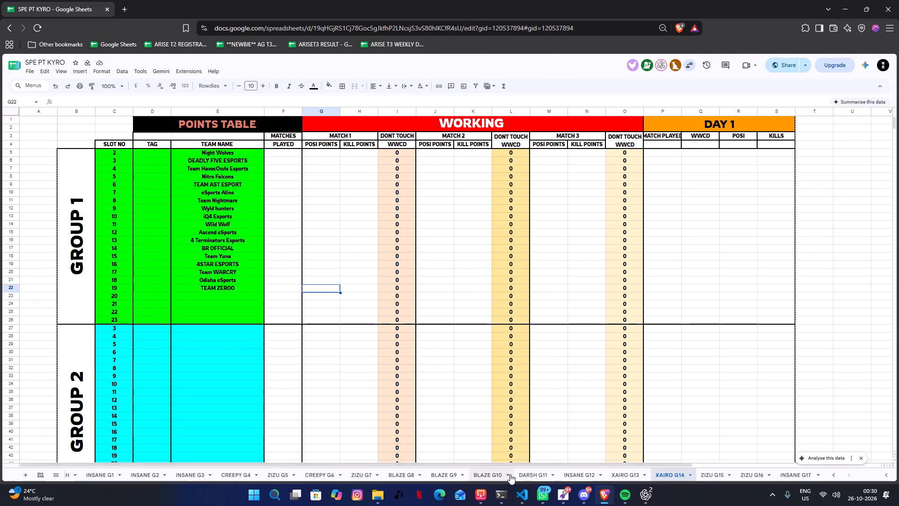
left_click(564, 486)
left_click(398, 223)
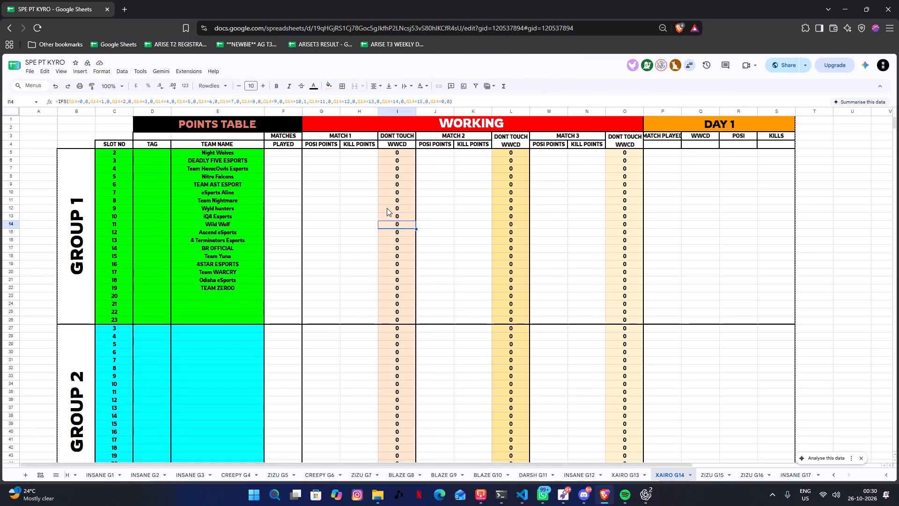
key("super+Left")
left_click(301, 246)
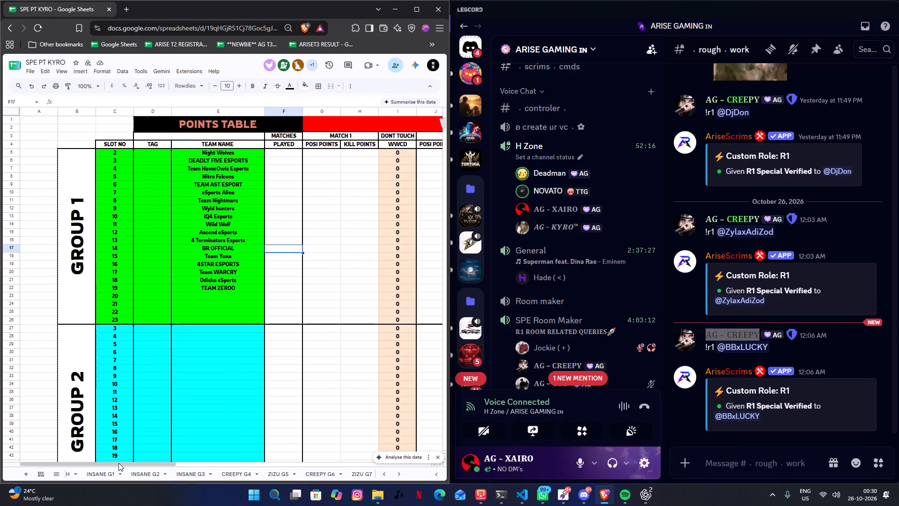
Examine the Match 1 position and kill points cells of the Group 1 teams on XAIRO G14 by selecting the range G5:H22.
left_click_drag(118, 462, 140, 454)
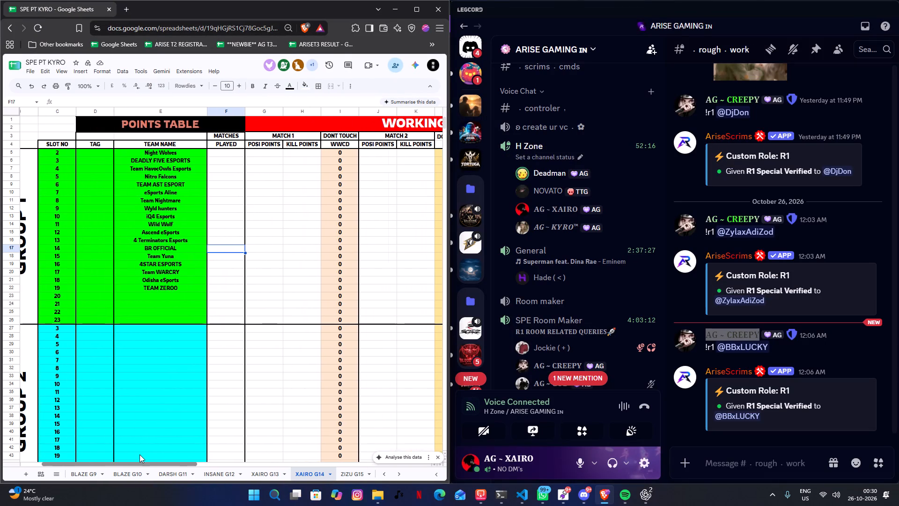
left_click_drag(140, 454, 172, 462)
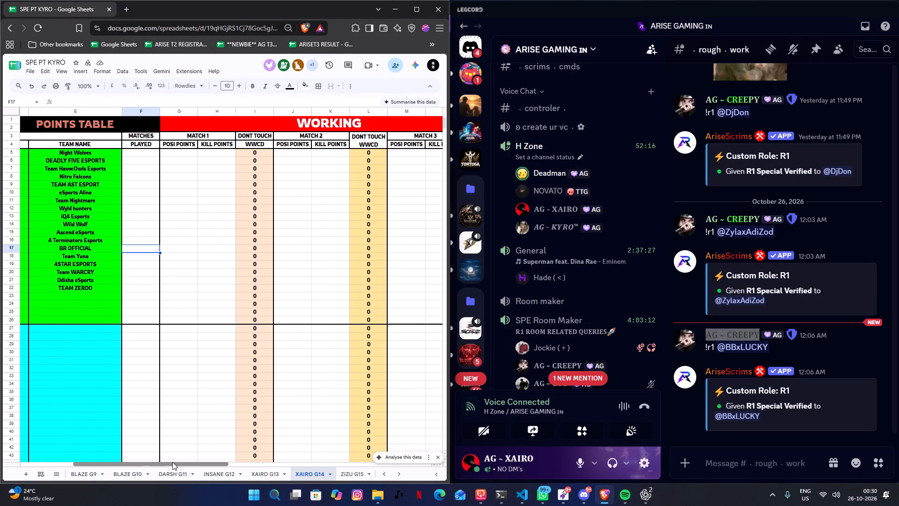
left_click_drag(172, 462, 173, 464)
left_click(267, 277)
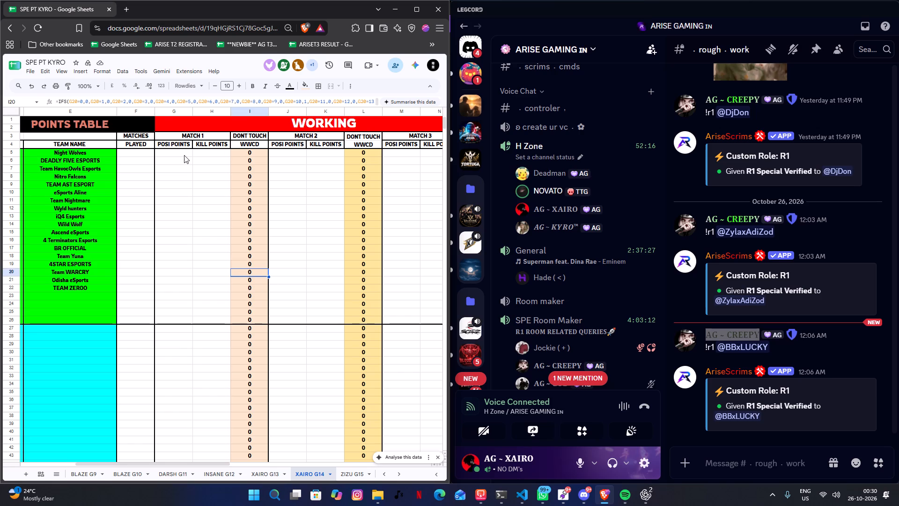
left_click(185, 156)
left_click(223, 279, "shift")
left_click(230, 295, "shift")
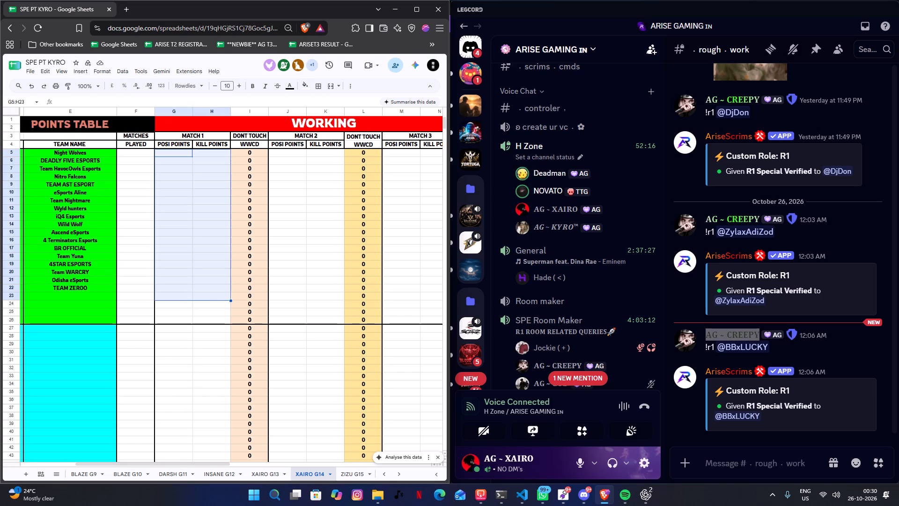
left_click(227, 294, "shift")
left_click(221, 291, "shift")
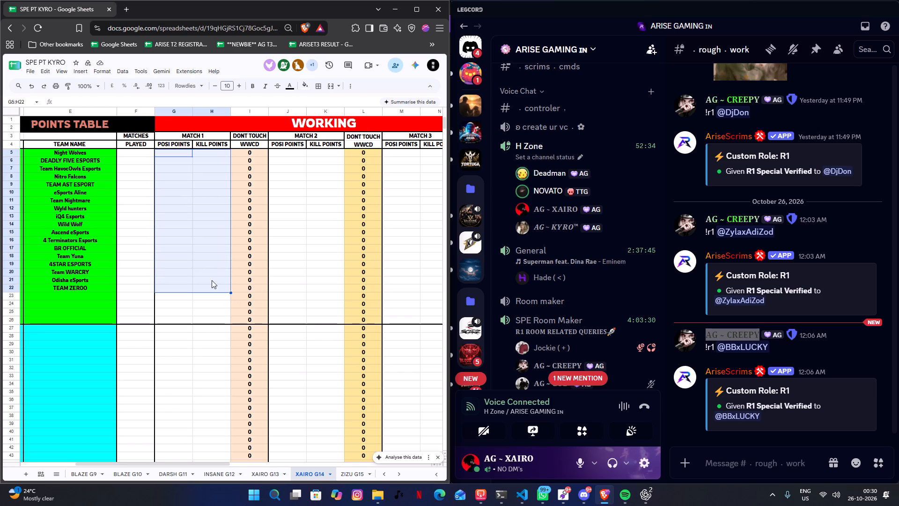
left_click(212, 280)
left_click_drag(177, 156, 213, 286)
left_click(221, 297)
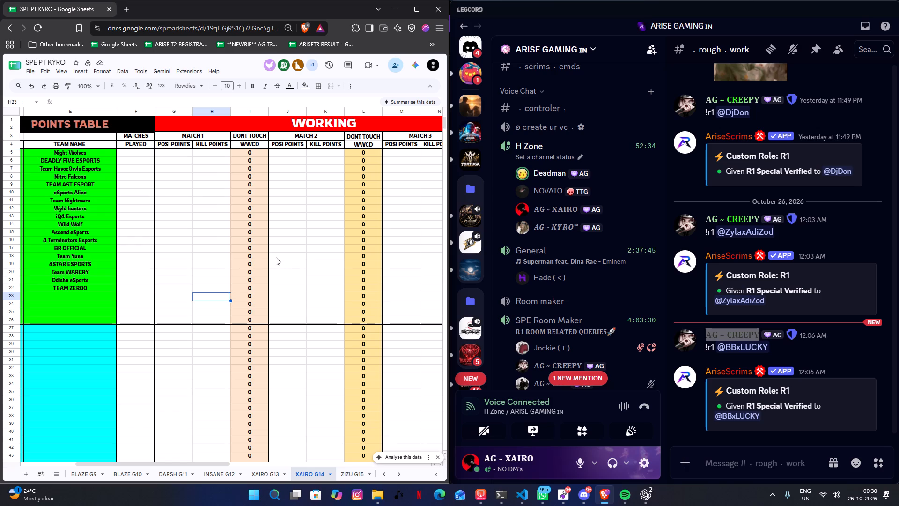
Switch to Legcord, open the 30k ss-verify channel, and check the Support and H Zone voice channel members.
left_click(803, 325)
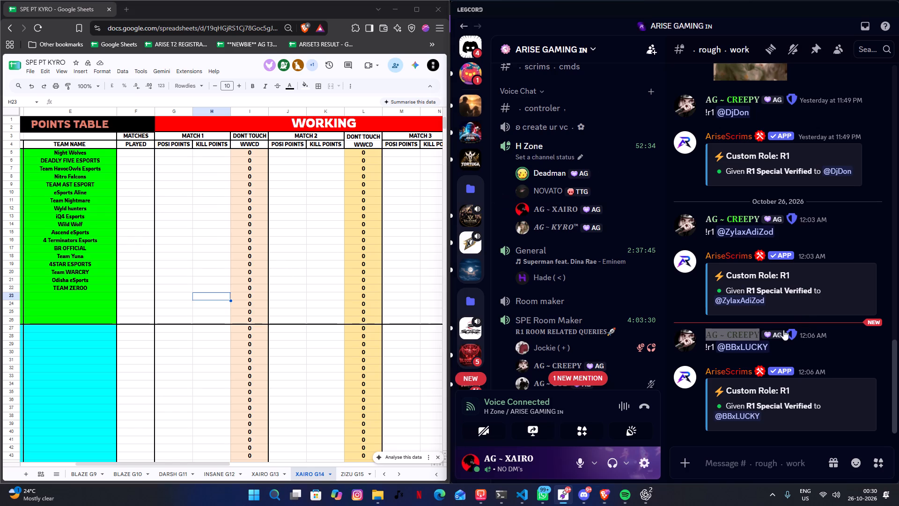
scroll(661, 200, "up", 7)
scroll(616, 236, "up", 4)
left_click(538, 306)
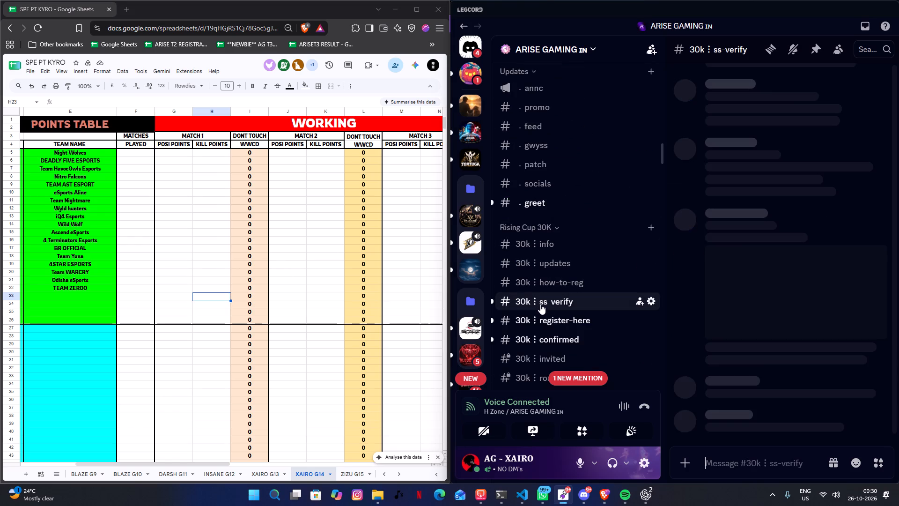
scroll(771, 334, "down", 5)
scroll(535, 320, "down", 20)
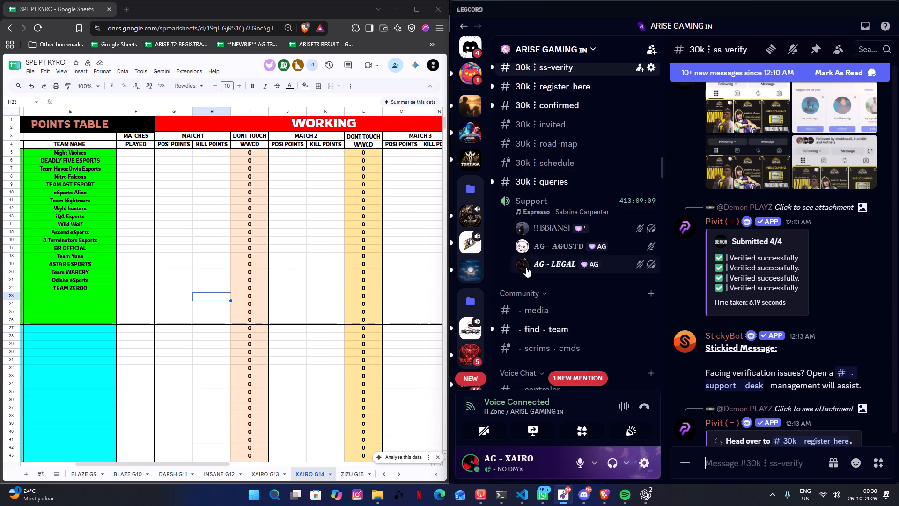
scroll(526, 267, "down", 6)
scroll(545, 258, "up", 4)
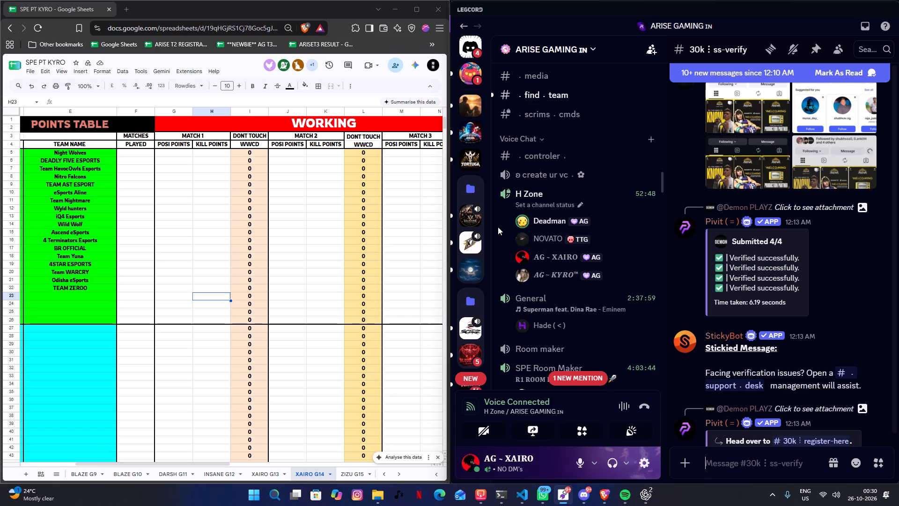
scroll(504, 220, "up", 2)
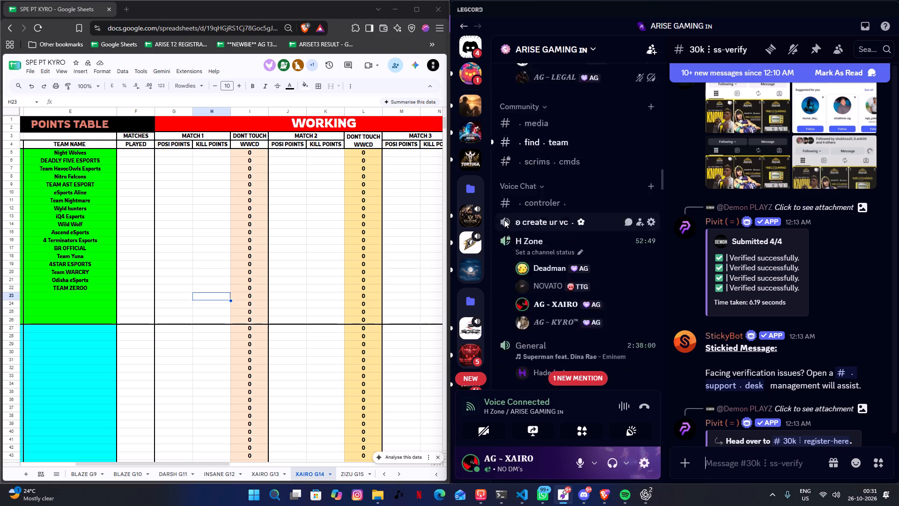
scroll(504, 220, "up", 10)
Open the greet channel and look through the voice, R1 special, SPE group and AQ group channels.
left_click(547, 294)
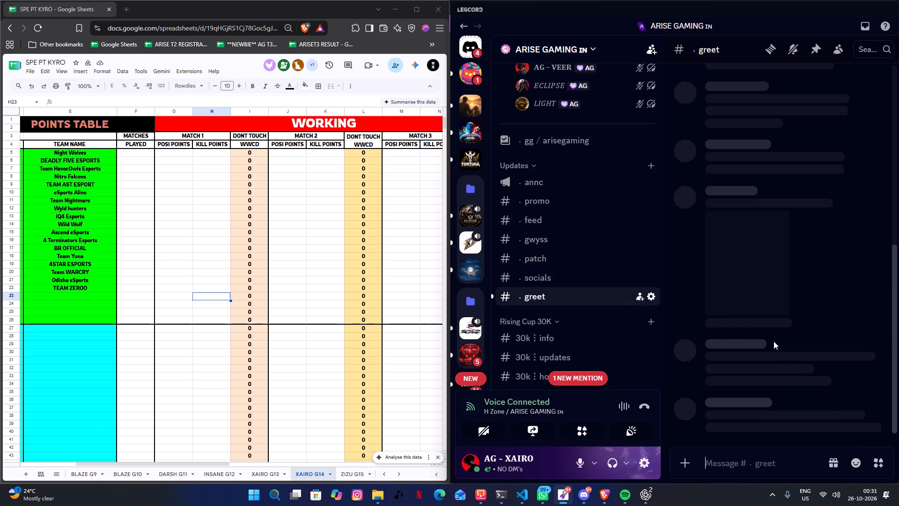
scroll(806, 345, "down", 17)
scroll(543, 280, "down", 8)
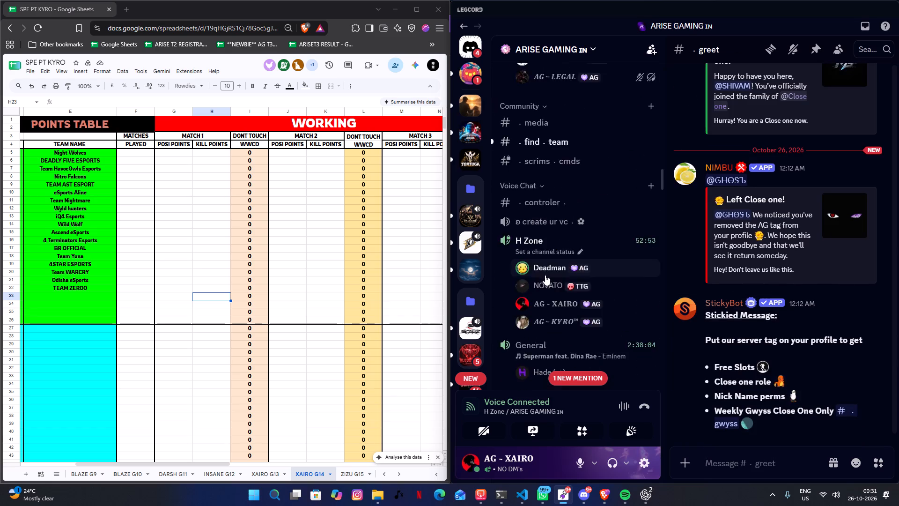
scroll(545, 275, "down", 8)
scroll(545, 272, "up", 7)
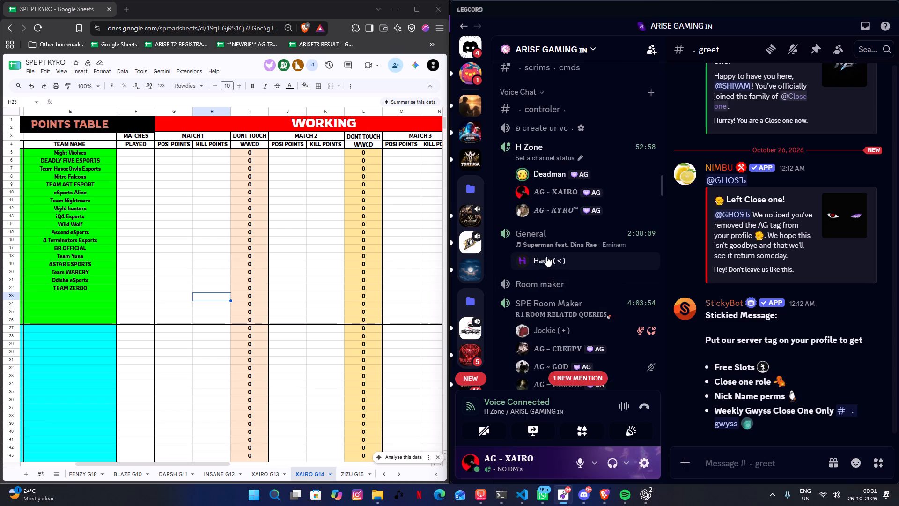
scroll(685, 259, "down", 20)
scroll(685, 259, "down", 4)
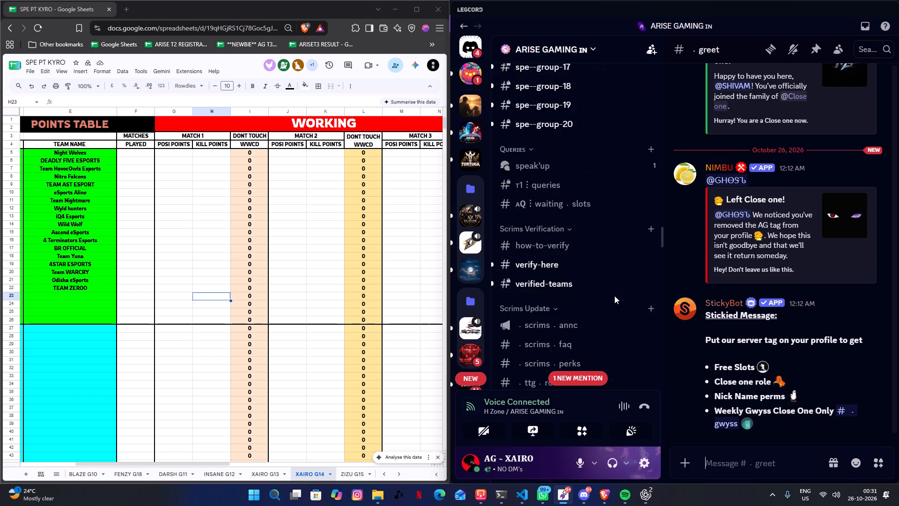
scroll(609, 296, "up", 4)
scroll(547, 249, "down", 15)
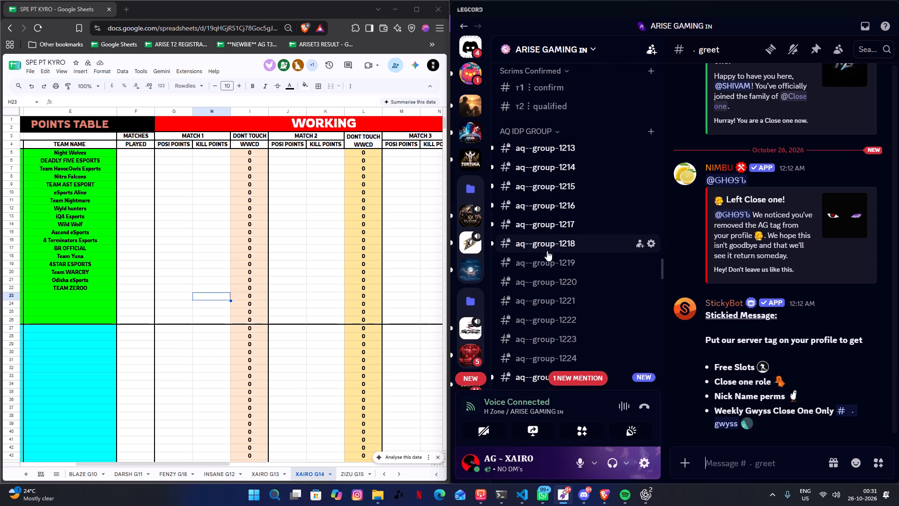
scroll(547, 251, "down", 5)
scroll(547, 251, "up", 20)
scroll(547, 251, "up", 5)
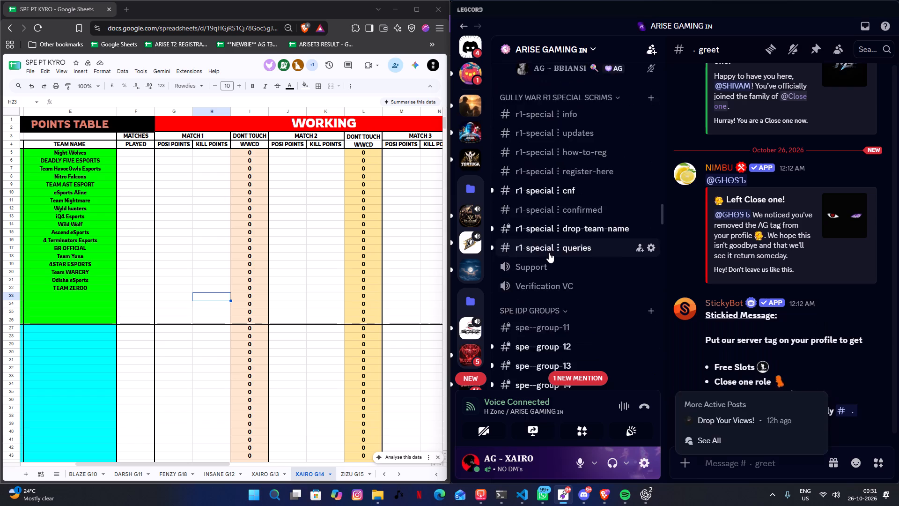
scroll(549, 253, "up", 8)
scroll(539, 230, "up", 13)
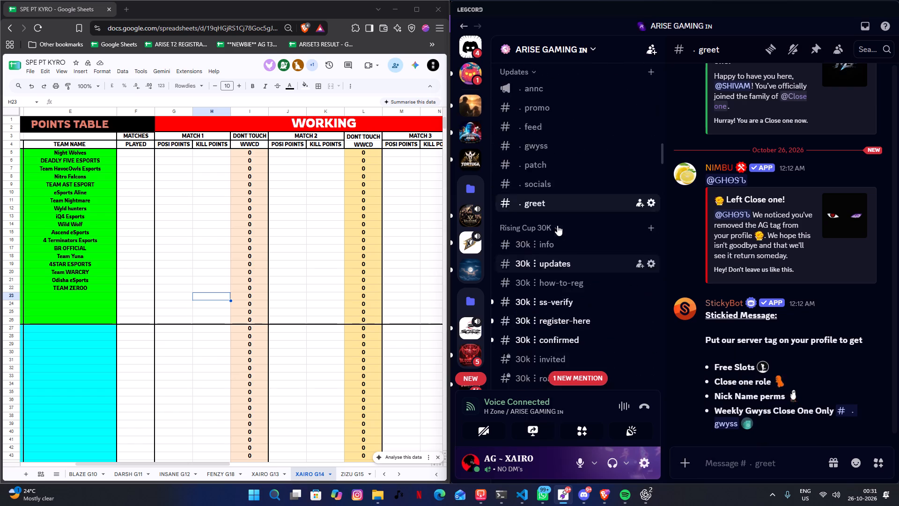
scroll(557, 225, "up", 11)
scroll(567, 180, "up", 2)
Open the admin chat and view the image attached to the "yeh kya hai oi explain krega" message.
left_click(564, 82)
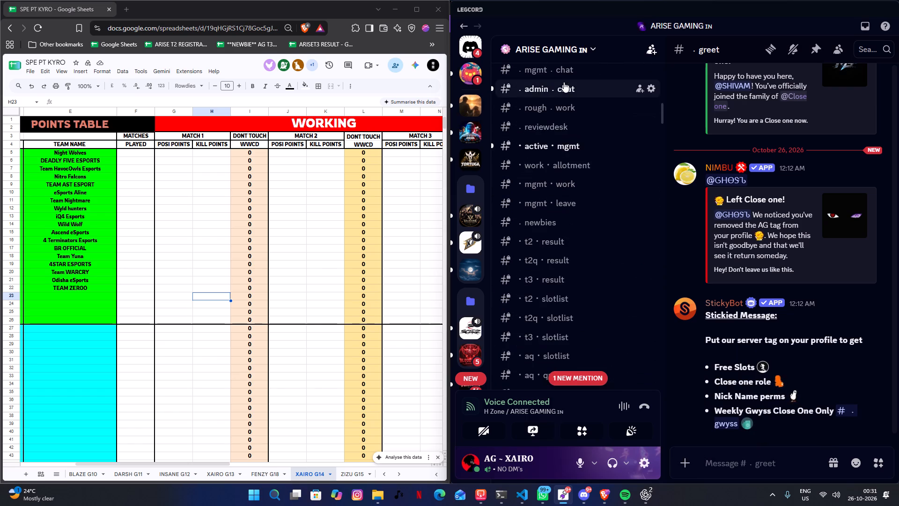
scroll(599, 237, "down", 4)
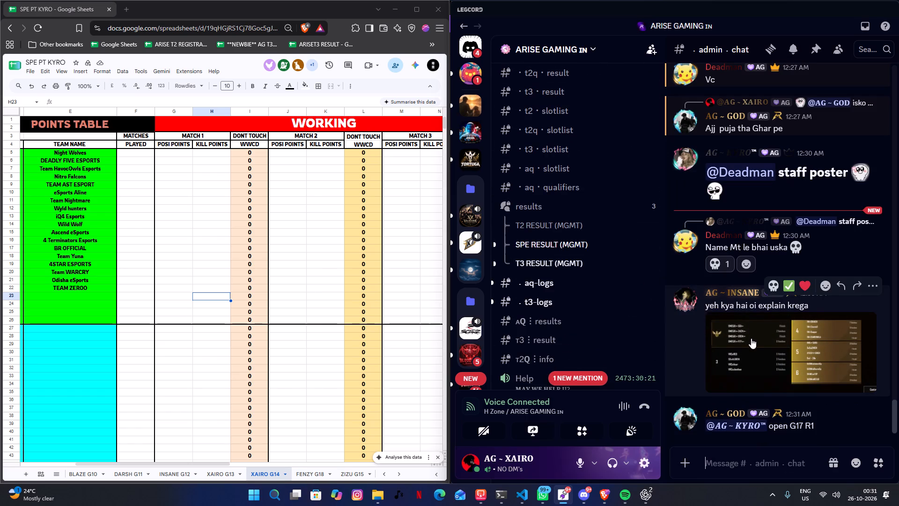
left_click(751, 338)
left_click(727, 380)
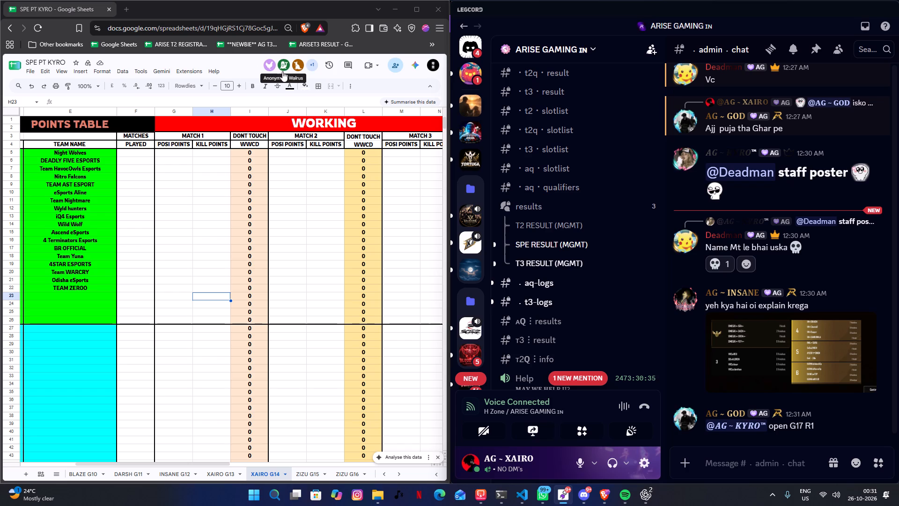
Look through the management, result and update channels and the Help and H Zone voice channel members.
scroll(564, 199, "up", 3)
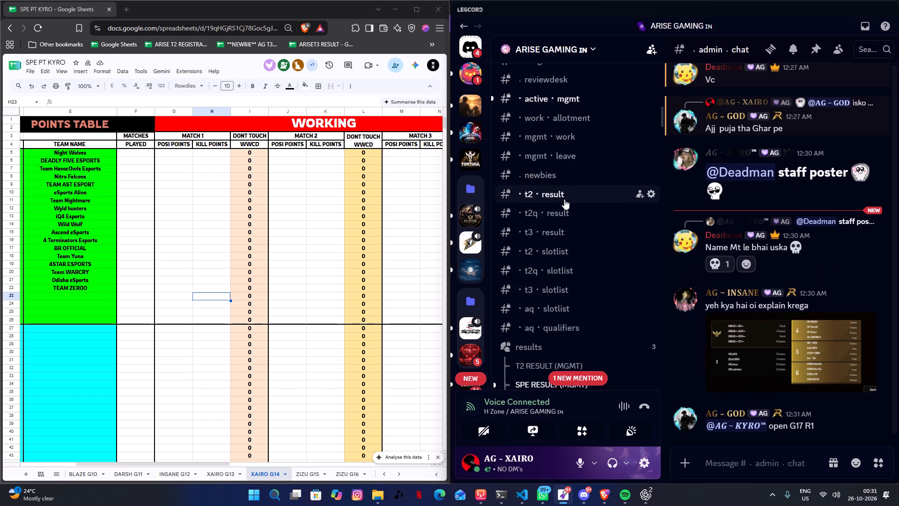
scroll(564, 199, "down", 9)
scroll(544, 193, "up", 1)
scroll(544, 193, "down", 4)
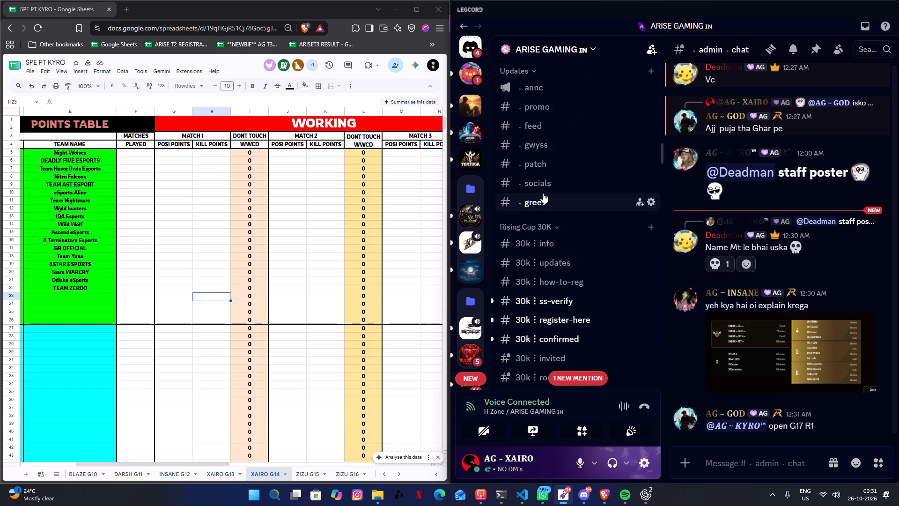
scroll(543, 193, "down", 6)
scroll(543, 193, "up", 14)
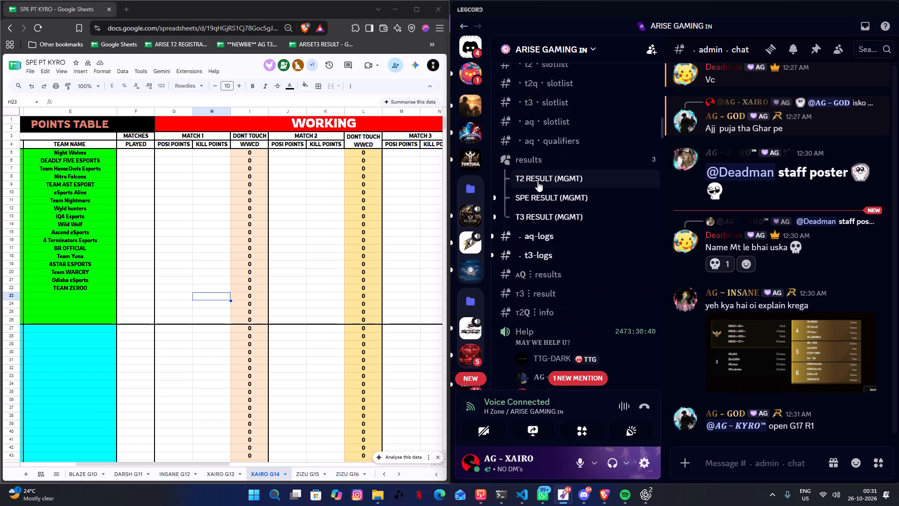
scroll(538, 181, "up", 15)
scroll(538, 181, "down", 19)
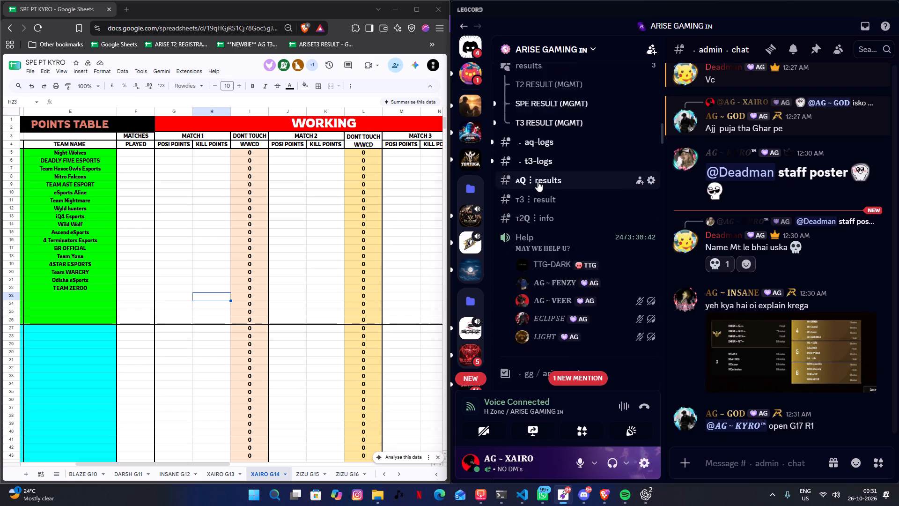
scroll(538, 181, "down", 16)
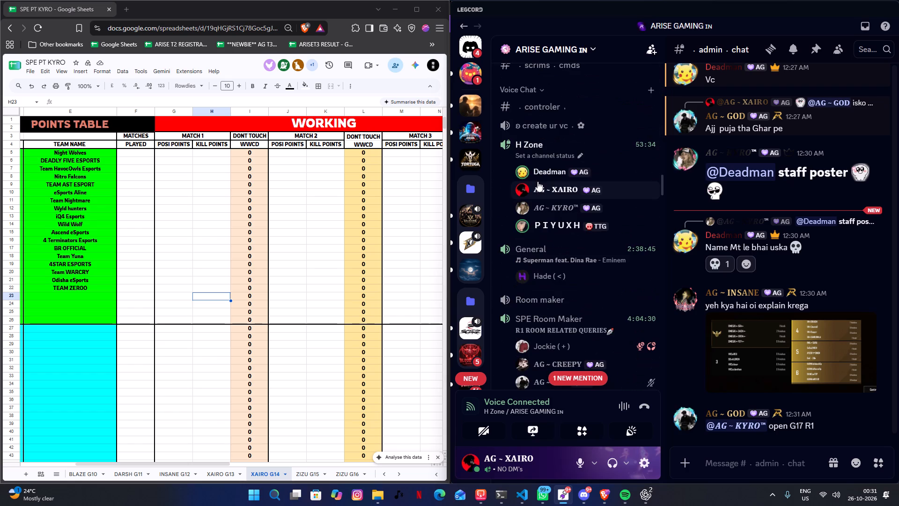
scroll(538, 181, "up", 14)
scroll(538, 181, "up", 12)
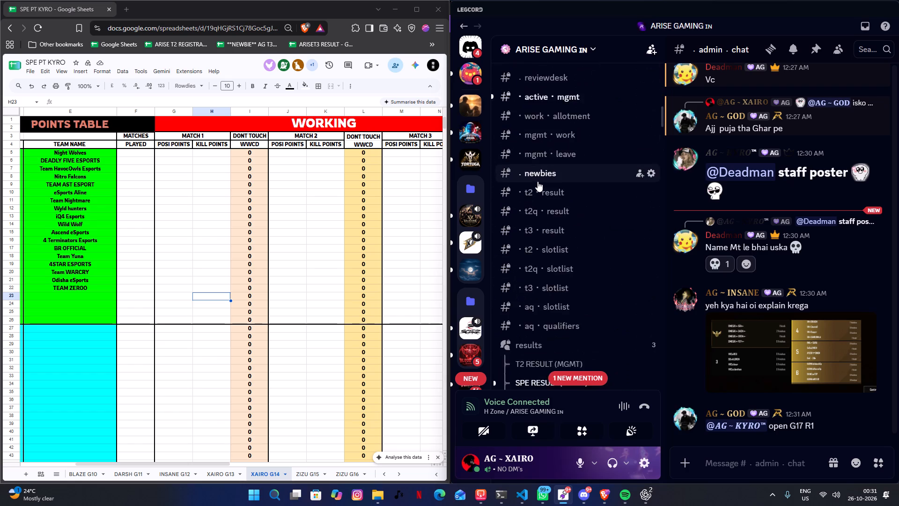
scroll(538, 181, "up", 2)
Check the latest posts in the active mgmt and T2 group-1 channels and look through the results and Help channels.
left_click(543, 283)
scroll(819, 304, "down", 5)
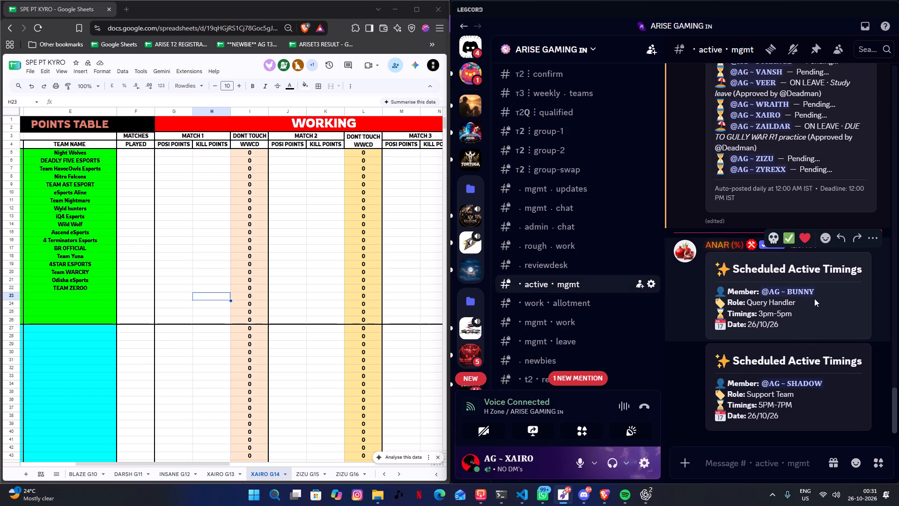
scroll(592, 222, "up", 2)
left_click(591, 223)
scroll(605, 295, "down", 5)
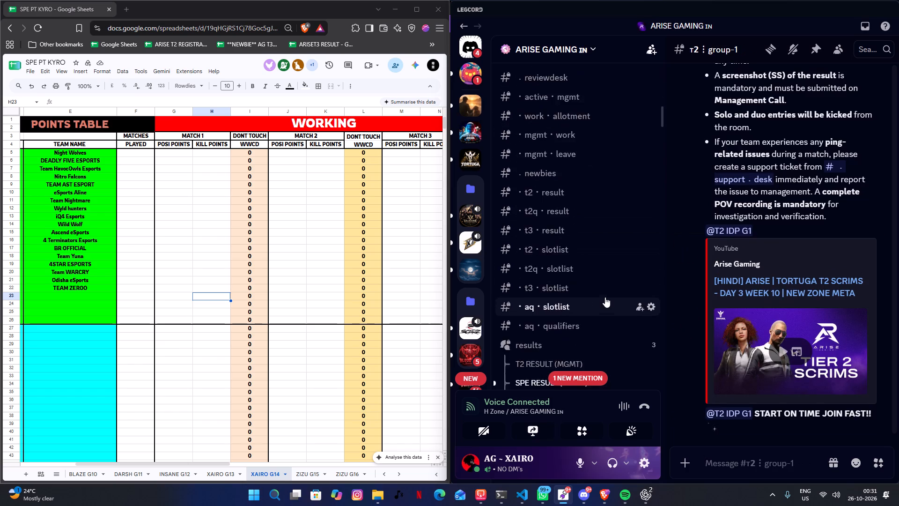
scroll(605, 297, "down", 9)
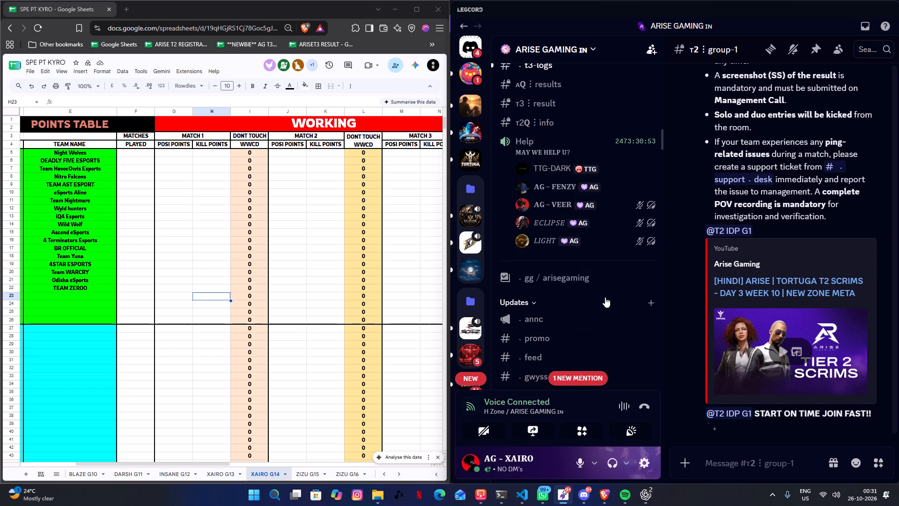
Switch to the TORTUGA GAMING server and look through its community, voice, championship and scrims channels.
scroll(476, 335, "down", 3)
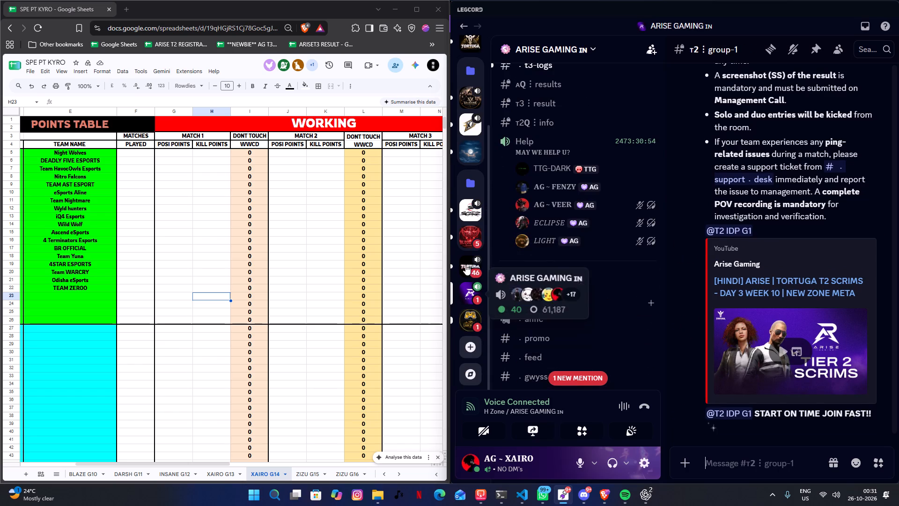
left_click(465, 263)
scroll(570, 253, "down", 8)
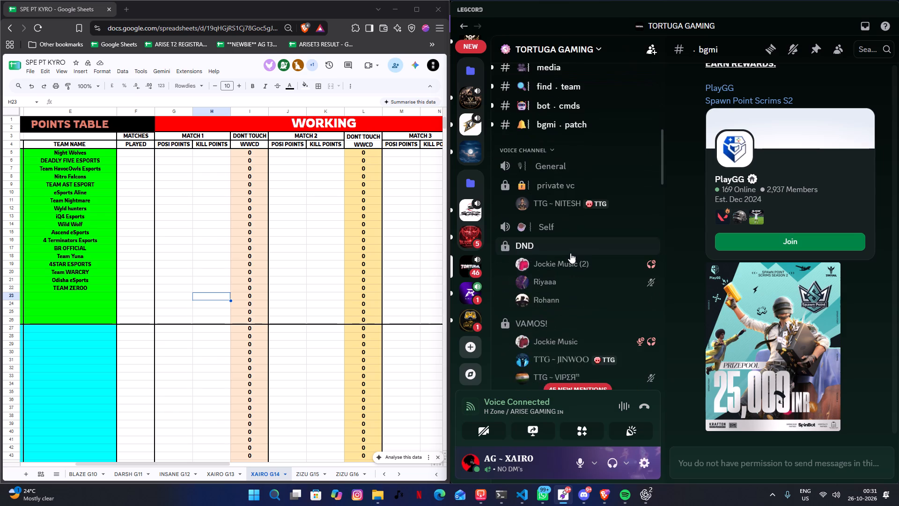
scroll(570, 253, "down", 3)
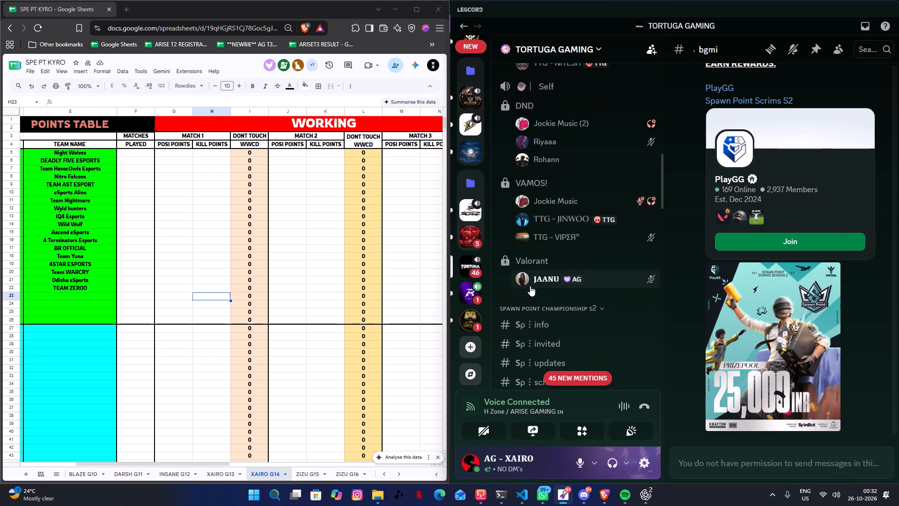
scroll(530, 286, "up", 3)
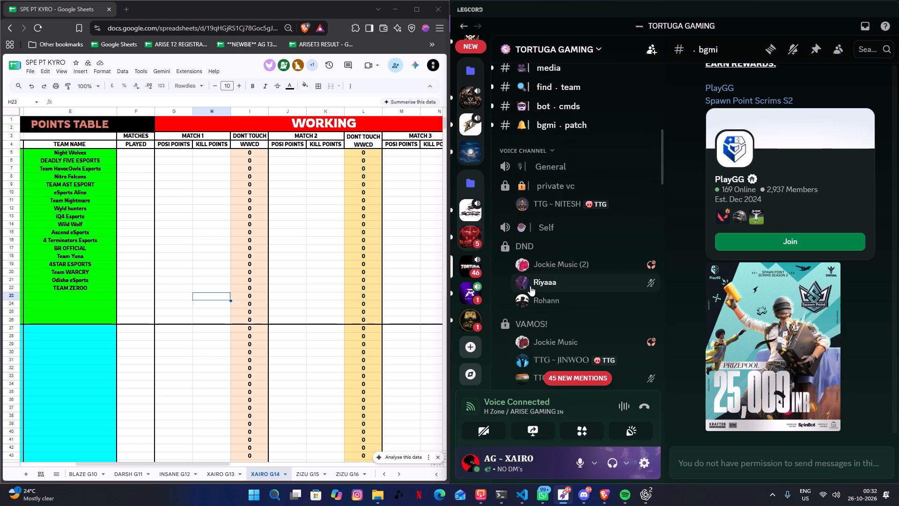
scroll(530, 286, "up", 5)
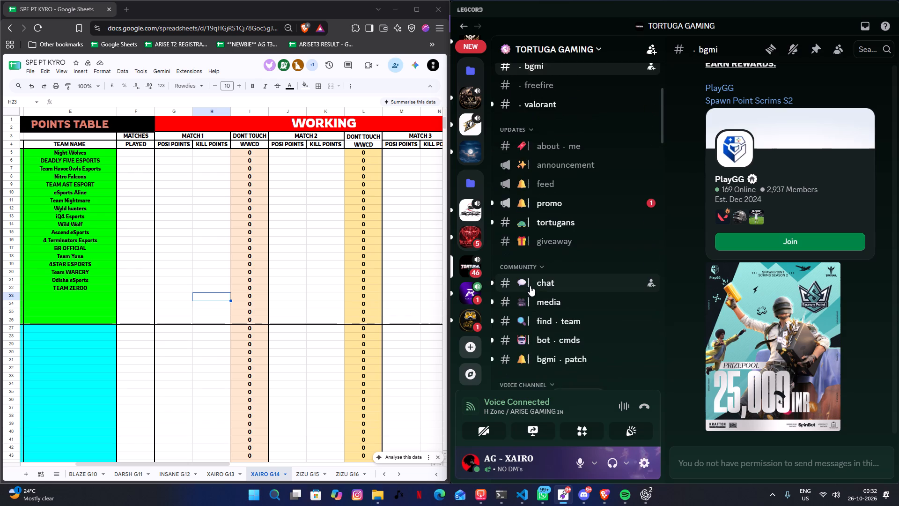
scroll(530, 286, "up", 3)
scroll(530, 286, "down", 20)
scroll(530, 286, "down", 2)
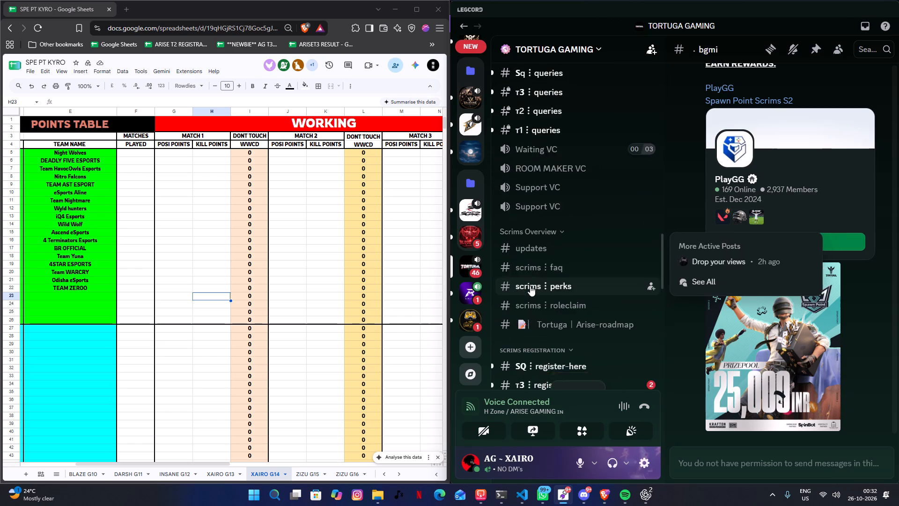
scroll(530, 286, "down", 3)
scroll(530, 286, "up", 15)
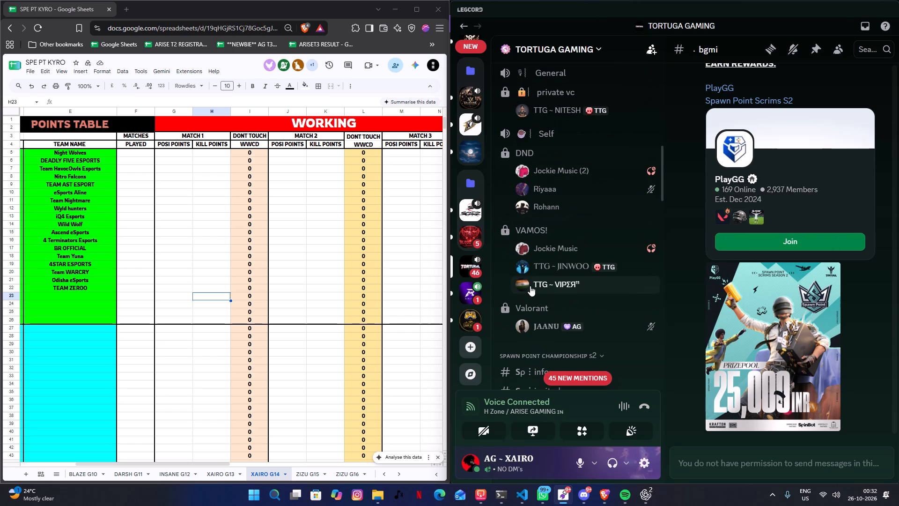
scroll(529, 284, "up", 5)
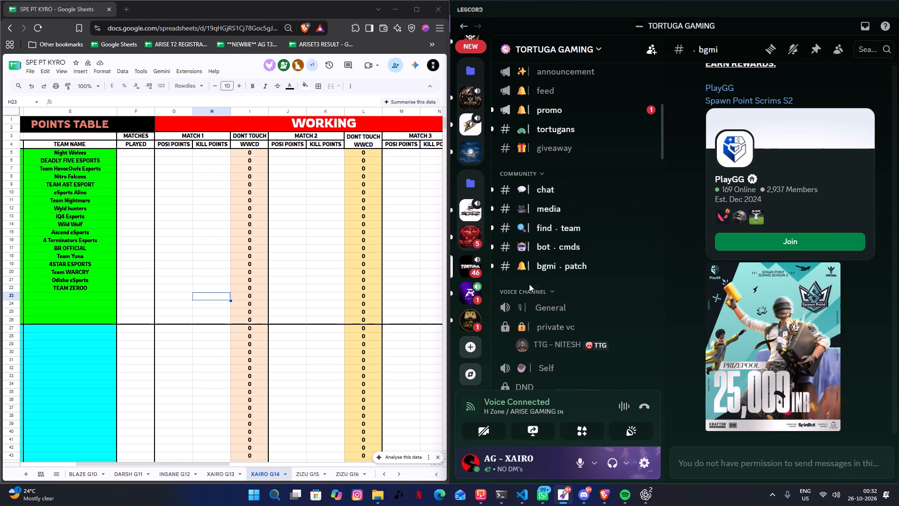
left_click(462, 301)
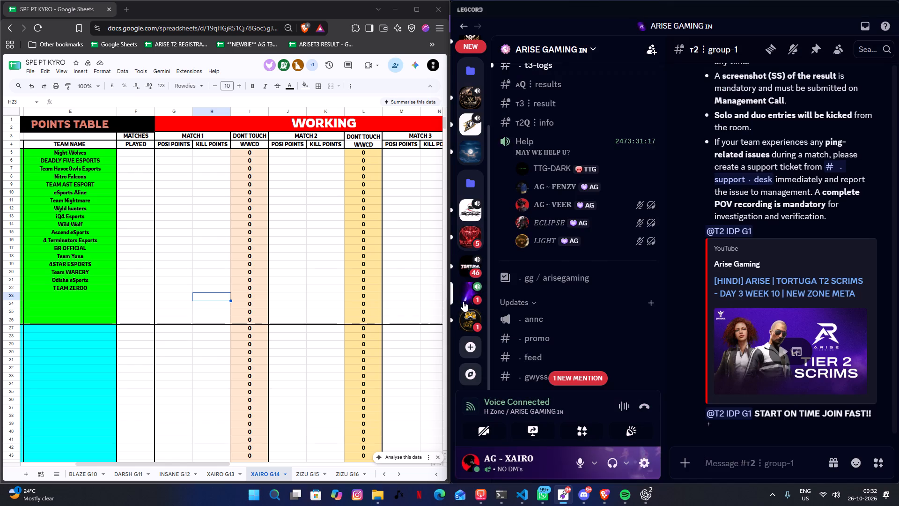
scroll(490, 249, "up", 20)
scroll(490, 249, "up", 3)
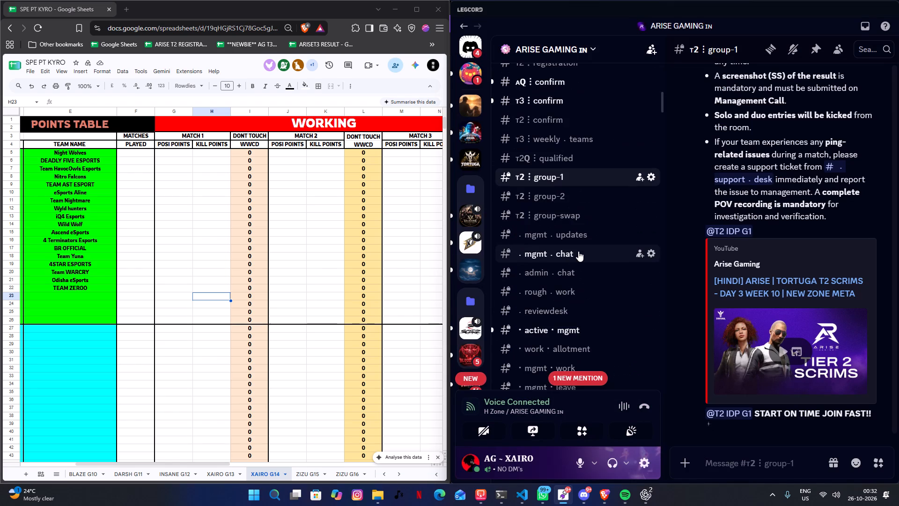
left_click(578, 156)
left_click(574, 176)
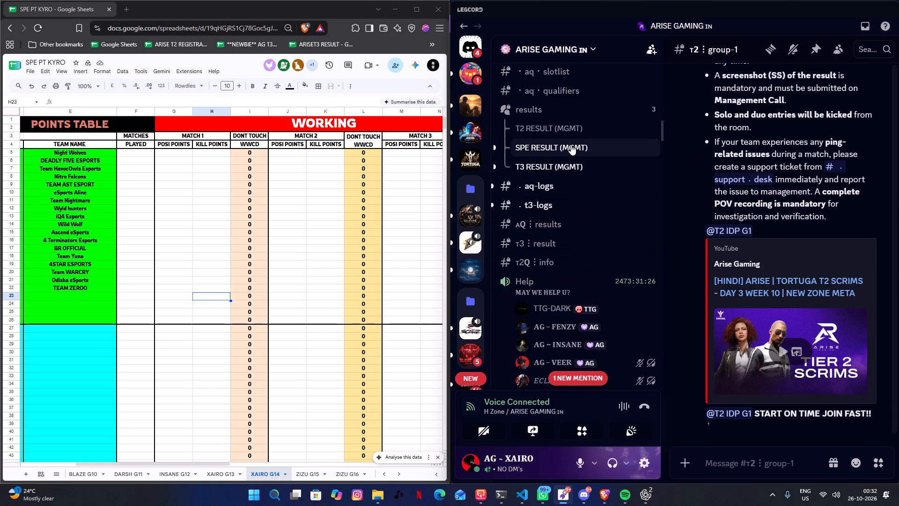
scroll(799, 347, "down", 19)
scroll(797, 319, "up", 5)
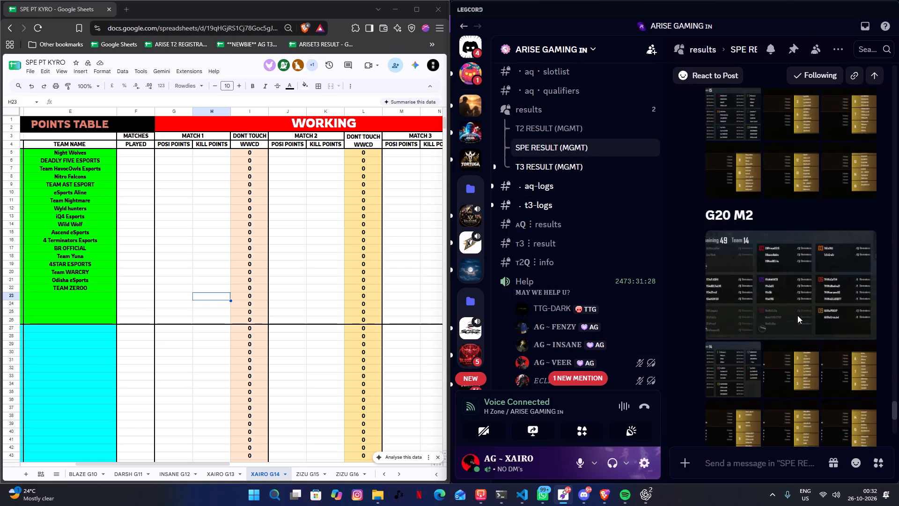
scroll(797, 315, "up", 20)
scroll(797, 315, "up", 14)
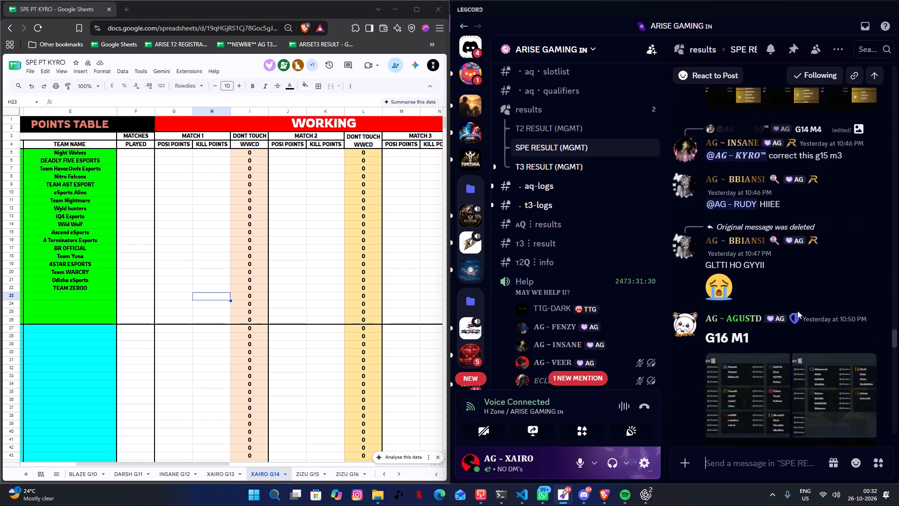
scroll(797, 311, "up", 17)
scroll(797, 311, "down", 2)
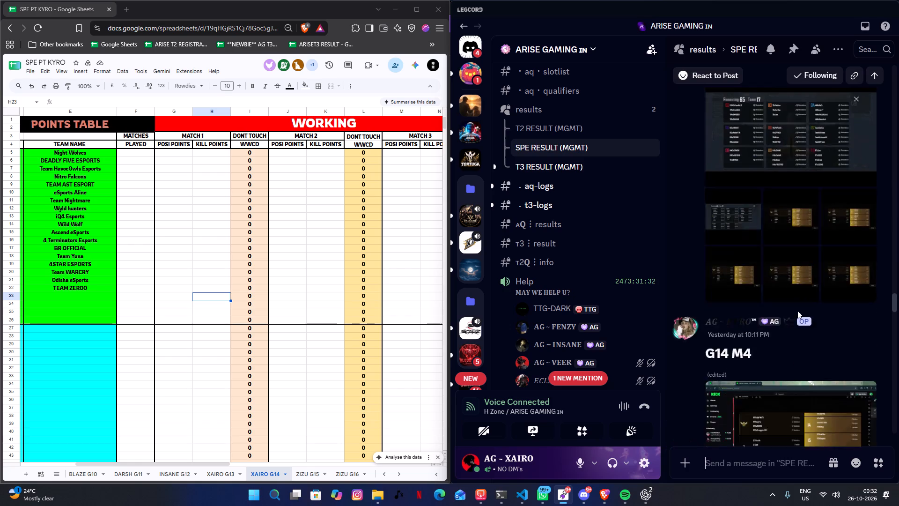
scroll(797, 311, "down", 17)
scroll(797, 309, "up", 9)
scroll(797, 309, "down", 2)
scroll(797, 309, "up", 1)
scroll(797, 309, "down", 6)
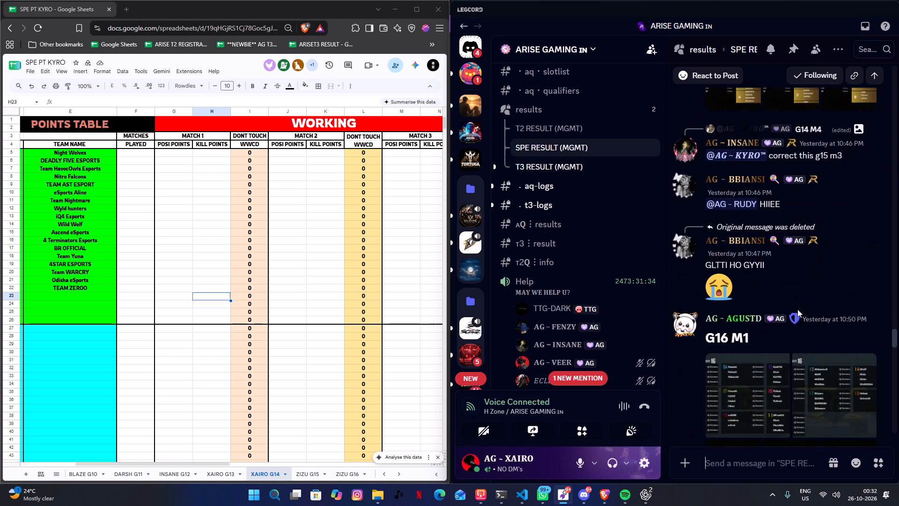
scroll(797, 309, "up", 20)
scroll(797, 309, "up", 7)
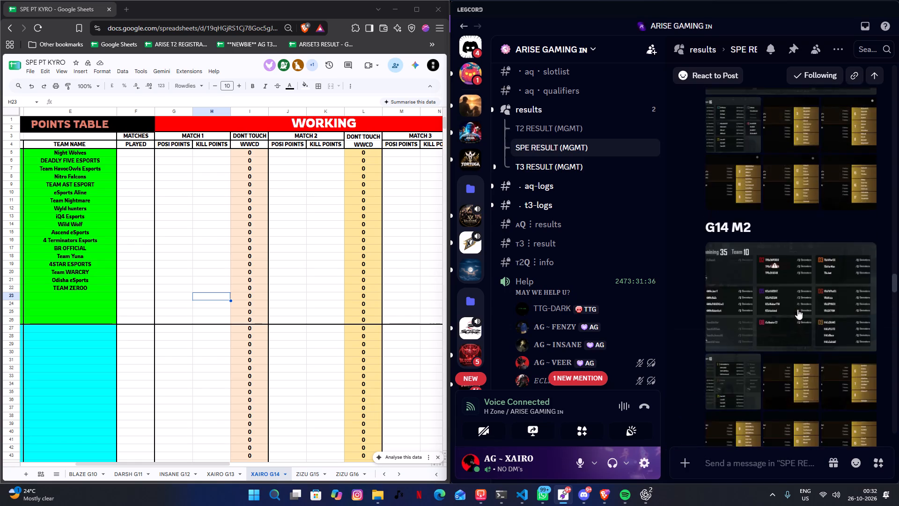
Look through the earlier G15, G13 and S12 result posts in SPE RESULT (MGMT) for the G13 slotlists.
scroll(797, 309, "up", 16)
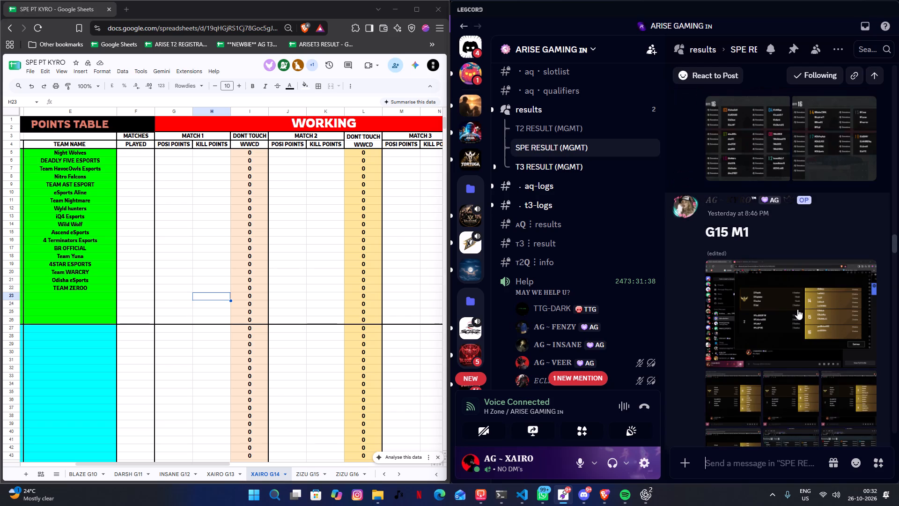
scroll(797, 309, "down", 5)
scroll(797, 309, "up", 15)
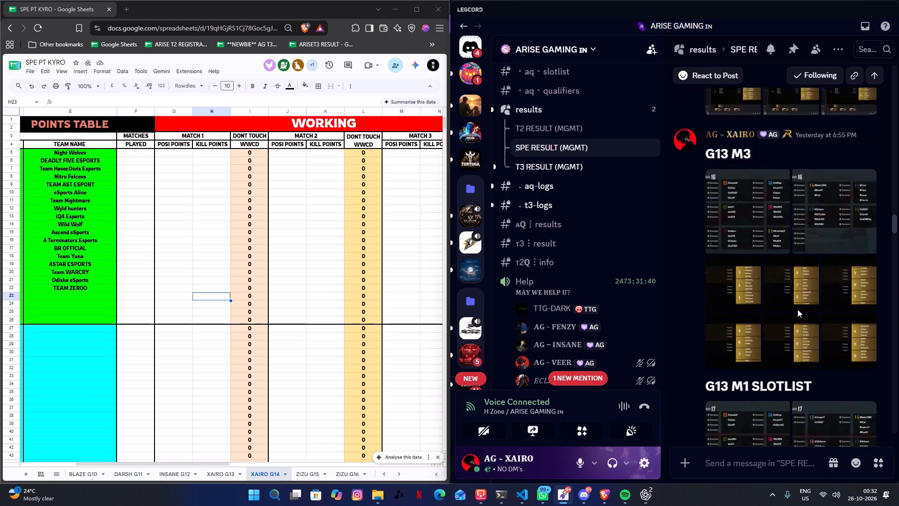
scroll(797, 309, "up", 1)
scroll(797, 309, "down", 11)
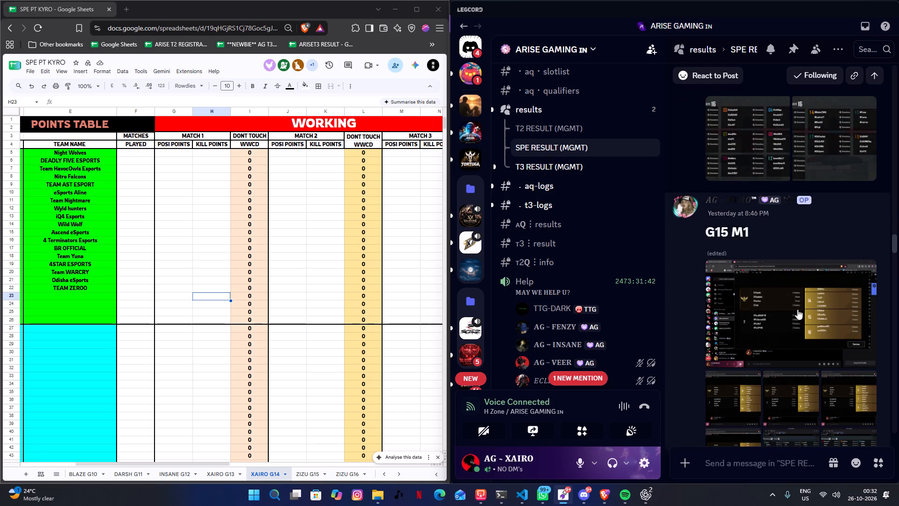
scroll(797, 309, "down", 11)
scroll(797, 309, "up", 15)
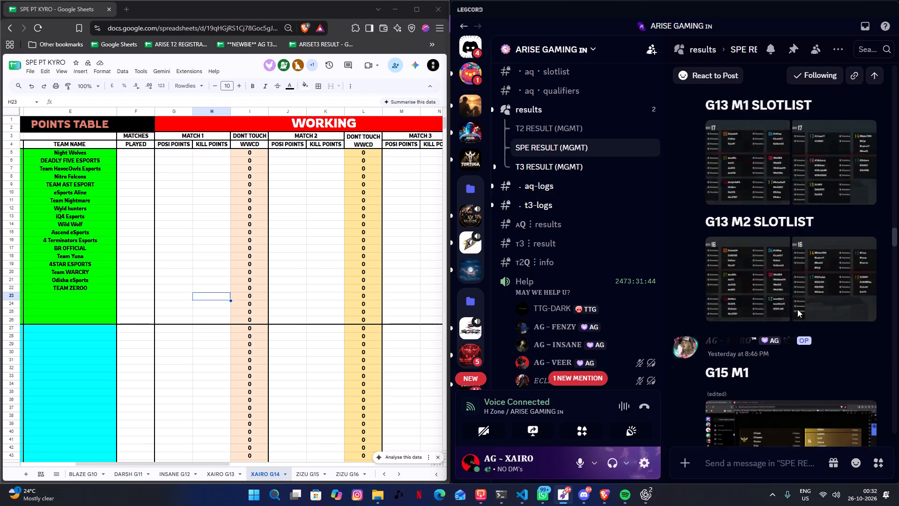
scroll(797, 309, "up", 19)
scroll(797, 309, "up", 4)
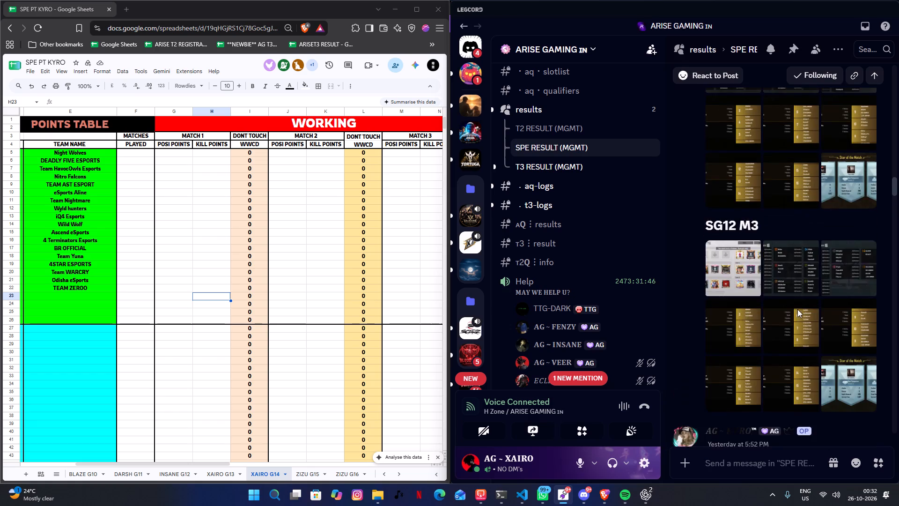
scroll(797, 309, "up", 15)
scroll(797, 309, "down", 12)
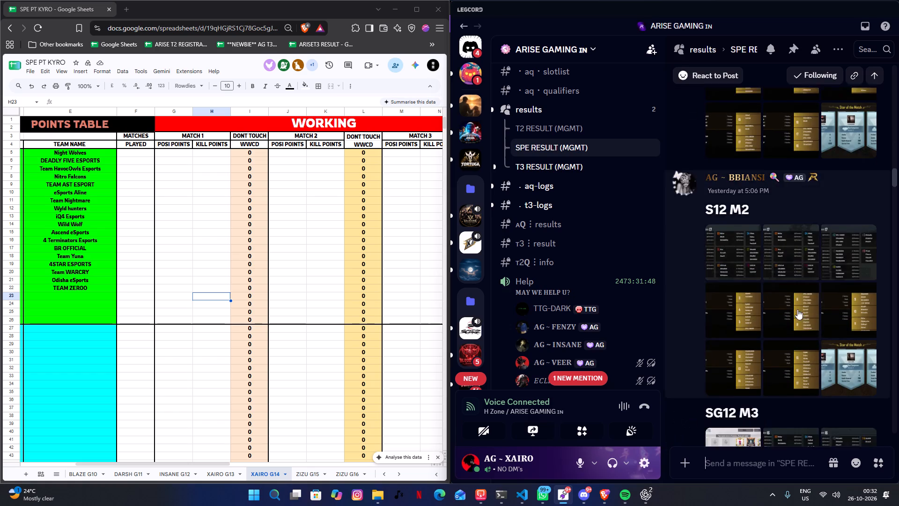
scroll(797, 309, "down", 14)
scroll(797, 309, "up", 4)
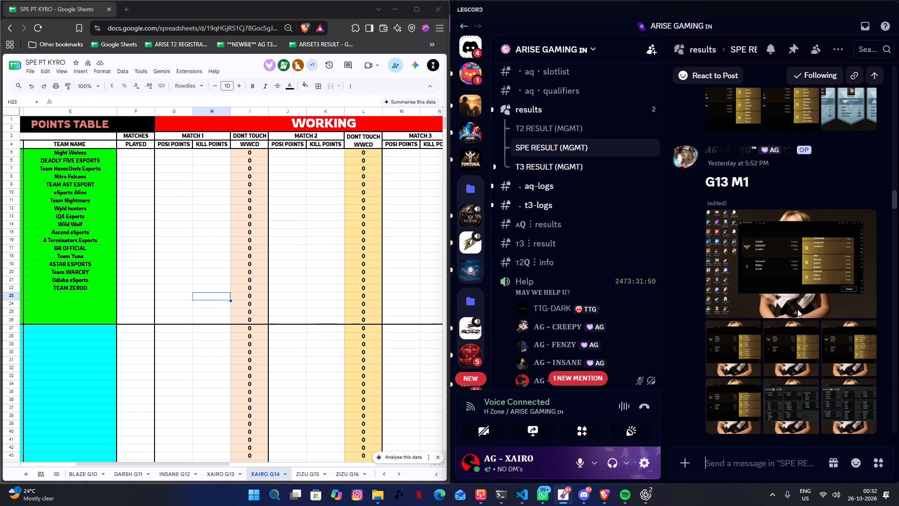
scroll(797, 309, "down", 15)
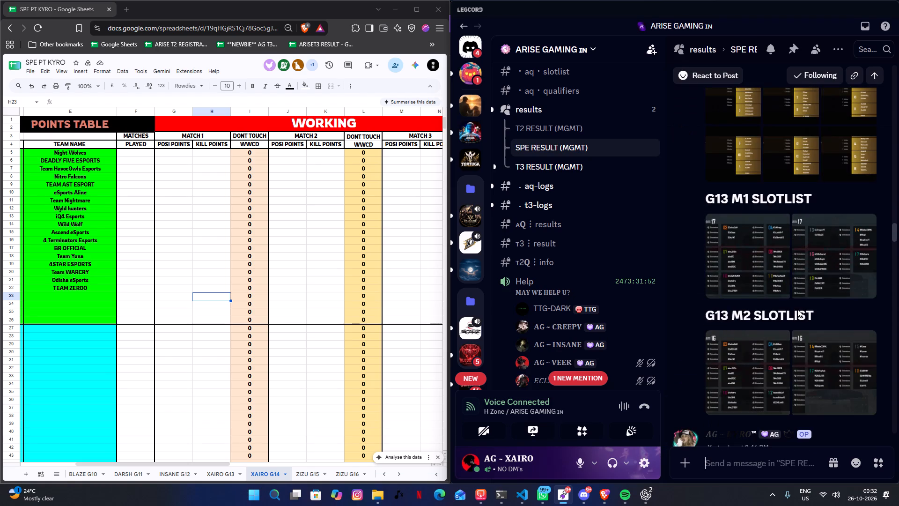
View both G13 M1 SLOTLIST images and compare their teams with the team names in the XAIRO G14 sheet.
left_click(779, 257)
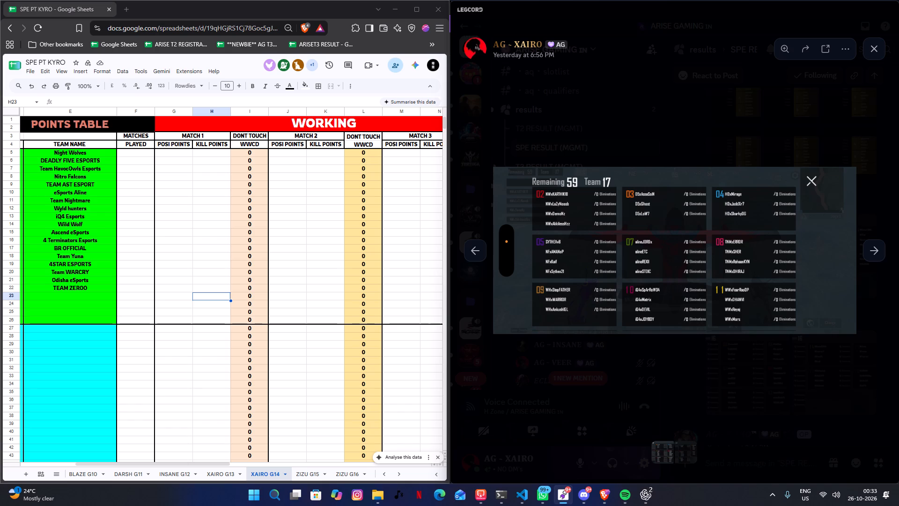
left_click(67, 242)
left_click(80, 187)
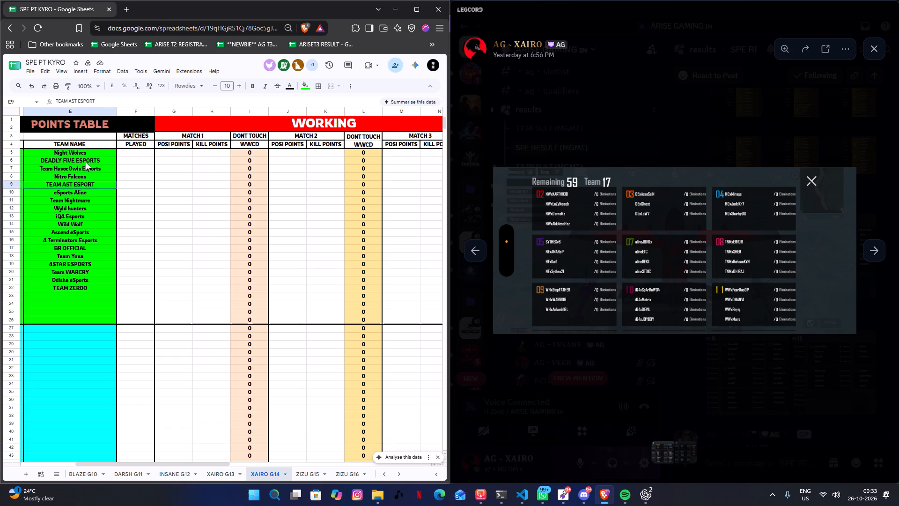
left_click(86, 162)
left_click(87, 152)
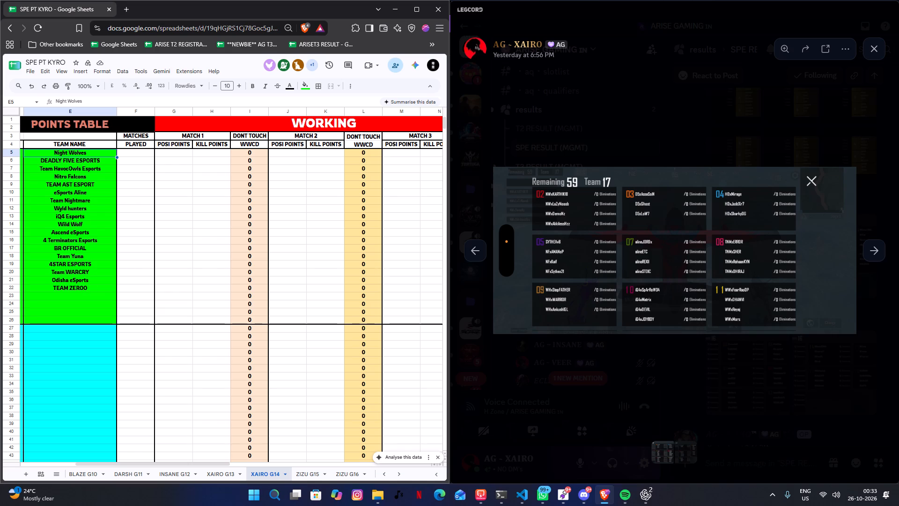
left_click(877, 253)
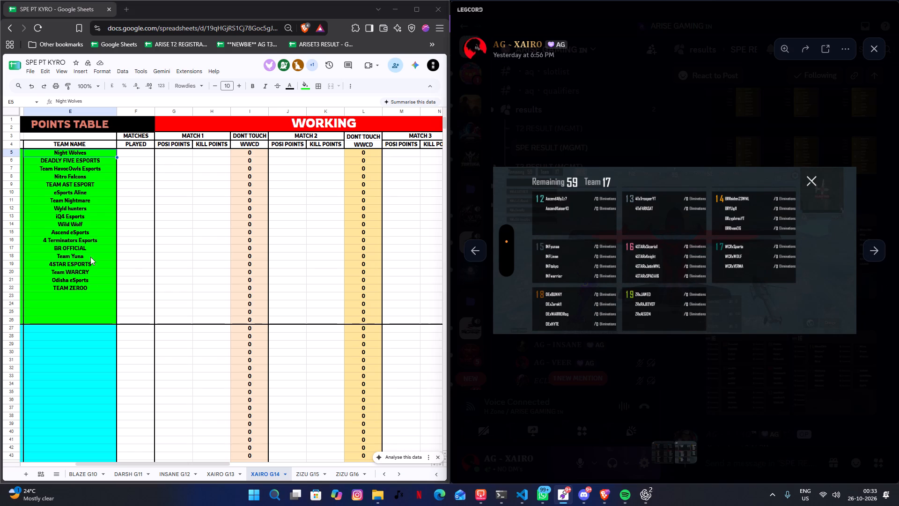
Enter TEAM ZEROO's result in the XAIRO G14 sheet: 1 match played, with 10 position points and 11 kill points for Match 1.
left_click_drag(175, 464, 137, 461)
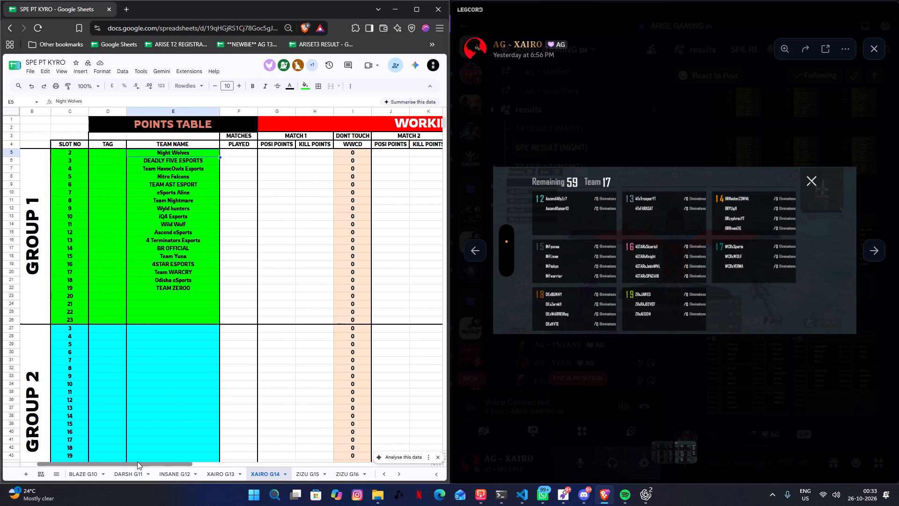
left_click_drag(137, 461, 164, 461)
left_click(160, 289)
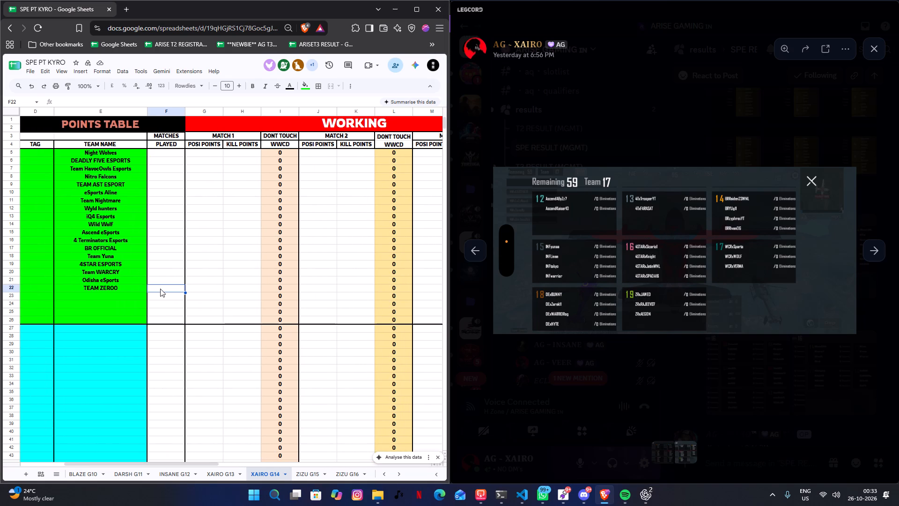
key("1")
key("Tab")
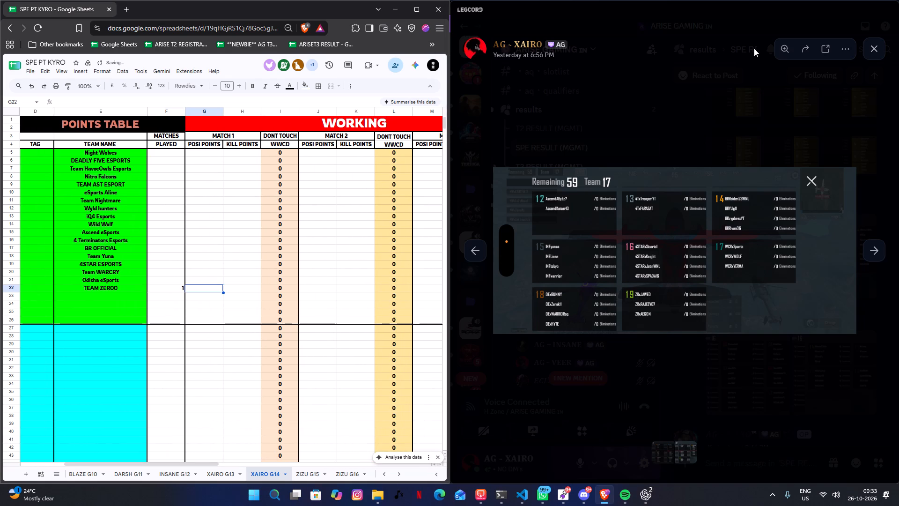
type("10")
key("Tab")
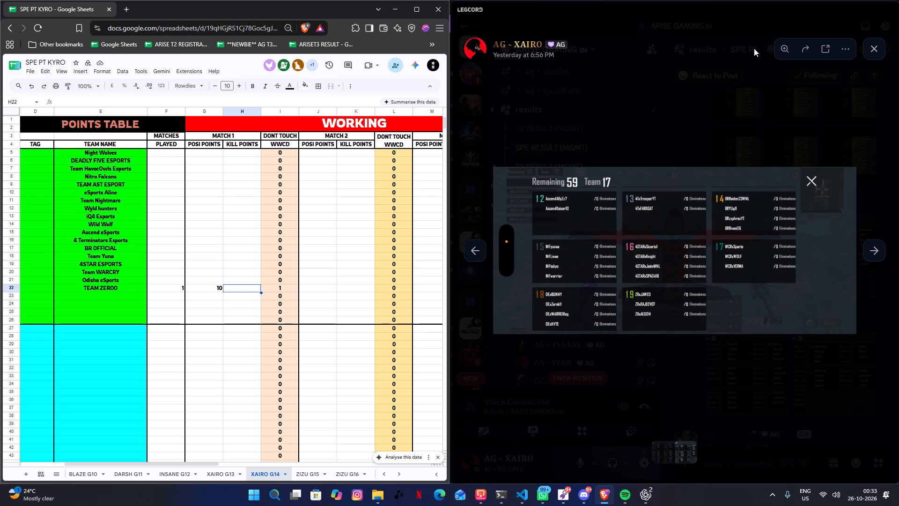
type("44")
key("BackSpace")
key("BackSpace")
type("11")
key("Down")
key("Left")
key("Up")
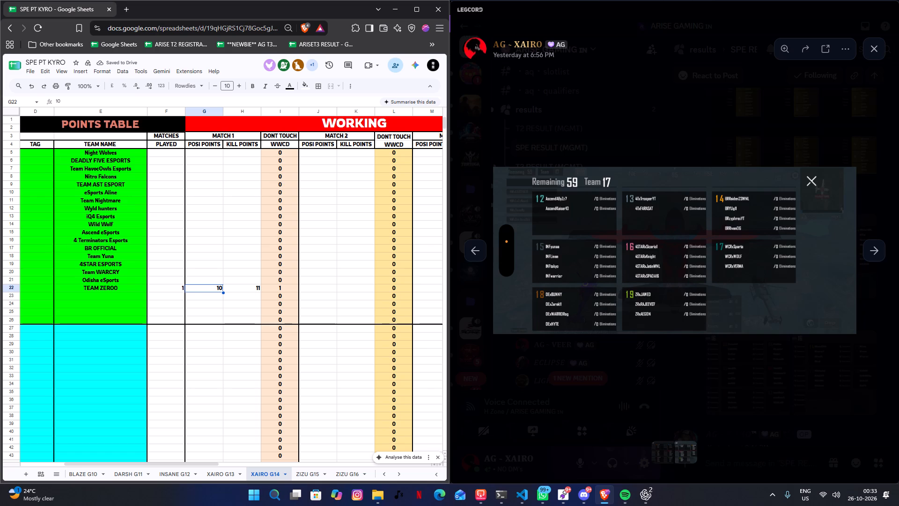
Show the other G13 M1 SLOTLIST image and enter DEADLY FIVE ESPORTS' result: 1 match played, 6 position points and 7 kill points for Match 1.
left_click(478, 248)
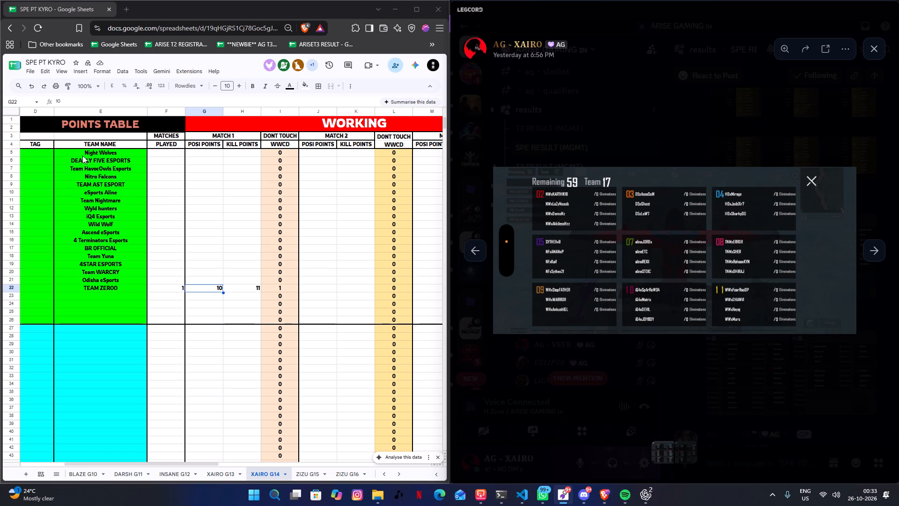
left_click(175, 162)
key("1")
key("Tab")
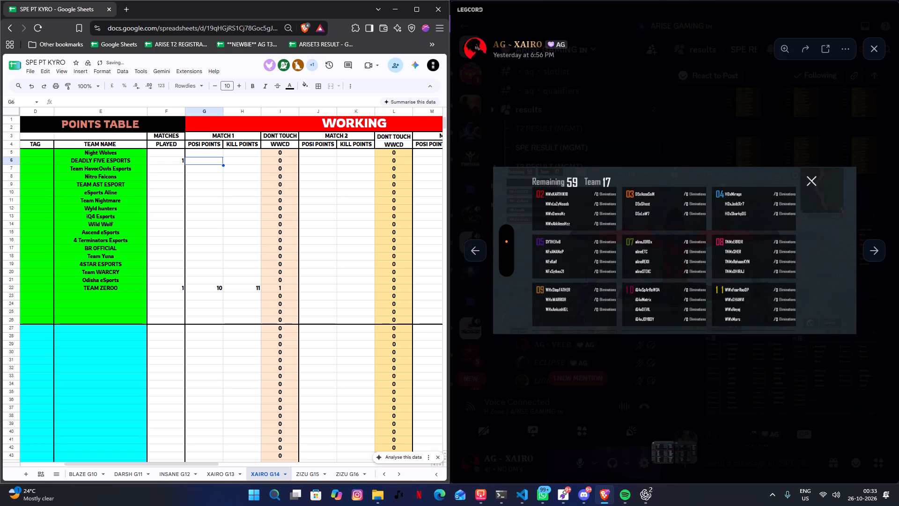
key("6")
key("Tab")
key("7")
key("Down")
key("Left")
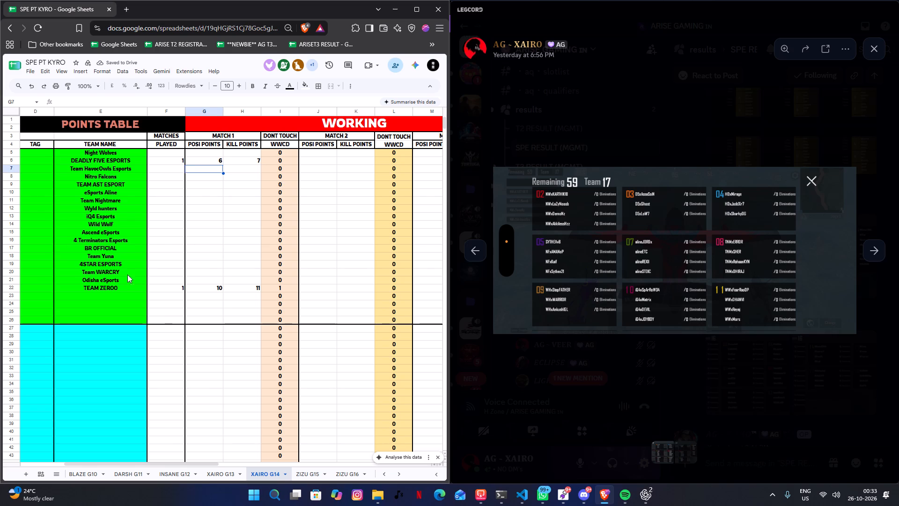
Enter IQ4 Esports' result: 1 match played, with 5 position points and 7 kill points for Match 1.
left_click_drag(200, 461, 173, 461)
left_click_drag(184, 465, 106, 461)
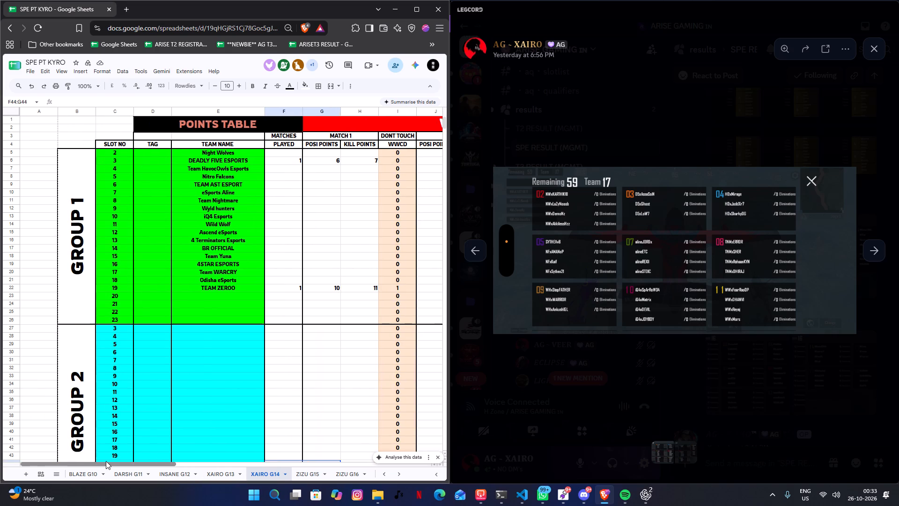
left_click_drag(106, 461, 196, 465)
left_click(143, 223)
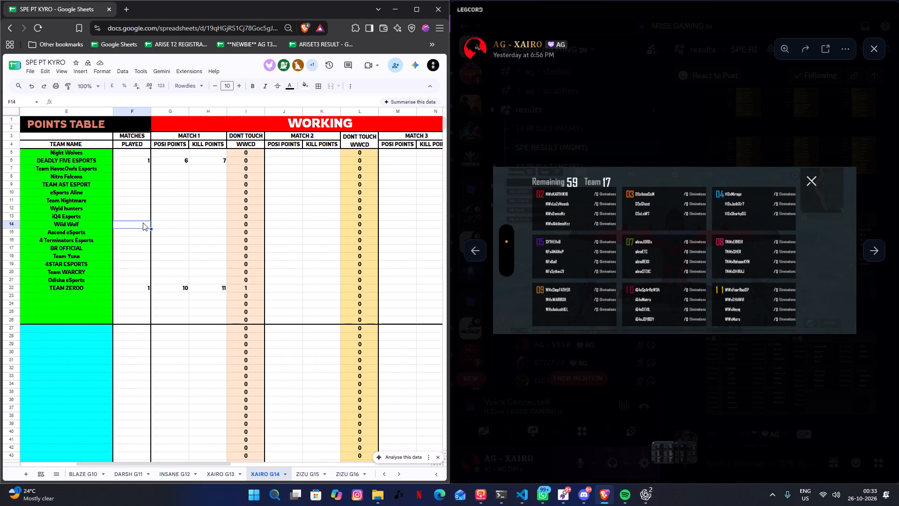
left_click(138, 219)
key("1")
key("Tab")
key("5")
key("Tab")
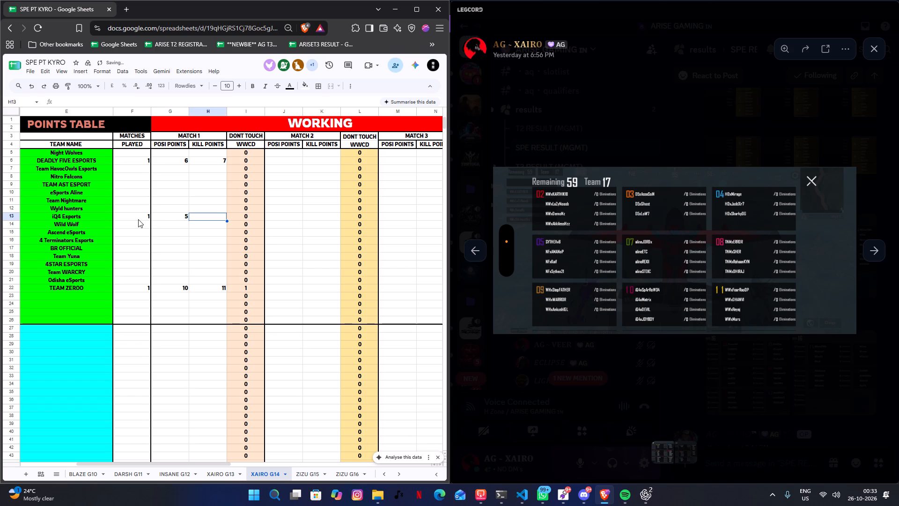
key("7")
key("Down")
key("Left")
key("Left")
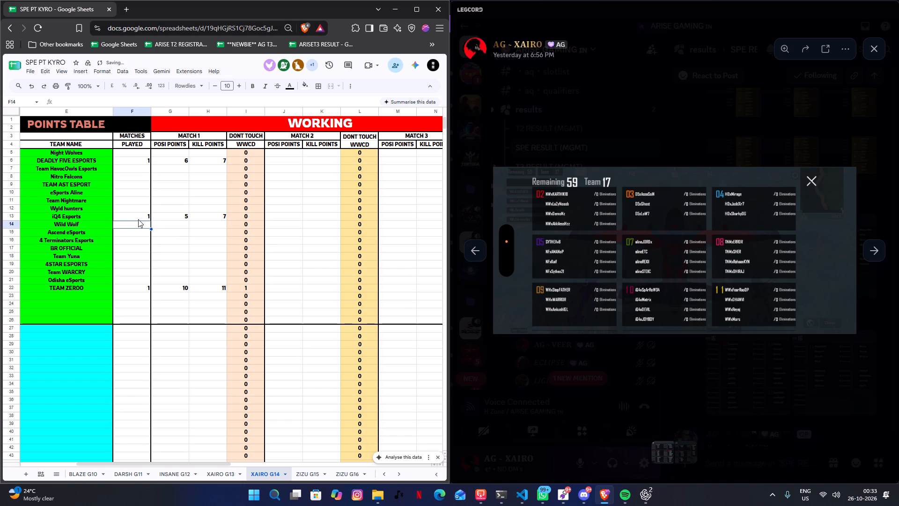
Enter 1 match played and 4 Match 1 position points for Odisha eSports.
key("Down")
key("Down")
key("Down")
key("Down")
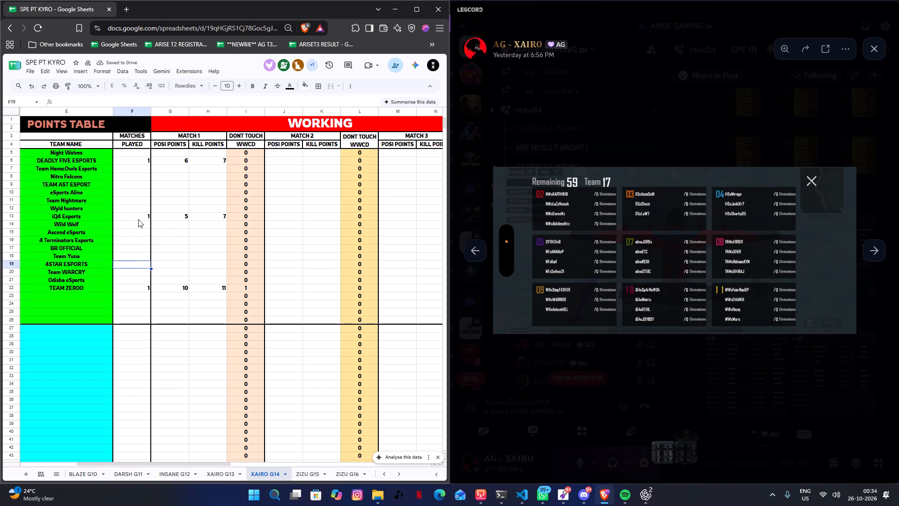
key("Down")
key("Down")
key("1")
key("Tab")
key("4")
Close the slotlist image in Legcord and join the Verification VC under GULLY WAR R1 SPECIAL SCRIMS.
left_click(580, 14)
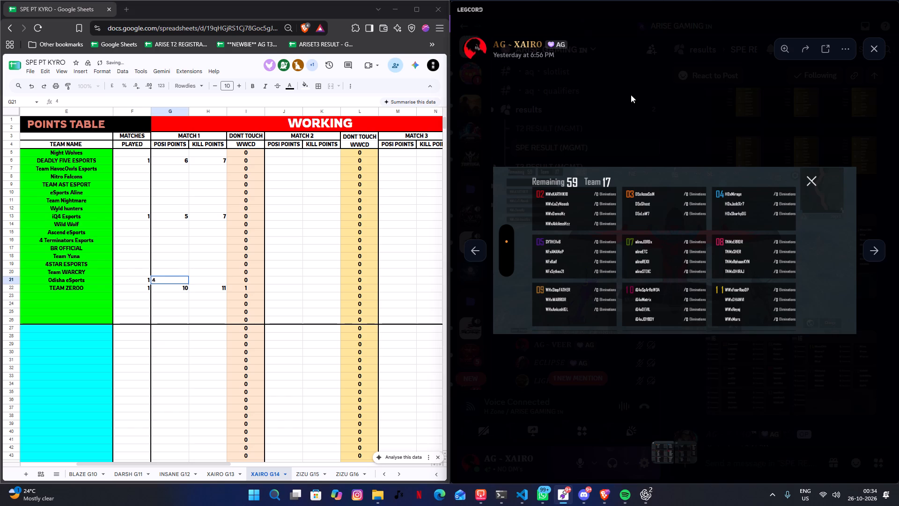
left_click(685, 124)
scroll(500, 251, "down", 18)
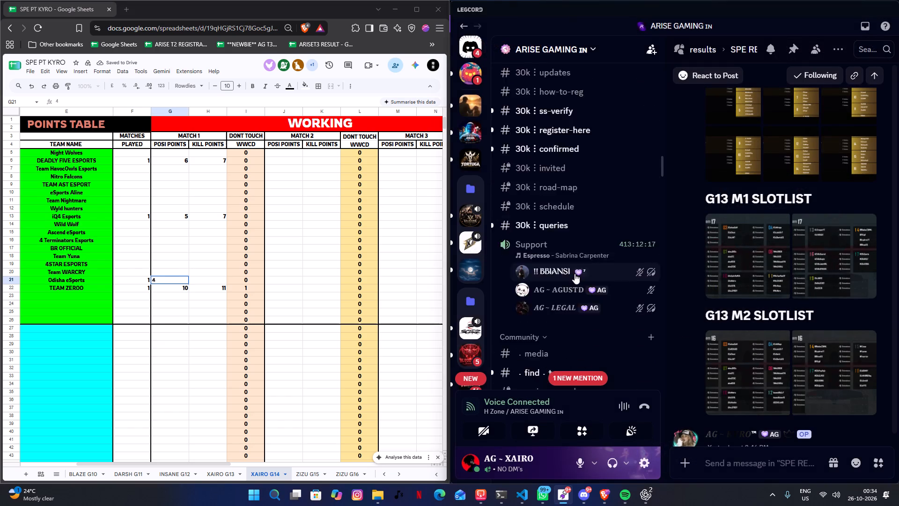
scroll(575, 274, "down", 18)
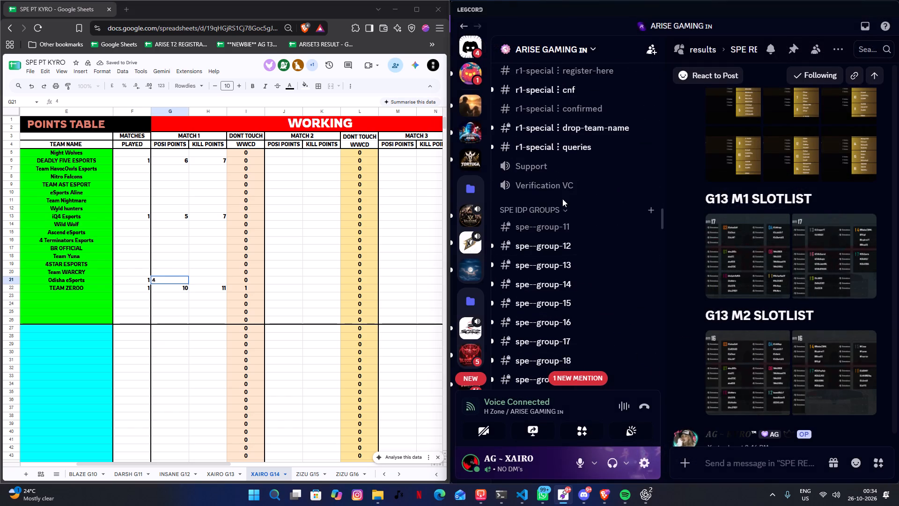
left_click(562, 199)
left_click(562, 186)
Look through the ARISE GAMING channel list and open the r1-special queries channel.
scroll(577, 188, "up", 11)
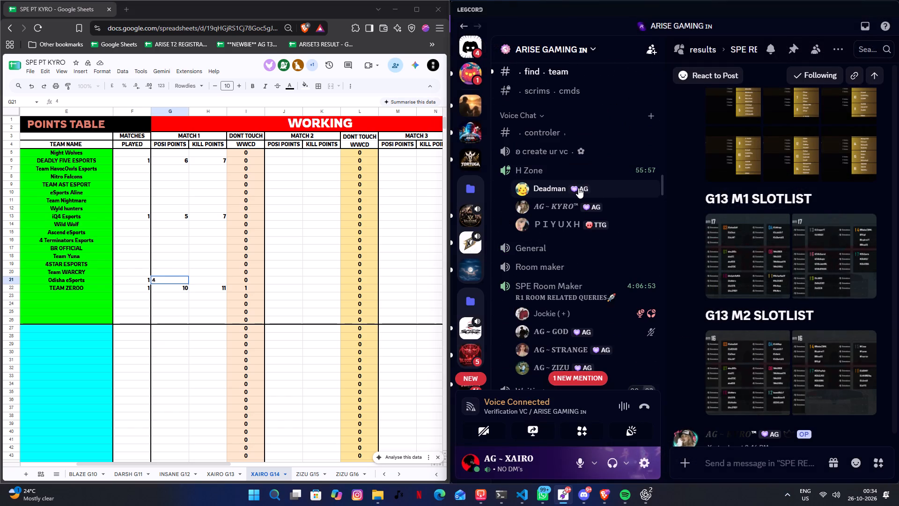
scroll(578, 188, "up", 4)
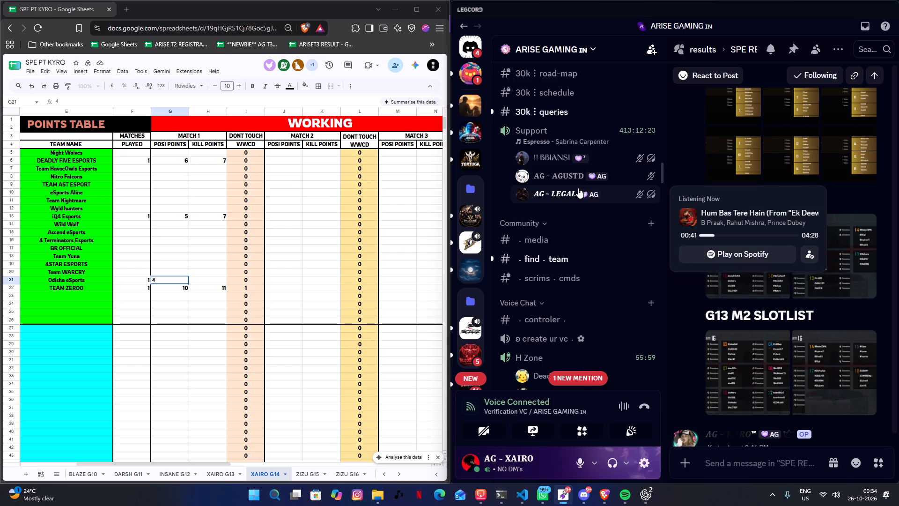
scroll(578, 188, "down", 10)
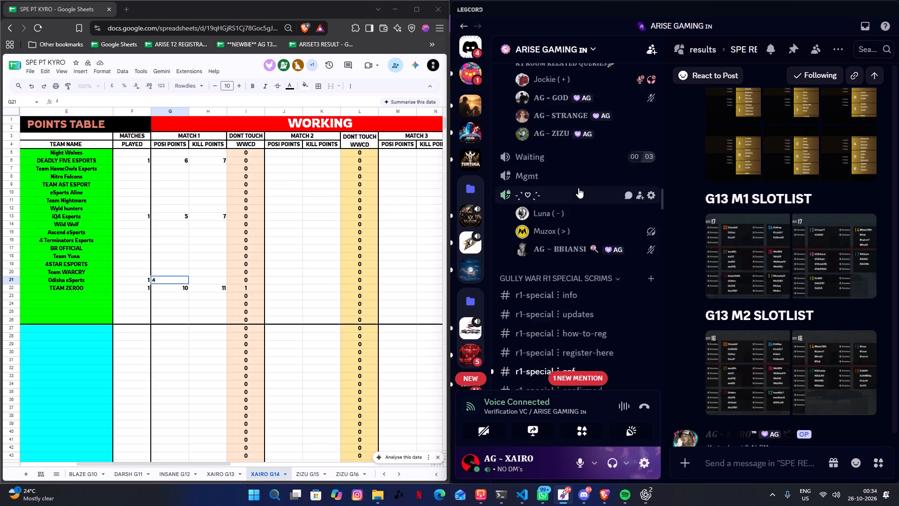
scroll(578, 188, "down", 10)
scroll(578, 188, "up", 18)
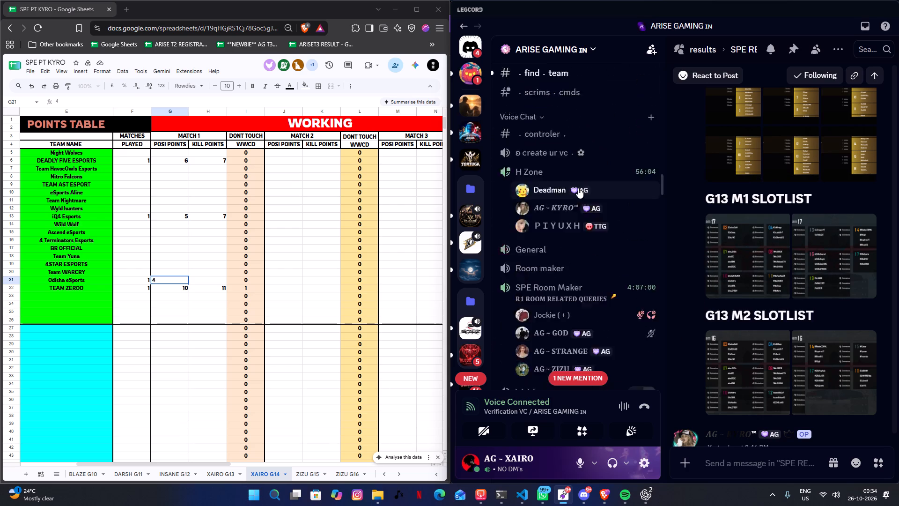
scroll(578, 188, "up", 18)
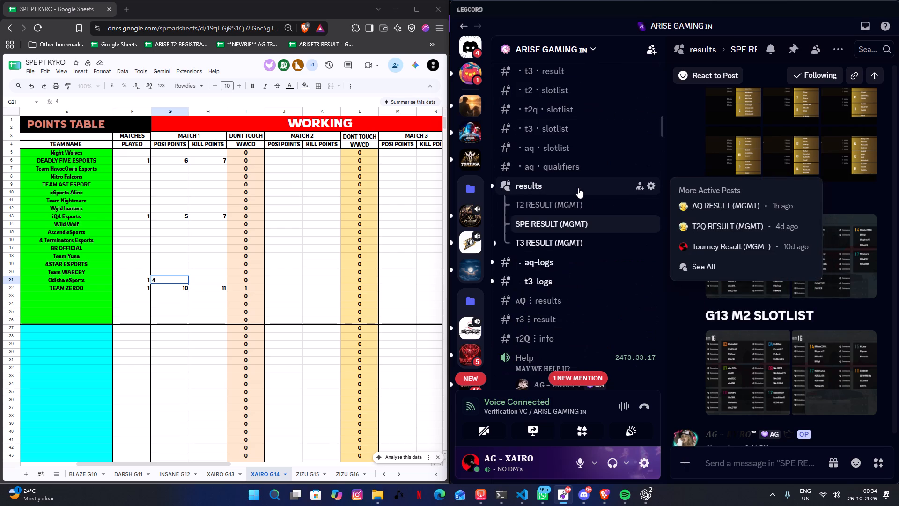
scroll(578, 188, "up", 15)
scroll(578, 188, "down", 7)
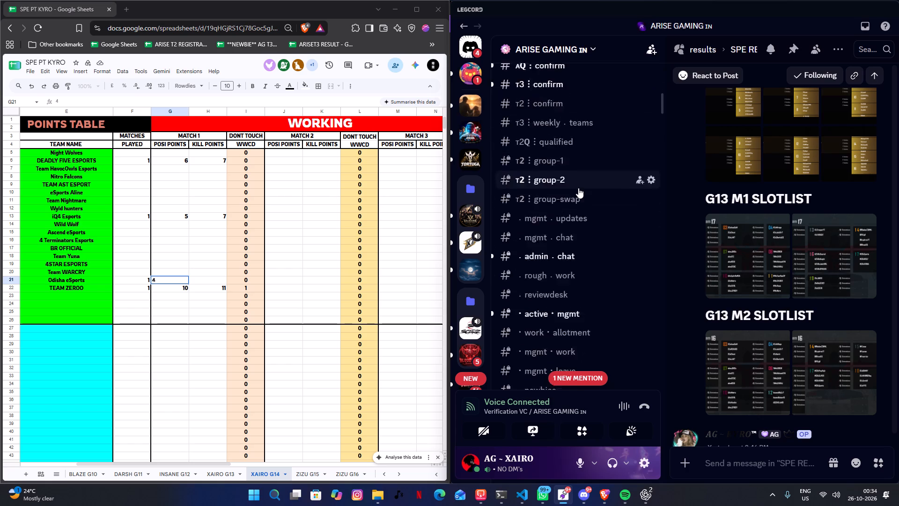
scroll(578, 188, "down", 2)
scroll(578, 188, "up", 1)
scroll(578, 188, "down", 20)
scroll(578, 188, "down", 6)
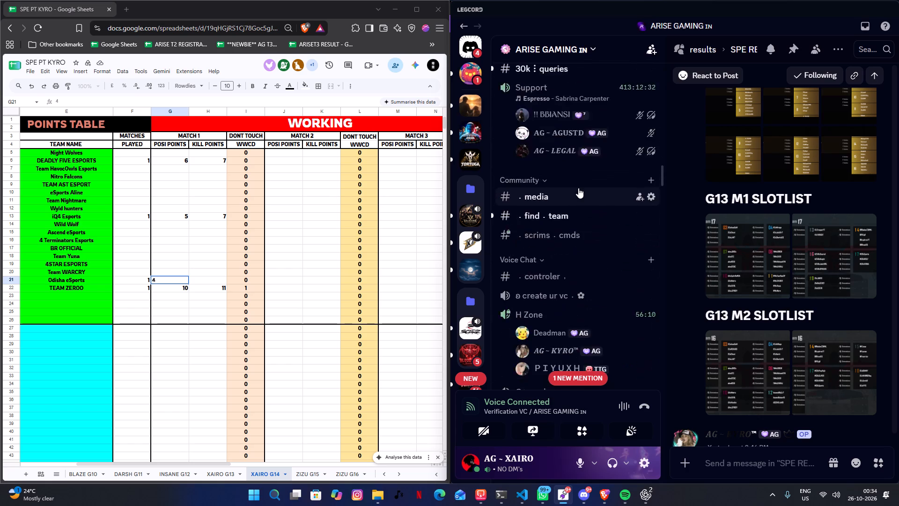
scroll(578, 188, "down", 10)
left_click(575, 253)
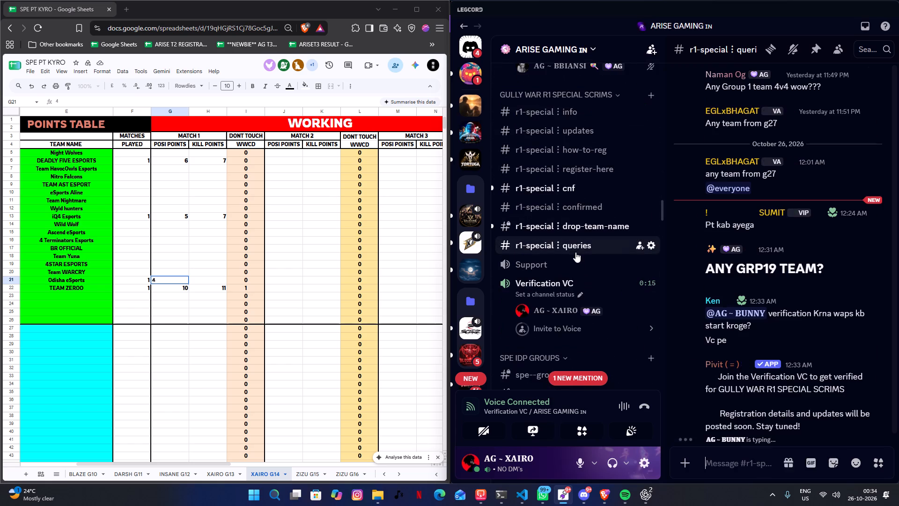
Reply "join vc" to the 12:33 AM message asking when verification will start.
scroll(741, 394, "down", 5)
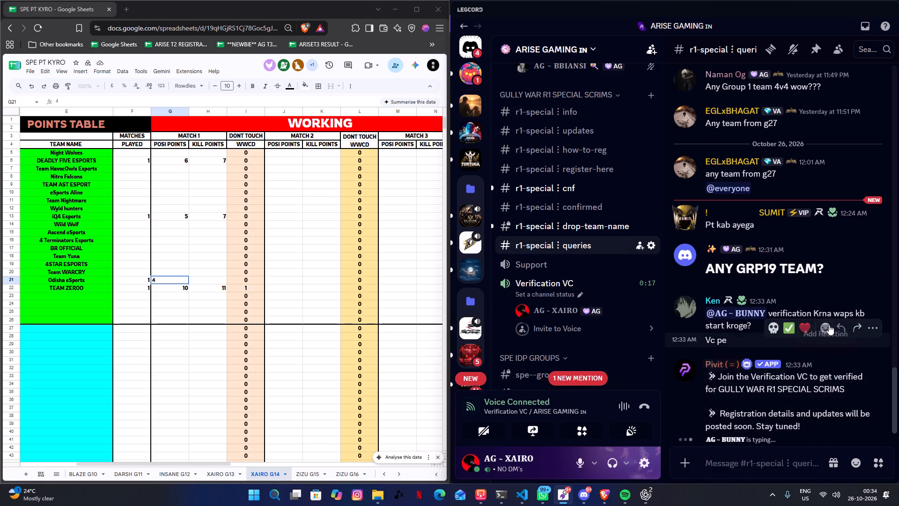
left_click(844, 295)
type("join b")
key("BackSpace")
type("vc")
key("Return")
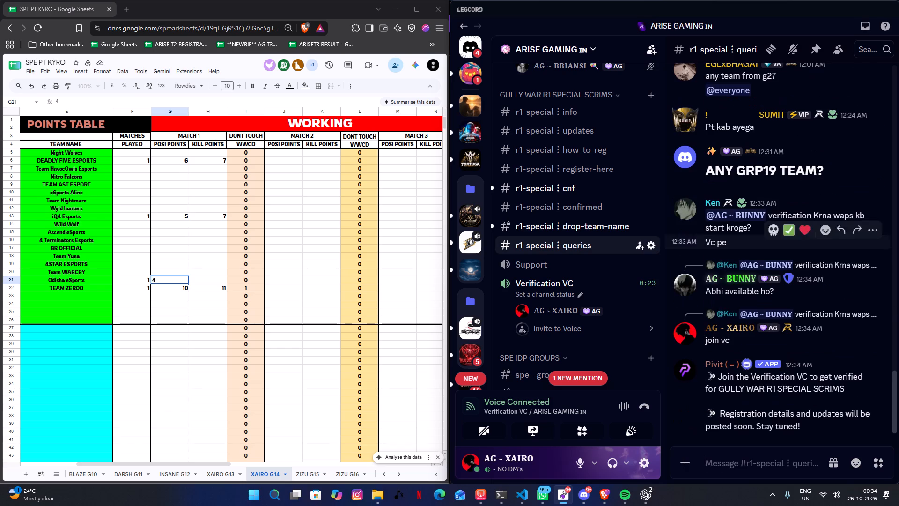
Copy the Verification VC channel link and post it in r1-special queries.
right_click(545, 291)
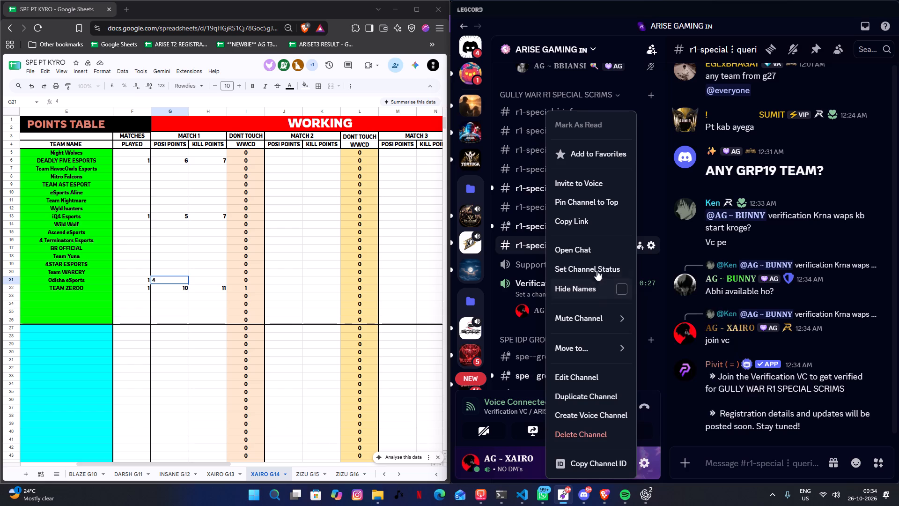
left_click(597, 221)
left_click(730, 462)
key("ctrl+v")
key("Return")
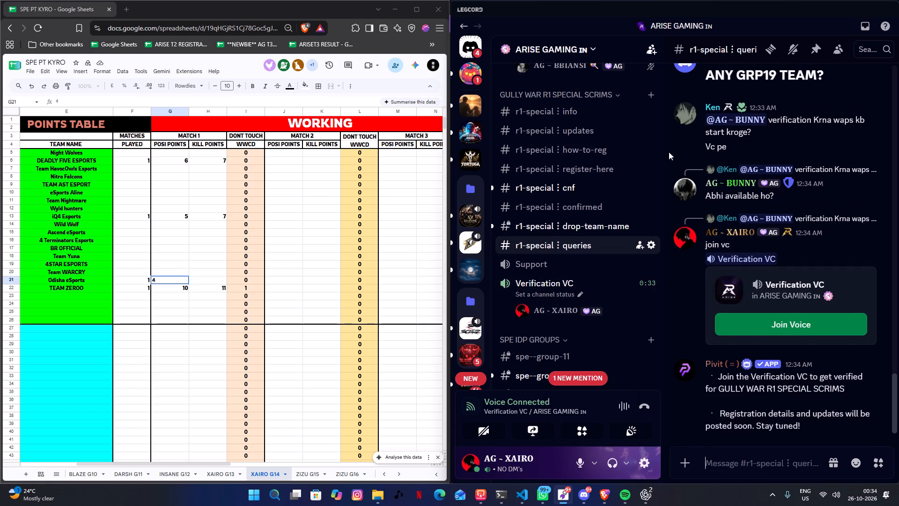
Return to the XAIRO G14 sheet and enter 14 Match 1 kill points for Odisha eSports.
left_click(199, 290)
left_click(201, 280)
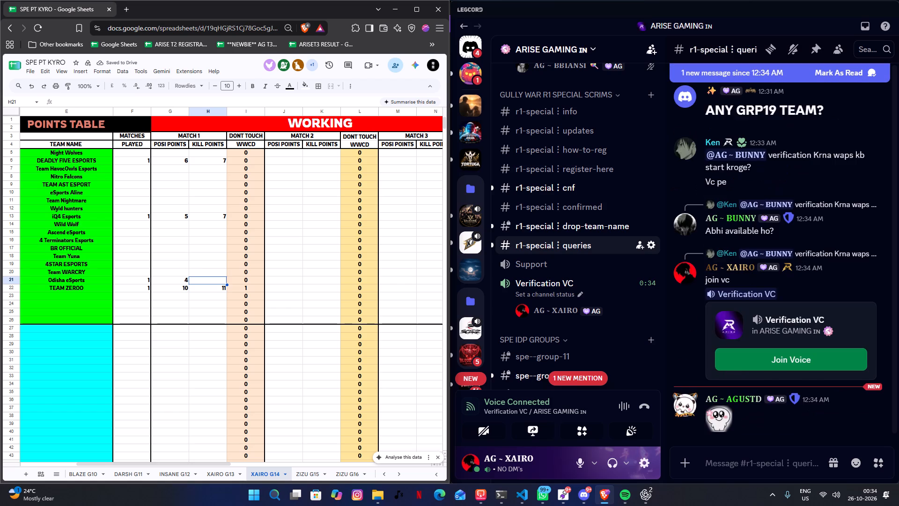
type("14")
key("Down")
key("Left")
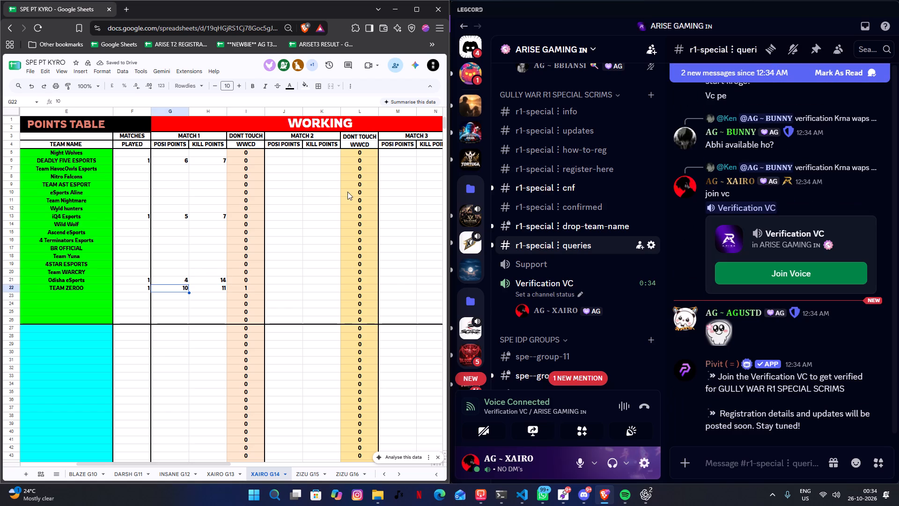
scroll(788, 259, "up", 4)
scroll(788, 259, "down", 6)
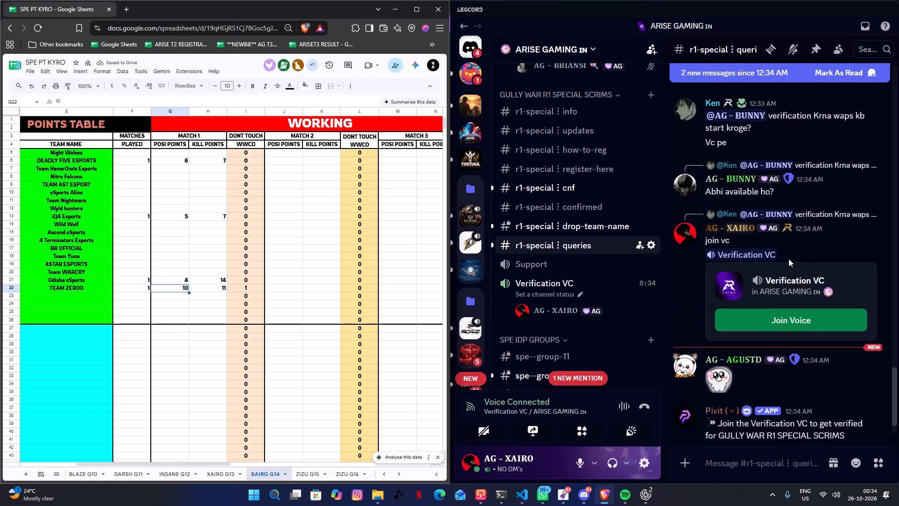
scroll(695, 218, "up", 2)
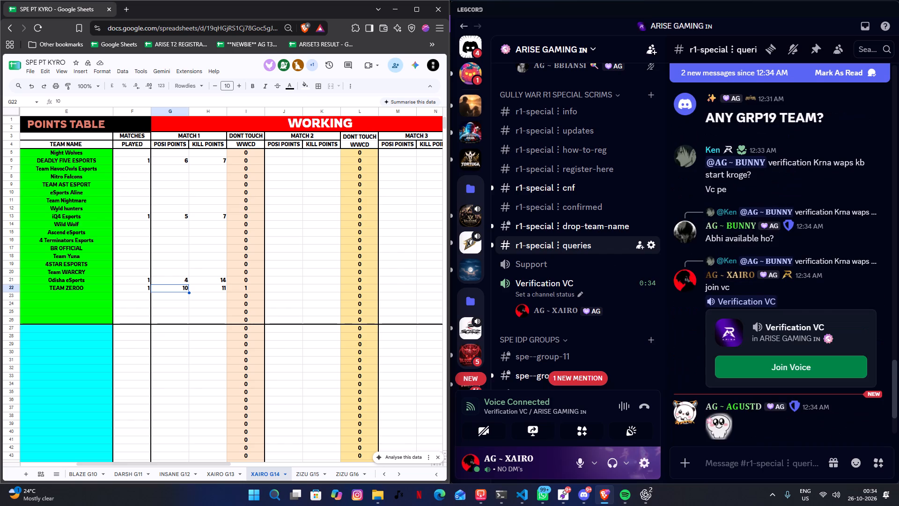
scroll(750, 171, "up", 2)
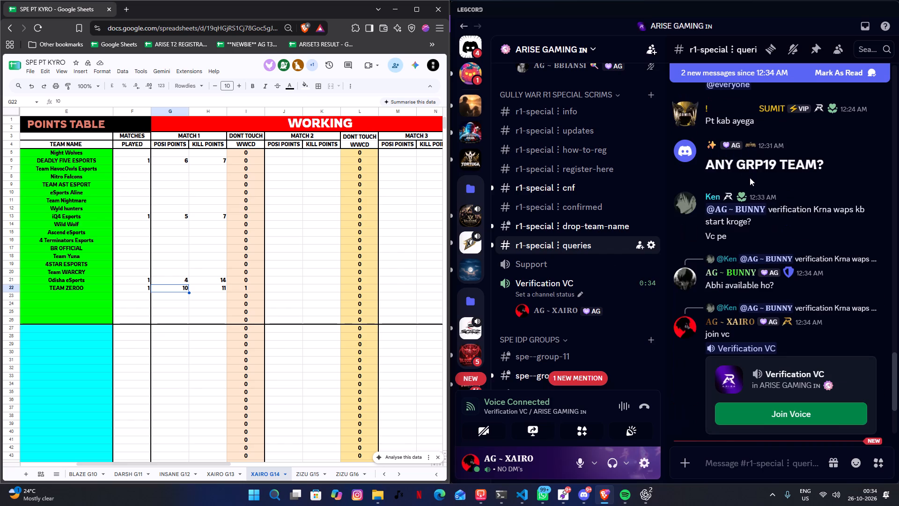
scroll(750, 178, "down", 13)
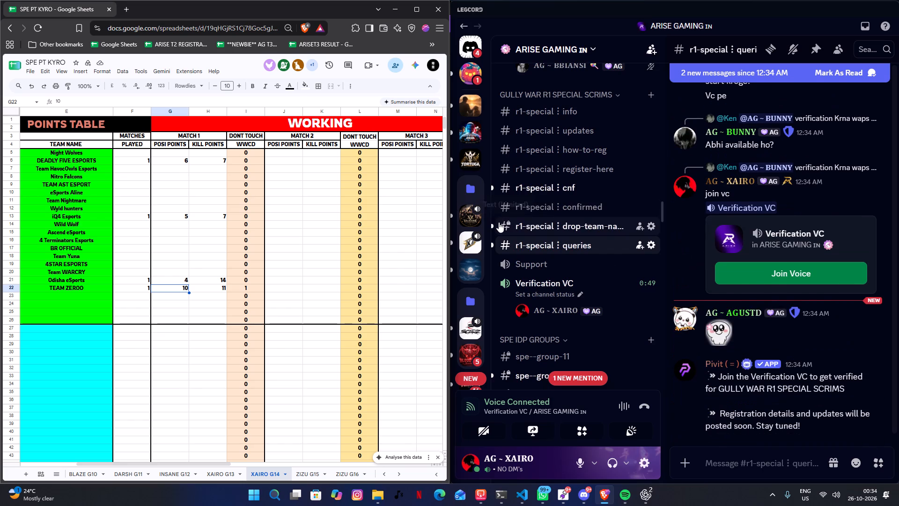
Enter 1 match played, 3 position points and 2 kill points in Match 1 for 4 Terminators Esports.
left_click(130, 245)
key("Return")
key("1")
key("Tab")
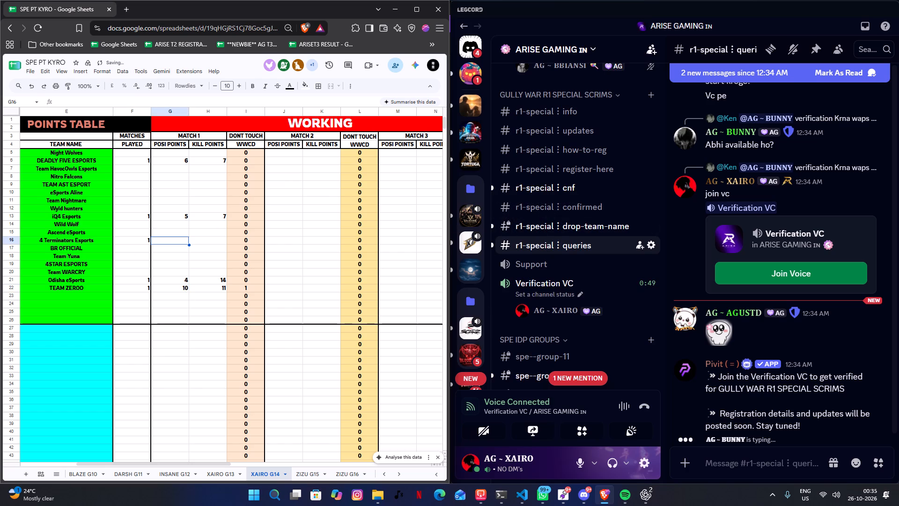
key("3")
key("Tab")
key("2")
key("Down")
key("Right")
key("Left")
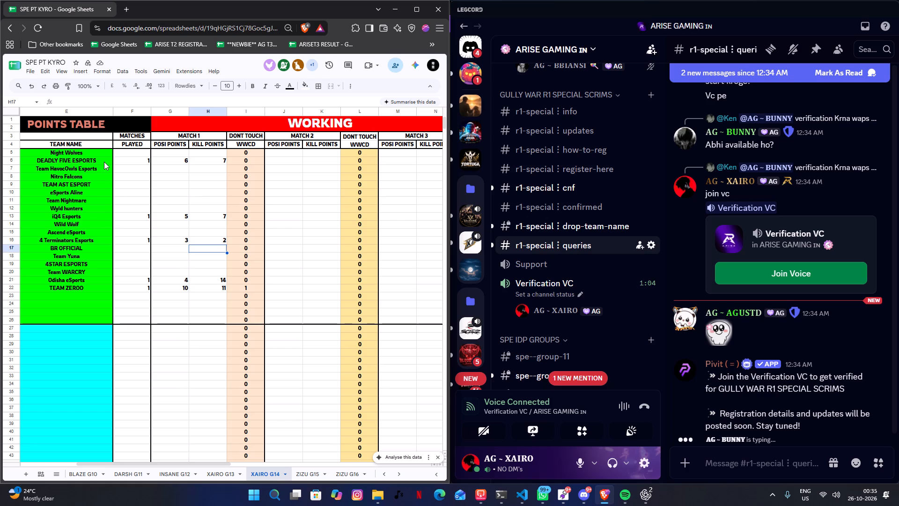
Enter 1 match played, 2 position points and 1 kill point in Match 1 for BR OFFICIAL.
left_click(125, 243)
left_click(135, 249)
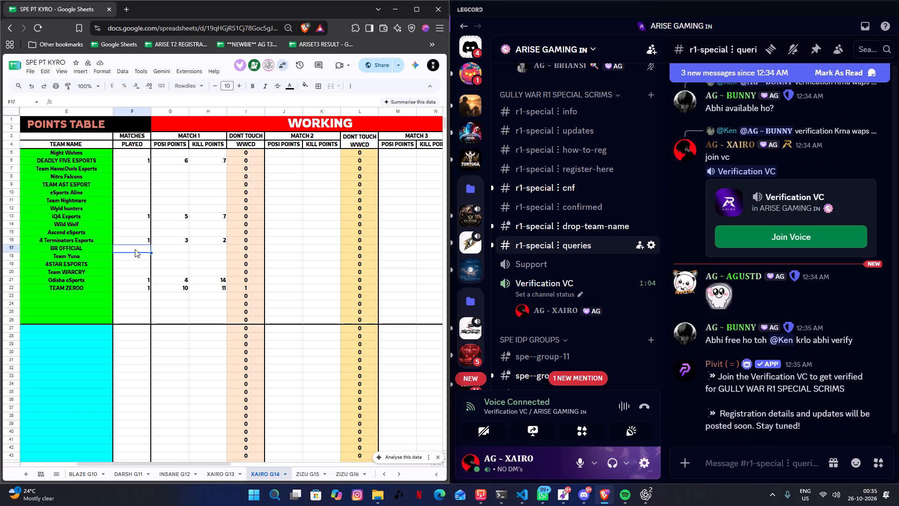
key("4")
key("Tab")
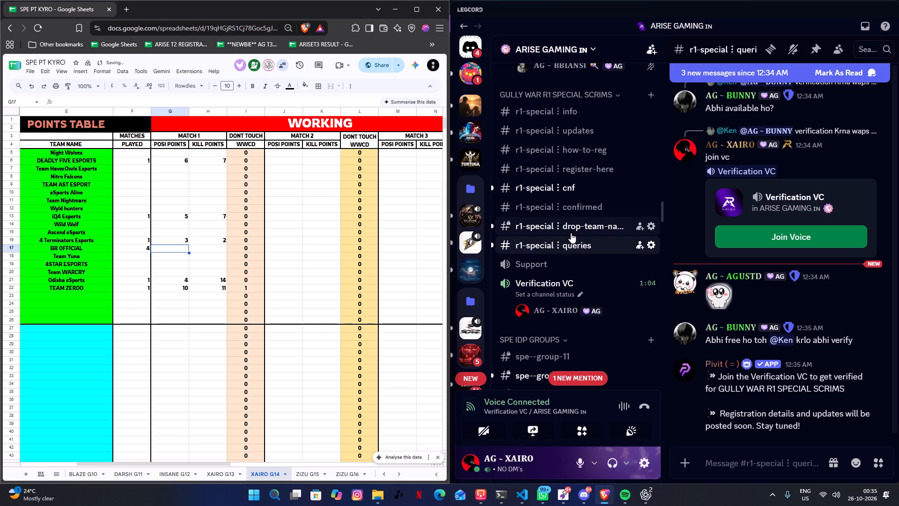
key("shift+Tab")
key("1")
key("Tab")
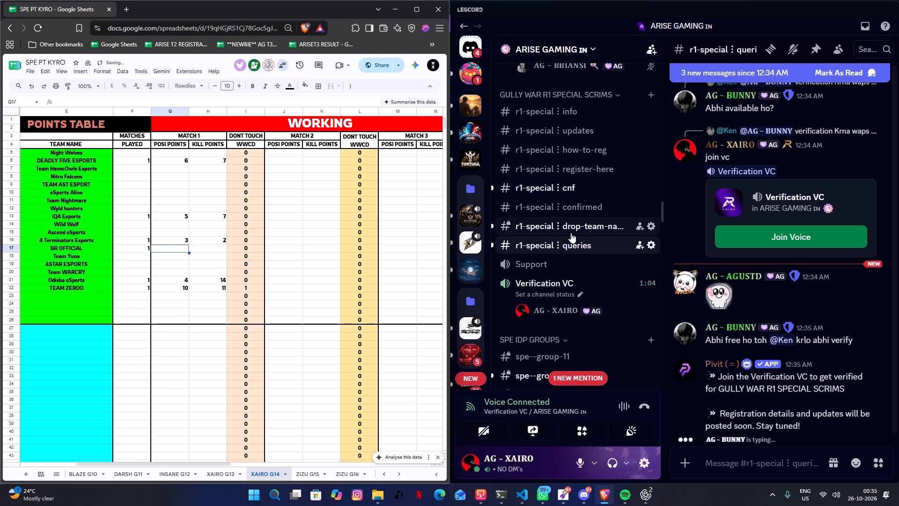
key("2")
key("Tab")
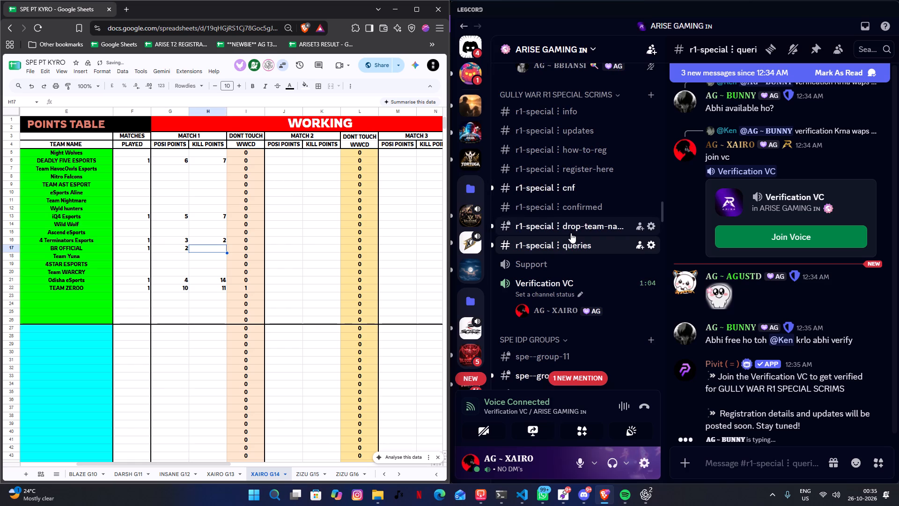
key("1")
key("Down")
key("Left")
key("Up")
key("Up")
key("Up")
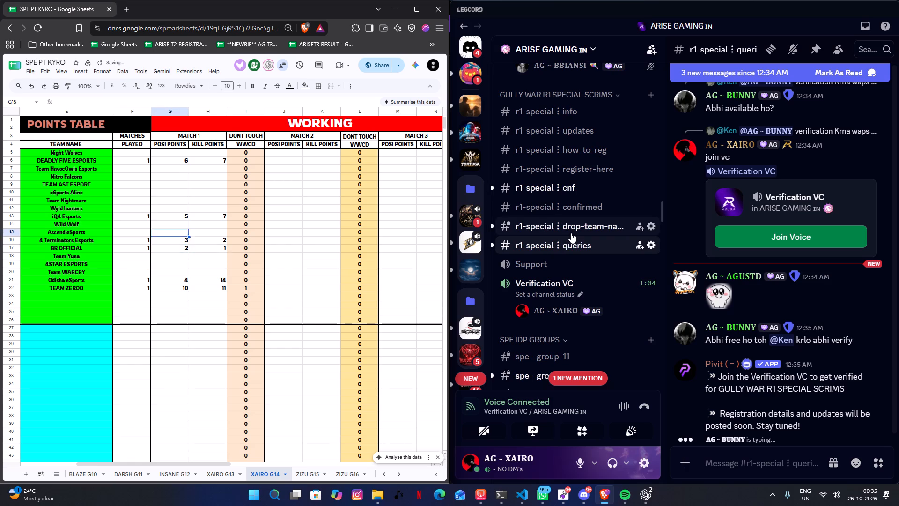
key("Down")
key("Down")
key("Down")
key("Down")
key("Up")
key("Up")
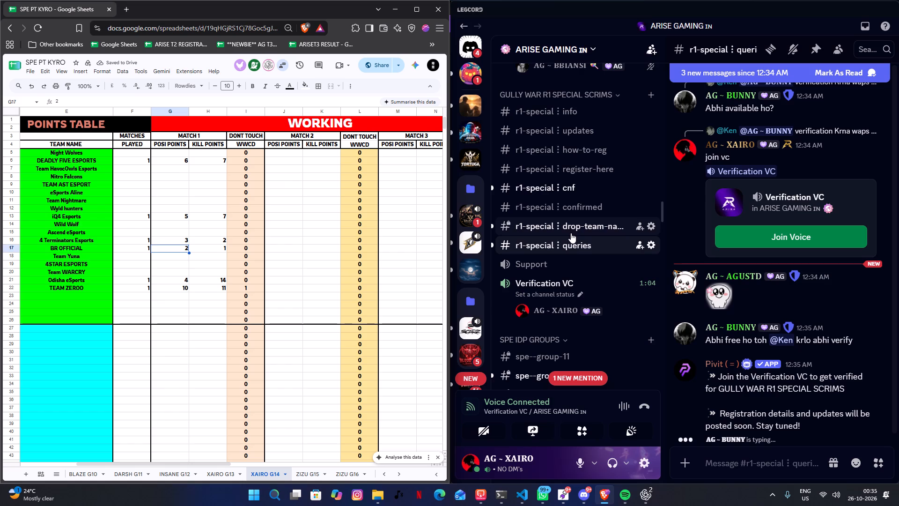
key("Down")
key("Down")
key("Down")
Enter 1 match played, 1 position point and 9 kill points in Match 1 for Wyld hunters.
key("Left")
key("Up")
key("Up")
key("Up")
key("Up")
key("Up")
key("Up")
key("Up")
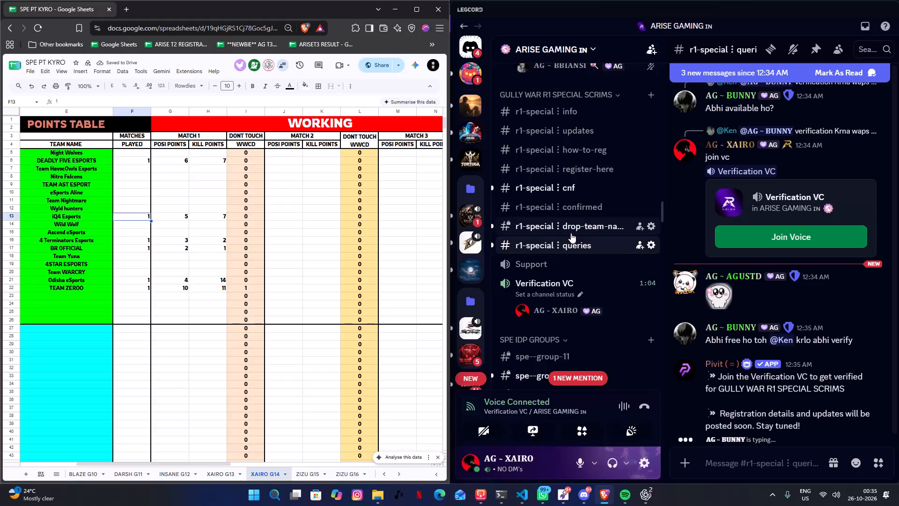
key("Up")
key("1")
key("Tab")
key("1")
key("Tab")
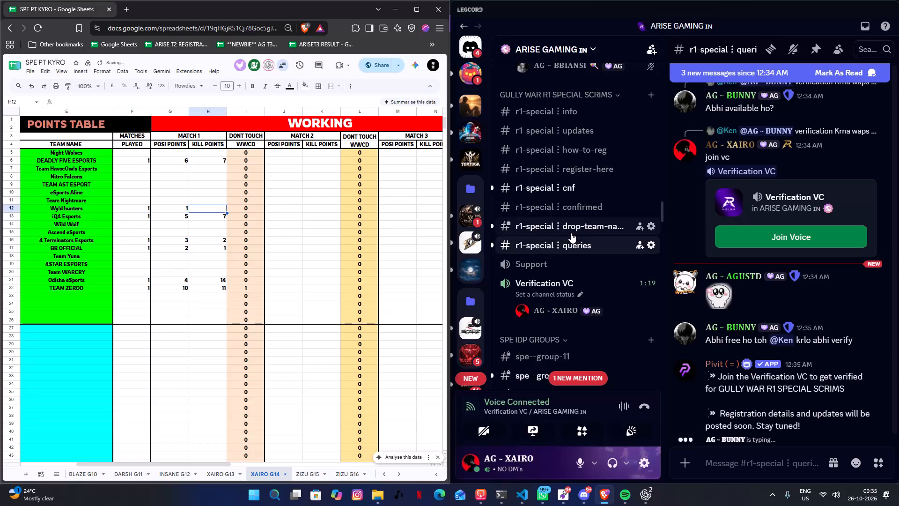
key("9")
key("Down")
Look through the Group 1 team names to find the next team needing Match 1 points.
key("Left")
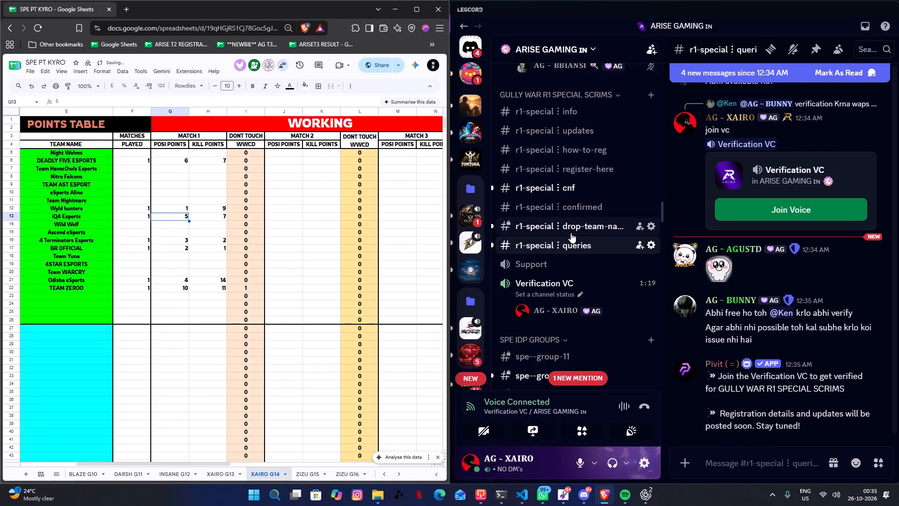
key("Down")
key("Left")
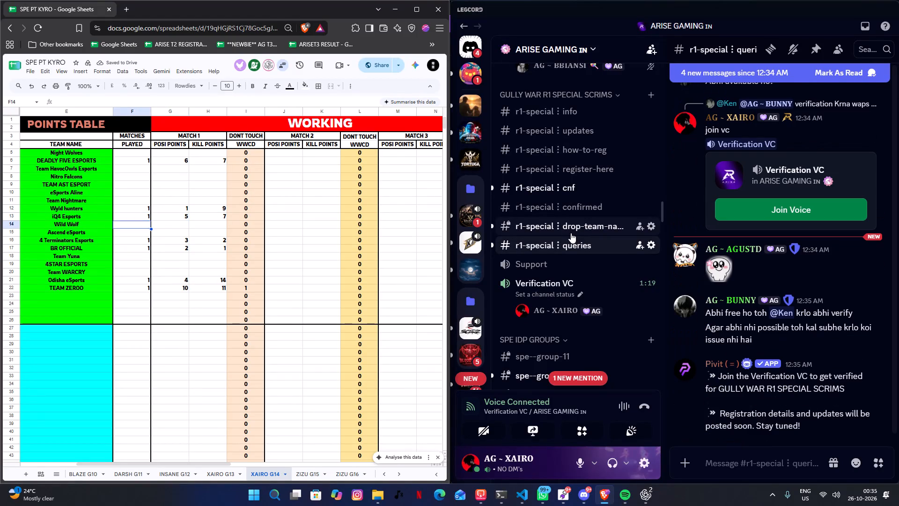
key("Left")
key("Up")
key("Right")
key("Right")
key("Down")
key("Left")
key("Left")
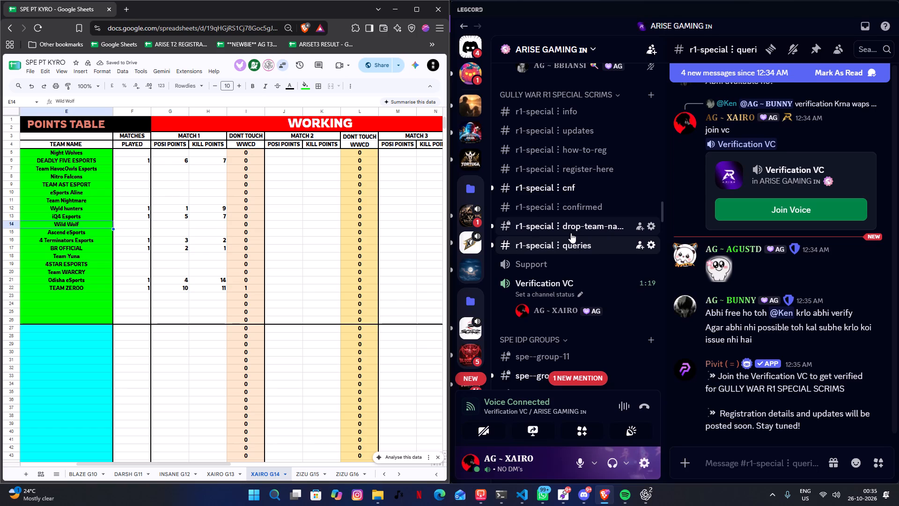
key("Up")
key("Up")
key("Up")
key("Up")
key("Up")
key("Up")
key("Up")
key("Down")
key("Down")
key("Down")
key("Down")
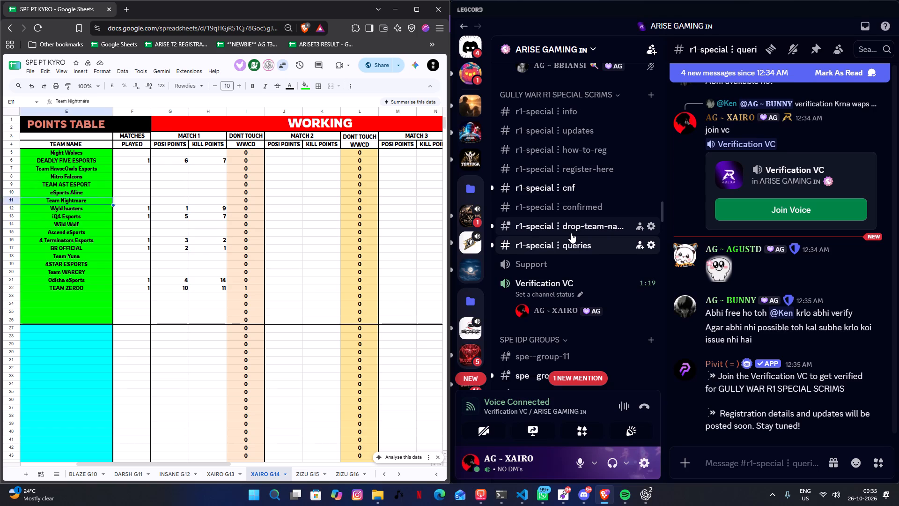
key("Down")
key("Up")
key("Up")
key("Up")
key("Up")
key("Up")
key("Up")
key("Up")
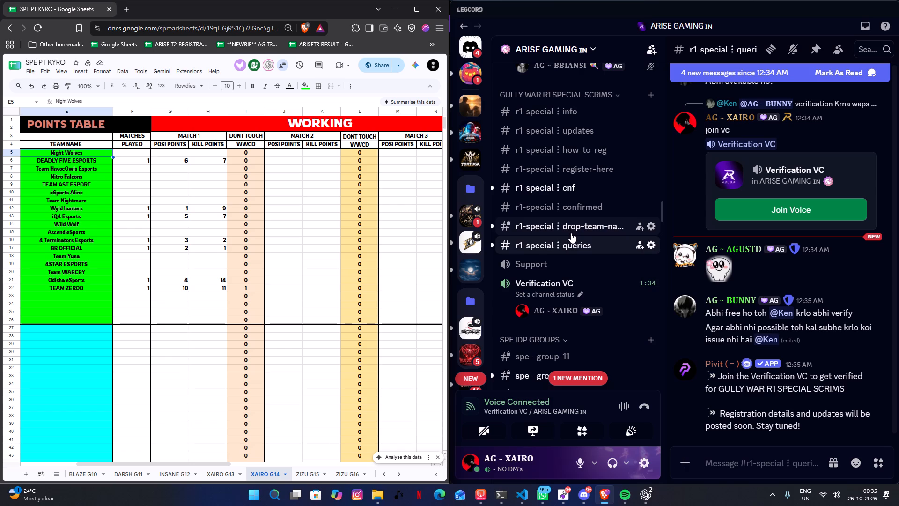
Open the SPE RESULT (MGMT) thread in Legcord and examine the lobby roster screenshots for slots 02 to 19.
scroll(555, 245, "up", 11)
scroll(550, 225, "down", 1)
scroll(550, 225, "up", 20)
scroll(550, 225, "up", 1)
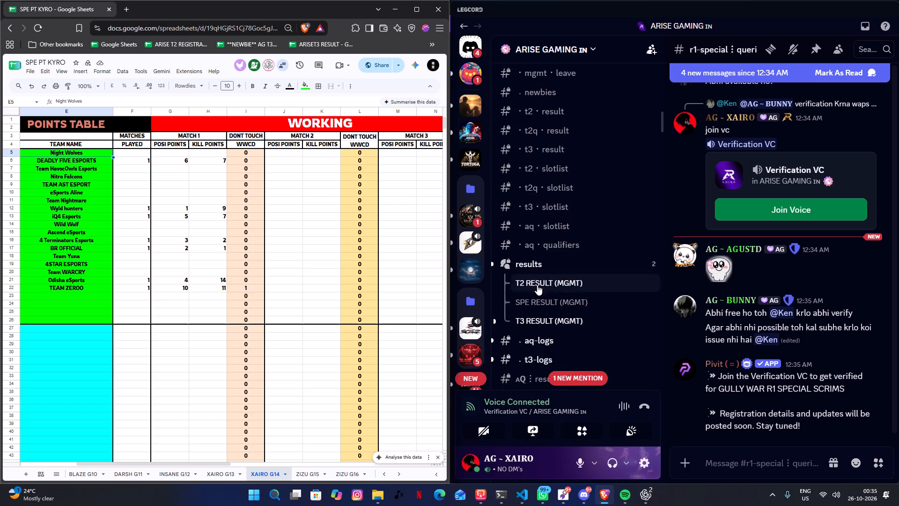
left_click(538, 307)
left_click(744, 242)
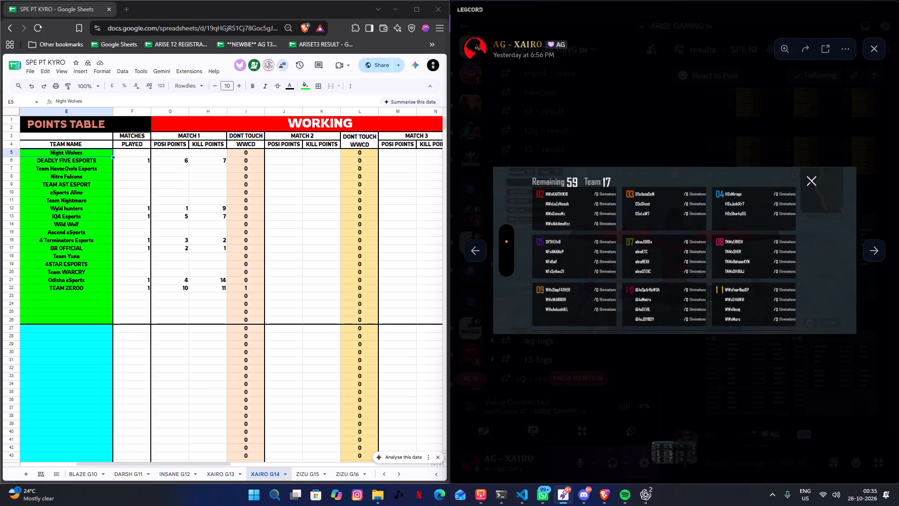
left_click(582, 257)
left_click_drag(747, 276, 725, 279)
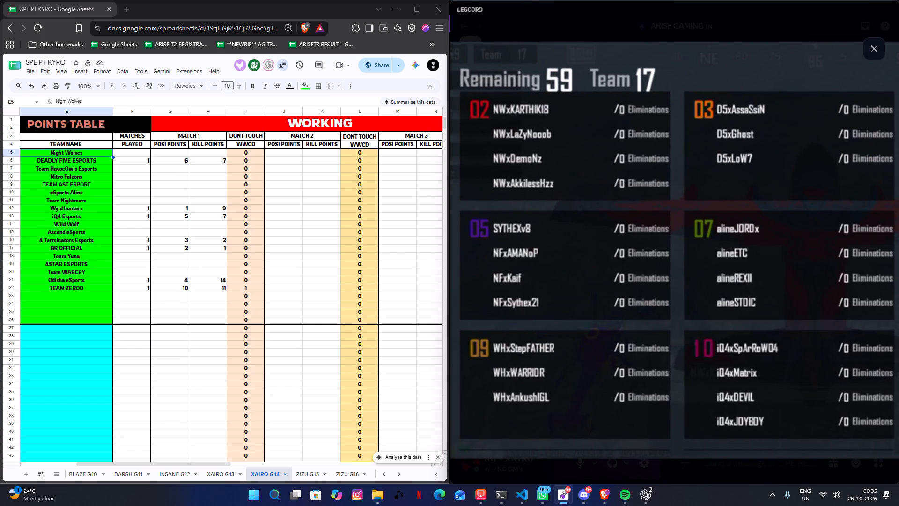
left_click_drag(725, 279, 611, 280)
left_click_drag(643, 263, 595, 265)
left_click(595, 265)
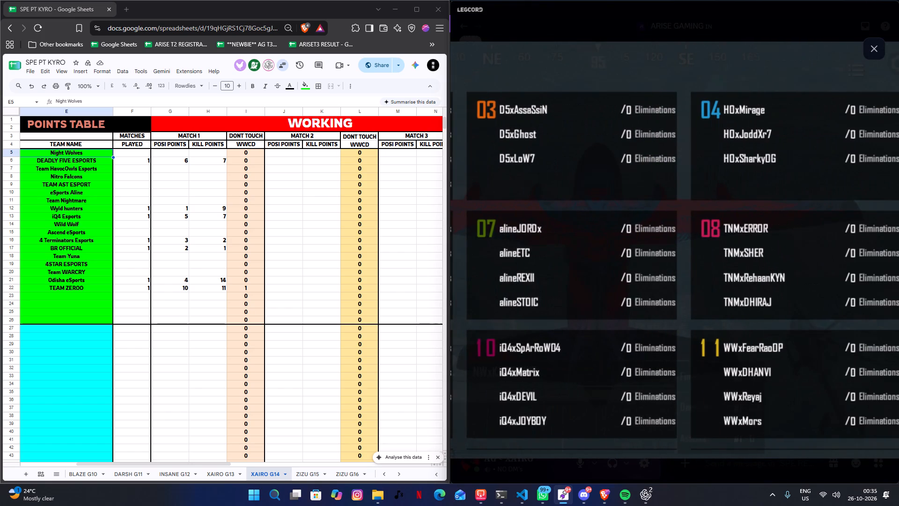
left_click(572, 296)
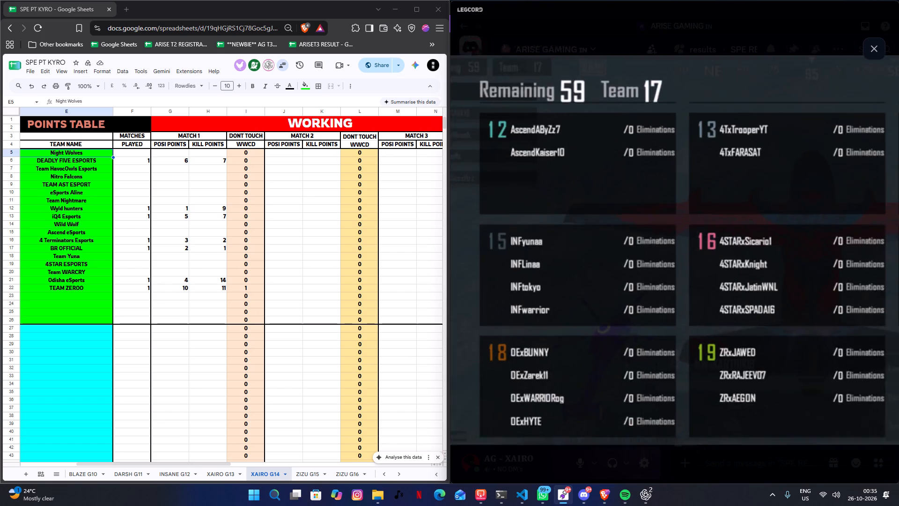
left_click(572, 303)
Back in the sheet, enter 1 match played, 1 position point and 0 kill points in Match 1 for Team Yuna.
left_click_drag(170, 463, 126, 463)
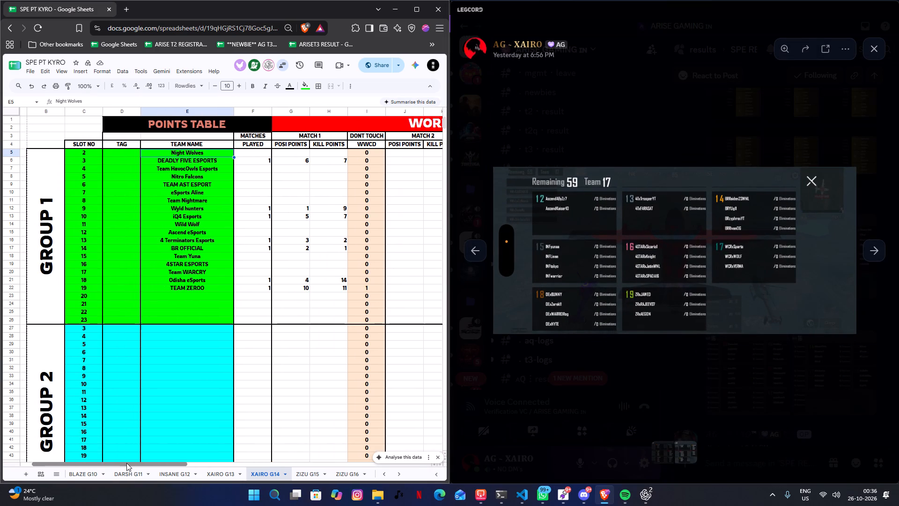
left_click_drag(126, 463, 159, 469)
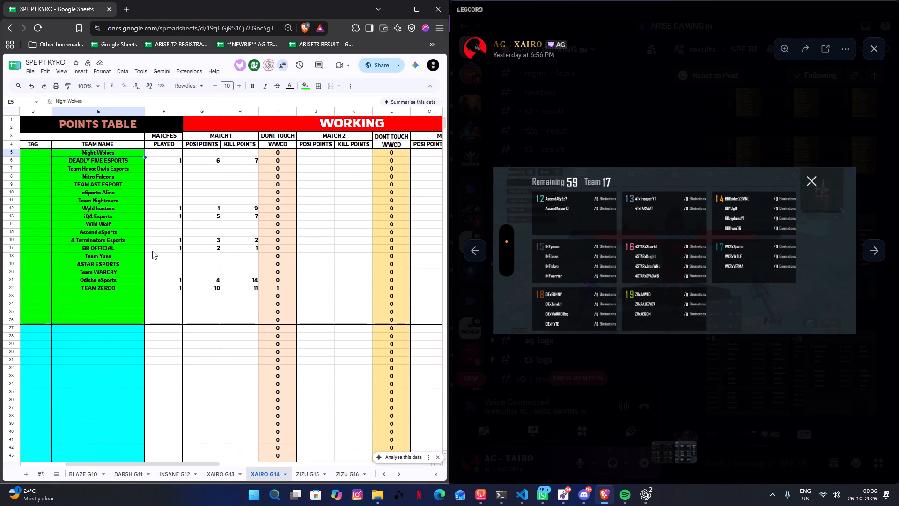
left_click(161, 256)
key("1")
key("Tab")
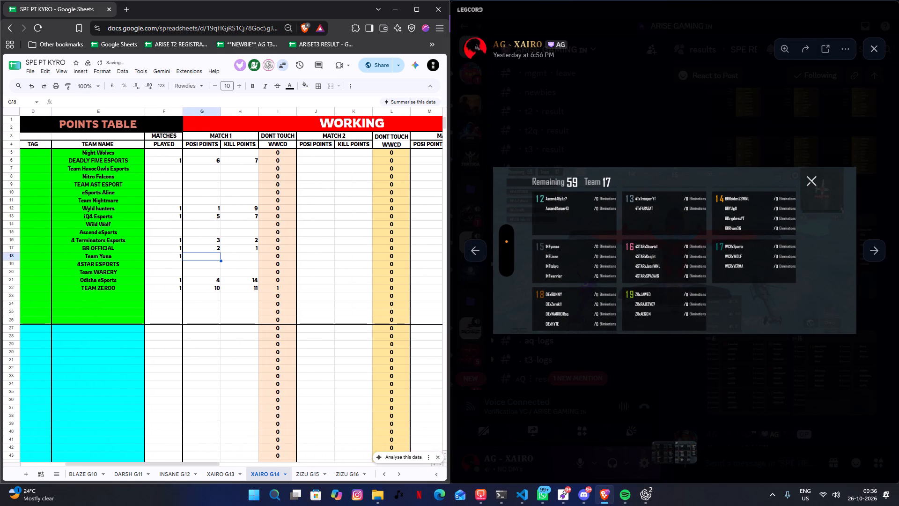
key("1")
key("Tab")
key("0")
key("Down")
key("Left")
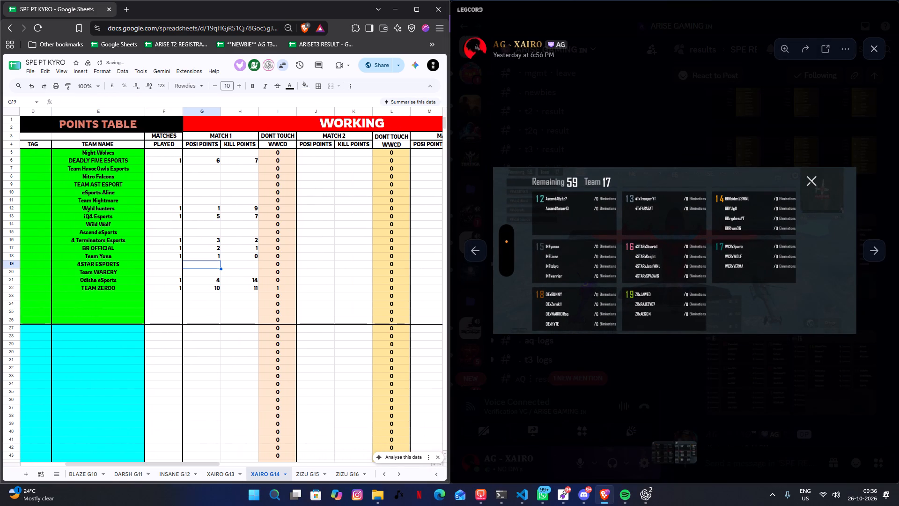
key("Up")
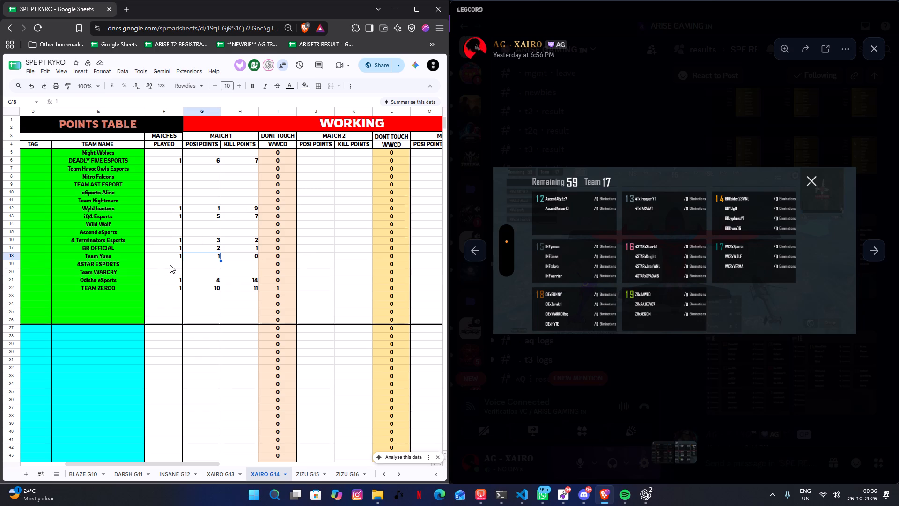
Enter 1 match played for eSports Aline.
left_click(167, 198)
left_click(173, 188)
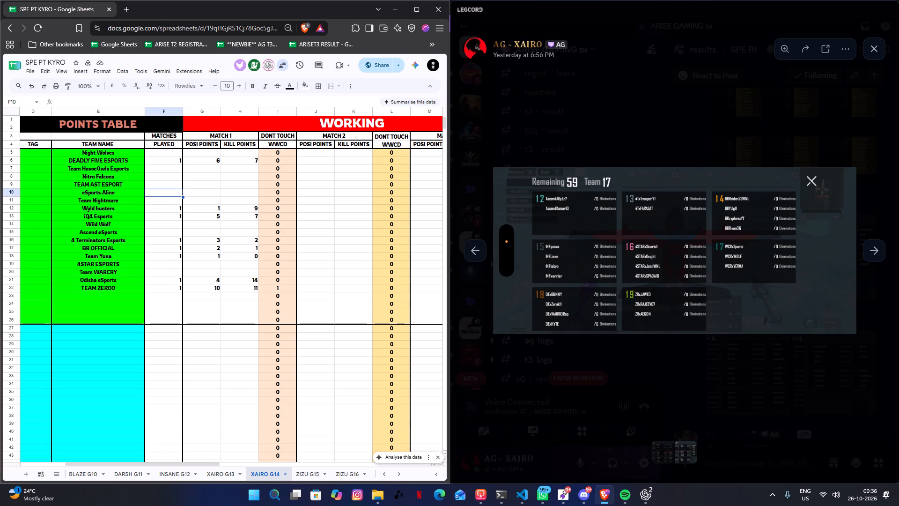
key("1")
key("Tab")
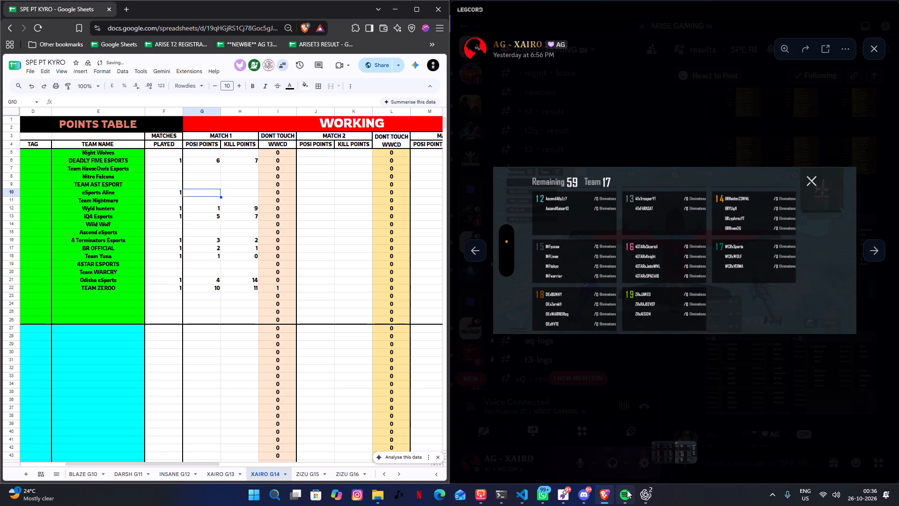
Switch to Spotify, start playing Tere Ishk Mein, and minimise its window.
left_click(626, 490)
left_click(251, 461)
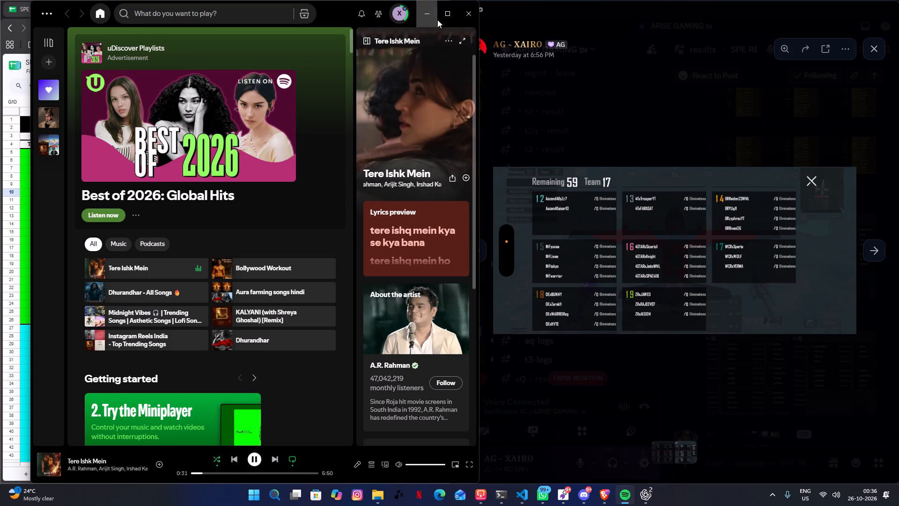
left_click(430, 13)
Enter 0 position points and 4 kill points in Match 1 for eSports Aline.
left_click(192, 279)
left_click(205, 196)
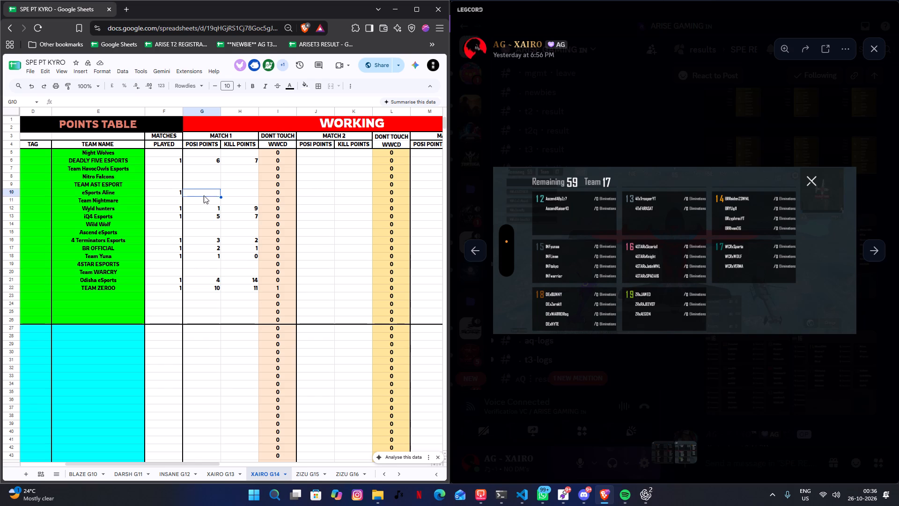
key("0")
key("Tab")
key("4")
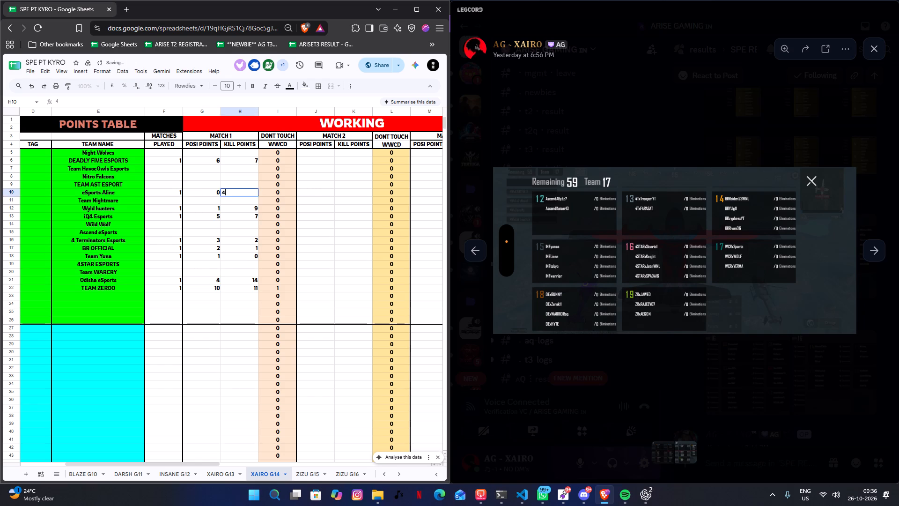
key("Left")
key("Down")
key("Left")
key("Right")
key("Left")
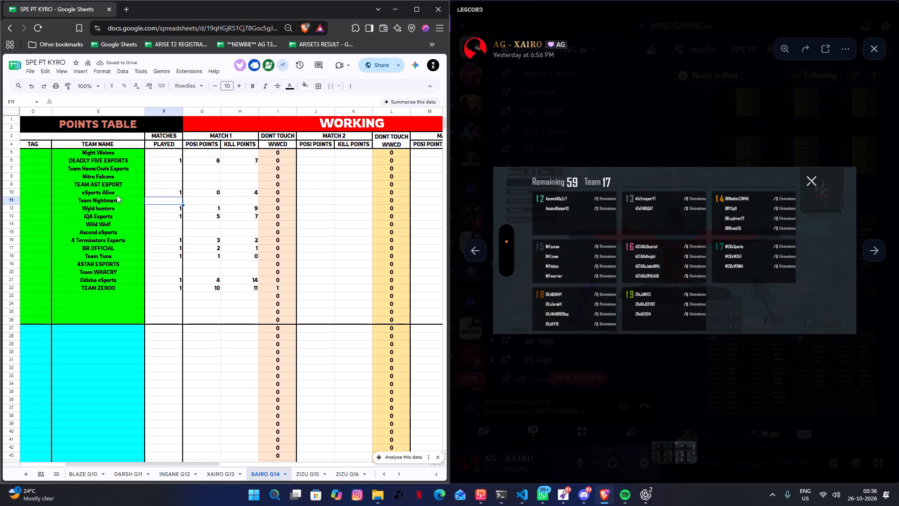
Examine the team rosters for slots 02 to 11 in the result screenshots to match tags with the sheet's teams.
left_click(104, 179)
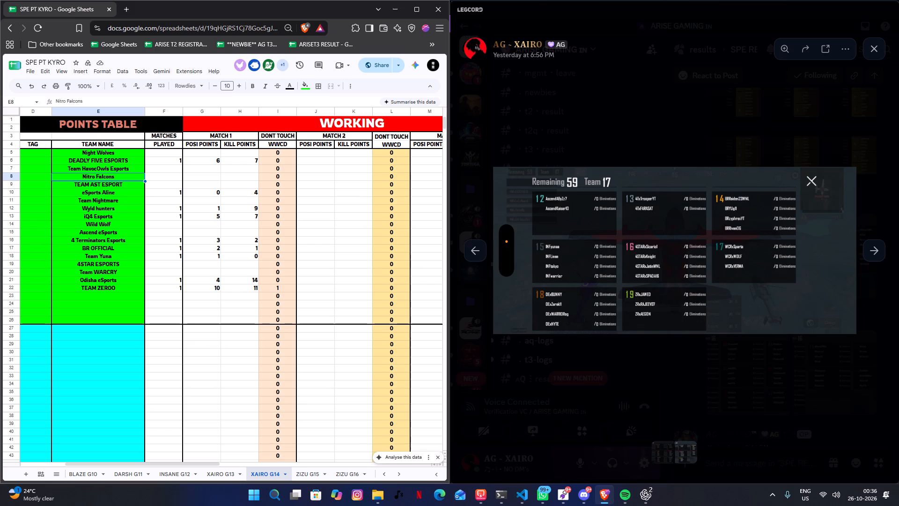
left_click(630, 282)
left_click_drag(738, 247, 655, 259)
left_click(655, 259)
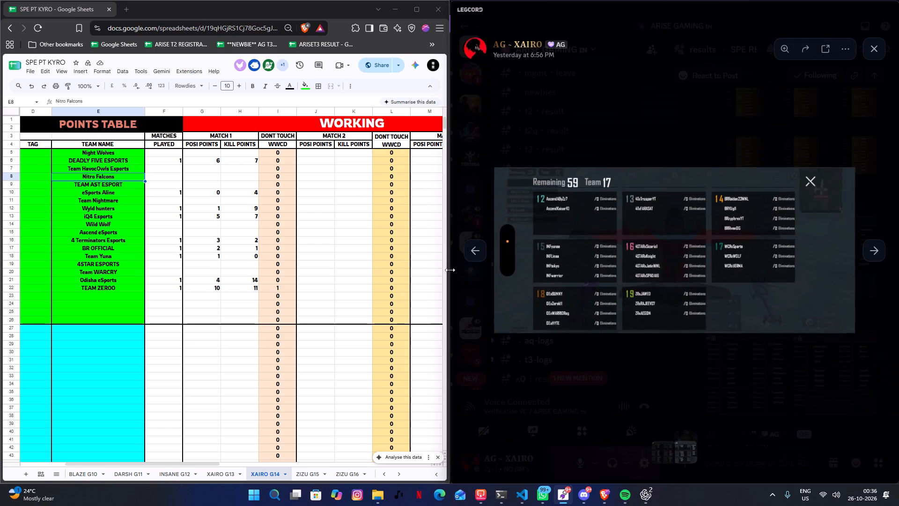
left_click(472, 250)
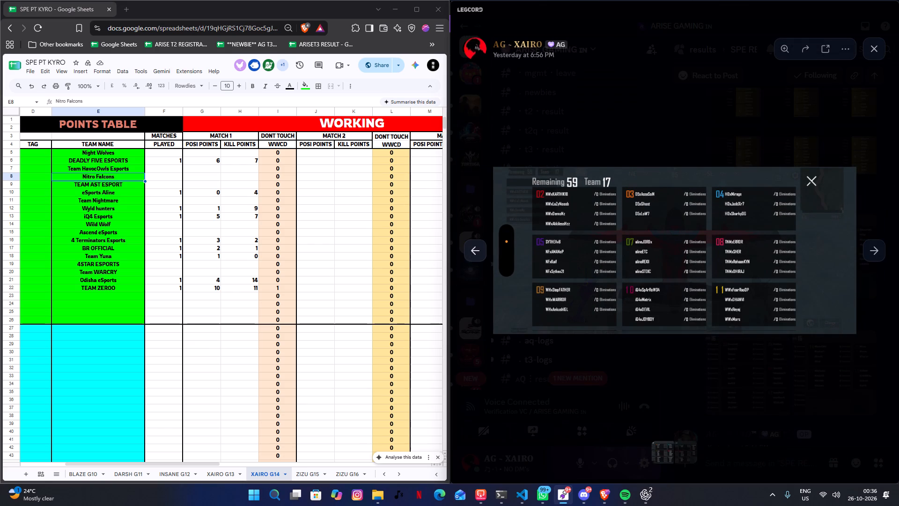
left_click(592, 249)
left_click_drag(592, 249, 616, 253)
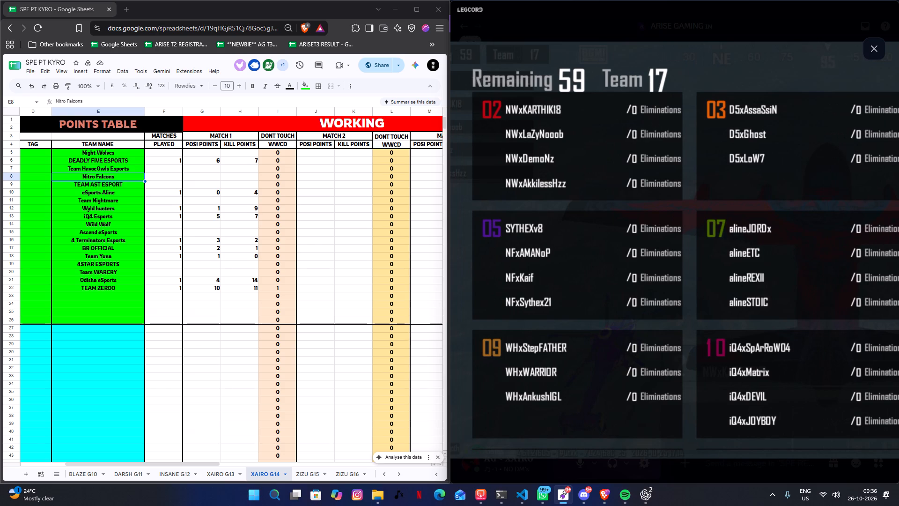
left_click(764, 247)
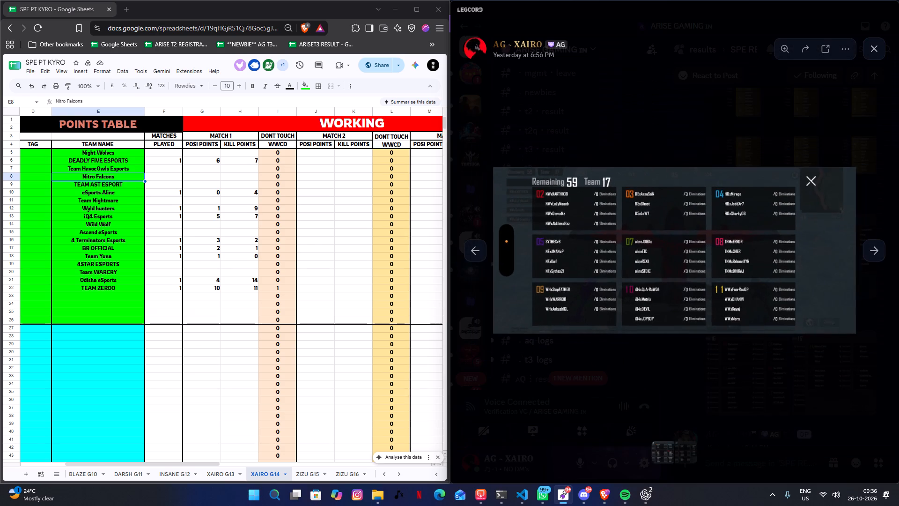
left_click(579, 308)
left_click_drag(696, 267, 603, 294)
left_click_drag(729, 274, 720, 275)
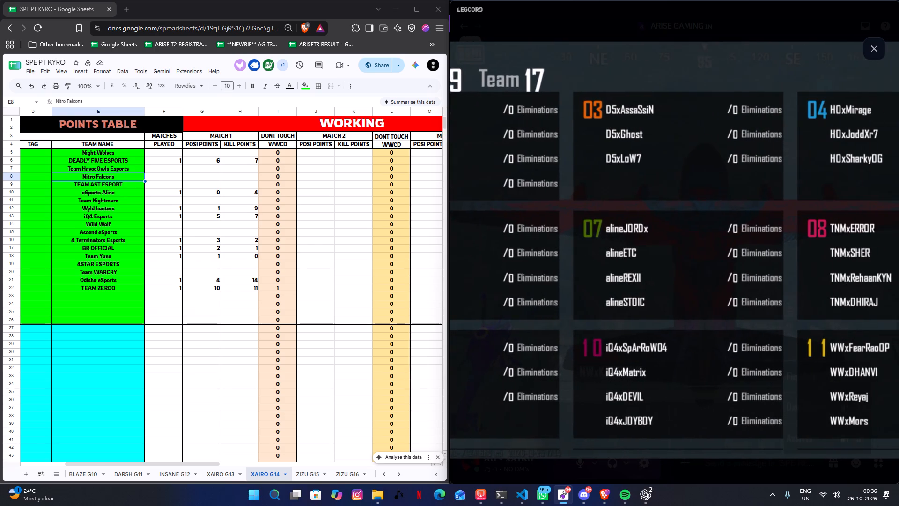
left_click_drag(720, 275, 646, 294)
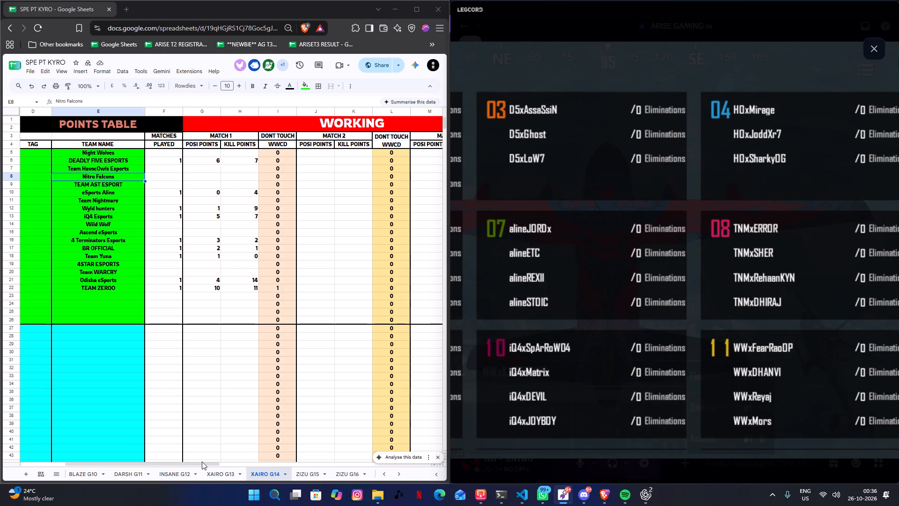
left_click_drag(205, 463, 188, 466)
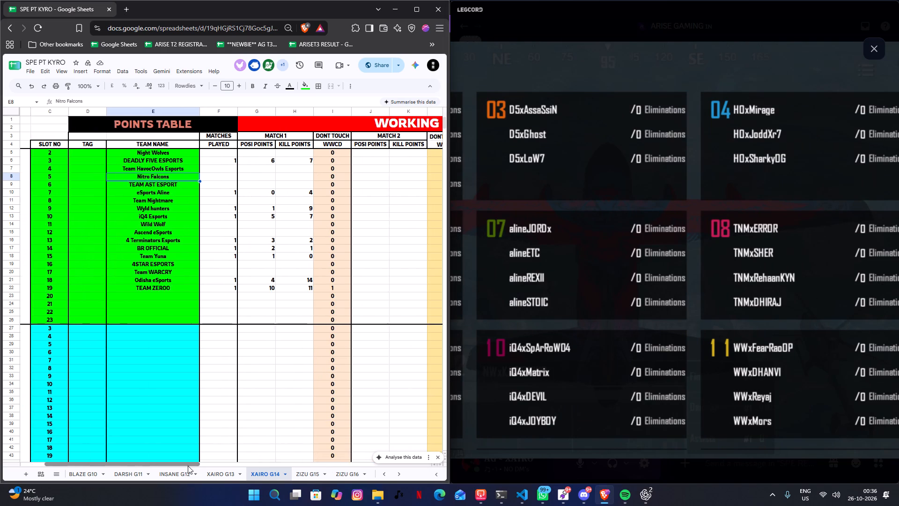
left_click_drag(188, 466, 260, 465)
Switch to Spotify, pause Tere Ishk Mein, and minimise its window.
left_click(627, 492)
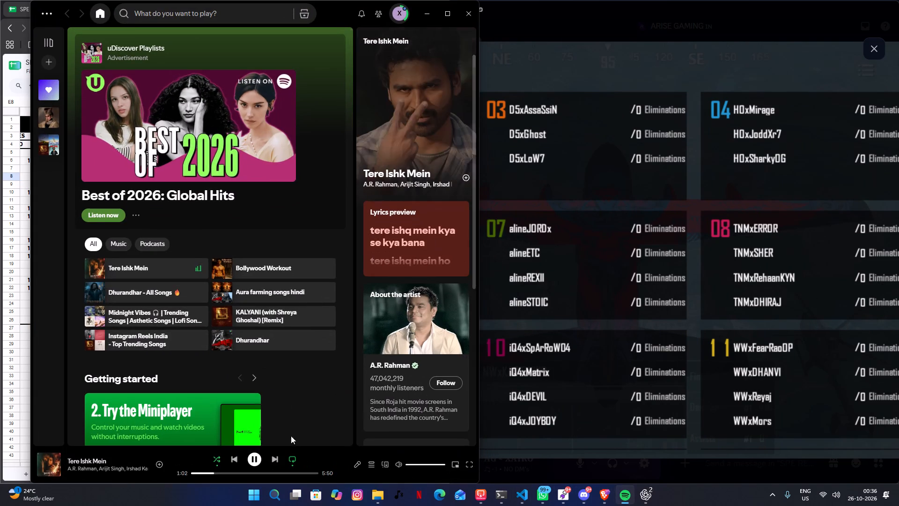
left_click(253, 464)
left_click(427, 21)
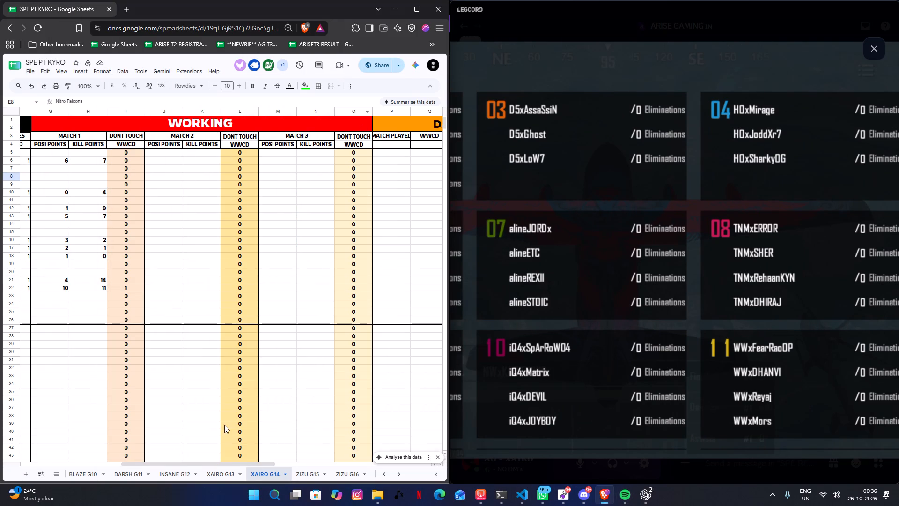
Switch to File Explorer, launch SlotSwitcher-Client.exe from the TTG folder, and minimise the folder window.
left_click(377, 484)
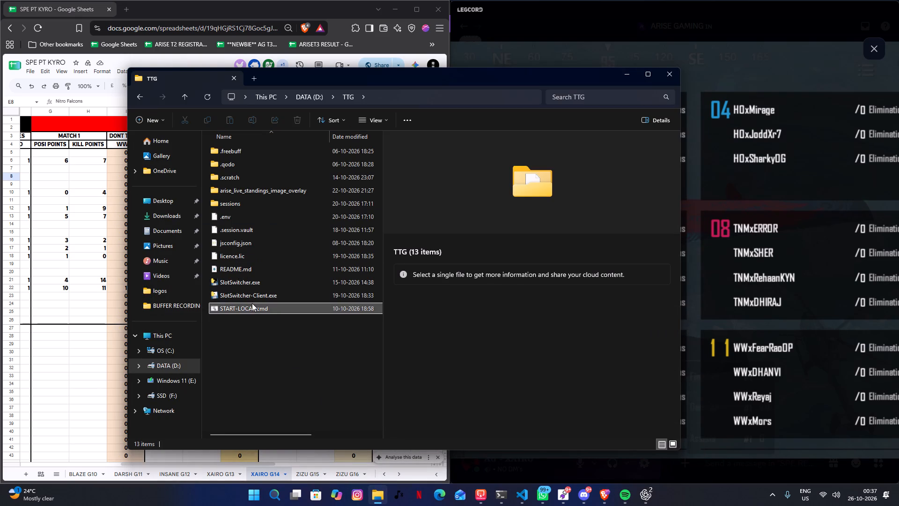
left_click(250, 294)
double_click(250, 294)
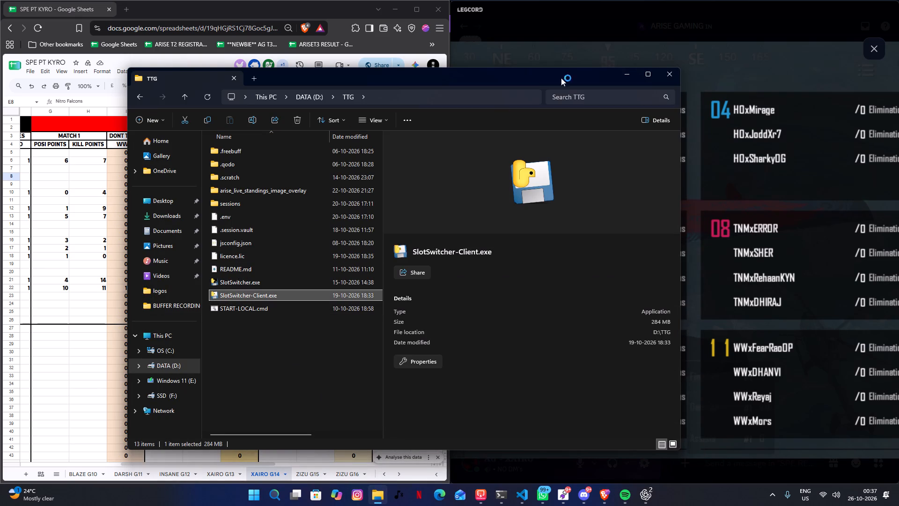
left_click(629, 77)
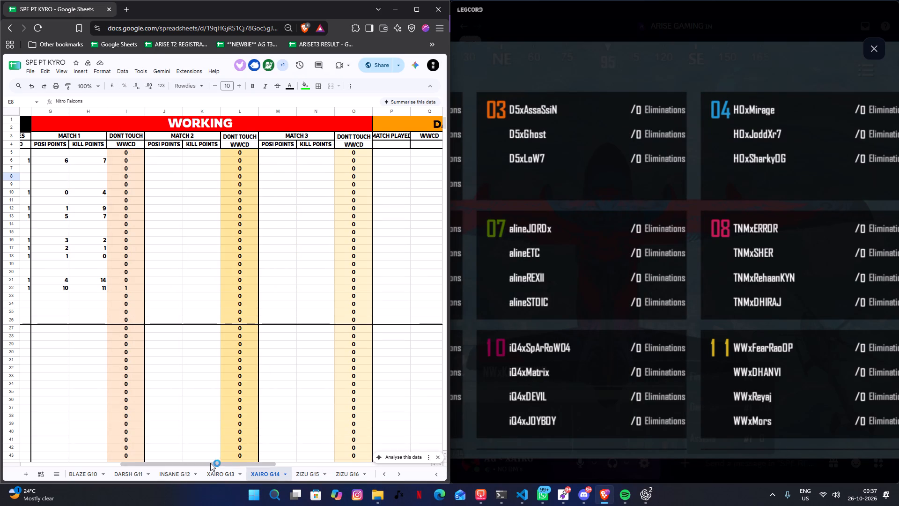
Back in the sheet, enter 1 match played, 0 position points and 6 kill points in Match 1 for Team Nightmare.
left_click_drag(212, 463, 127, 462)
left_click(214, 270)
left_click(245, 177)
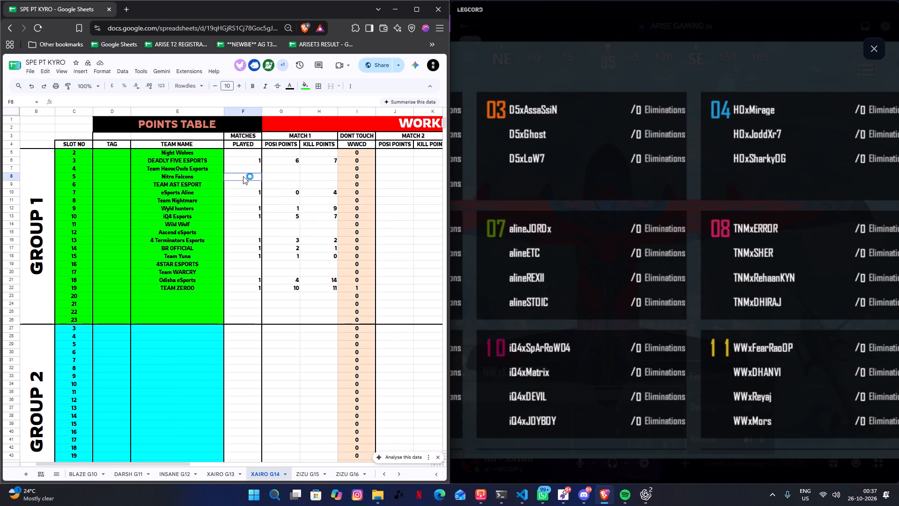
left_click(240, 164)
left_click(250, 194)
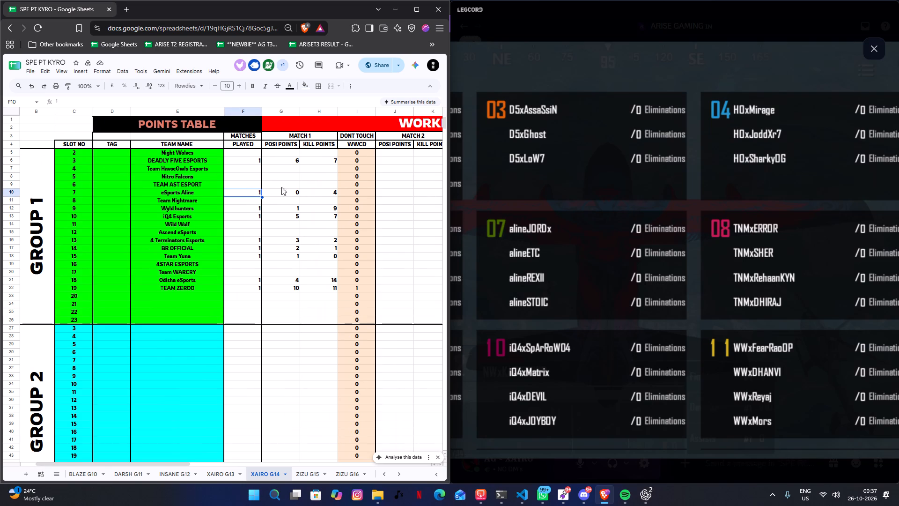
left_click(236, 198)
left_click(240, 200)
key("1")
key("Tab")
key("0")
key("Tab")
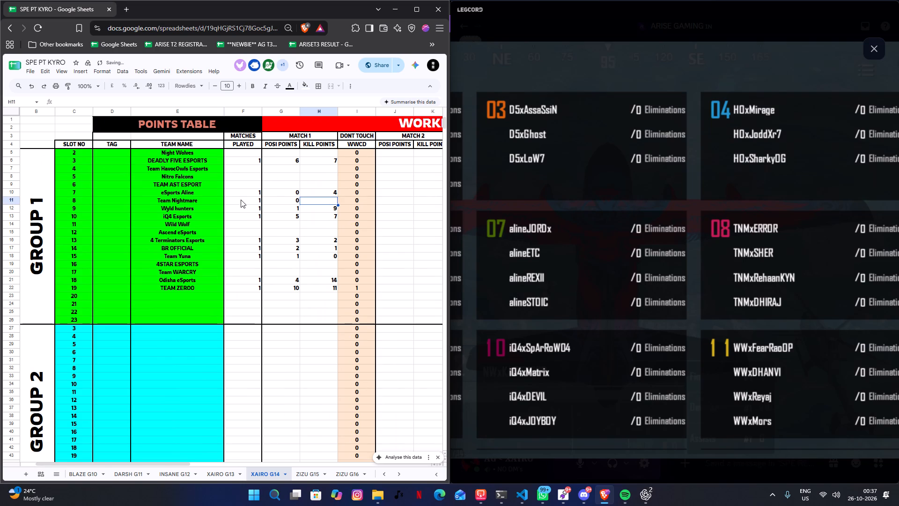
key("6")
key("Down")
Enter 1 match played, 0 position points and 7 kill points in Match 1 for Wild Wolf.
key("Left")
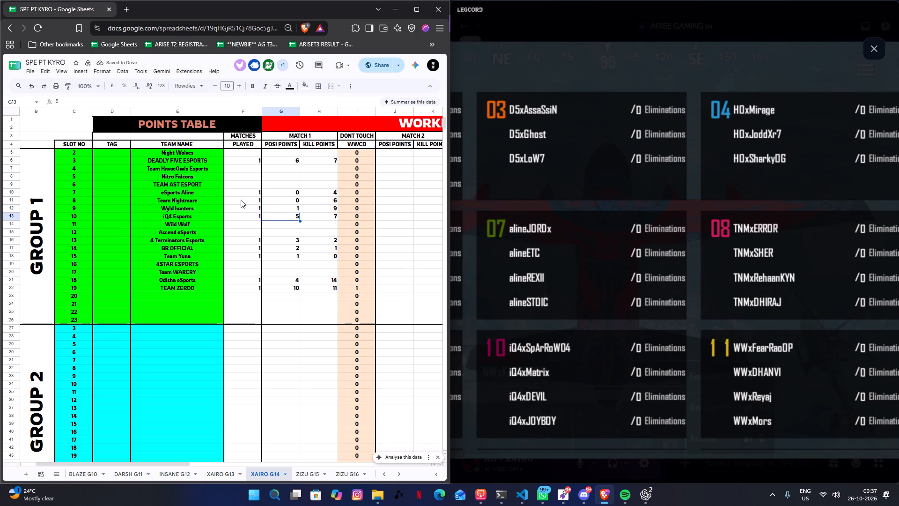
key("Down")
key("Left")
key("Down")
key("Up")
key("1")
key("Tab")
key("0")
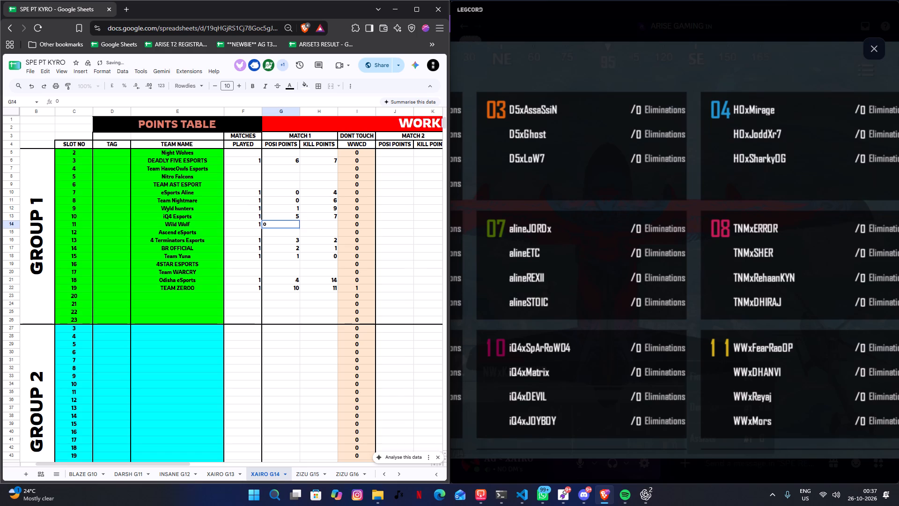
key("Tab")
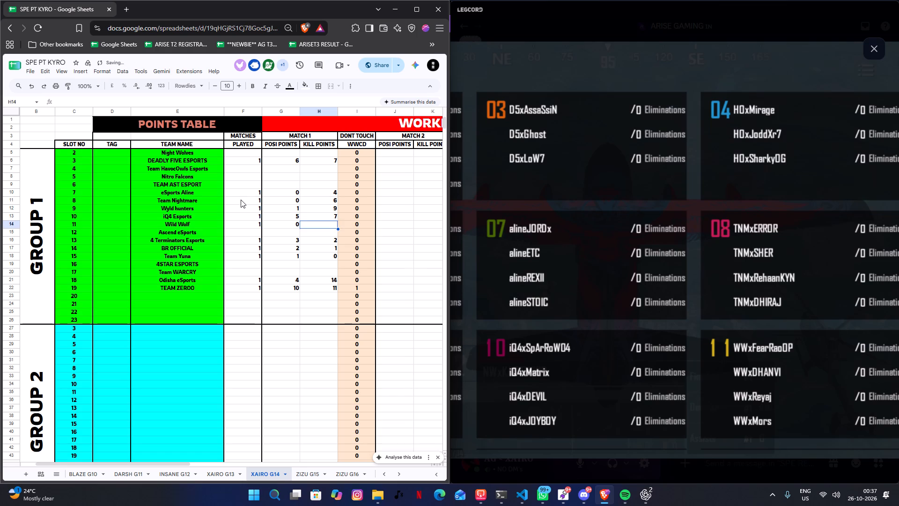
key("7")
key("Down")
key("Left")
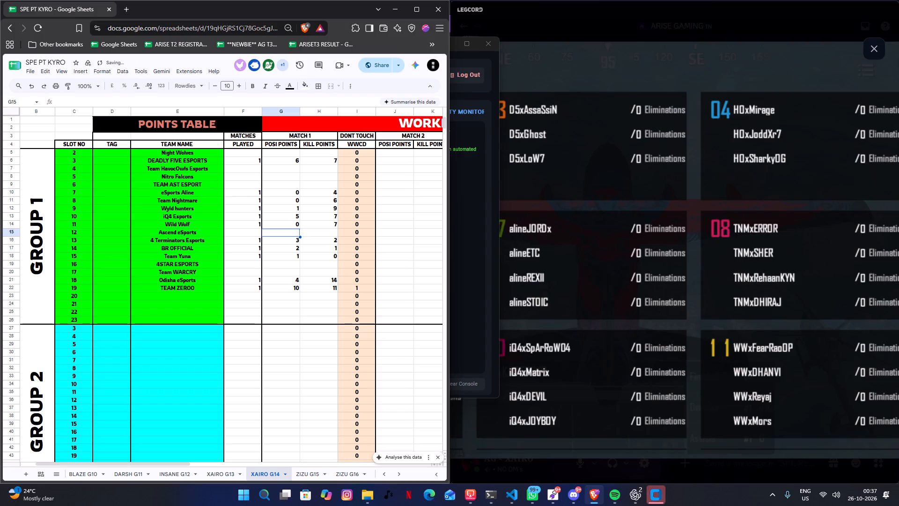
Switch to the Tortuga Production Studio Control Suite, look over its service controls and activity monitor, and minimise it.
left_click(479, 266)
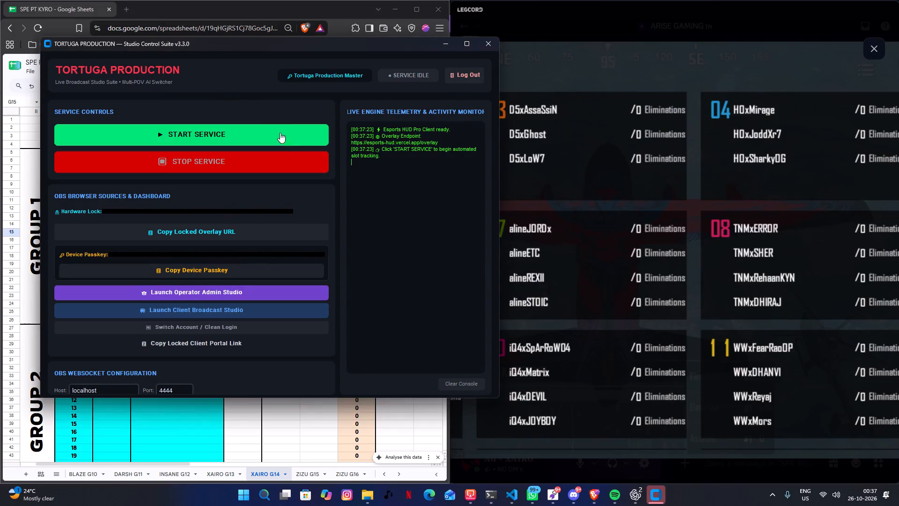
scroll(204, 319, "down", 4)
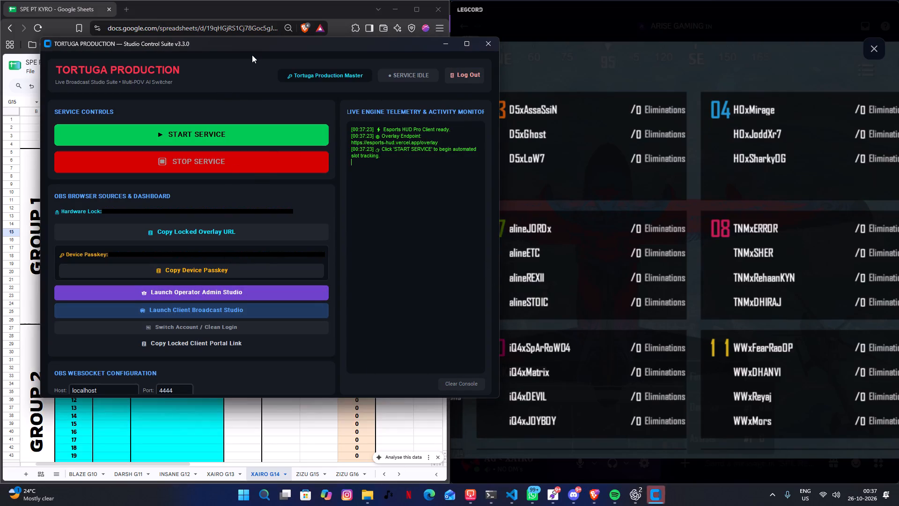
left_click_drag(252, 55, 265, 57)
left_click_drag(269, 52, 280, 54)
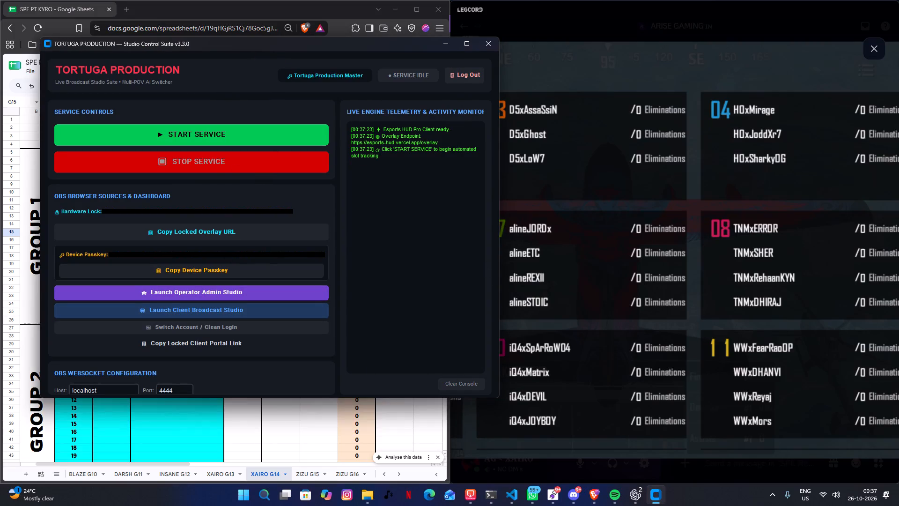
left_click(413, 159)
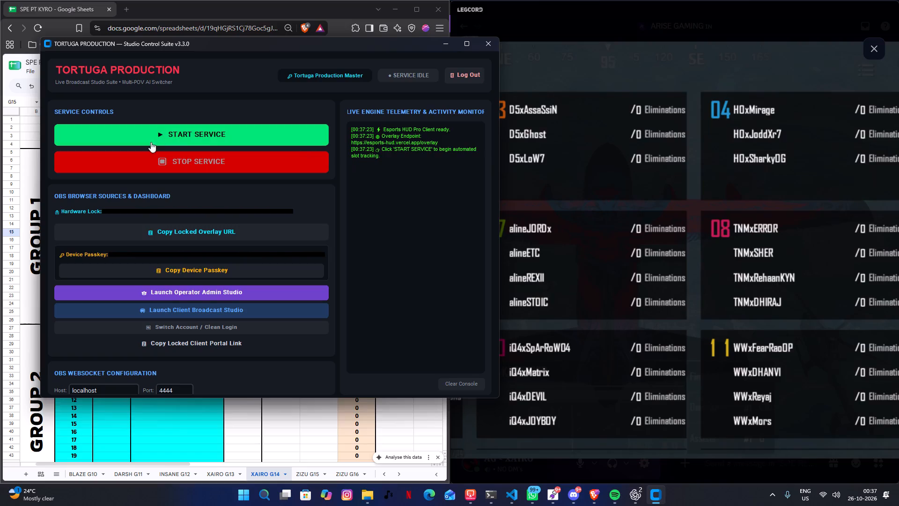
scroll(246, 255, "down", 5)
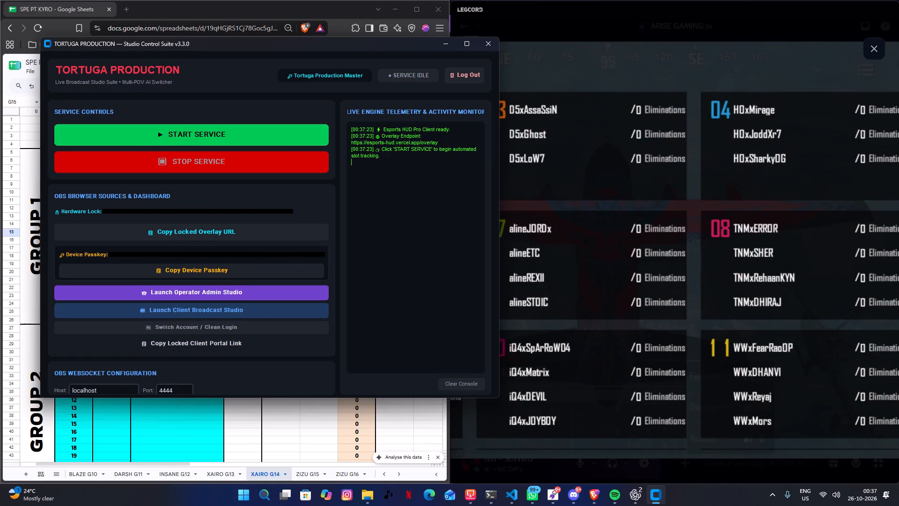
left_click(436, 45)
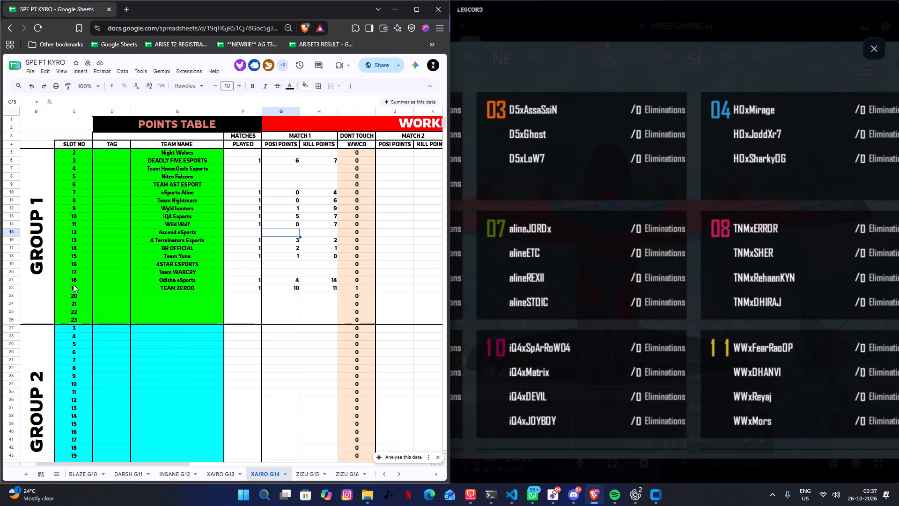
Back in the sheet, enter 1 match played, 0 position points and 6 kill points in Match 1 for Night Wolves.
left_click(256, 148)
left_click(254, 156)
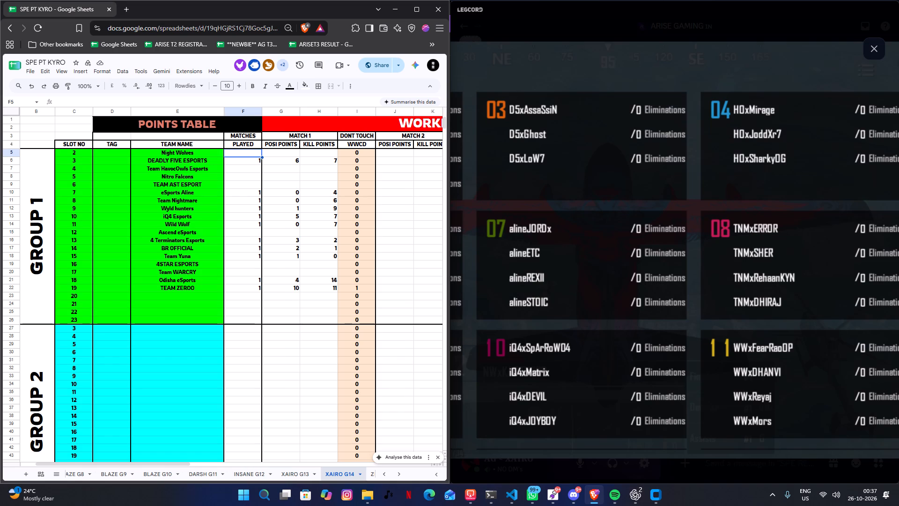
key("1")
key("Tab")
key("0")
key("Tab")
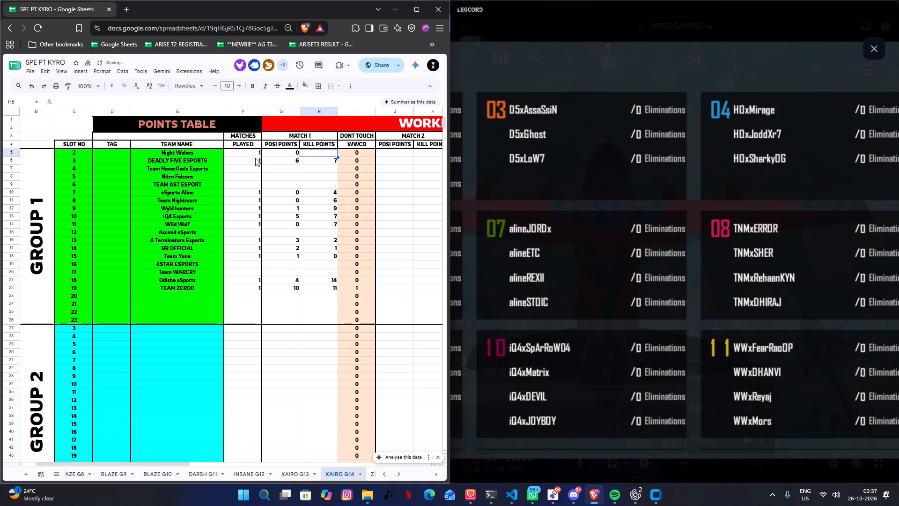
key("6")
key("Down")
Enter 1 match played, 0 position points and 3 kill points in Match 1 for Team WARCRY.
key("Left")
key("Down")
key("Left")
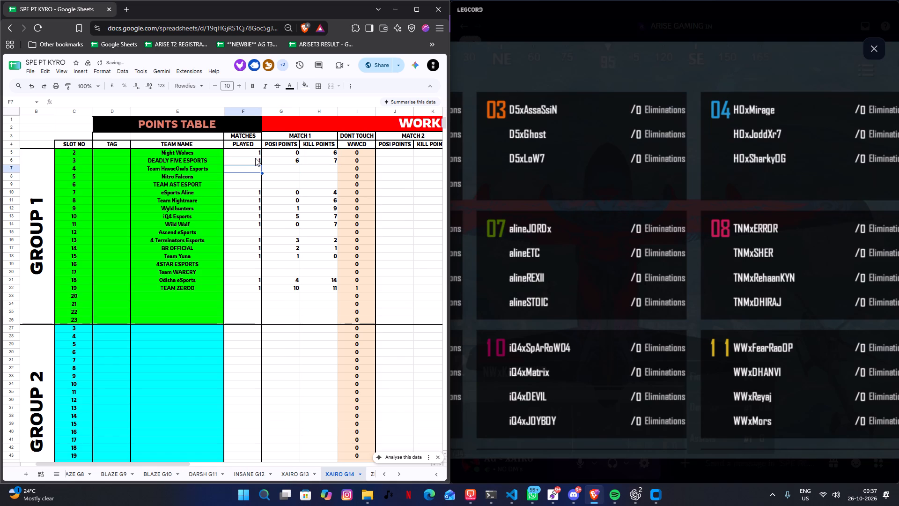
key("Down")
key("Down")
key("Up")
key("Down")
key("Down")
key("Down")
key("Down")
key("Down")
key("Down")
key("Down")
key("Down")
key("Down")
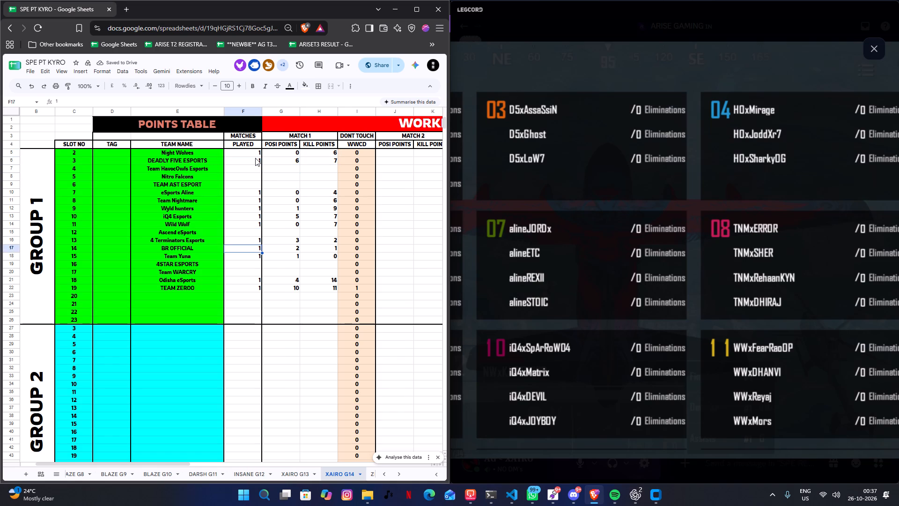
key("Down")
key("Down")
key("Down")
key("1")
key("Tab")
key("0")
key("Tab")
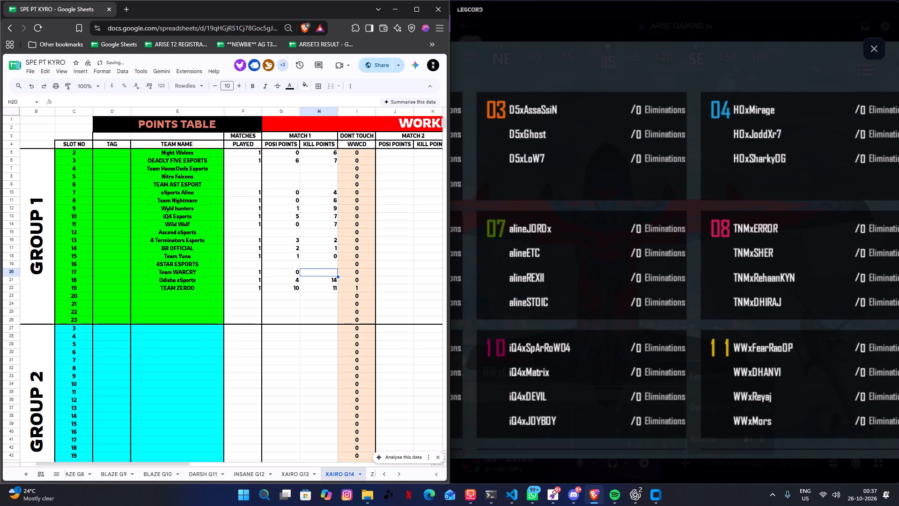
type("63")
key("BackSpace")
key("BackSpace")
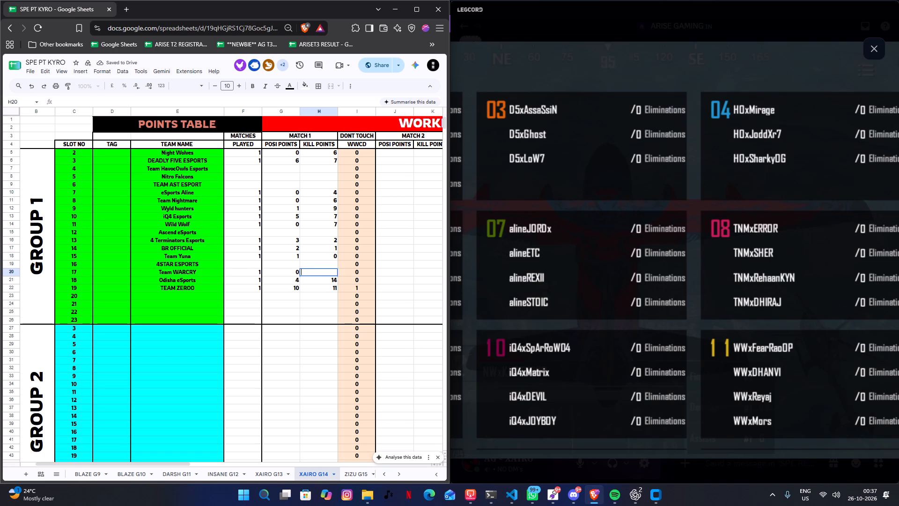
key("3")
key("Return")
Enter 1 match played, 0 position points and 3 kill points in Match 1 for 4STAR ESPORTS.
key("Up")
key("Up")
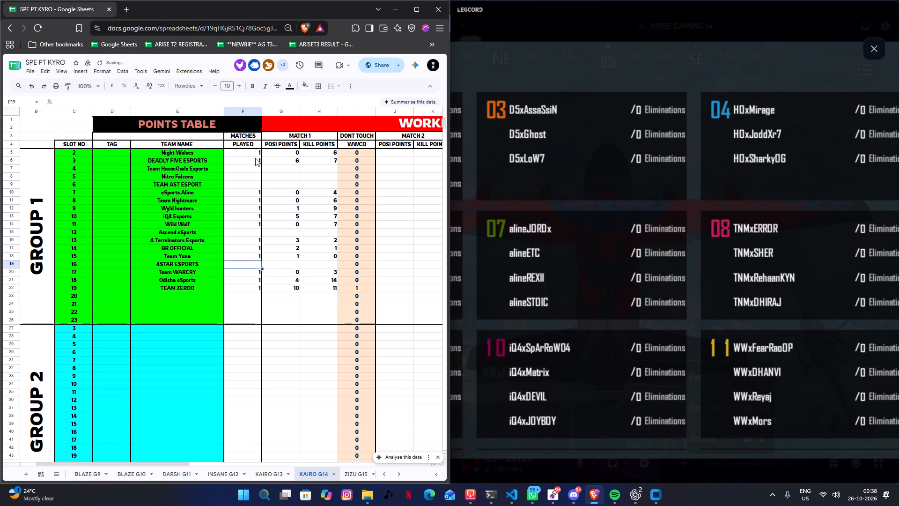
key("1")
key("Tab")
key("0")
key("Tab")
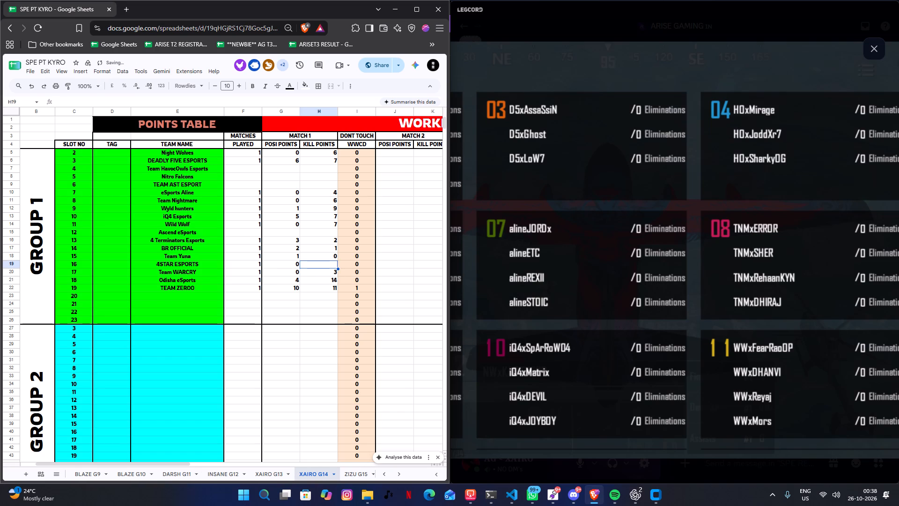
key("3")
key("Down")
key("Left")
key("Up")
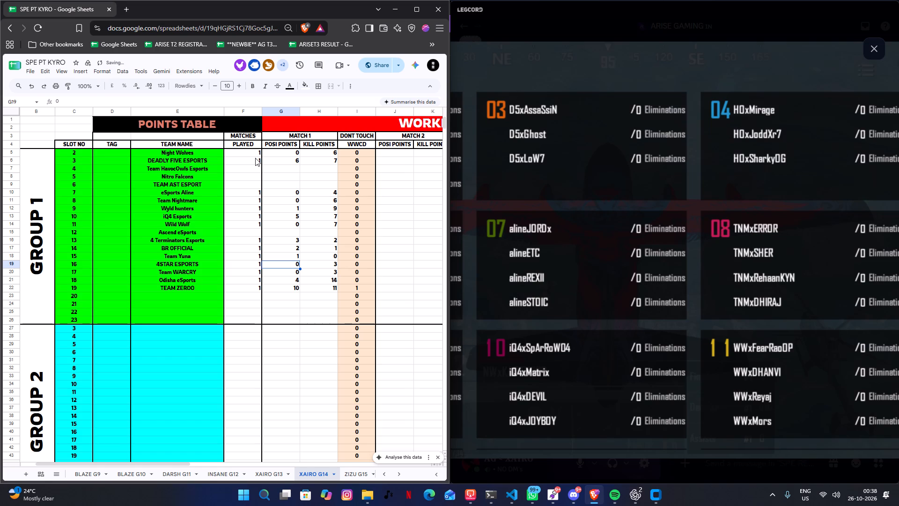
Enter 1 match played, 0 position points and 3 kill points in Match 1 for Ascend eSports.
key("Up")
key("Up")
key("Up")
key("Up")
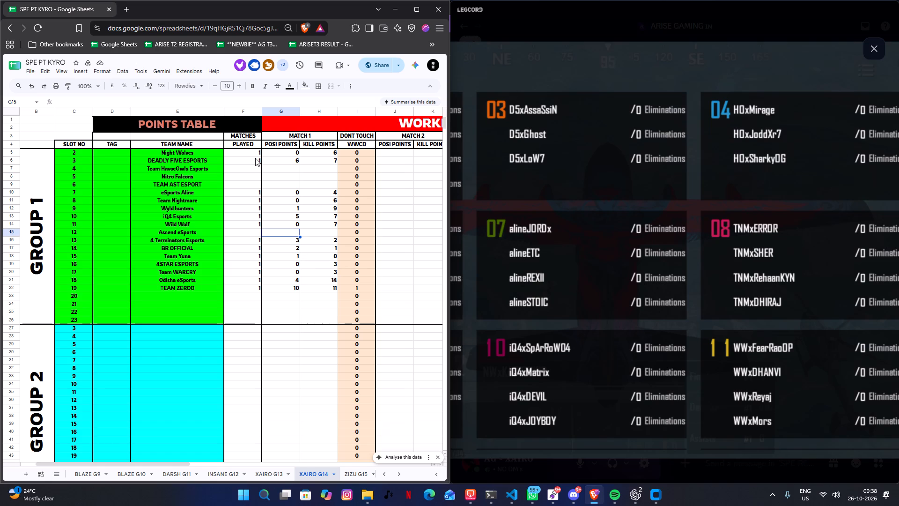
key("1")
key("Tab")
key("0")
key("shift+Tab")
key("shift+Tab")
key("1")
key("Tab")
key("0")
key("Tab")
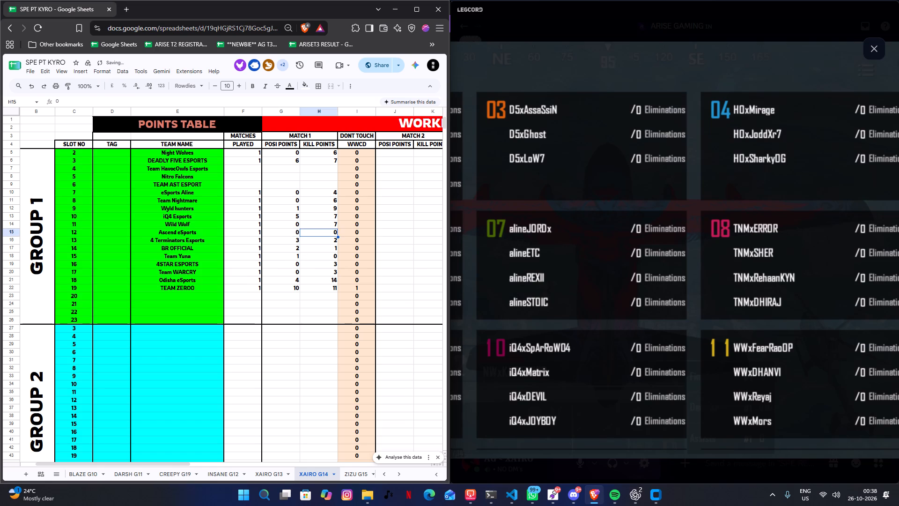
key("3")
key("Down")
Enter 1 match played, 0 position points and 0 kill points in Match 1 for Nitro Falcons.
key("Left")
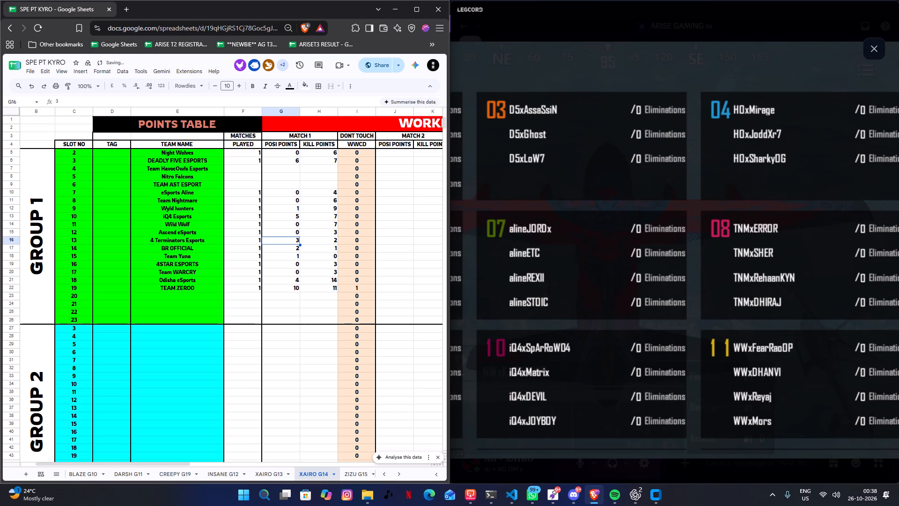
key("Up")
key("Up")
key("Up")
key("Up")
key("Up")
key("Up")
key("Up")
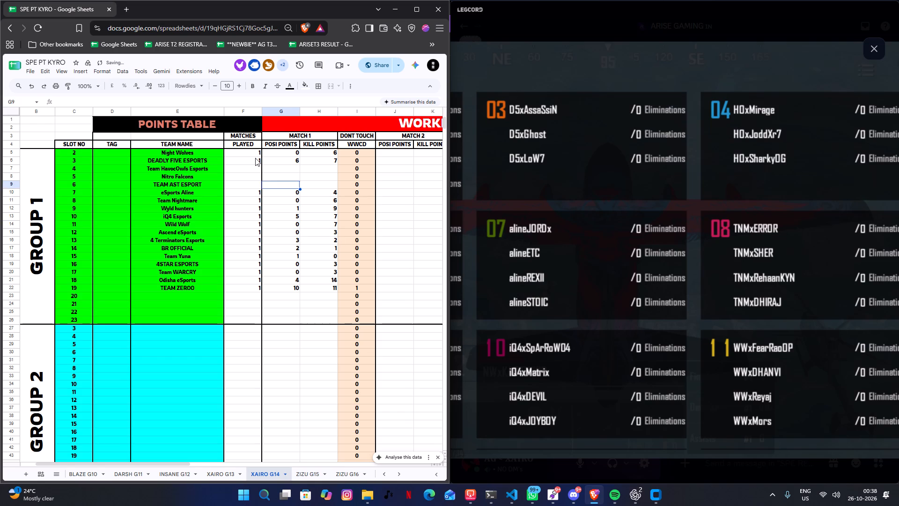
key("Left")
key("Up")
key("1")
key("Tab")
key("0")
key("Tab")
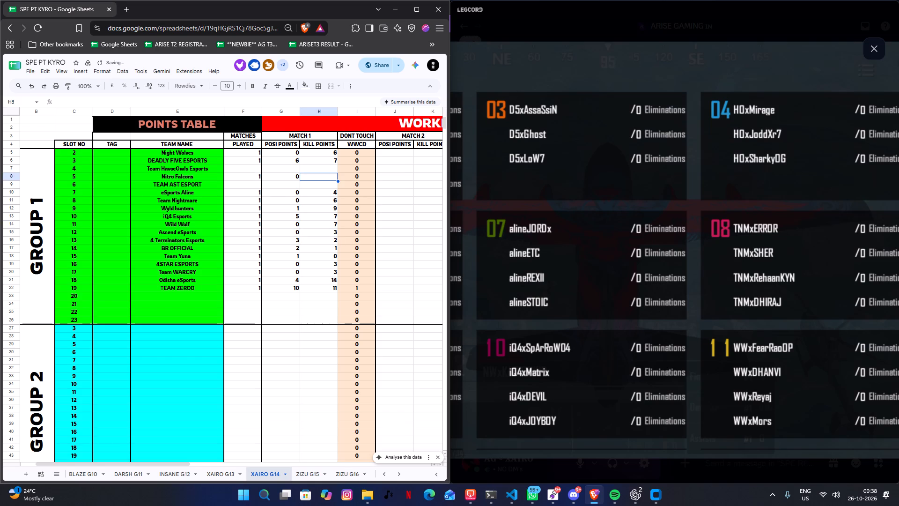
key("0")
key("Tab")
Enter 1 match played, 0 position points and 0 kill points in Match 1 for Team HavocOwls Esports.
key("Down")
key("Left")
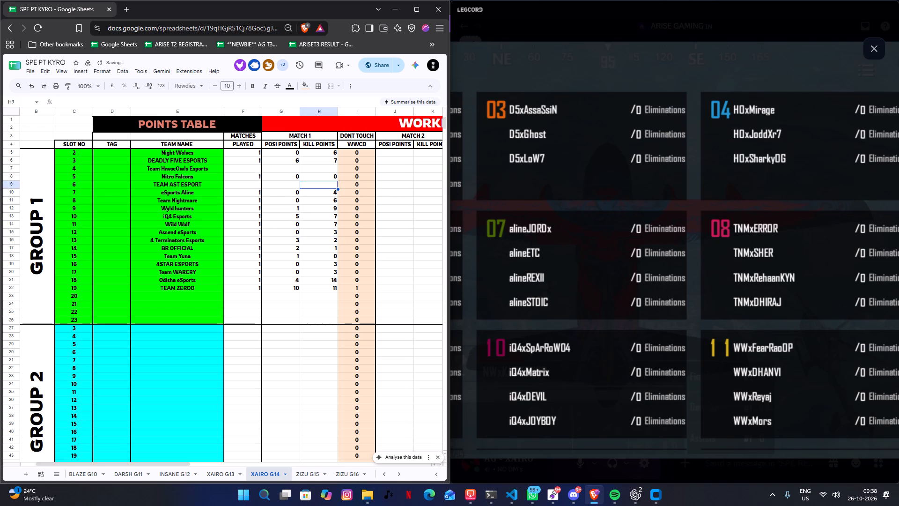
key("Left")
key("Left")
key("Up")
key("Up")
key("Down")
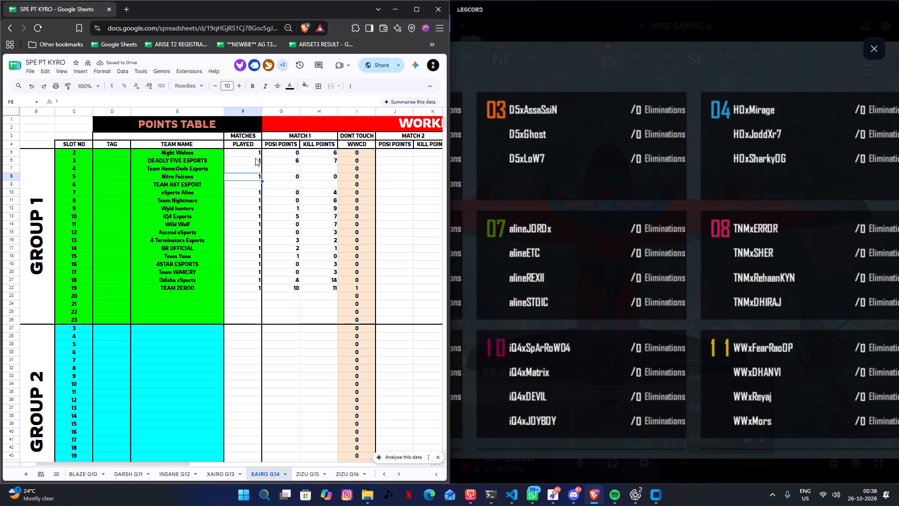
key("Down")
key("Up")
key("Up")
key("1")
key("Tab")
key("0")
key("Tab")
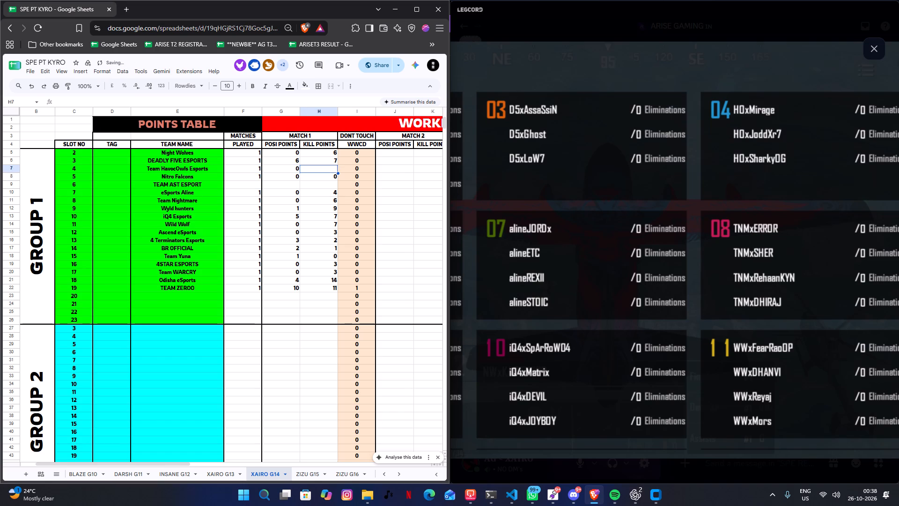
key("0")
key("Down")
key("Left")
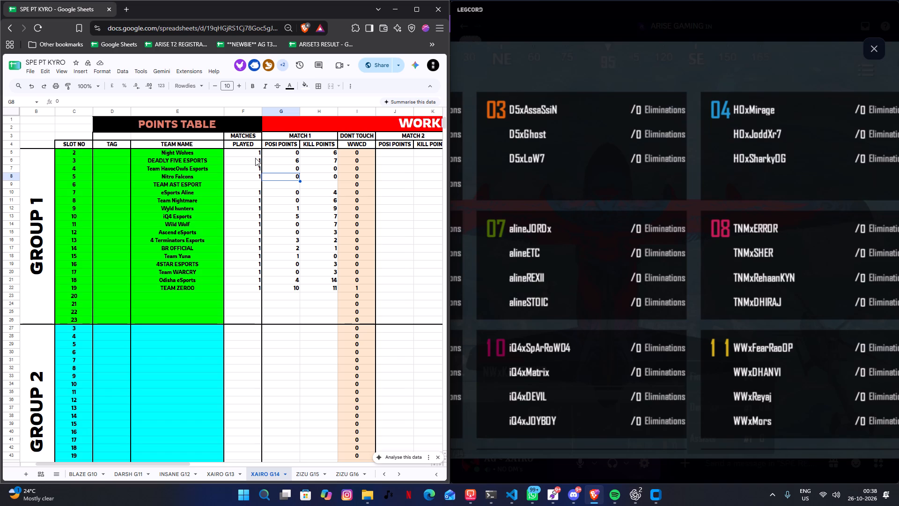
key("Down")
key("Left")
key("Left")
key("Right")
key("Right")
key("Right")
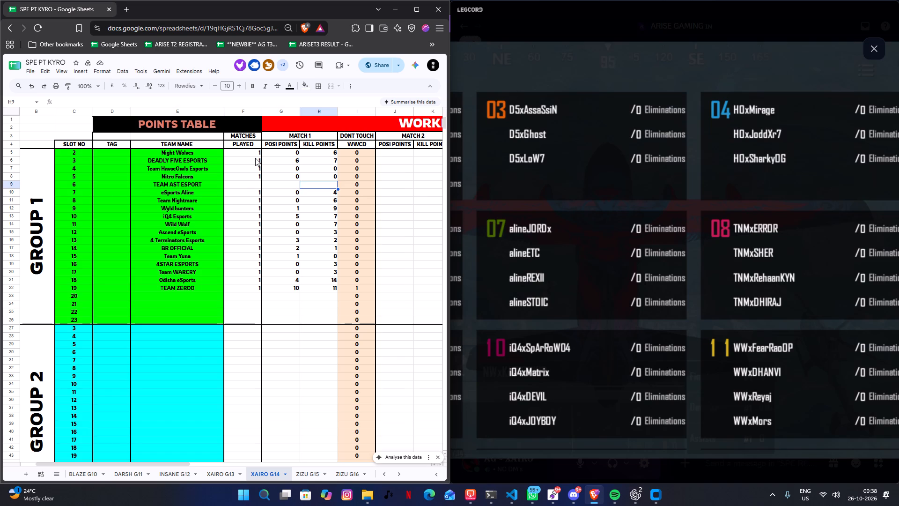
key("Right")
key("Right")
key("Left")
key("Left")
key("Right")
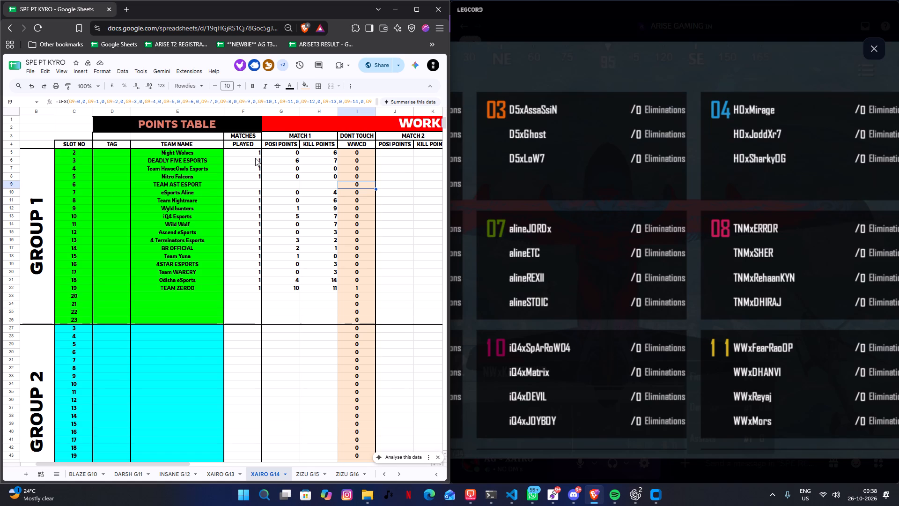
Switch to Legcord, close the enlarged screenshot and open the lobby screenshot listing the teams in slots 02 to 12 for Match 2.
left_click(870, 59)
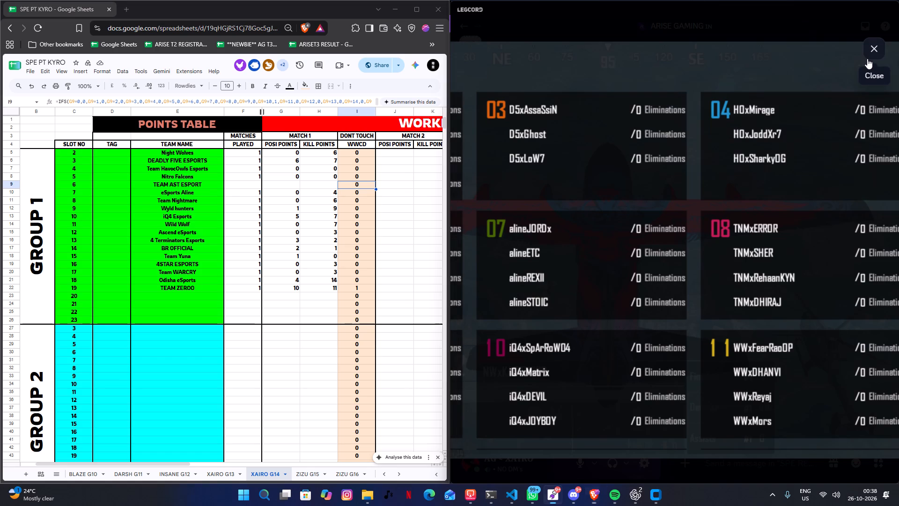
scroll(696, 309, "down", 2)
left_click(727, 292)
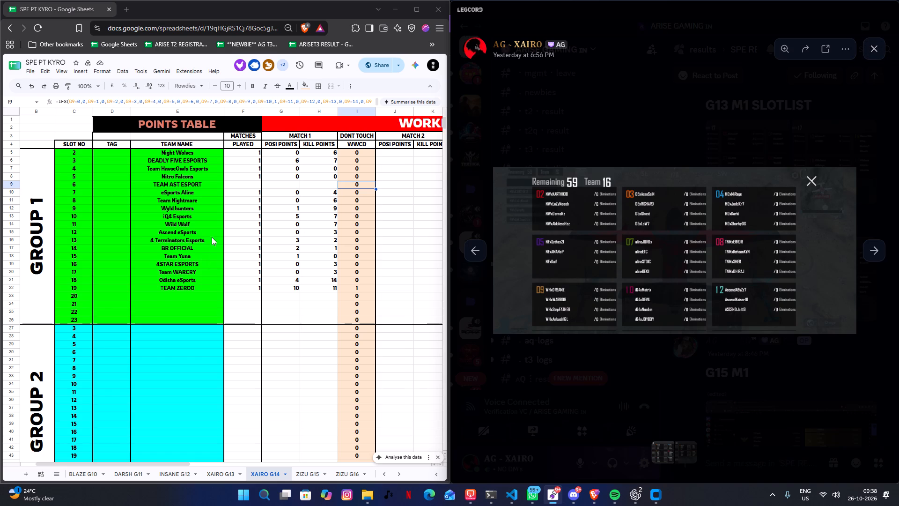
Back in the sheet, set BR OFFICIAL's matches played to 2 and enter 10 position points and 16 kill points in Match 2.
left_click(272, 163)
left_click(244, 240)
left_click(249, 247)
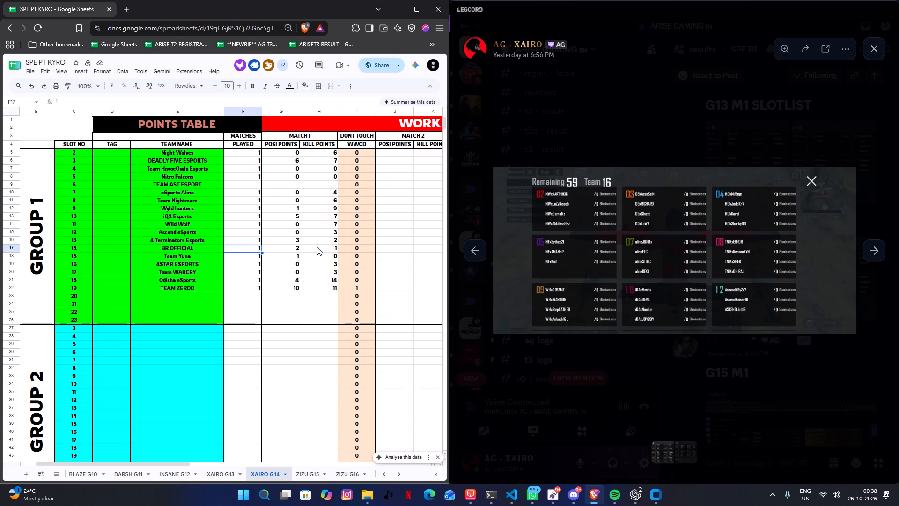
key("2")
key("Tab")
key("Tab")
key("Tab")
key("Tab")
type("10")
key("Tab")
key("Tab")
key("shift+Tab")
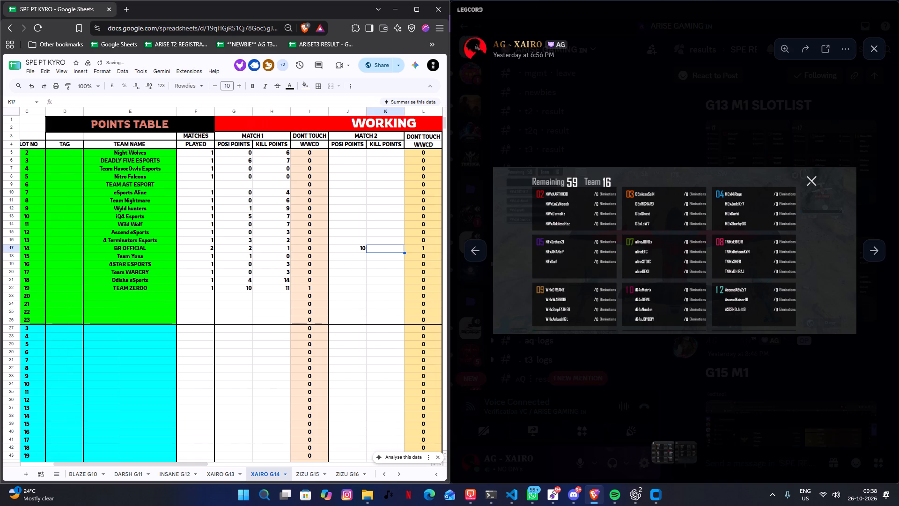
type("16")
key("Down")
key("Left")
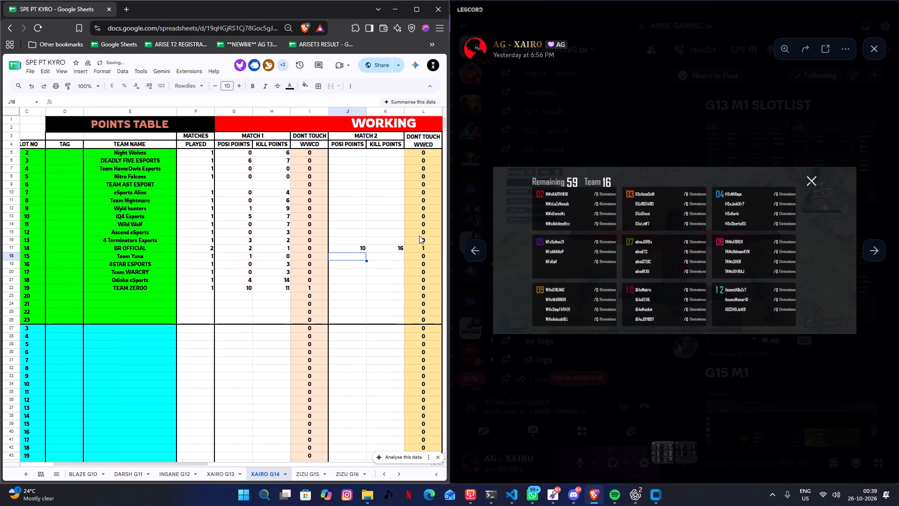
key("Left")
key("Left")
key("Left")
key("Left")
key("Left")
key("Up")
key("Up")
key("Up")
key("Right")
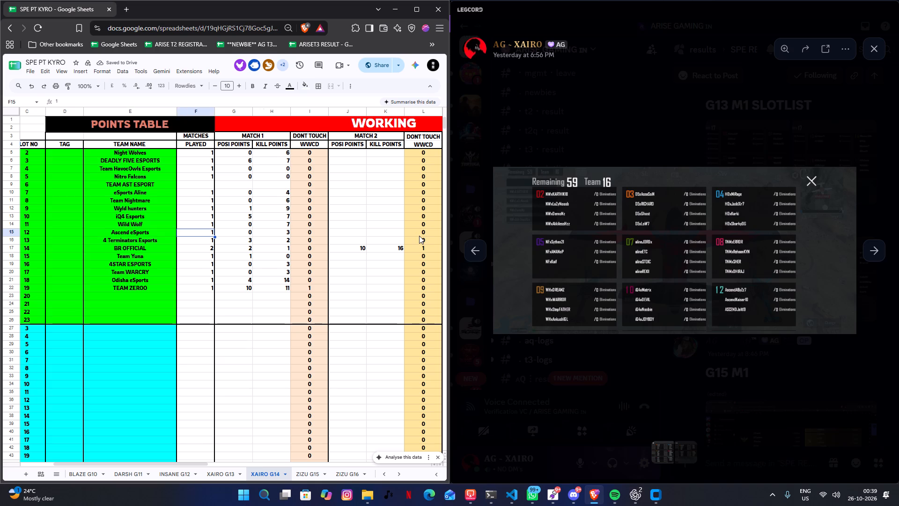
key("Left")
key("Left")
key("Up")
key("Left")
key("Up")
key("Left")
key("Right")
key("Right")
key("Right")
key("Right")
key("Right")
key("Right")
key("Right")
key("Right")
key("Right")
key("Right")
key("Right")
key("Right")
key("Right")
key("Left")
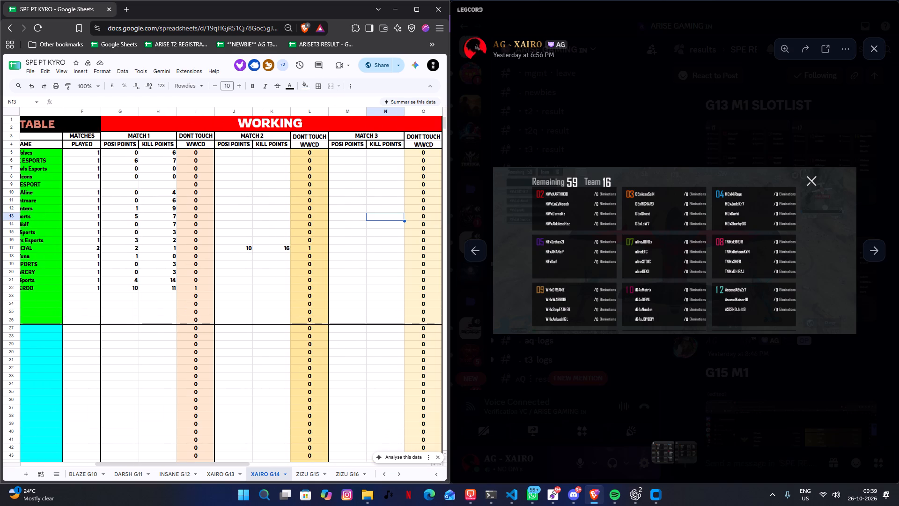
Check the slot 13–19 screenshot in Legcord, and for Team Yuna enter 2 matches played, 6 position points and 0 kill points in Match 2.
left_click(878, 254)
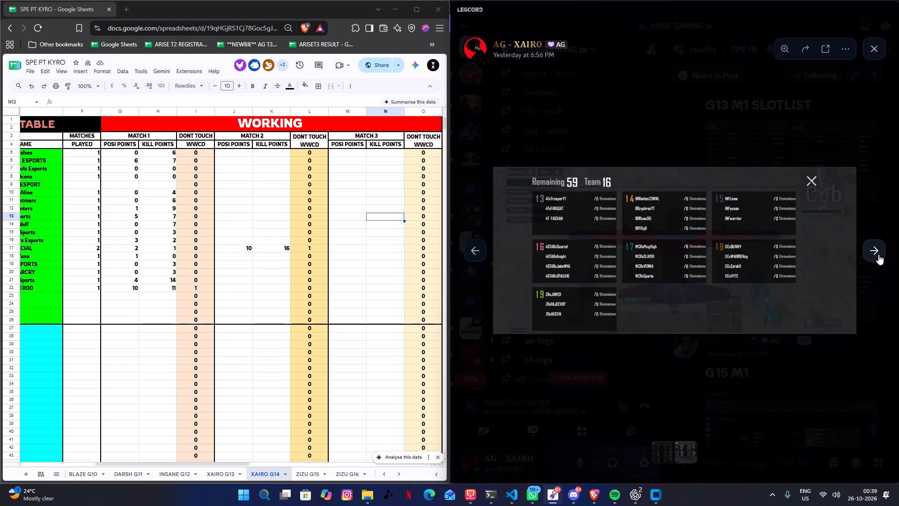
left_click(473, 246)
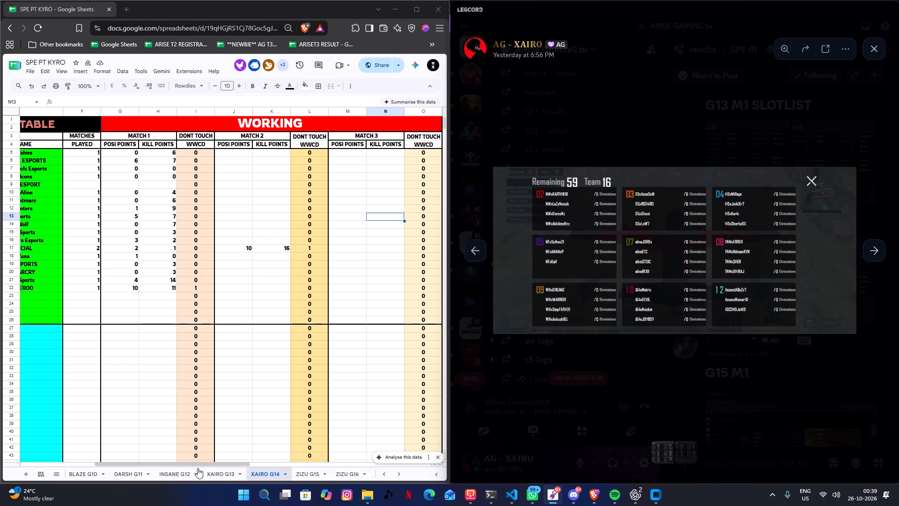
left_click_drag(206, 465, 150, 465)
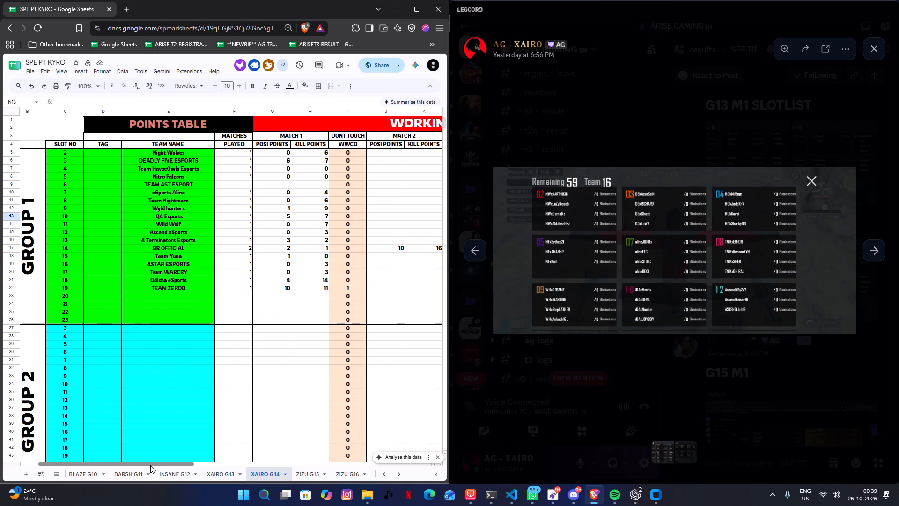
left_click_drag(150, 465, 170, 466)
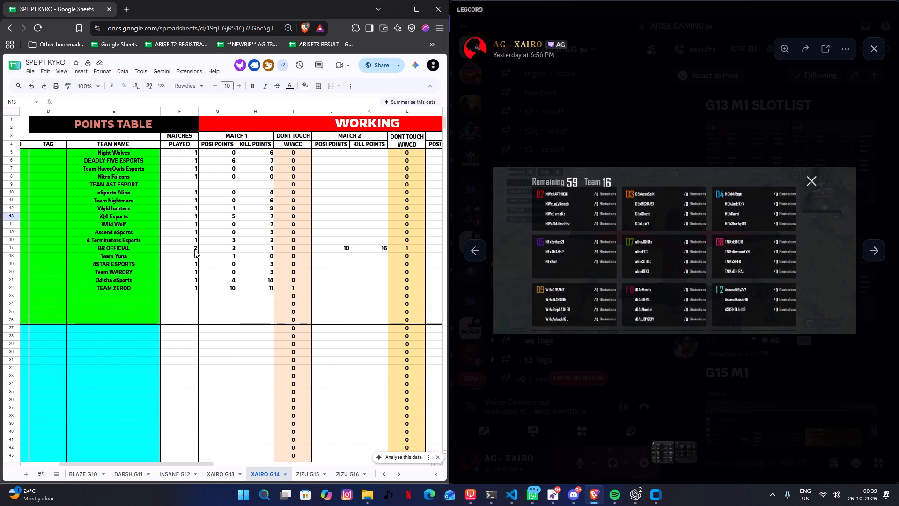
left_click(194, 260)
key("2")
key("Tab")
key("Tab")
key("Tab")
key("Tab")
key("6")
key("Tab")
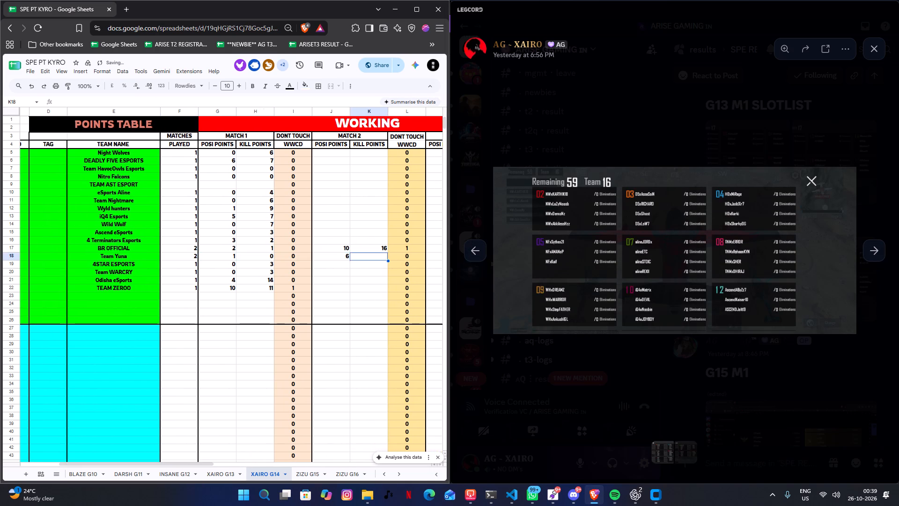
key("0")
key("Tab")
Set Nitro Falcons' matches played to 2 and enter 5 position points and 5 kill points in Match 2.
key("Down")
key("Left")
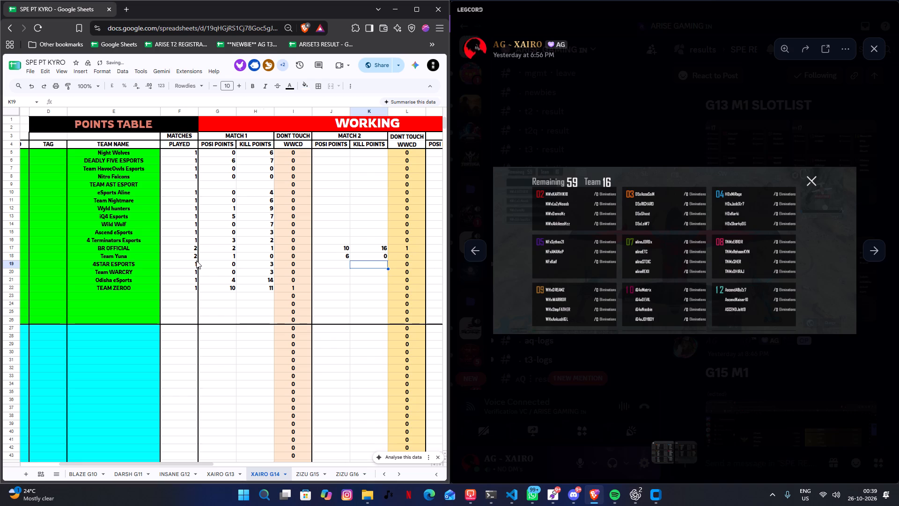
key("Left")
key("Left")
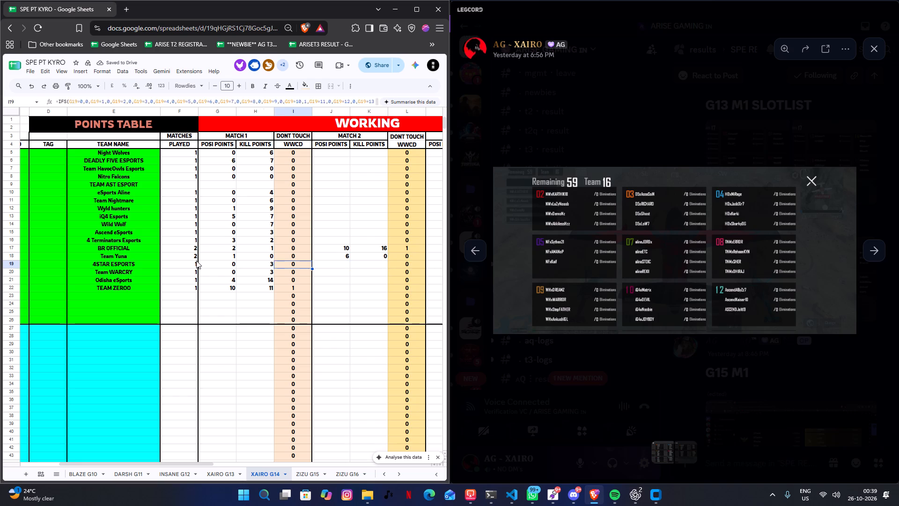
key("Left")
key("Up")
key("Up")
key("Left")
key("Left")
key("Left")
key("Up")
key("Up")
key("Up")
key("Up")
key("Up")
key("Up")
key("Up")
key("Up")
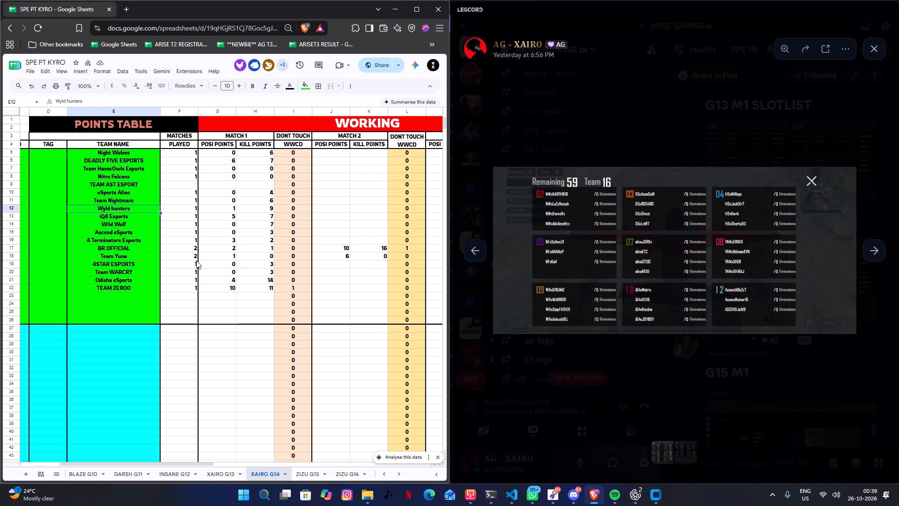
key("Up")
key("Tab")
key("2")
key("Tab")
key("Tab")
key("Tab")
key("Tab")
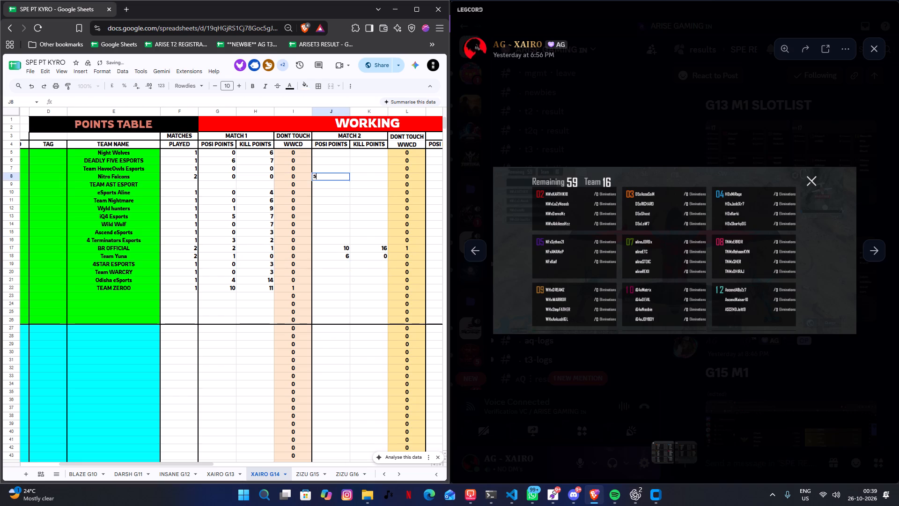
key("5")
key("Tab")
key("5")
key("Down")
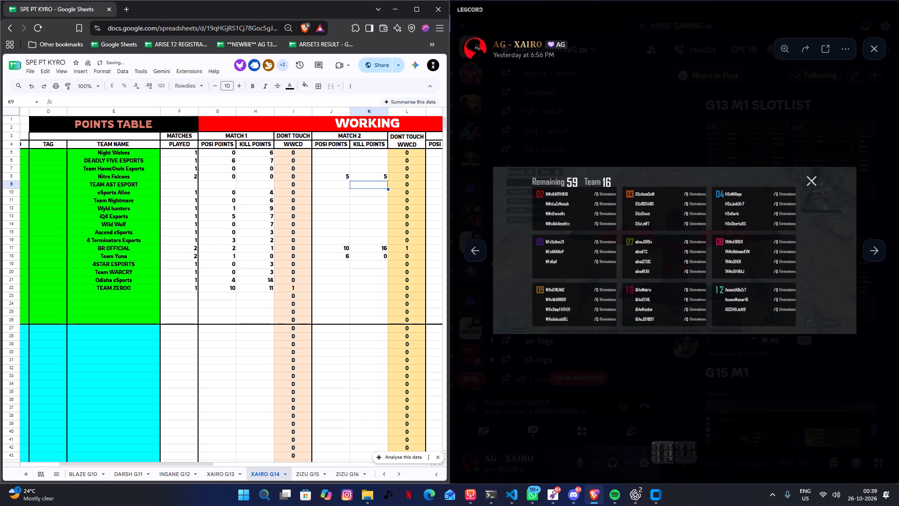
Check the slot 13–19 lobby screenshot in Legcord and return to the one showing slots 02–12.
key("Tab")
key("Left")
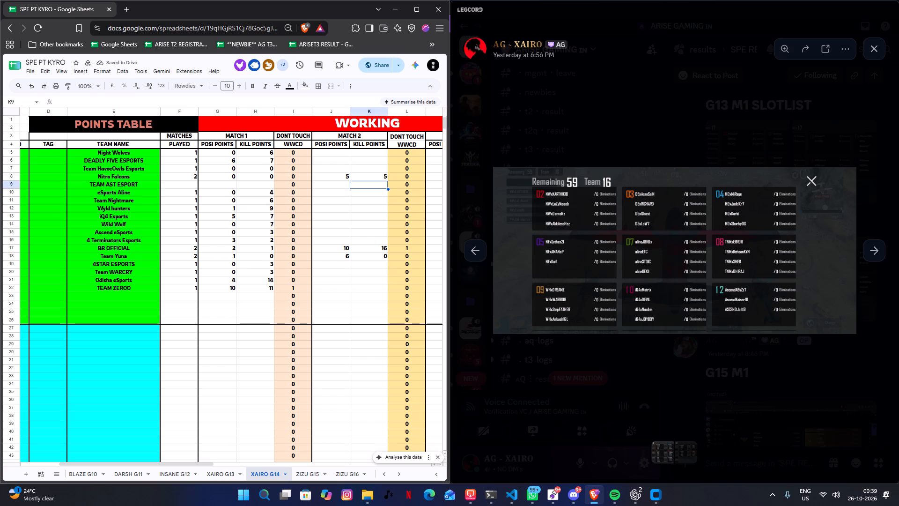
left_click(872, 244)
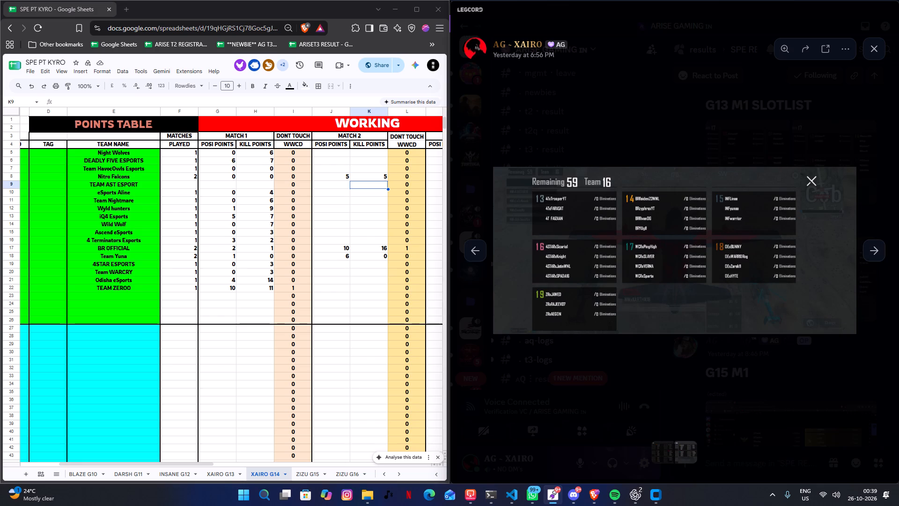
left_click(477, 254)
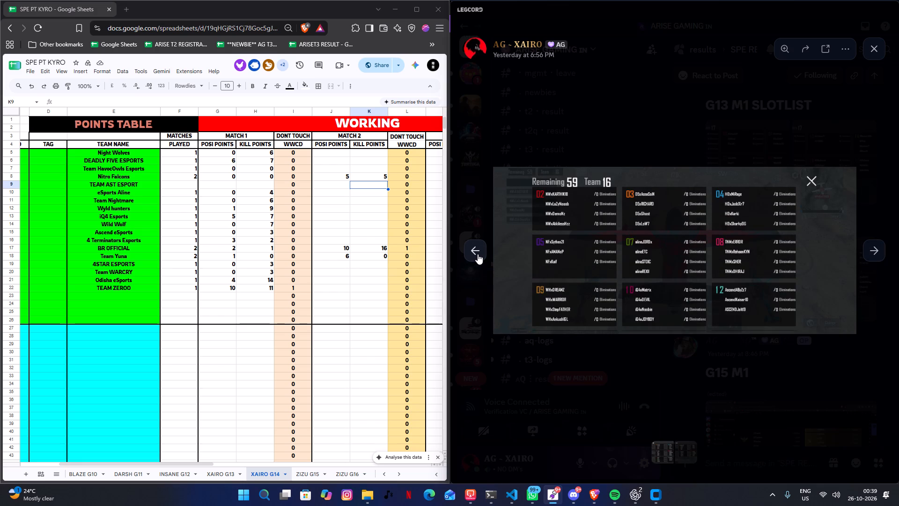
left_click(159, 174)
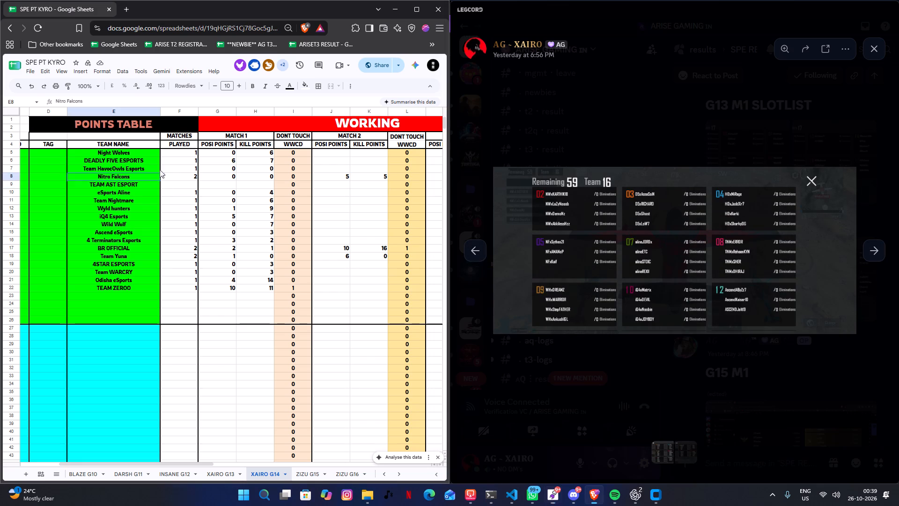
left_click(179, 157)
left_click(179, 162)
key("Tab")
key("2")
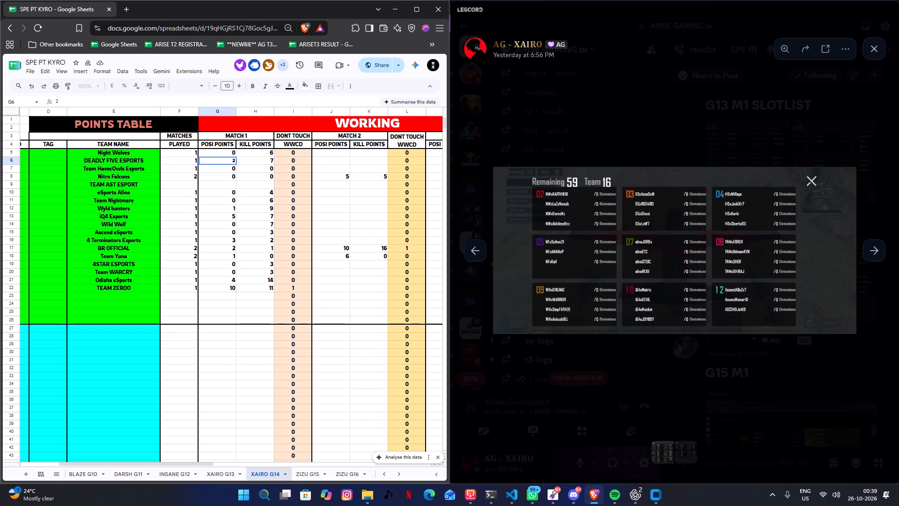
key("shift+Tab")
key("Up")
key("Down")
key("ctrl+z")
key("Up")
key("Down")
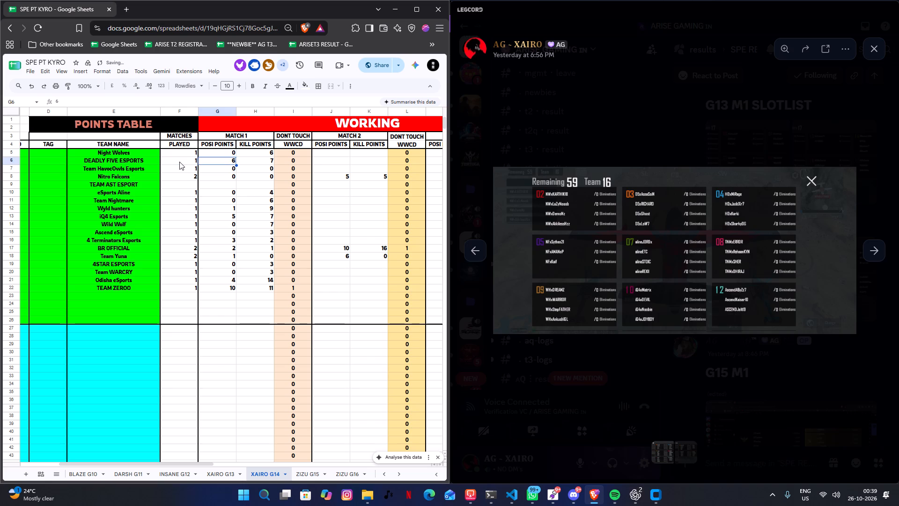
In the sheet, set DEADLY FIVE ESPORTS' matches played to 2 and enter 4 position points and 1 kill point in Match 2.
key("Tab")
key("shift+Tab")
key("shift+Tab")
key("2")
key("Tab")
key("Tab")
key("Tab")
key("Tab")
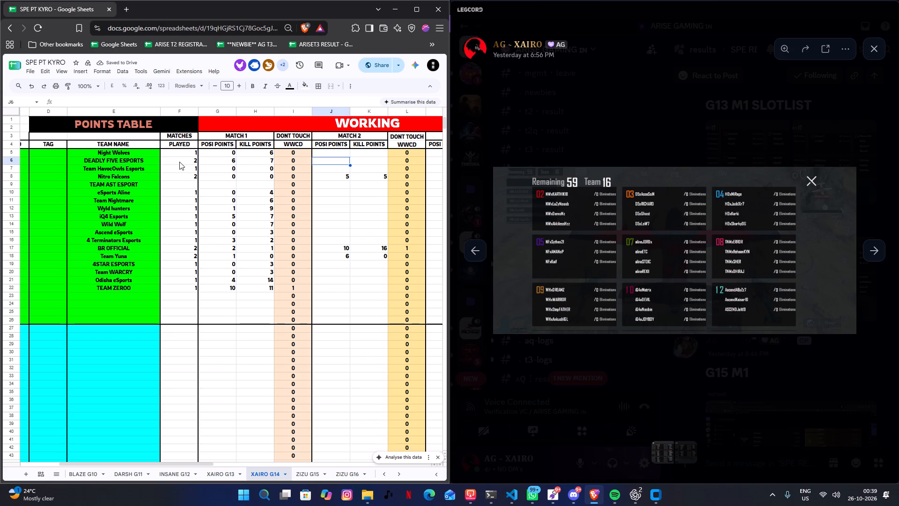
key("3")
key("Tab")
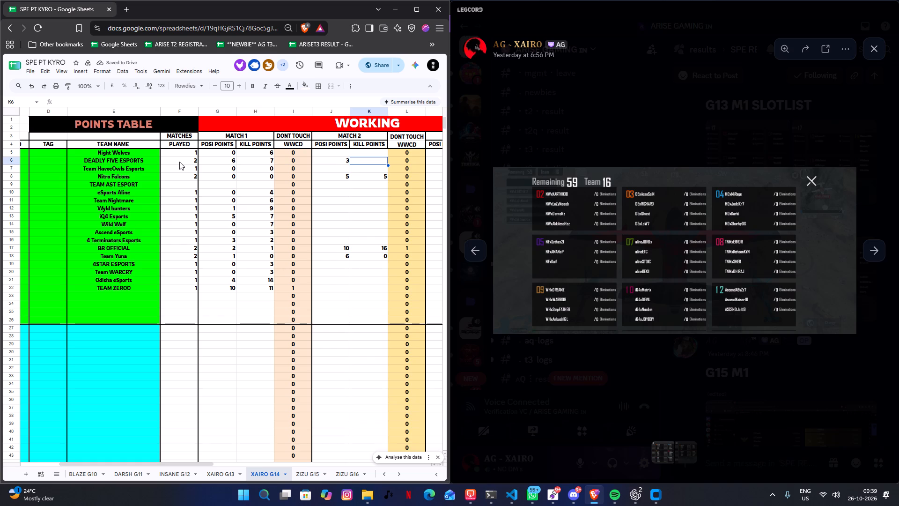
key("shift+Tab")
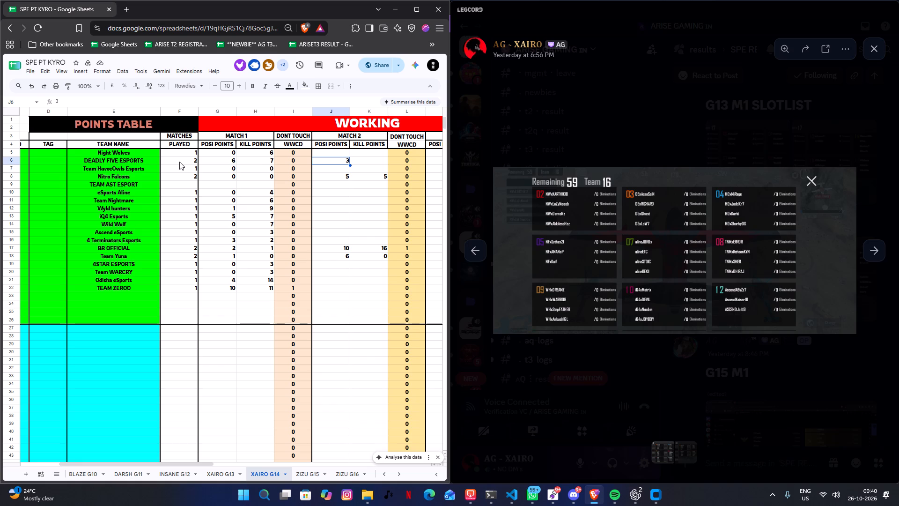
key("4")
key("Tab")
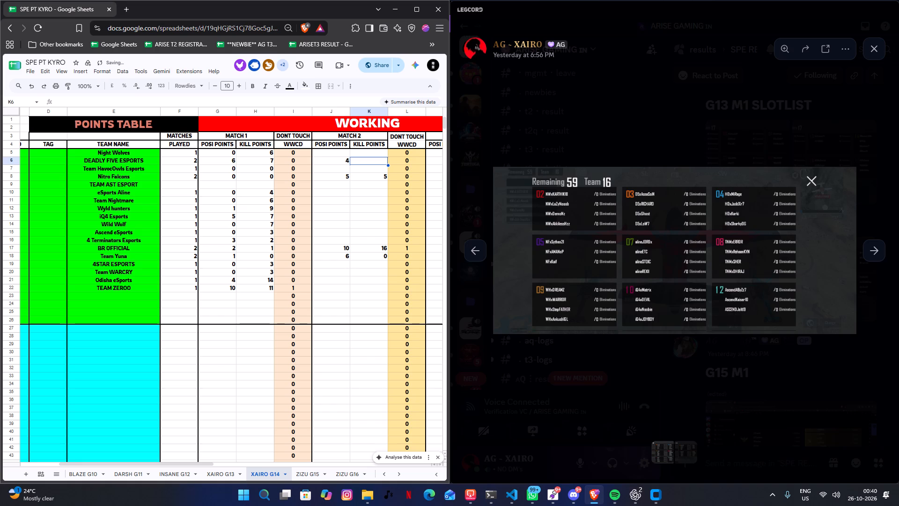
key("1")
key("Tab")
Scan the team rows in the sheet and compare them with the slot 13–19 and 02–12 screenshots in Legcord.
key("Left")
key("Down")
key("Left")
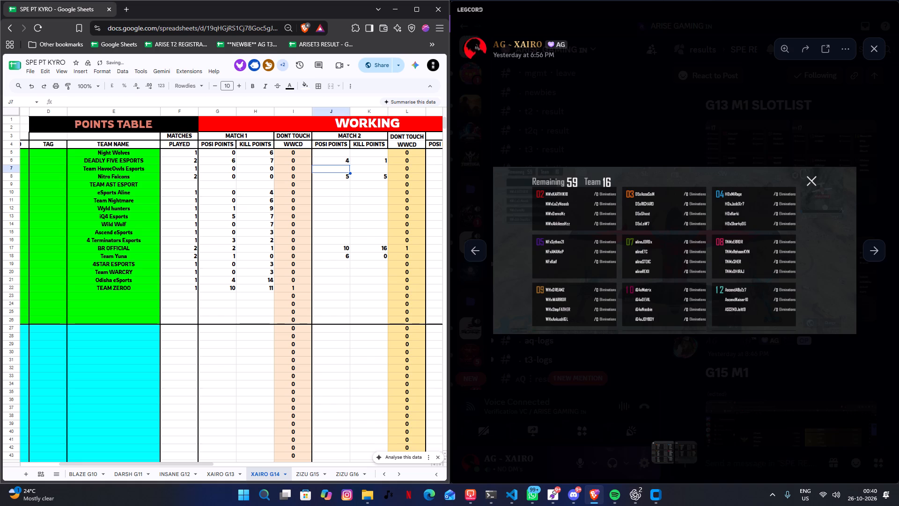
key("Left")
key("Left")
key("Down")
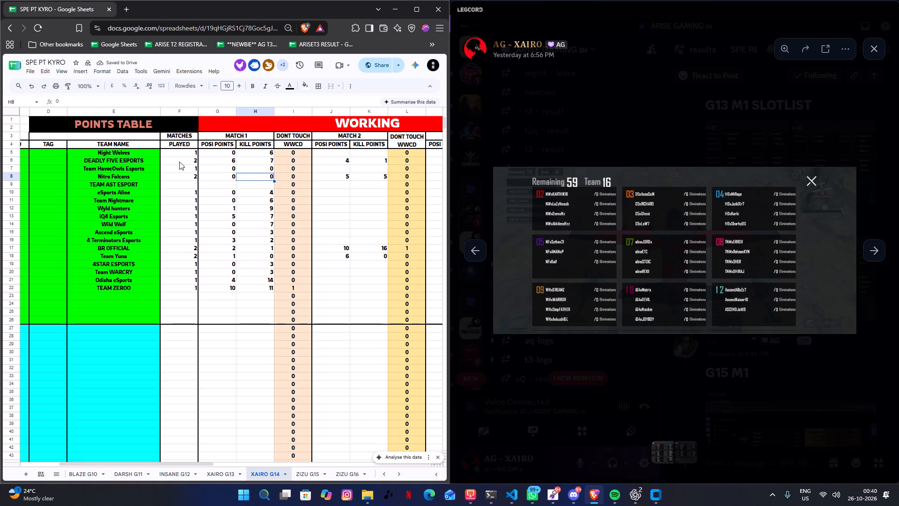
key("Down")
key("Left")
key("Up")
key("Left")
key("Down")
key("Down")
key("Down")
key("Down")
key("Down")
key("Down")
key("Down")
key("Down")
key("Down")
key("Down")
key("Down")
key("Down")
key("Down")
key("Down")
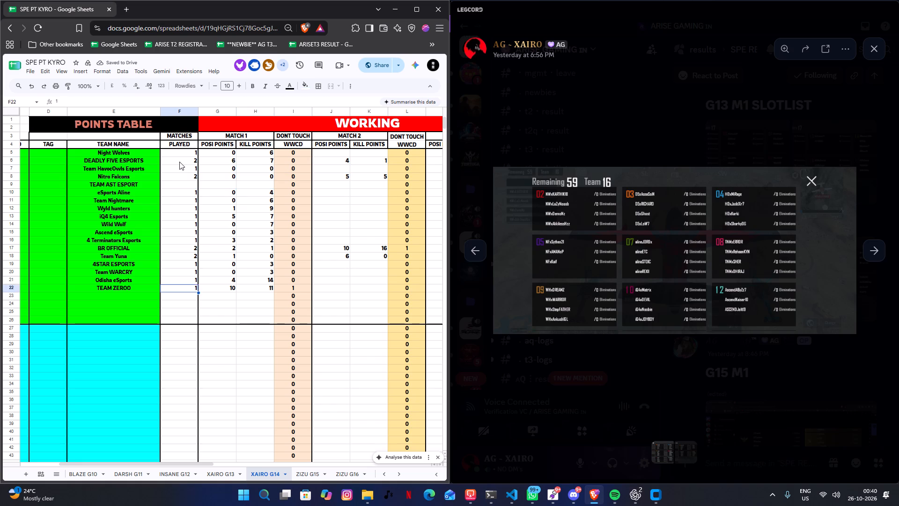
key("Up")
key("Up")
key("Up")
key("Up")
key("Up")
key("Up")
key("Up")
key("Up")
key("Up")
key("Up")
key("Up")
key("Up")
key("Up")
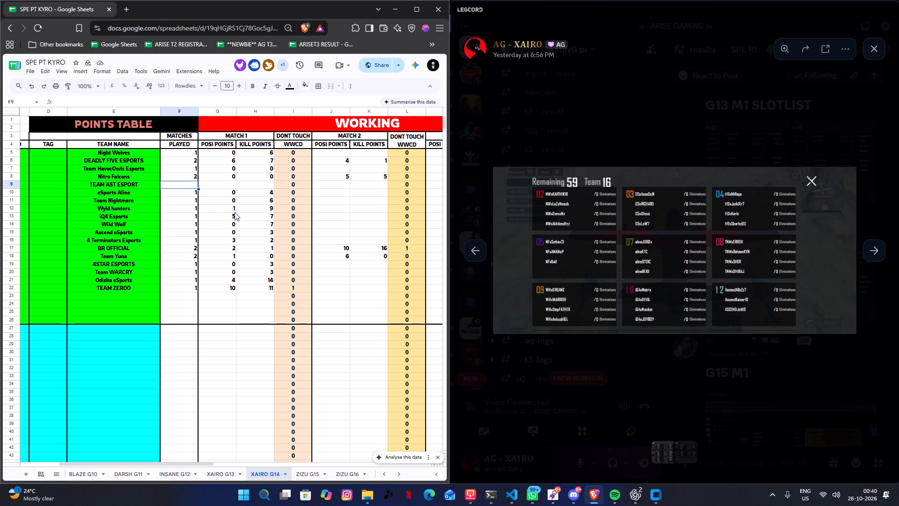
left_click(877, 251)
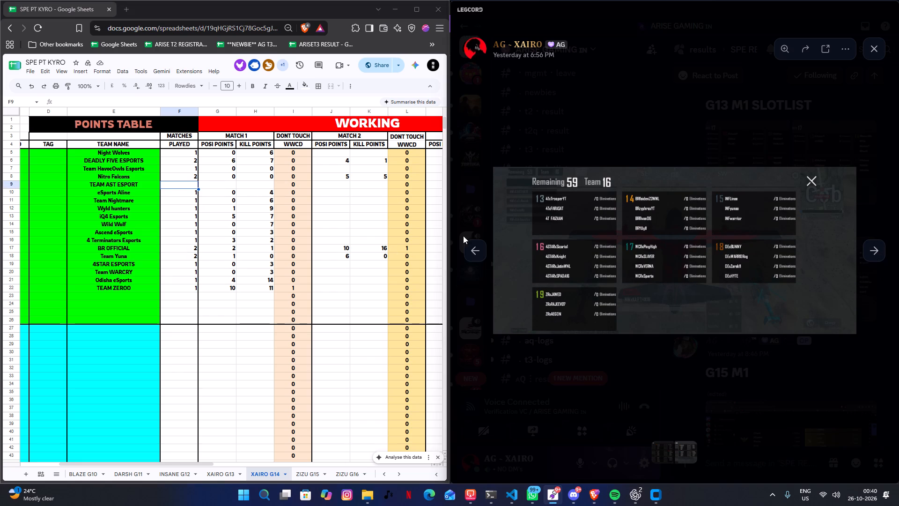
left_click(483, 249)
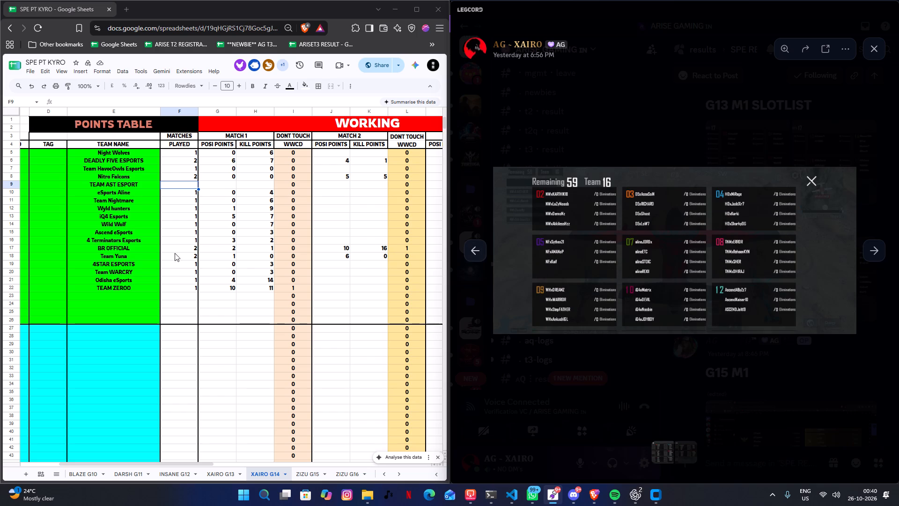
Set Odisha eSports' matches played to 2 and enter 3 position points and 3 kill points in Match 2.
left_click(172, 283)
key("2")
key("Tab")
key("Tab")
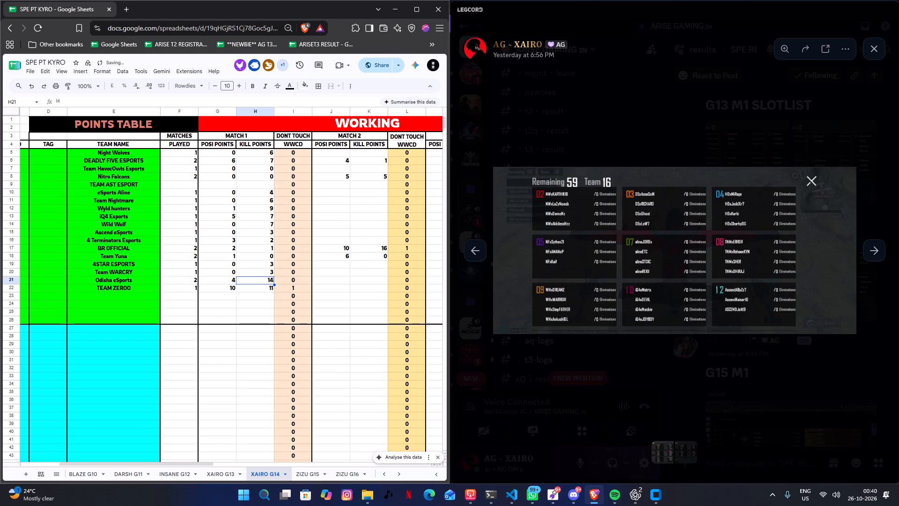
key("Tab")
key("Tab")
key("5")
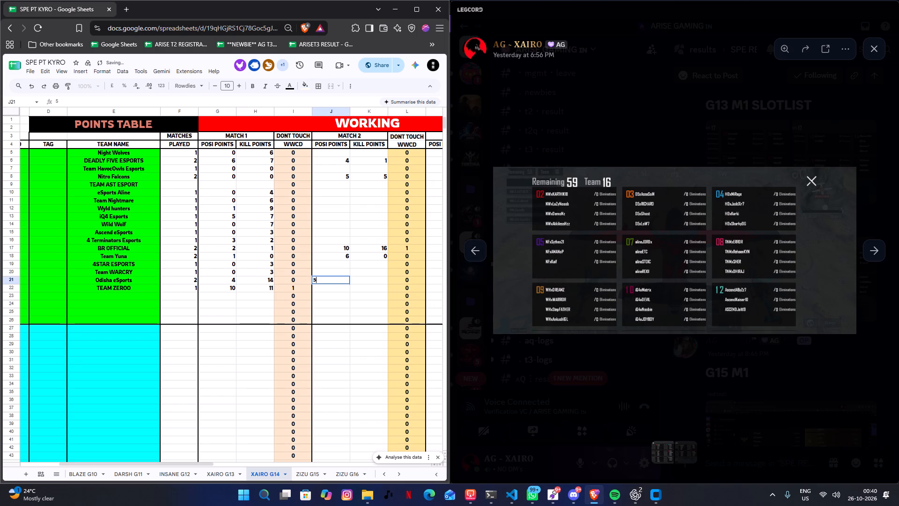
key("BackSpace")
key("3")
key("Tab")
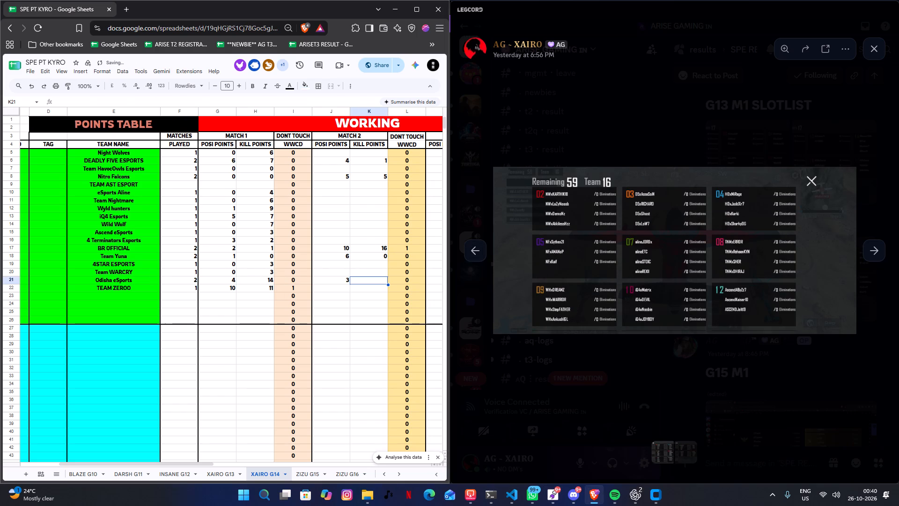
key("3")
key("Tab")
key("Left")
key("Left")
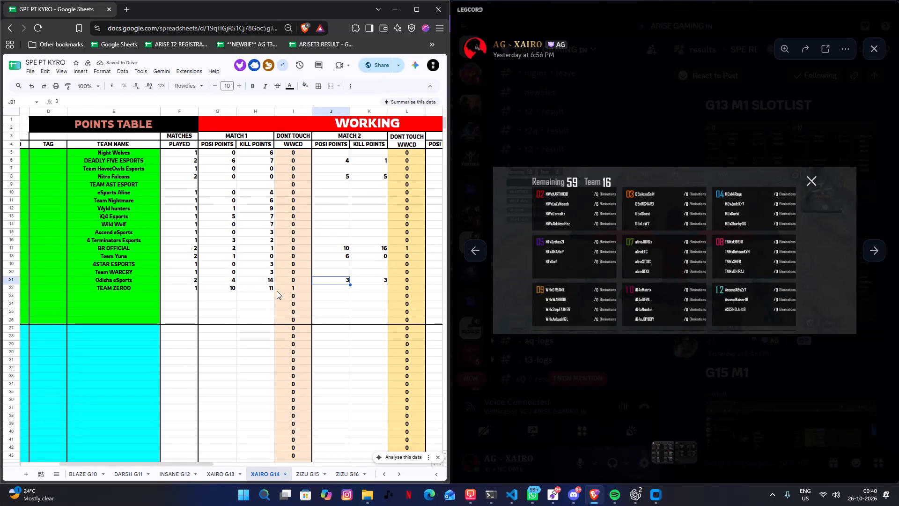
Set iQ4 Esports' matches played to 2 and enter 2 position points and 2 kill points in Match 2.
left_click(190, 219)
key("2")
key("Tab")
key("Tab")
key("Tab")
key("Tab")
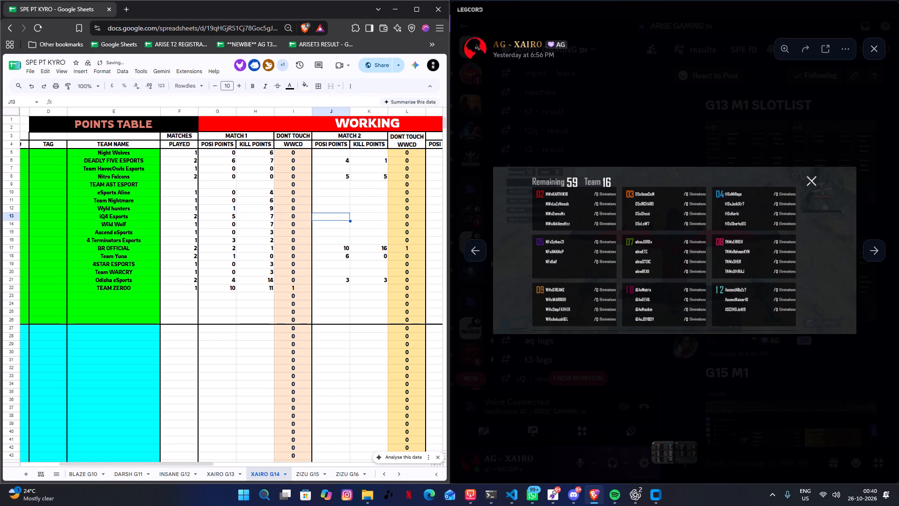
key("2")
key("Tab")
key("2")
key("Tab")
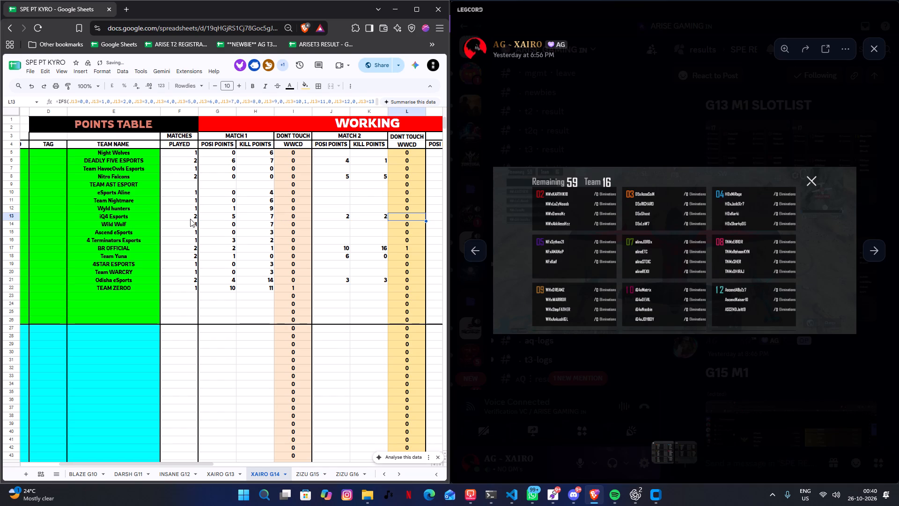
Set 4 Terminators Esports' matches played to 2 and enter 1 position point and 2 kill points in Match 2.
key("Left")
key("Left")
key("Left")
key("Left")
key("Left")
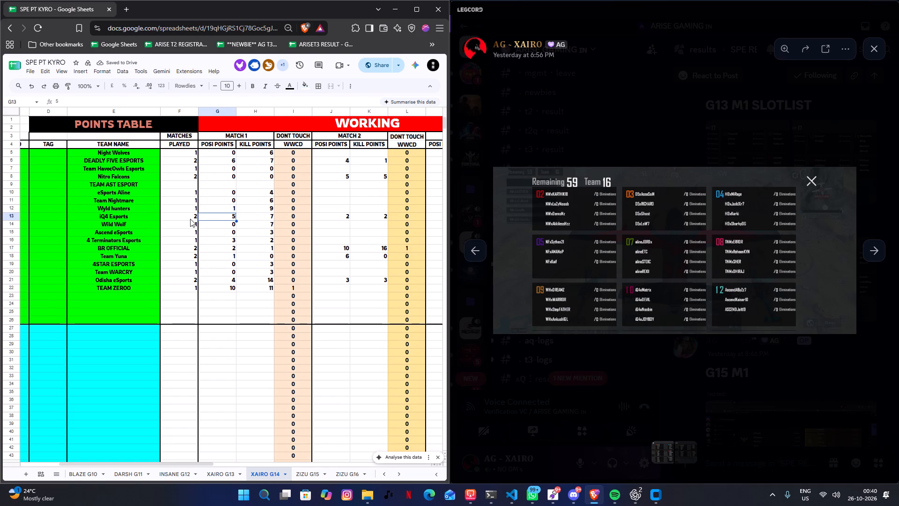
key("Down")
key("Down")
key("Down")
key("Left")
type("32")
key("Tab")
key("shift+Tab")
key("2")
key("Tab")
key("Tab")
key("Tab")
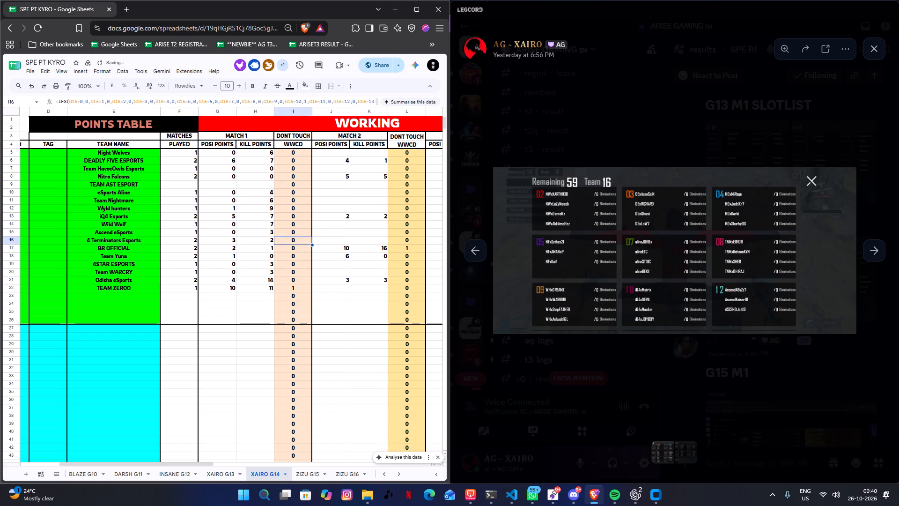
key("Tab")
key("Tab")
key("shift+Tab")
key("1")
key("Tab")
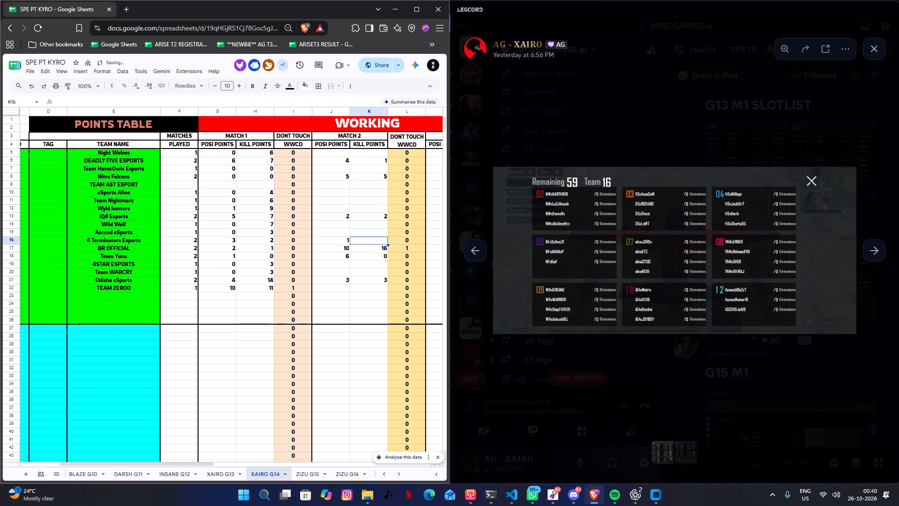
key("2")
key("Tab")
Set Team Nightmare's matches played to 2 and enter 1 position point and 3 kill points in Match 2.
key("Left")
key("Down")
key("Left")
key("Left")
key("Left")
key("Left")
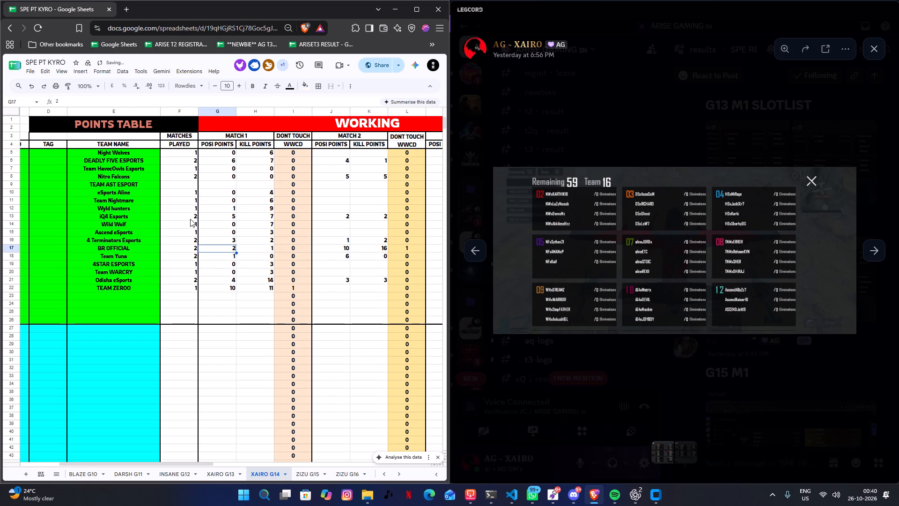
key("Up")
key("Up")
key("Up")
key("Left")
key("Up")
key("Up")
key("Up")
key("Down")
key("Up")
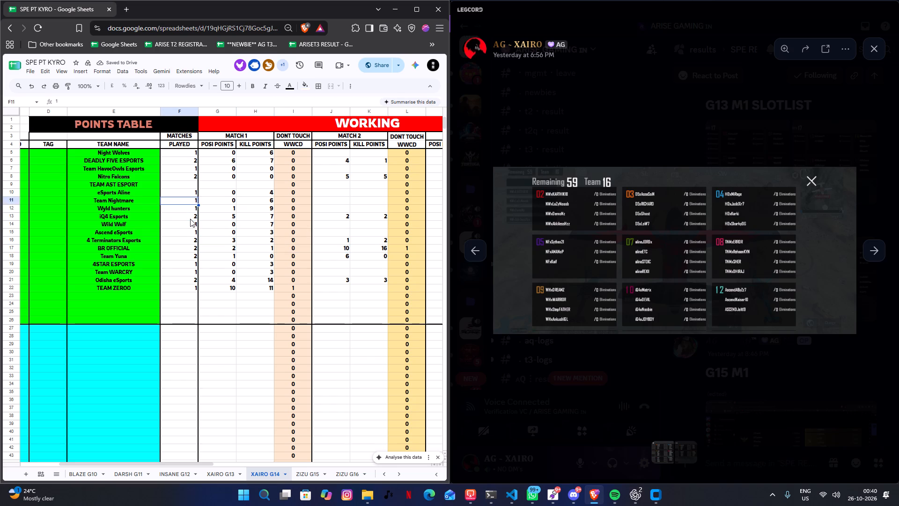
key("Down")
key("Down")
key("Down")
key("Down")
key("Down")
key("Down")
key("Up")
key("Up")
key("Up")
key("Up")
key("Up")
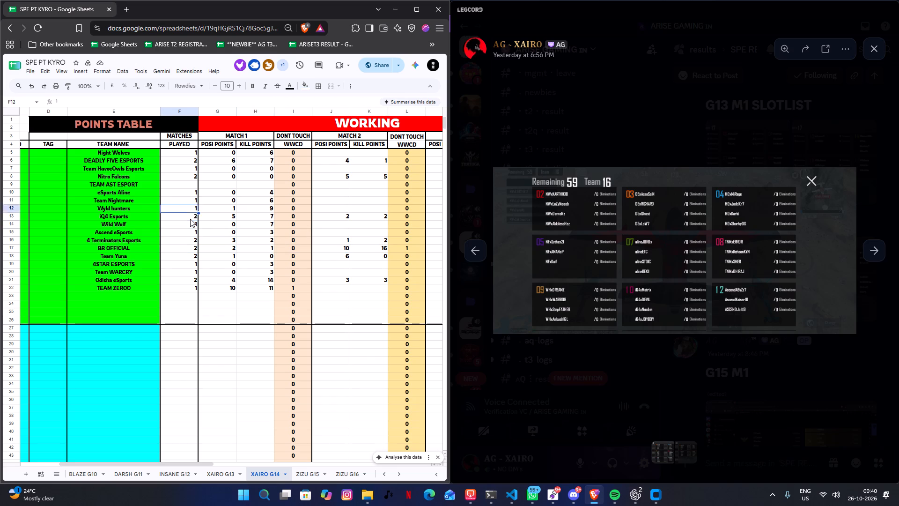
key("Up")
key("2")
key("Tab")
key("Tab")
key("Tab")
key("Tab")
key("1")
key("Tab")
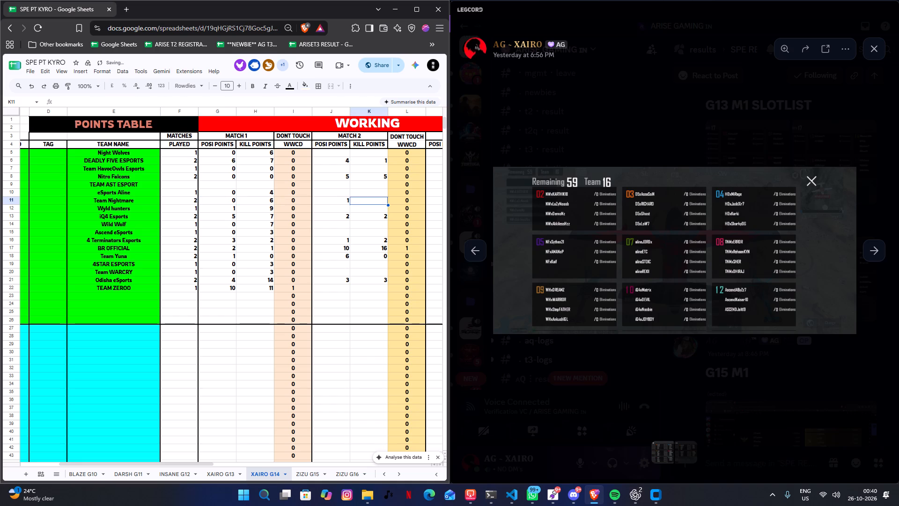
key("3")
key("Left")
key("Down")
key("Left")
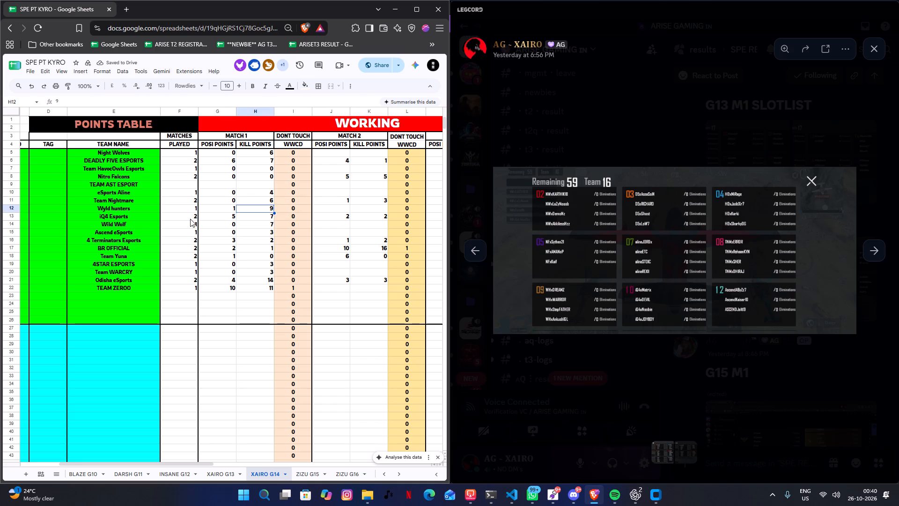
Set 4STAR ESPORTS' matches played to 2 and enter 0 position points and 6 kill points in Match 2.
key("Down")
key("Down")
key("Left")
key("Up")
key("Up")
key("Up")
key("Left")
key("Down")
key("Down")
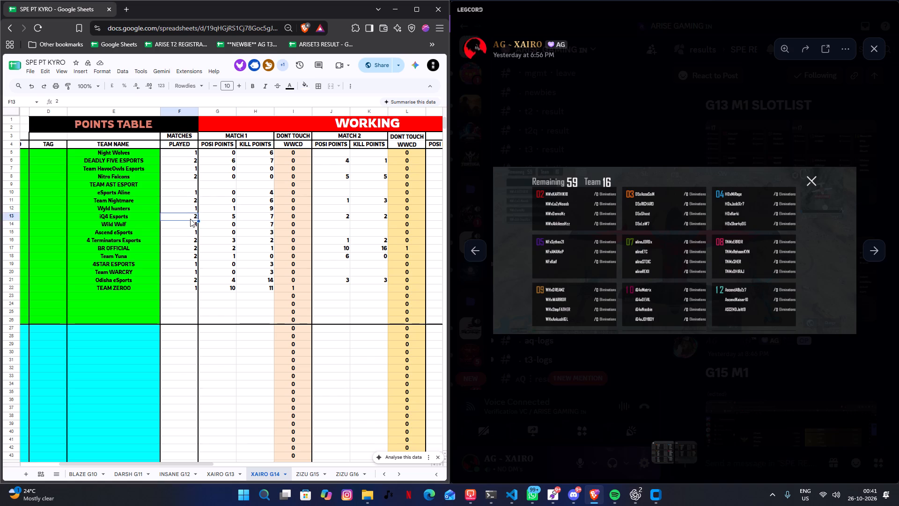
key("Down")
key("Down")
key("Down")
key("Down")
key("Down")
key("Down")
key("2")
key("Tab")
key("Tab")
key("Tab")
key("Tab")
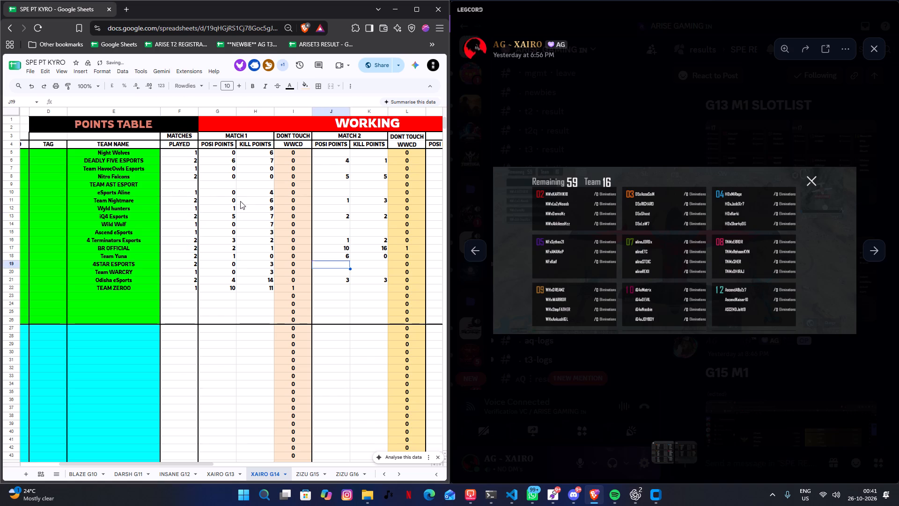
key("Tab")
key("shift+Tab")
key("0")
key("Tab")
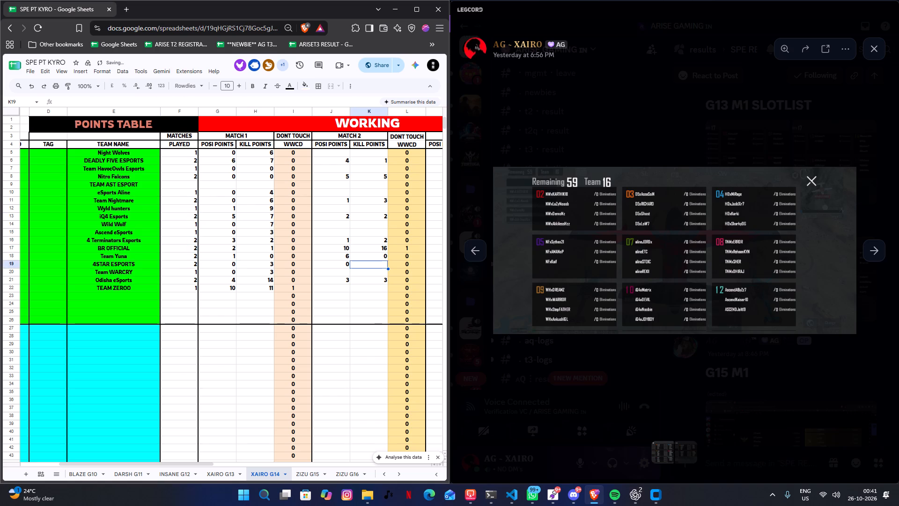
key("6")
key("Down")
Set Night Wolves' matches played to 2 and enter 0 position points and 2 kill points in Match 2.
key("Left")
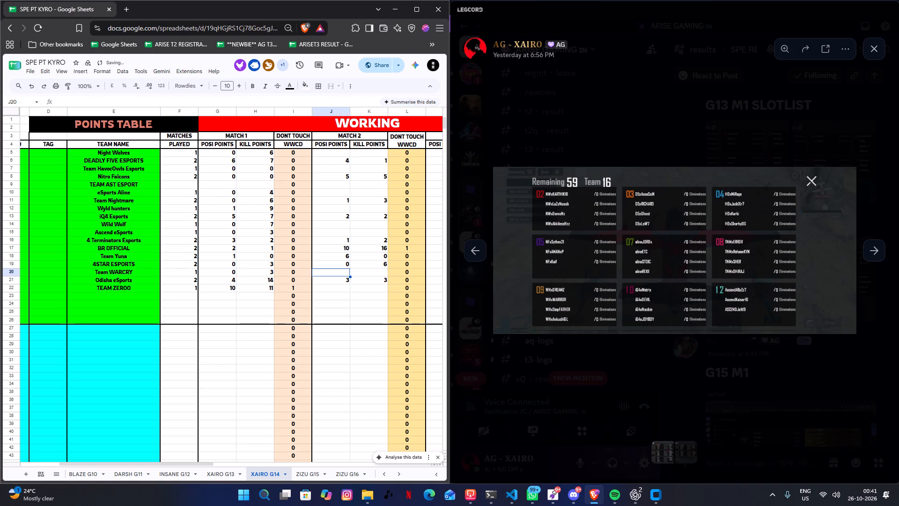
key("shift+Tab")
key("Up")
key("Up")
key("Up")
key("Up")
key("Up")
key("Up")
key("Up")
key("Up")
key("Up")
key("Up")
key("Up")
key("Up")
key("Up")
key("Up")
key("shift+Tab")
key("Up")
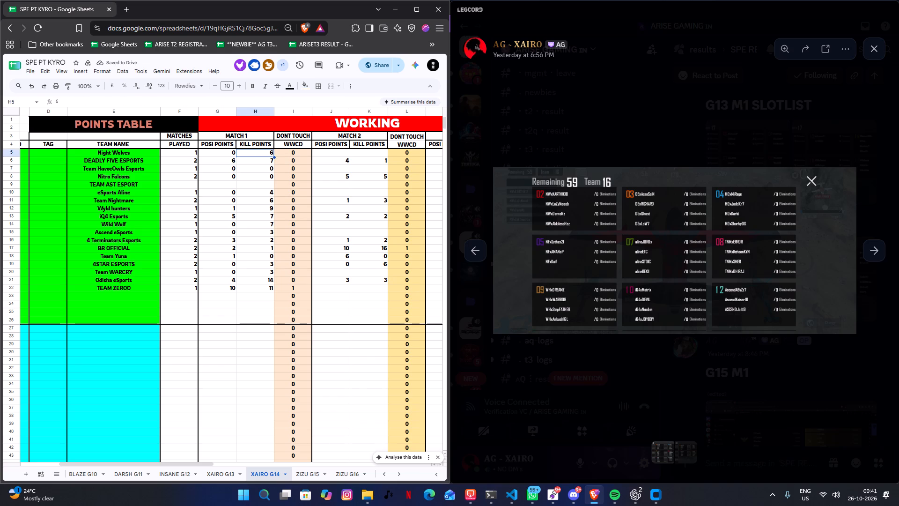
key("shift+Tab")
key("shift+Tab")
key("2")
key("Tab")
key("Tab")
key("Tab")
key("Tab")
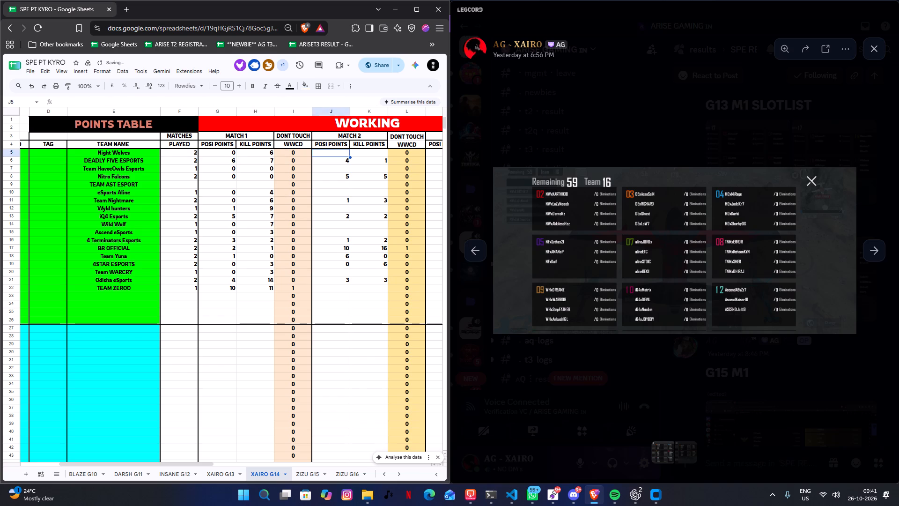
key("0")
key("Tab")
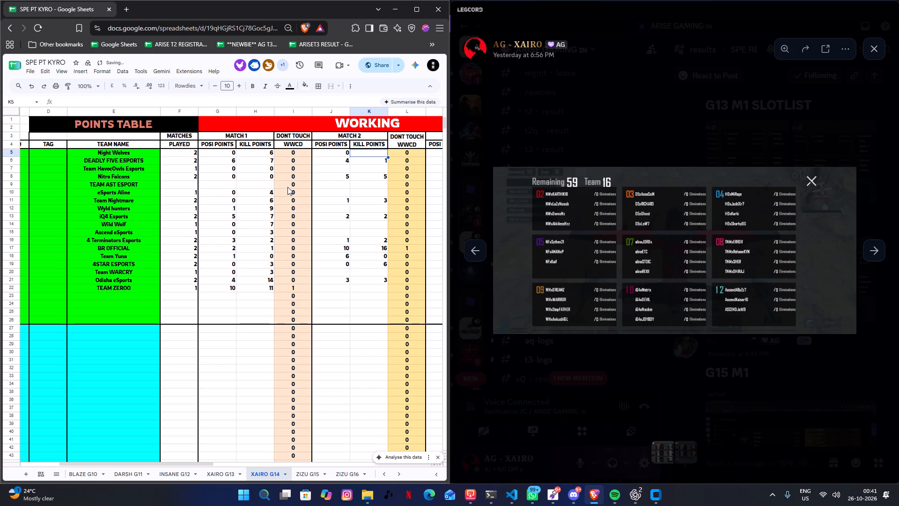
key("2")
key("Left")
Look through the team rows for the next team that still needs its Match 2 result.
key("Down")
key("Left")
key("Left")
key("Right")
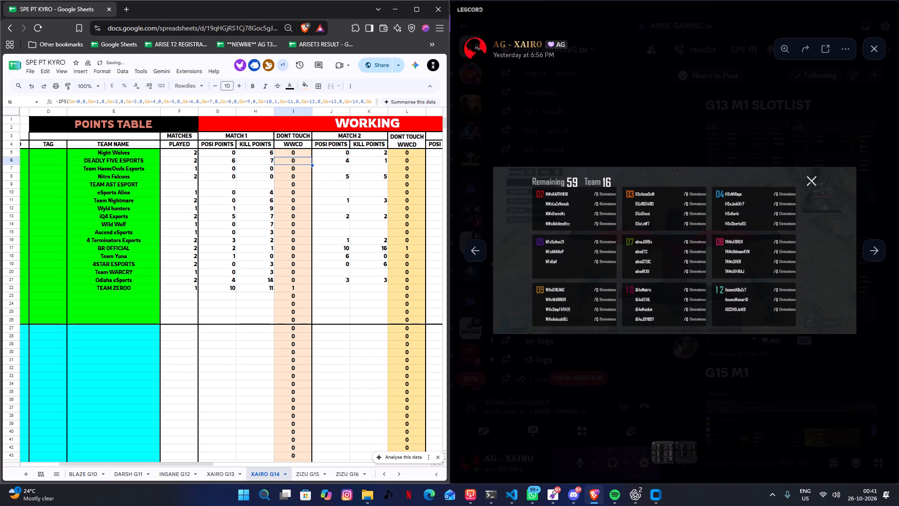
key("Down")
key("Left")
key("Left")
key("Down")
key("Down")
key("Down")
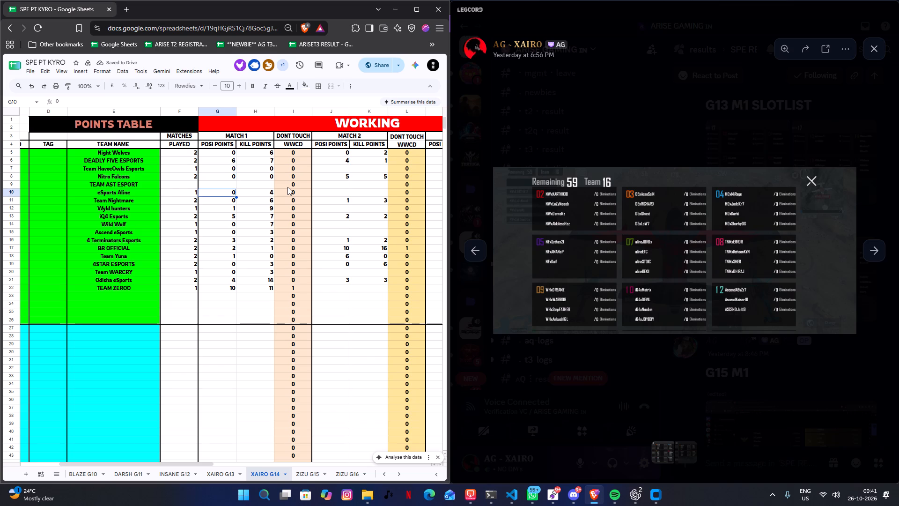
key("Up")
key("Down")
key("Down")
key("Down")
key("Down")
key("Down")
key("Down")
key("Down")
key("Down")
key("Down")
key("Down")
key("Down")
key("Down")
key("Up")
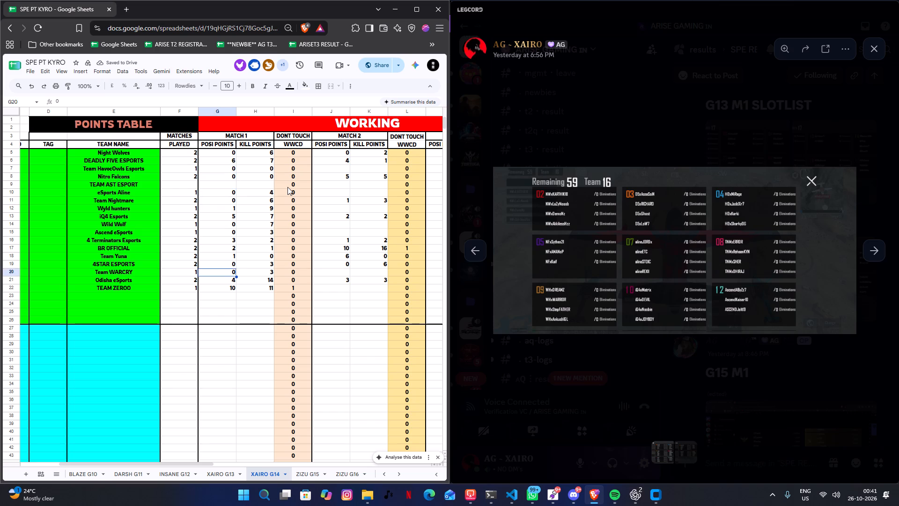
key("Up")
key("Up")
key("Up")
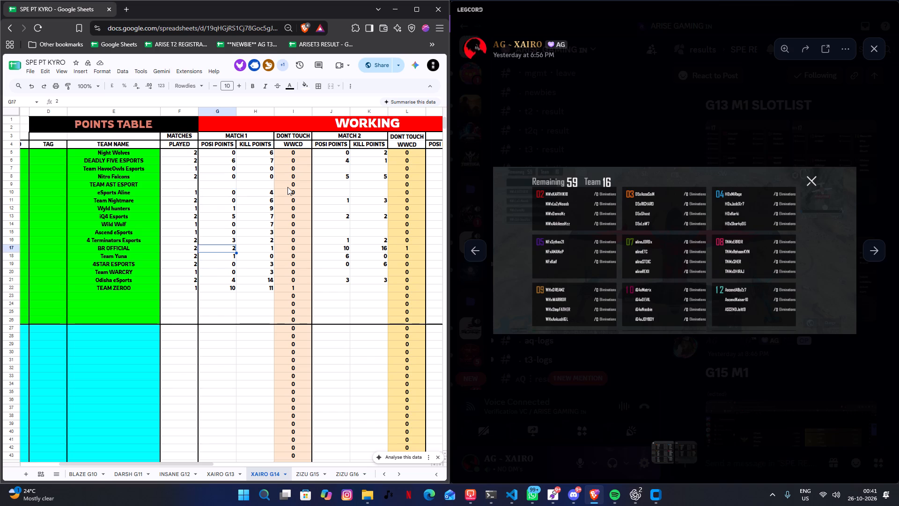
key("Up")
key("Up")
key("Up")
key("Up")
key("Up")
key("Up")
key("Down")
key("Down")
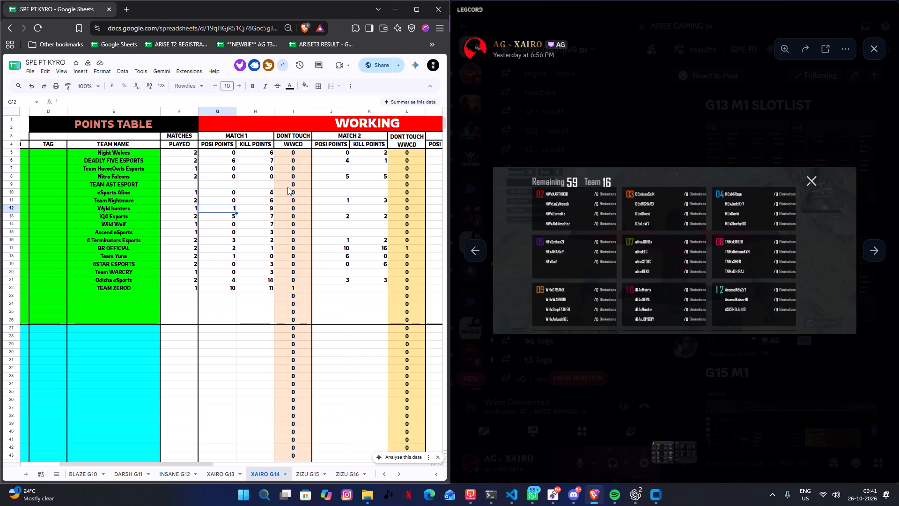
key("Down")
key("Down")
key("Down")
key("Up")
key("Up")
key("Up")
key("Up")
key("Up")
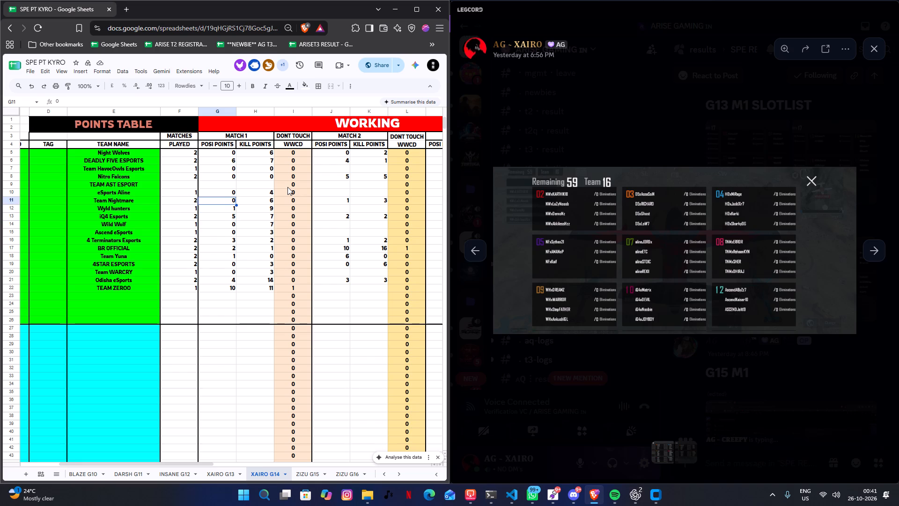
key("Down")
key("Left")
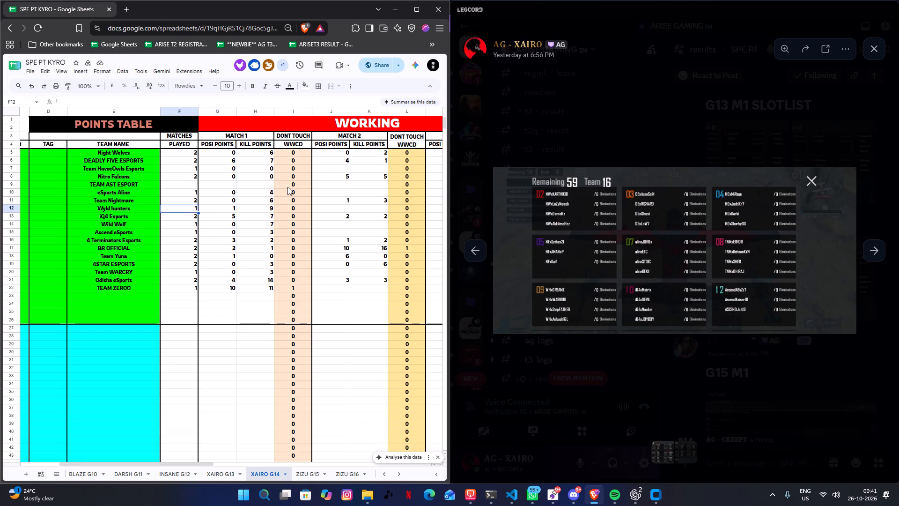
Set Team WARCRY's matches played to 2 and enter 0 position points and 4 kill points in Match 2.
key("Up")
key("Down")
key("Down")
key("Down")
key("Down")
key("Down")
key("Down")
key("Down")
key("Down")
key("Down")
key("Up")
key("Down")
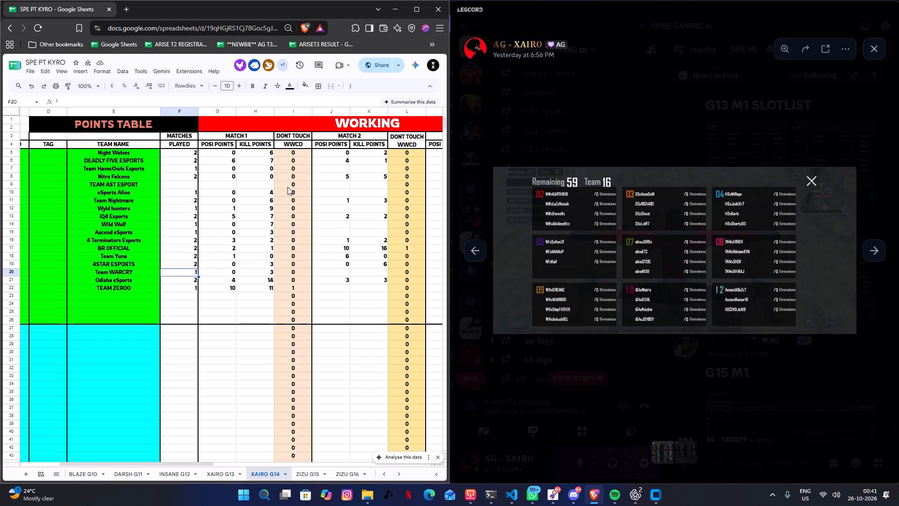
key("2")
key("Tab")
key("Tab")
key("Tab")
key("Tab")
key("Tab")
key("shift+Tab")
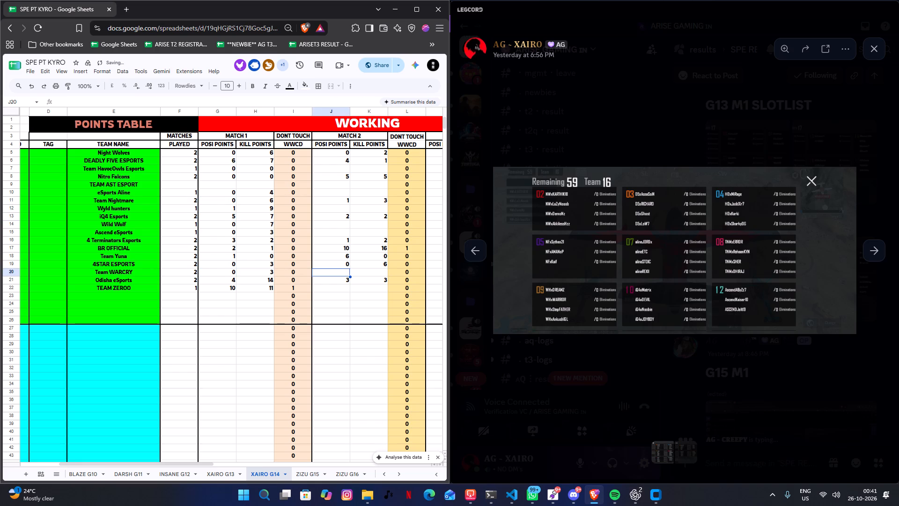
key("0")
key("Tab")
key("4")
key("Left")
Set Ascend eSports' matches played to 2 and enter 0 position points and 3 kill points in Match 2.
key("Down")
key("Left")
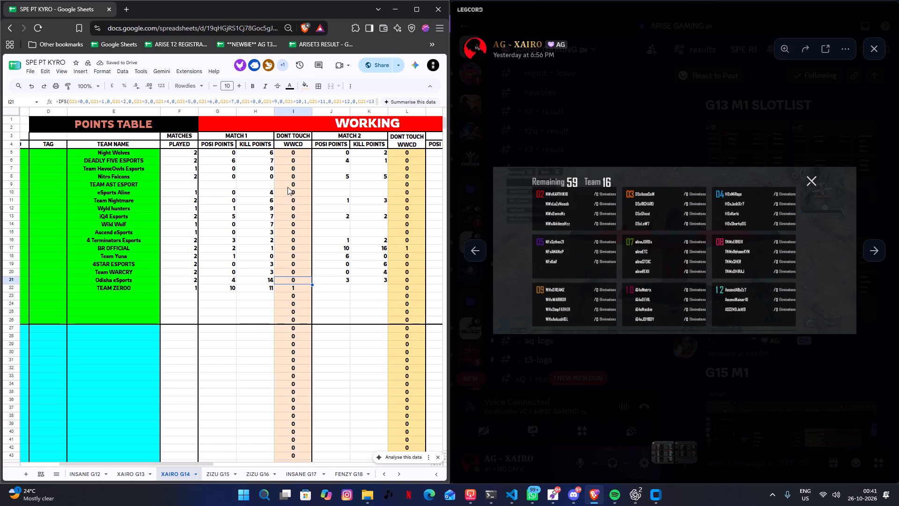
key("Left")
key("Up")
key("Up")
key("Up")
key("Up")
key("Up")
key("Up")
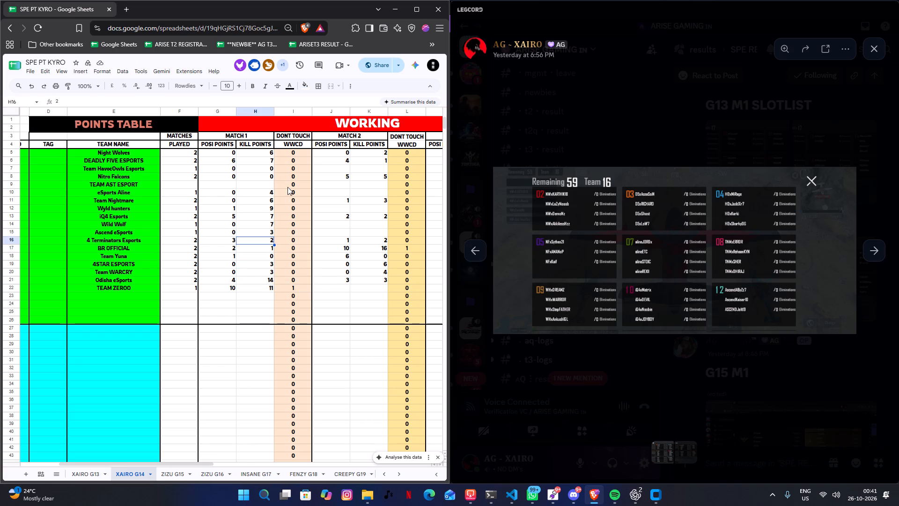
key("shift+Tab")
key("Up")
key("shift+Tab")
key("2")
key("Tab")
key("Tab")
key("Tab")
key("Tab")
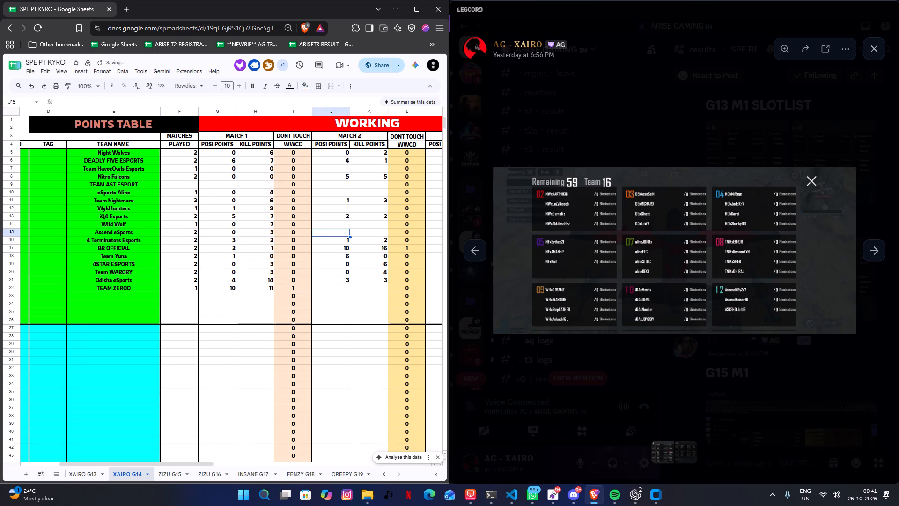
key("0")
key("Tab")
key("3")
key("Down")
key("Tab")
key("Left")
key("Up")
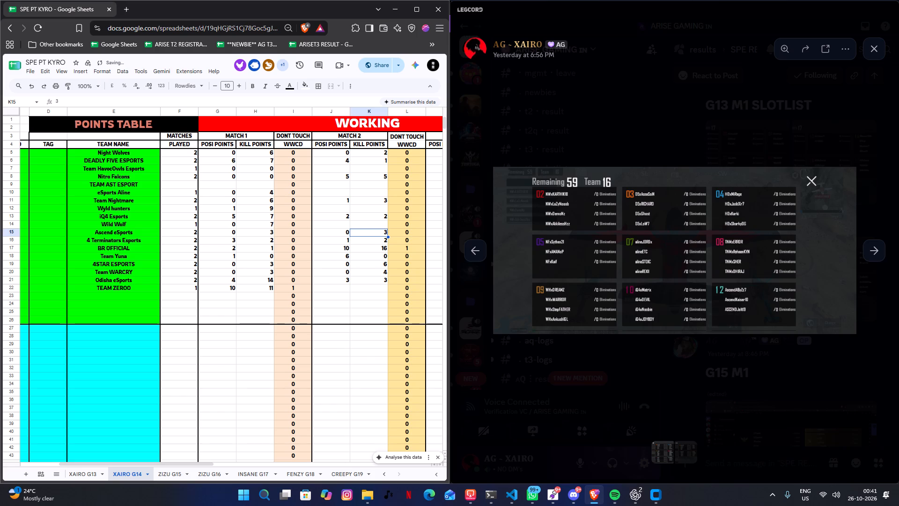
Look through the matches played column for the next team that still needs its Match 2 result.
key("shift+Tab")
key("Left")
key("Left")
key("Left")
key("Left")
key("Up")
key("Up")
key("Up")
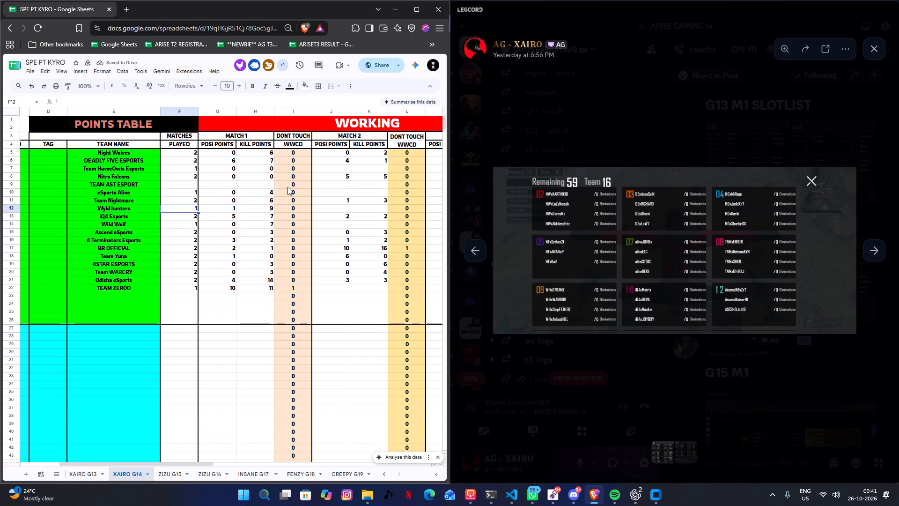
key("Up")
key("Up")
key("Up")
key("Up")
key("Up")
key("Down")
key("Down")
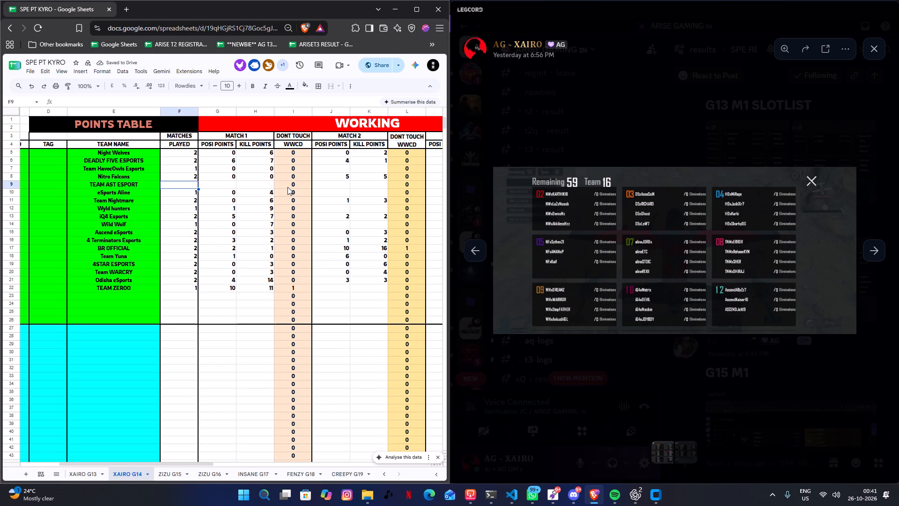
key("Down")
key("Down")
key("Down")
key("Down")
key("Down")
key("Down")
key("Down")
key("Down")
key("Down")
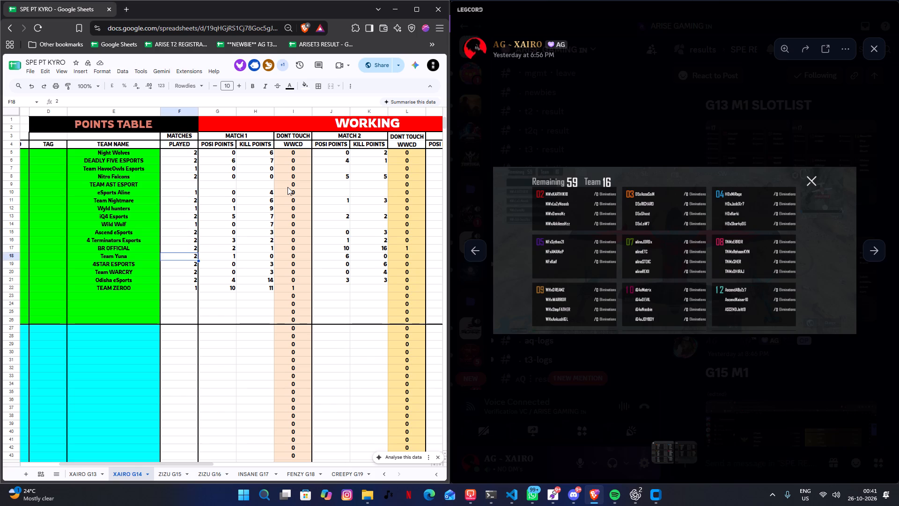
key("Down")
key("Up")
key("Up")
key("Up")
key("Up")
key("Up")
key("Up")
key("Up")
key("Up")
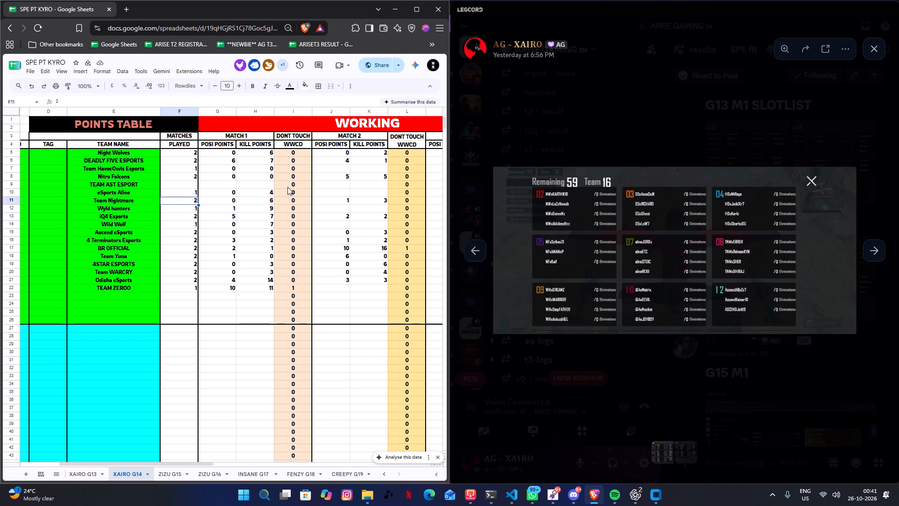
Set Wyld hunters' matches played to 2 and enter 0 position points and 0 kill points in Match 2.
key("Down")
key("2")
key("Tab")
key("Tab")
key("Tab")
key("Tab")
key("0")
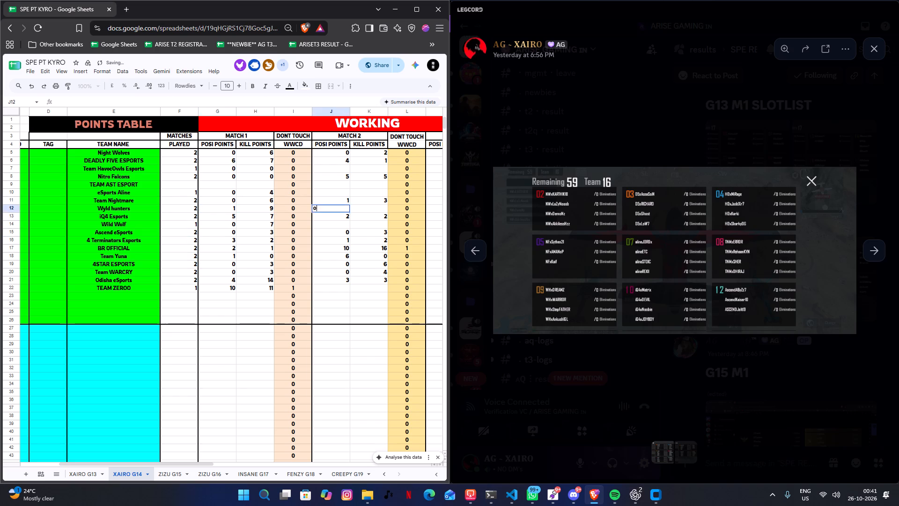
key("Tab")
key("0")
key("Left")
Set Team HavocOwls Esports' matches played to 2 and enter 0 position points and 0 kill points in Match 2.
key("Down")
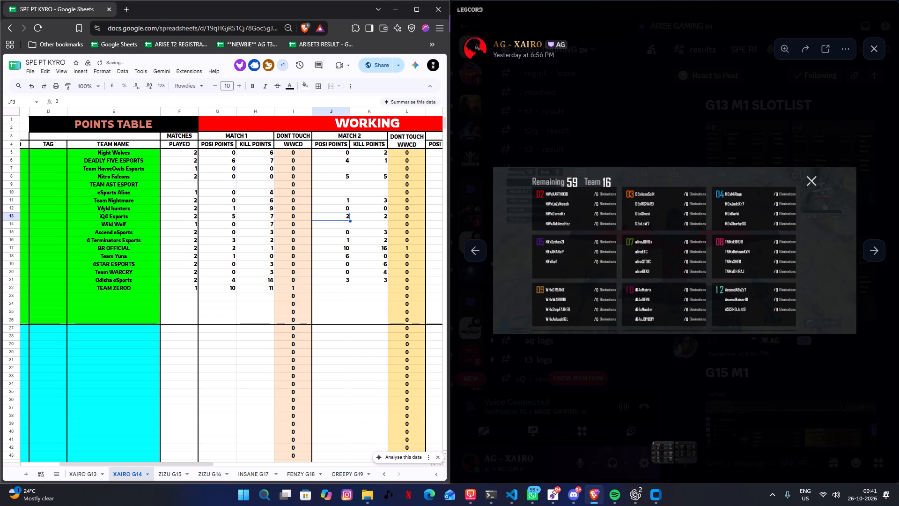
key("Left")
key("Left")
key("Up")
key("Up")
key("Up")
key("Up")
key("Up")
key("Up")
key("shift+Tab")
key("shift+Tab")
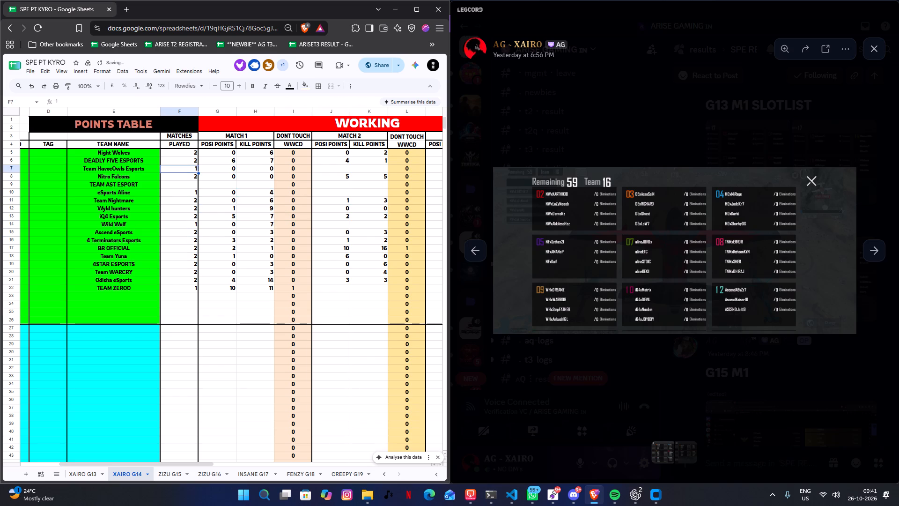
key("2")
key("Tab")
key("Tab")
key("Tab")
key("Tab")
key("0")
key("Tab")
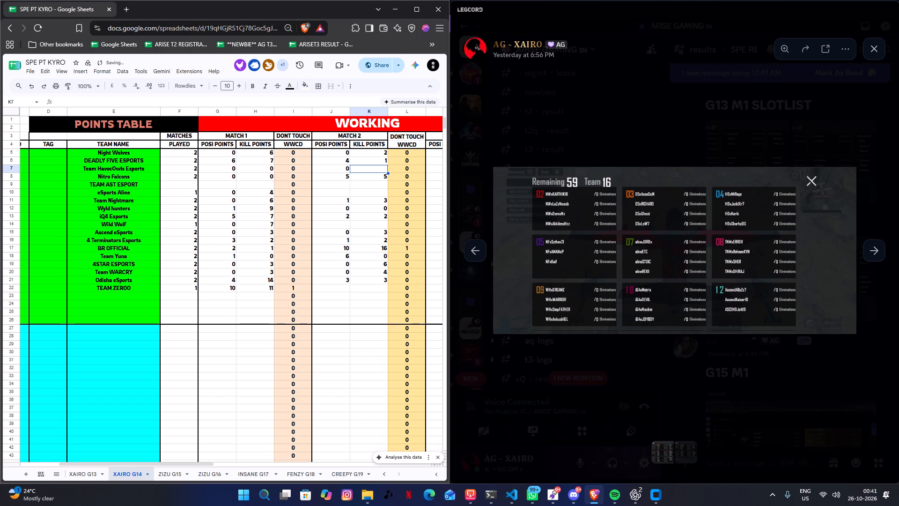
key("0")
key("shift+Tab")
Set eSports Aline's matches played to 2 and enter 0 position points and 2 kill points in Match 2.
key("Down")
key("Down")
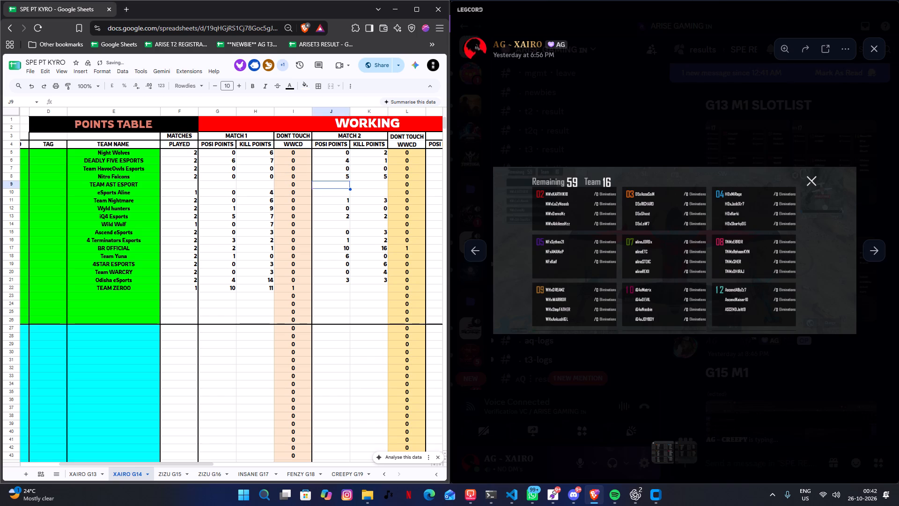
key("Left")
key("Down")
key("Left")
key("Left")
key("Left")
key("2")
key("Tab")
key("Tab")
key("Tab")
key("Tab")
key("0")
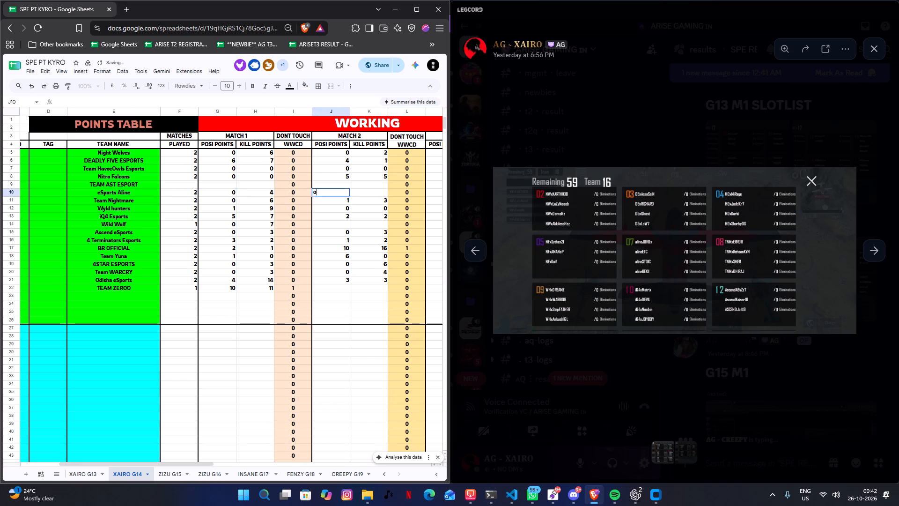
key("Tab")
key("2")
key("Tab")
Set TEAM ZEROO's matches played to 2 and enter 0 position points and 1 kill point in Match 2.
key("Down")
key("Left")
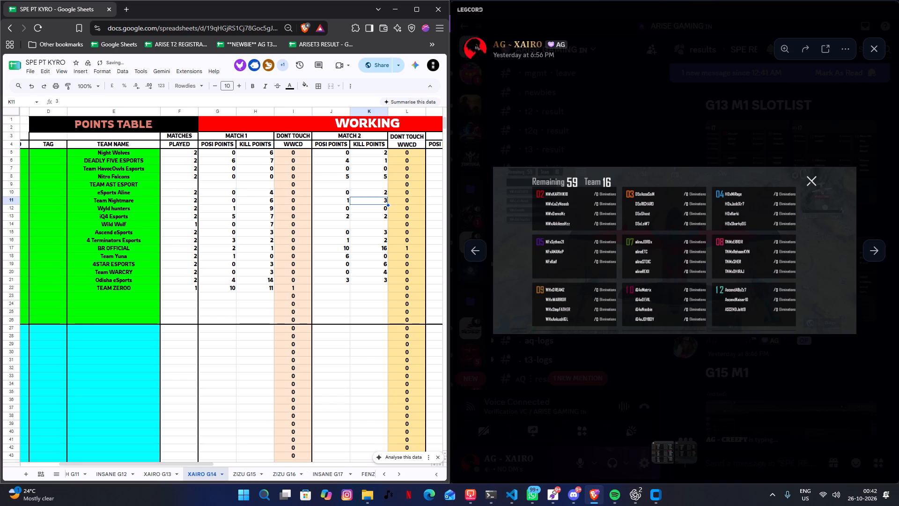
key("Left")
key("shift+Tab")
key("Down")
key("Down")
key("Down")
key("Down")
key("Down")
key("Down")
key("Down")
key("Down")
key("Down")
key("Down")
key("Down")
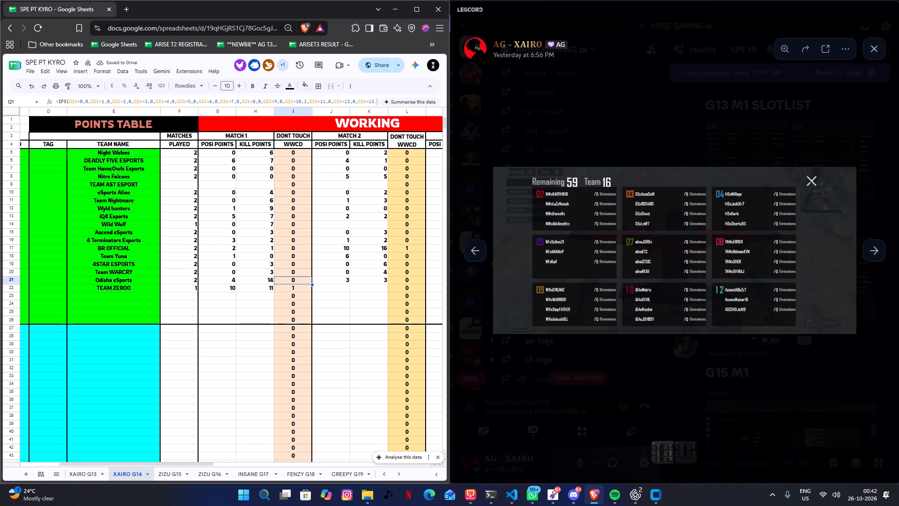
key("shift+Tab")
key("shift+Tab")
key("shift+Tab")
key("2")
key("Tab")
key("Tab")
key("Tab")
key("Tab")
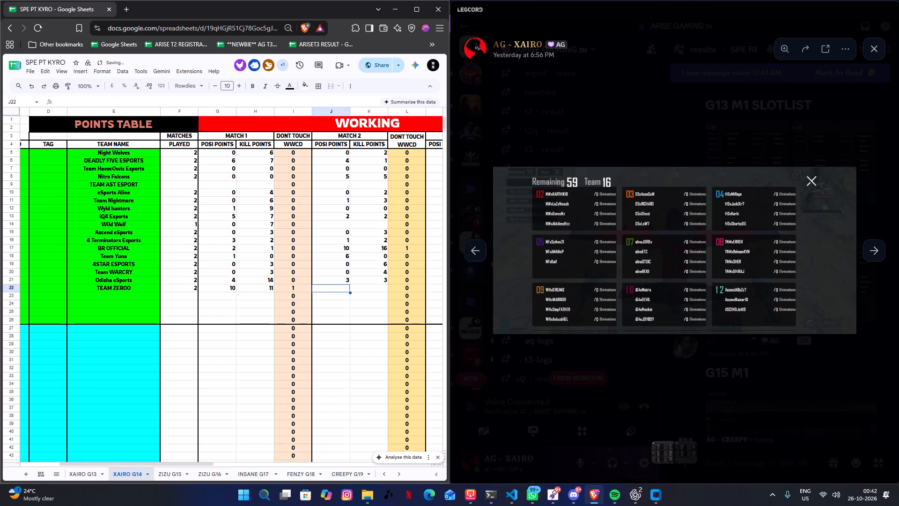
key("0")
key("Tab")
key("1")
key("Down")
key("Left")
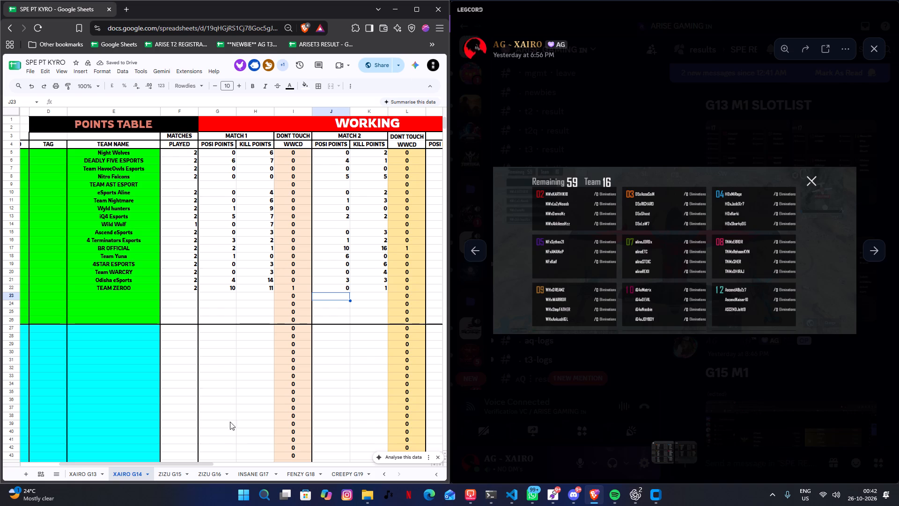
Set iQ4 Esports' matches played to 3 and enter 10 position points and 13 kill points in Match 3.
left_click_drag(200, 464, 218, 470)
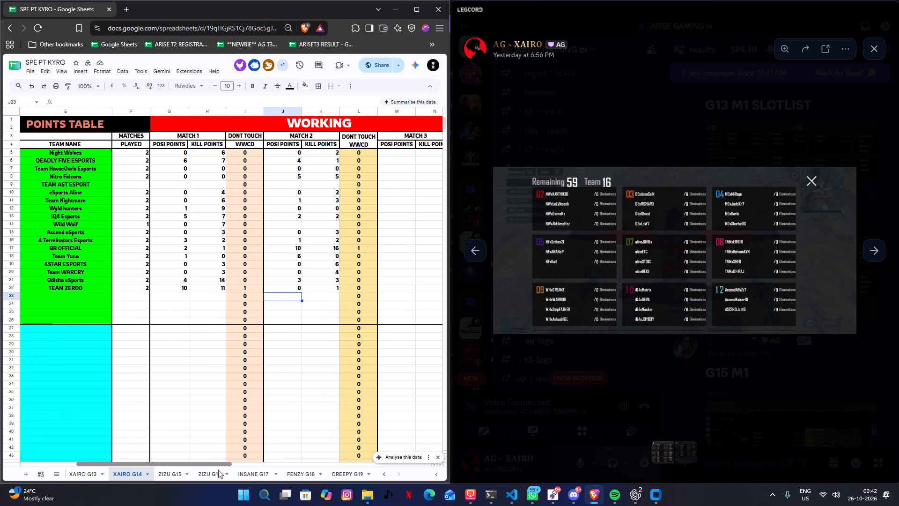
left_click_drag(218, 470, 218, 471)
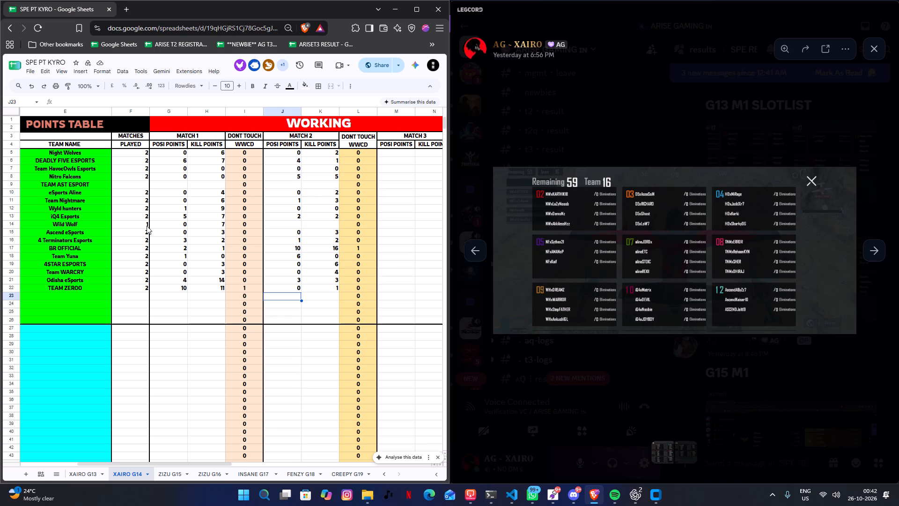
left_click(113, 212)
left_click(122, 218)
left_click(387, 219)
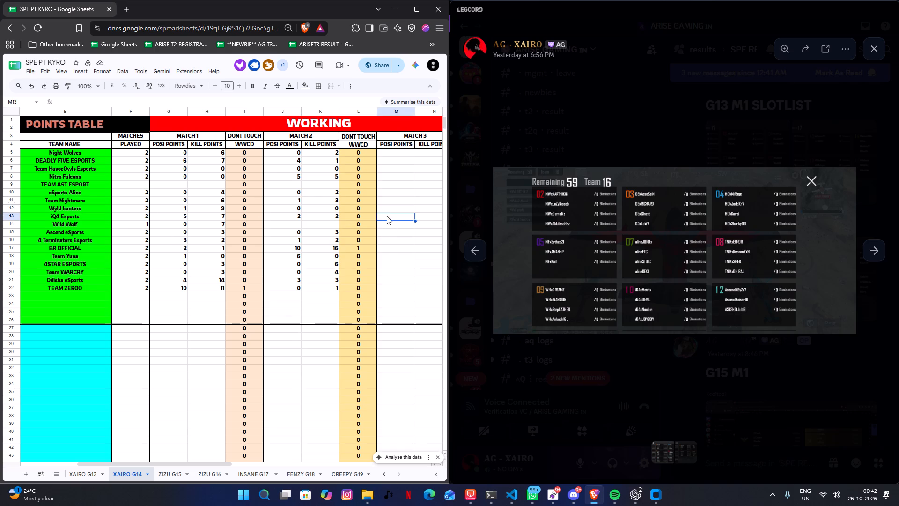
key("shift+Tab")
key("shift+Tab")
key("shift+Tab")
key("shift+Tab")
key("shift+Tab")
key("shift+Tab")
key("shift+Tab")
key("3")
key("Tab")
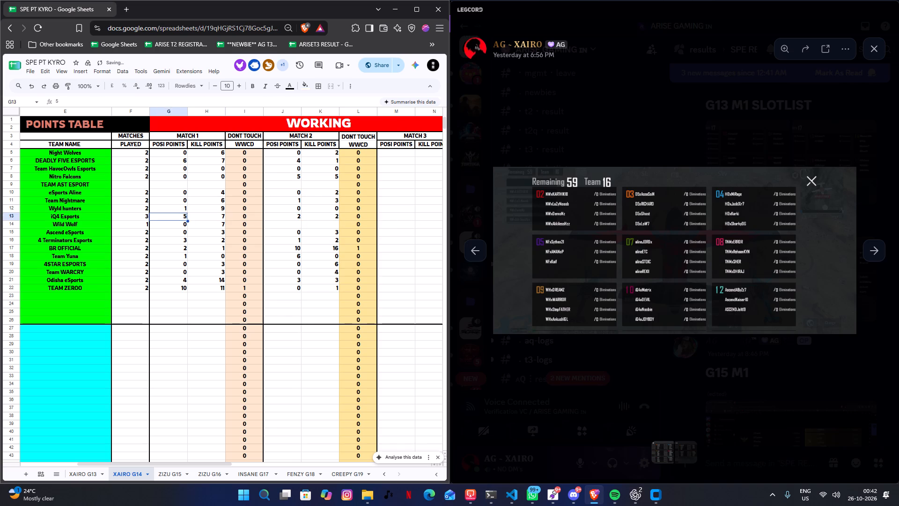
key("Tab")
key("Tab")
key("Tab")
key("Tab")
key("Tab")
key("Tab")
type("10")
key("Tab")
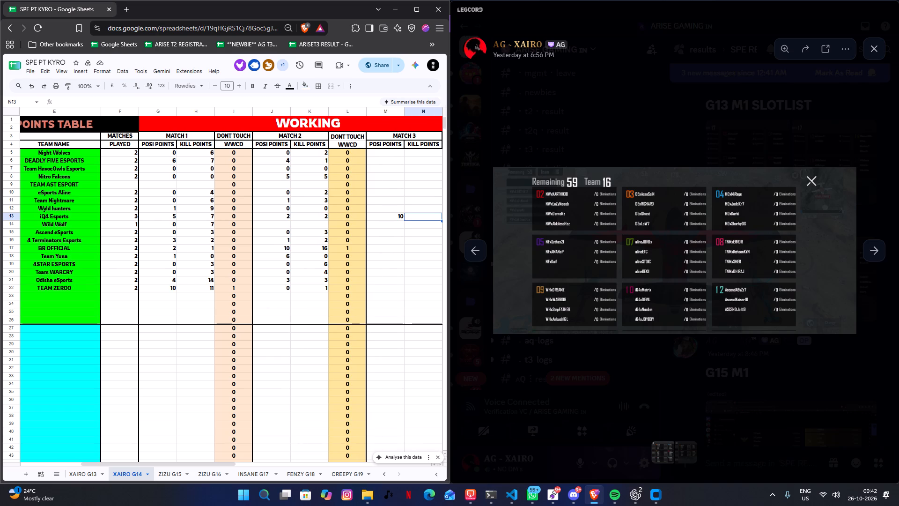
type("13")
key("shift+Tab")
Set eSports Aline's matches played to 3 and enter 6 position points and 2 kill points in Match 3.
key("Up")
key("Left")
key("Left")
key("Left")
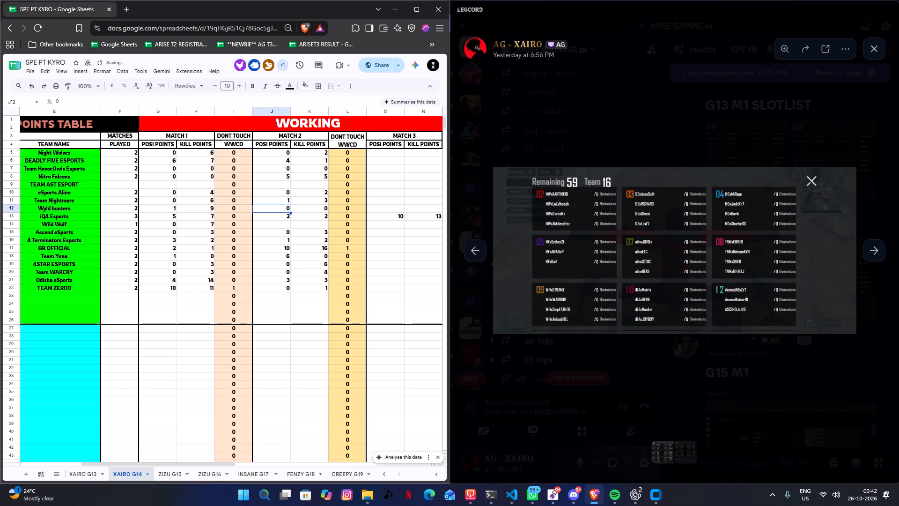
key("Down")
key("Left")
key("Up")
key("shift+Tab")
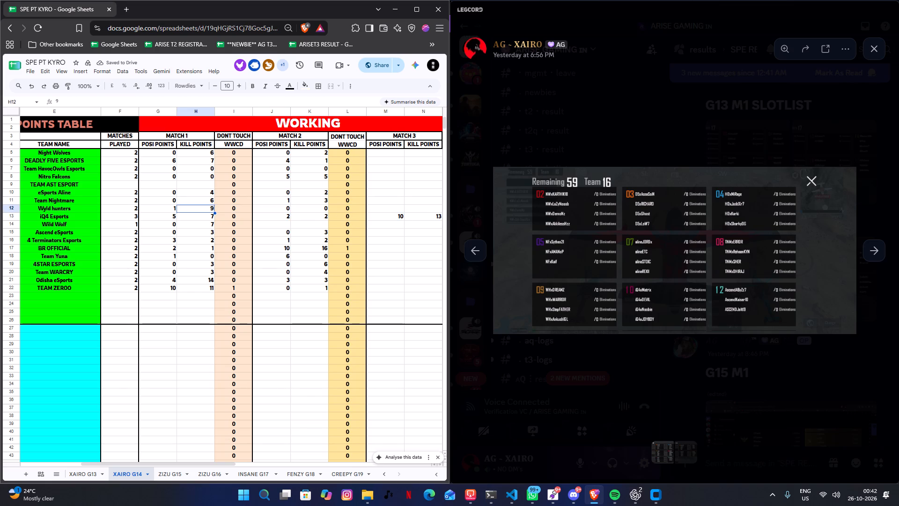
key("Up")
key("Up")
key("shift+Tab")
key("shift+Tab")
key("3")
key("Tab")
key("Tab")
key("Tab")
key("Tab")
key("Tab")
key("Tab")
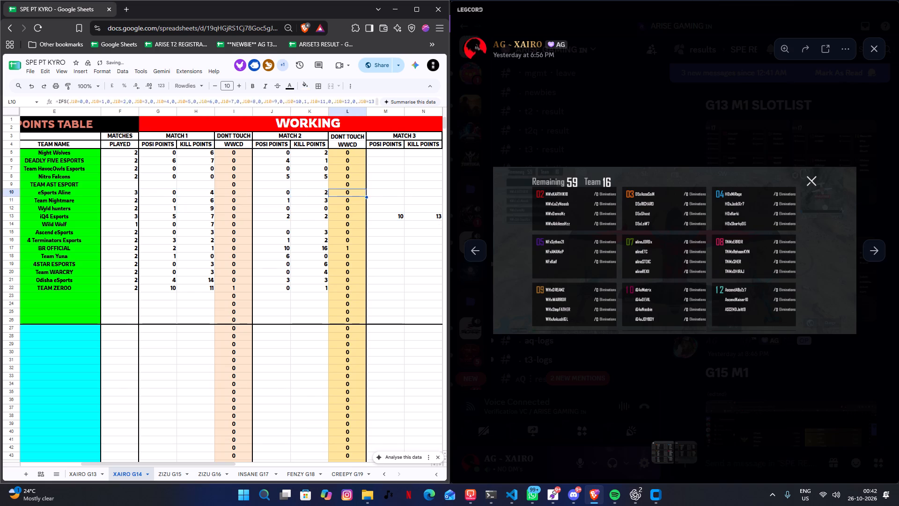
key("Tab")
key("6")
key("Tab")
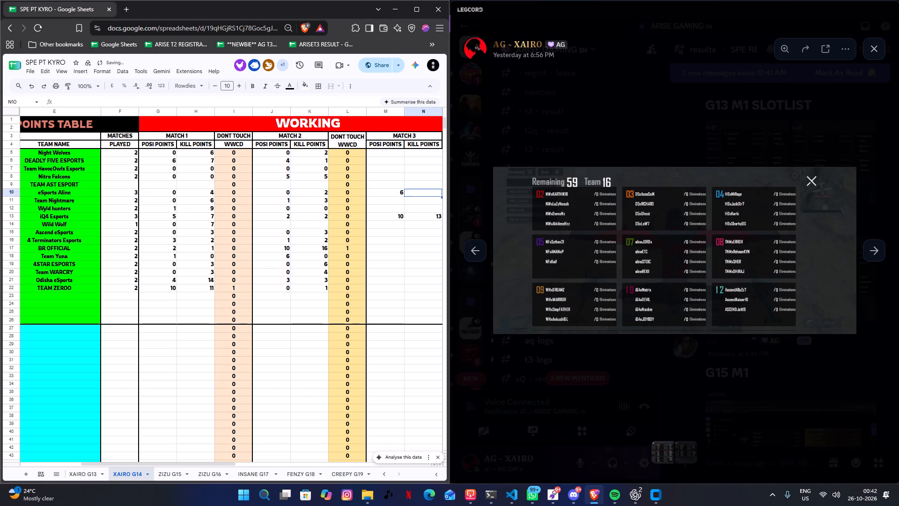
key("2")
key("Tab")
Compare the team names in the points table with the slotlist screenshots in Legcord to identify the next Match 3 team.
key("Left")
key("Down")
key("shift+Tab")
key("shift+Tab")
key("shift+Tab")
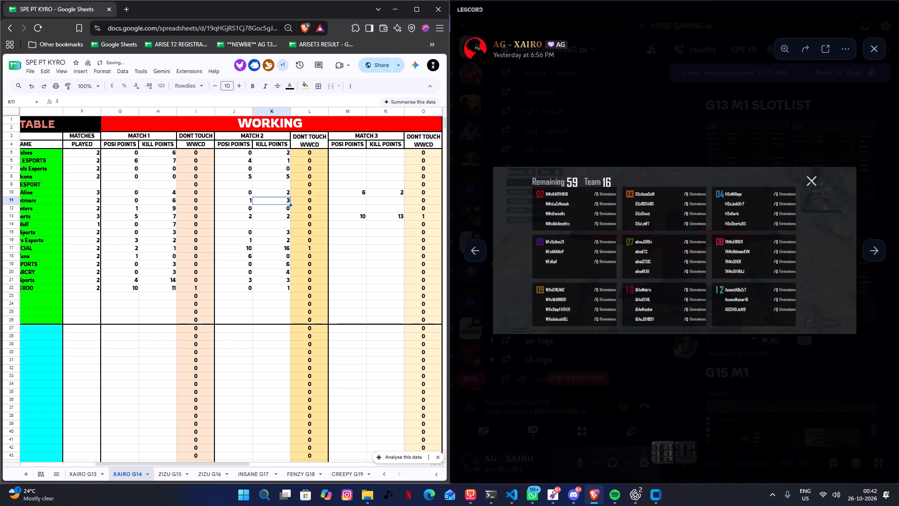
key("shift+Tab")
key("shift+Tab")
key("shift+Tab")
key("shift+Tab")
key("shift+Tab")
key("Tab")
key("shift+Tab")
key("shift+Tab")
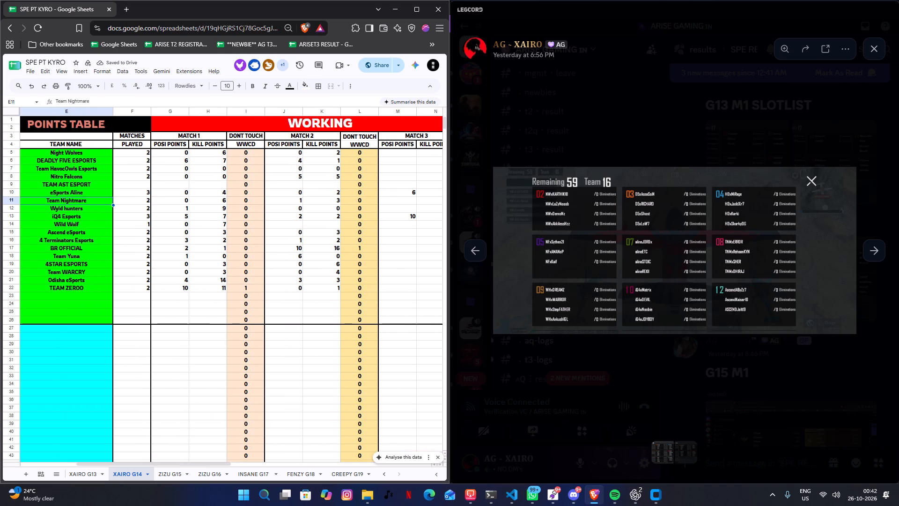
key("Up")
key("Up")
key("Down")
key("Down")
key("Down")
key("Down")
key("Down")
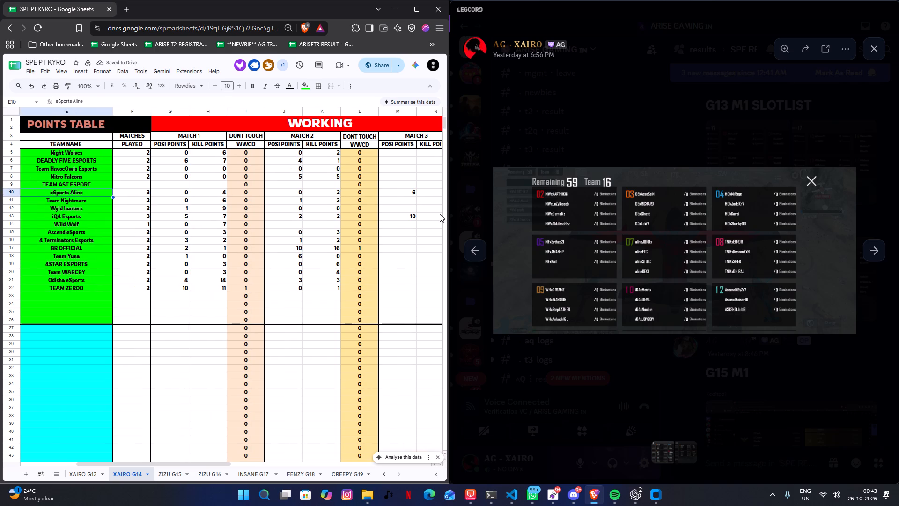
key("Down")
key("Down")
key("Up")
key("Up")
key("Up")
key("Up")
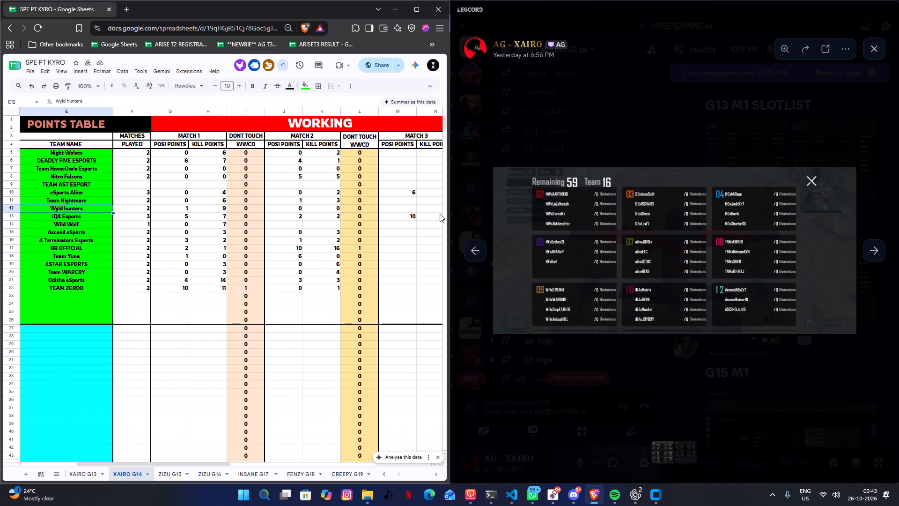
key("Up")
key("Up")
key("Up")
key("Down")
key("Down")
key("Down")
key("Down")
key("Down")
key("Down")
key("Down")
key("Down")
key("Down")
key("Down")
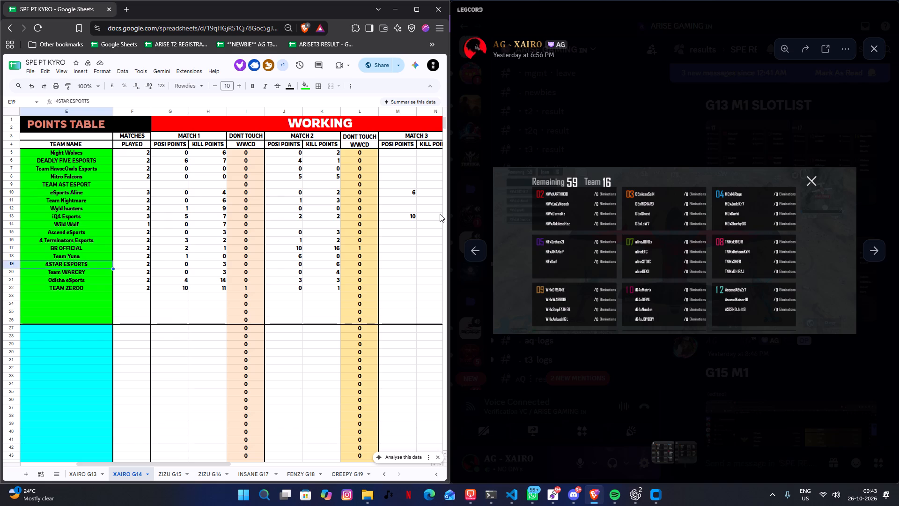
key("Down")
key("Down")
key("Up")
key("Up")
key("Up")
key("Up")
key("Up")
key("Up")
key("Up")
key("Up")
key("Up")
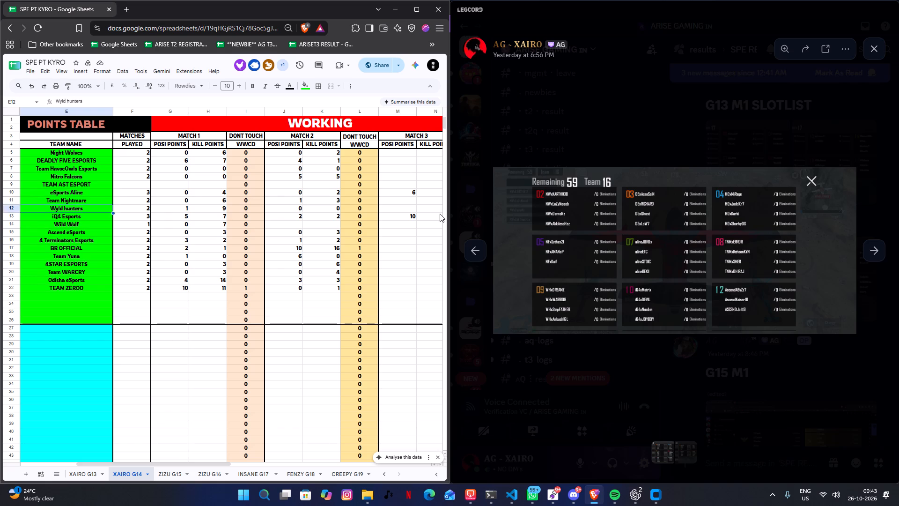
key("Up")
key("Up")
key("Up")
key("Up")
key("Up")
key("Up")
key("Down")
key("Down")
key("Down")
key("Down")
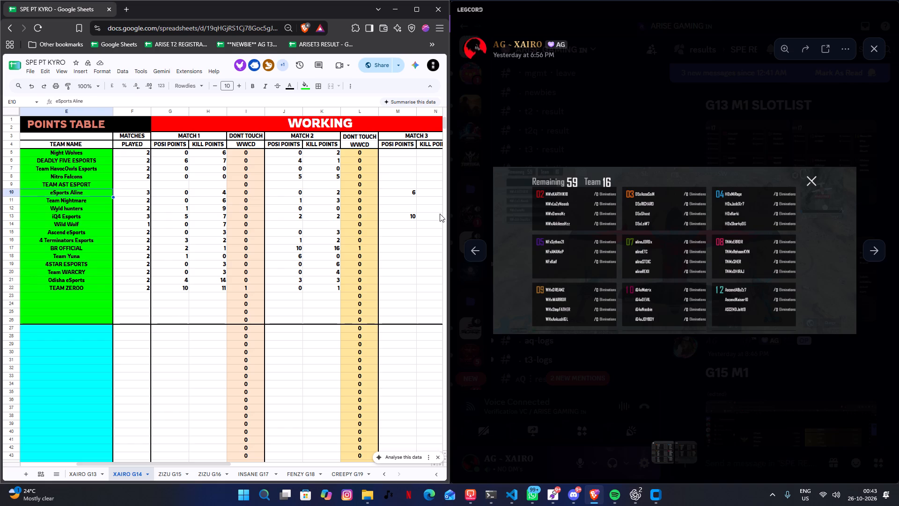
key("Down")
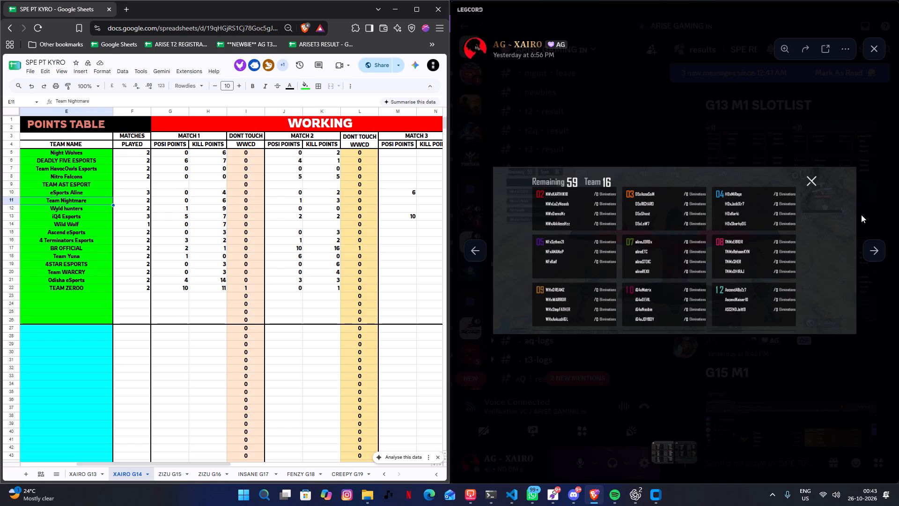
left_click(879, 243)
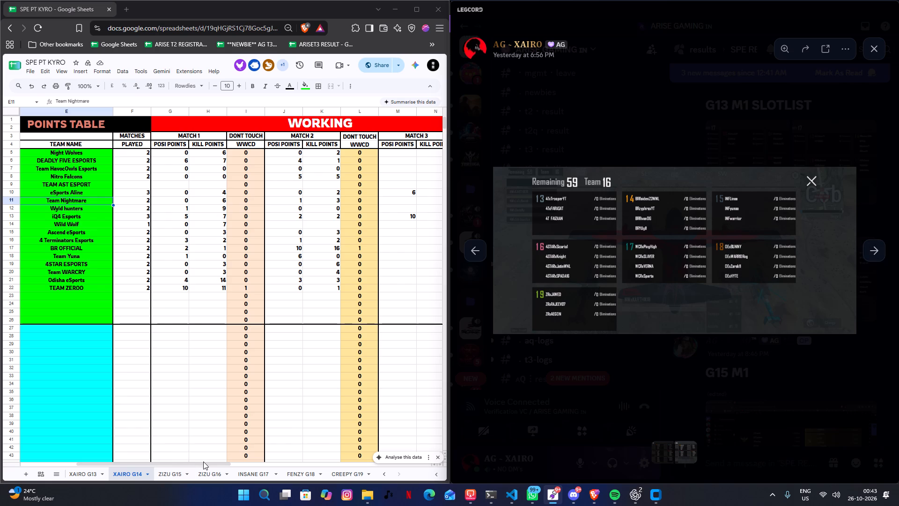
left_click_drag(205, 466, 164, 462)
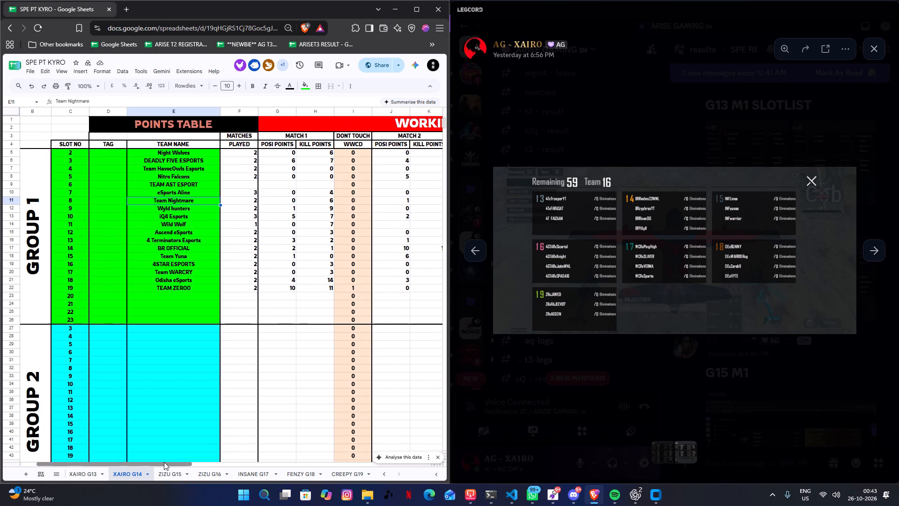
left_click_drag(164, 462, 240, 472)
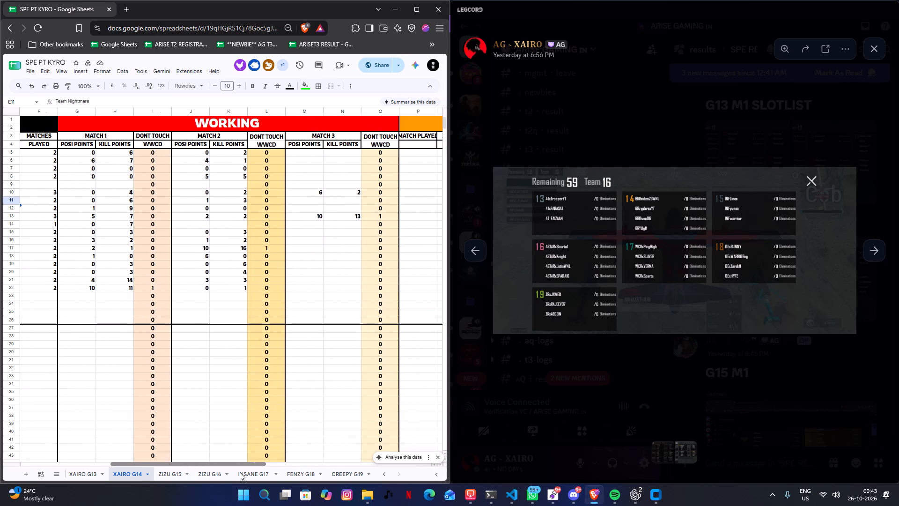
left_click_drag(240, 472, 212, 477)
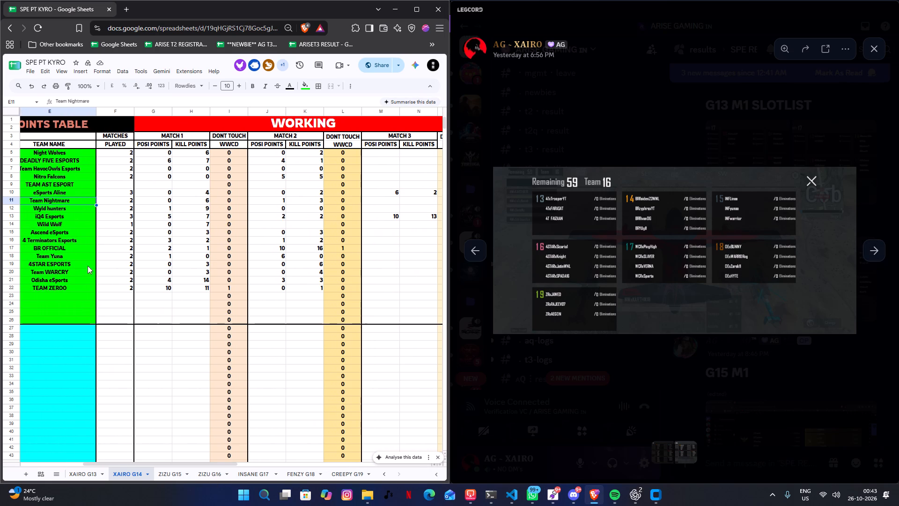
Set Team WARCRY's matches played to 3 and enter 5 position points and 7 kill points in Match 3.
left_click(79, 261)
left_click(71, 274)
key("Return")
key("Tab")
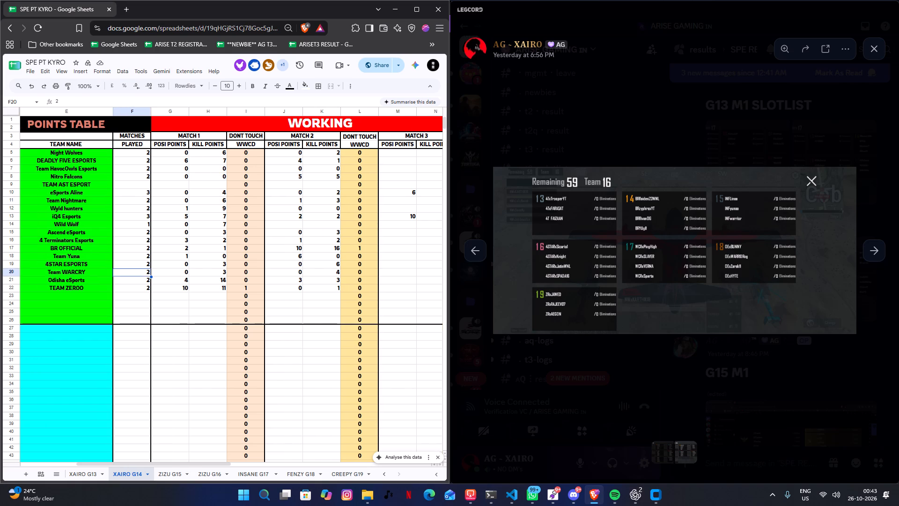
key("3")
key("Tab")
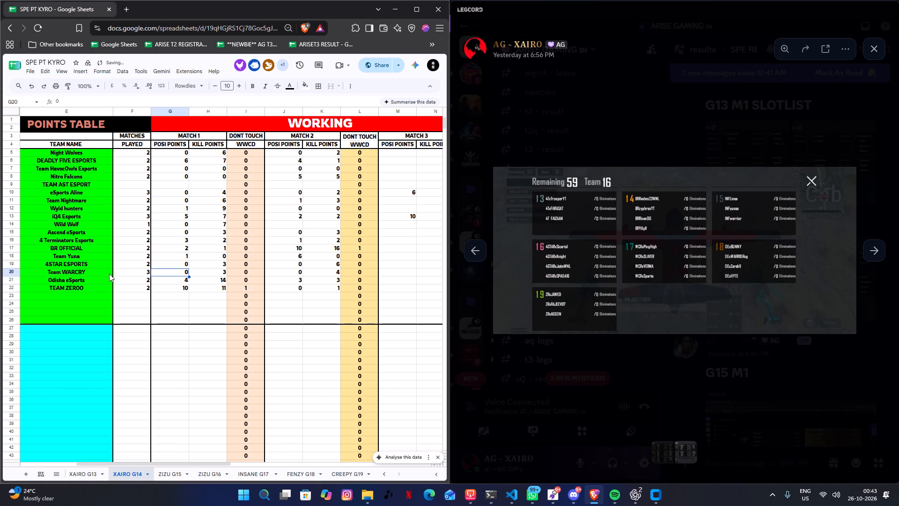
key("Tab")
key("Tab")
key("Tab")
key("Tab")
key("Tab")
key("Tab")
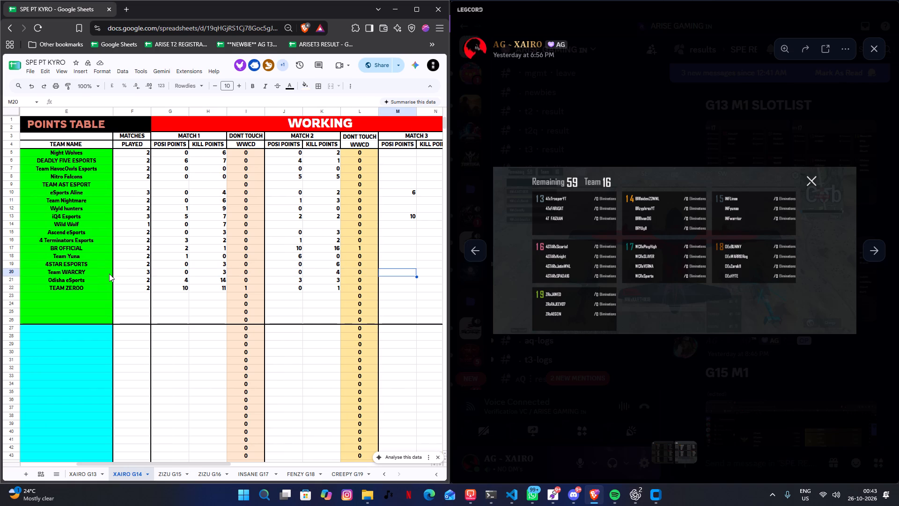
key("7")
key("Tab")
key("shift+Tab")
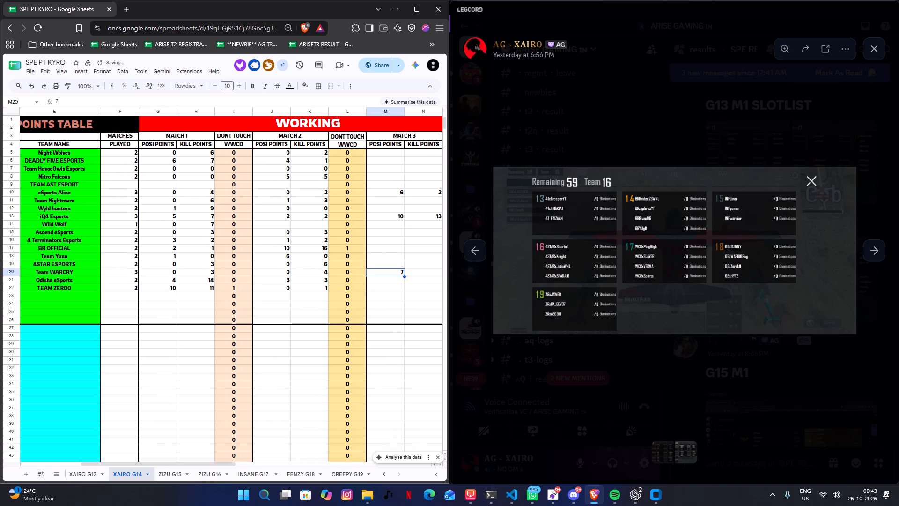
key("5")
key("Tab")
key("7")
key("Tab")
Set Night Wolves' matches played to 3.
key("Left")
key("Left")
key("shift+Tab")
key("shift+Tab")
key("shift+Tab")
key("Left")
key("Left")
key("Left")
key("Left")
key("Left")
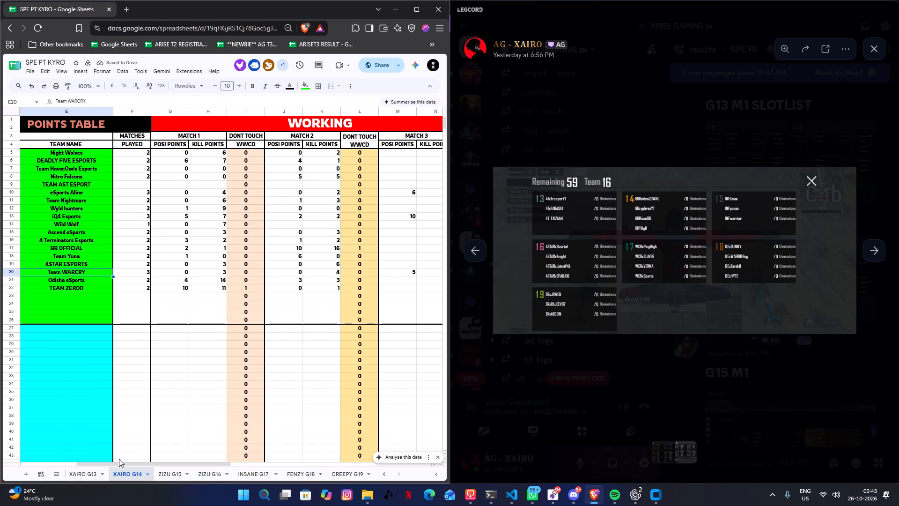
left_click_drag(131, 465, 140, 467)
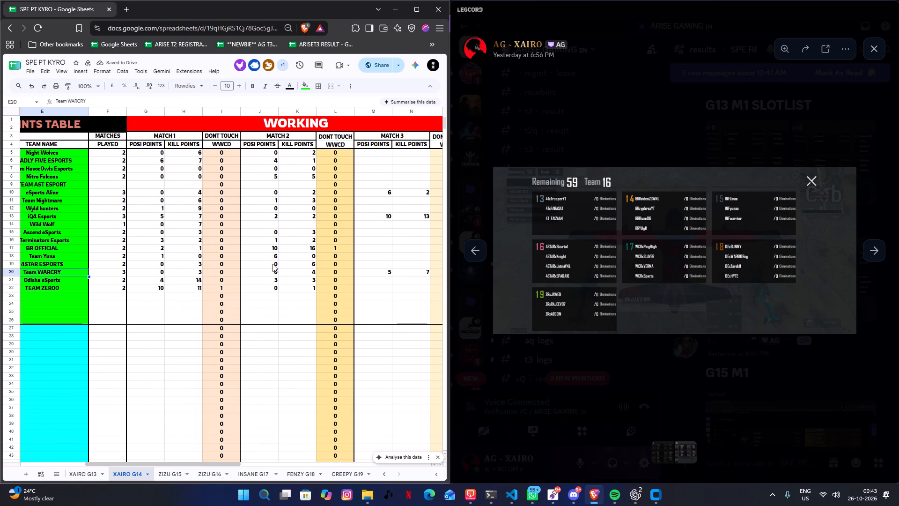
left_click(275, 252)
key("Up")
key("Left")
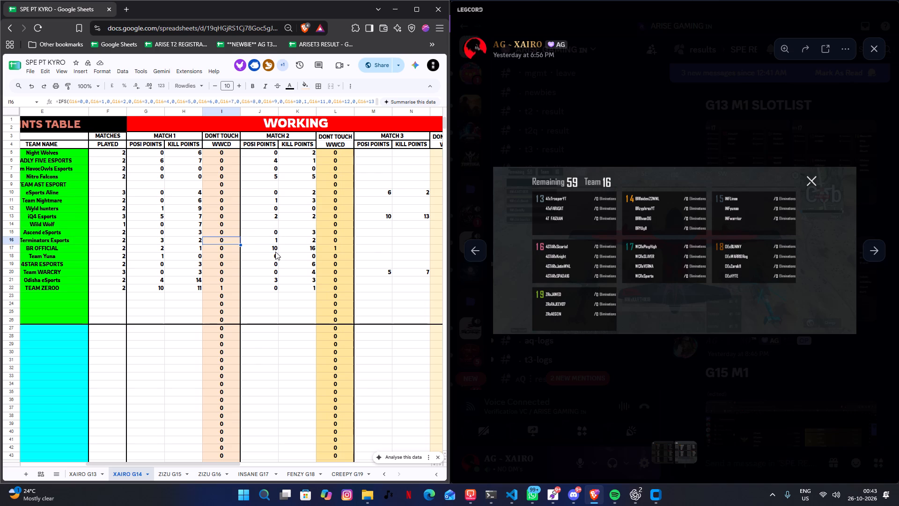
key("Left")
key("Left")
key("Left")
key("Left")
key("Left")
key("Up")
key("Up")
key("Up")
key("Up")
key("Up")
key("Up")
key("Up")
key("Up")
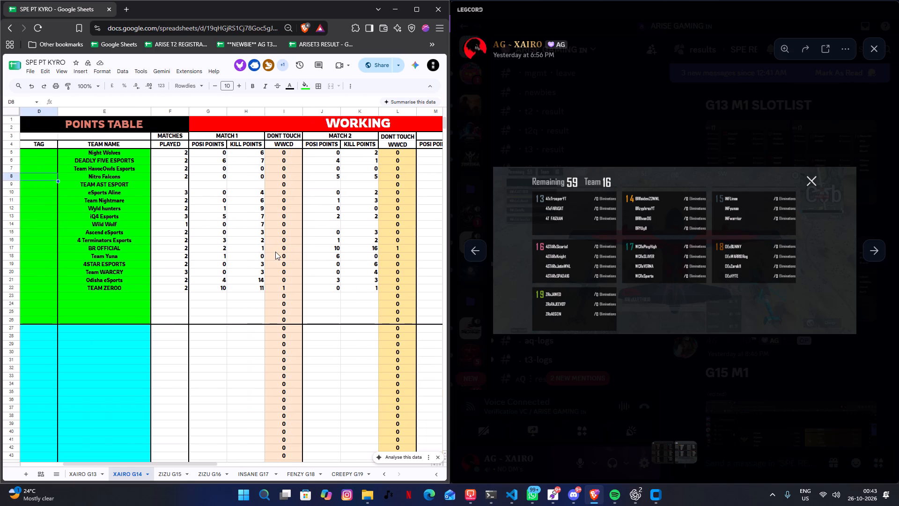
key("Up")
key("Up")
key("Up")
key("Tab")
key("Tab")
key("Tab")
key("shift+Tab")
key("3")
Enter 4 position points and 4 kill points for Night Wolves in Match 3.
key("Tab")
key("Tab")
key("Tab")
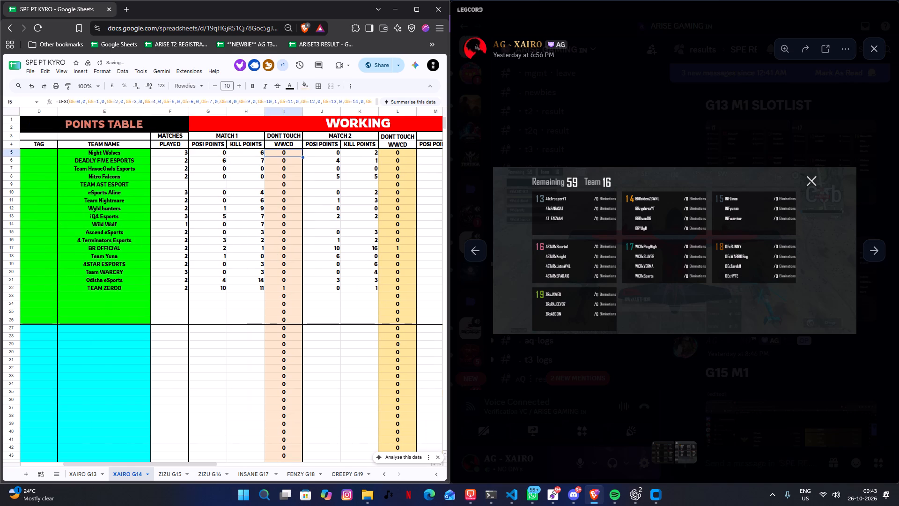
key("Tab")
key("Tab")
key("Tab")
key("Tab")
key("Tab")
key("Tab")
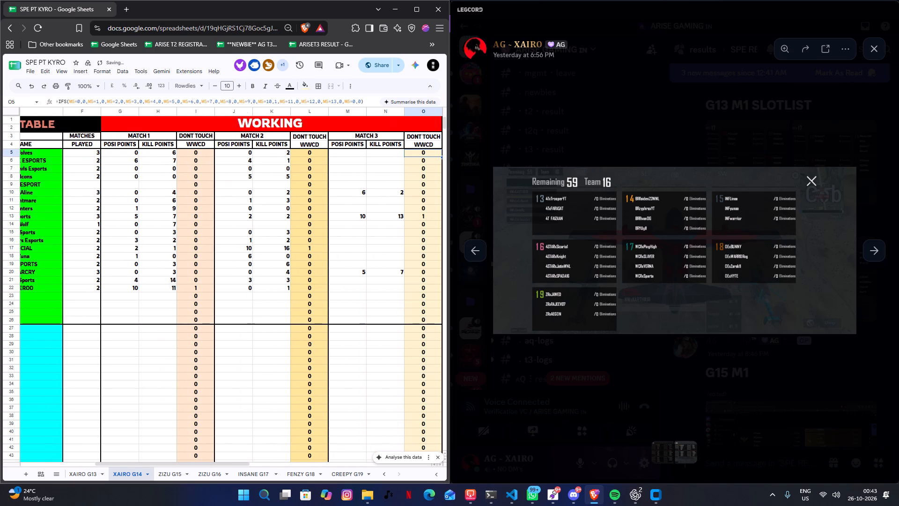
scroll(189, 268, "down", 1, "ctrl")
scroll(171, 247, "up", 2)
key("shift+Tab")
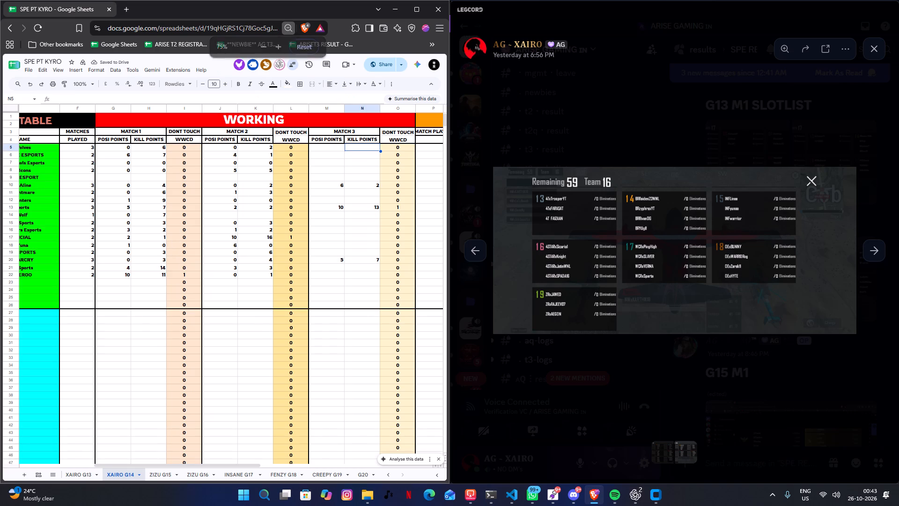
key("shift+Tab")
key("shift+Tab")
key("shift+Tab")
key("shift+Tab")
key("shift+Tab")
key("shift+Tab")
key("shift+Tab")
key("shift+Tab")
key("shift+Tab")
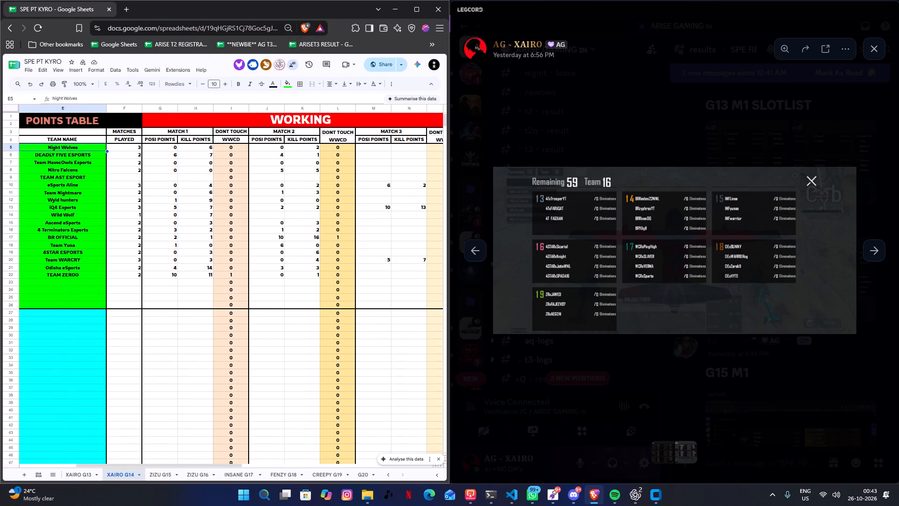
key("Tab")
key("Tab")
key("shift+Tab")
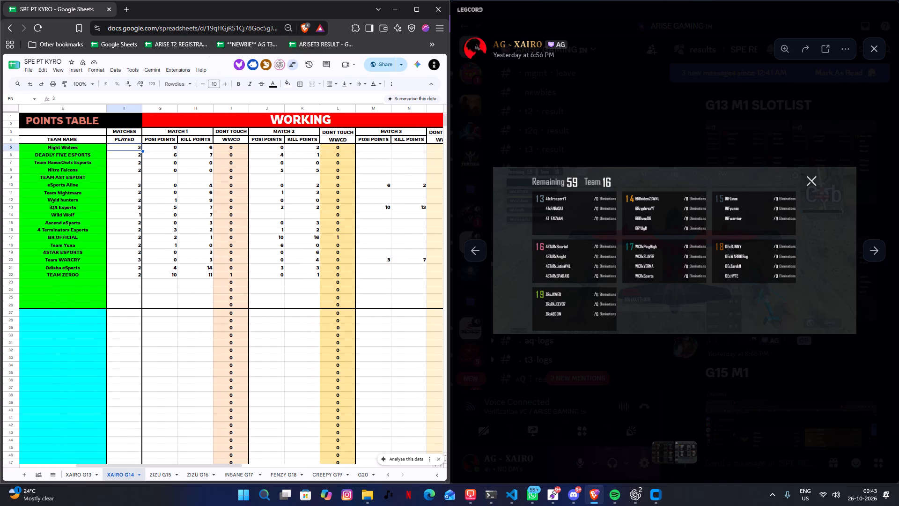
key("Tab")
key("Tab")
key("Tab")
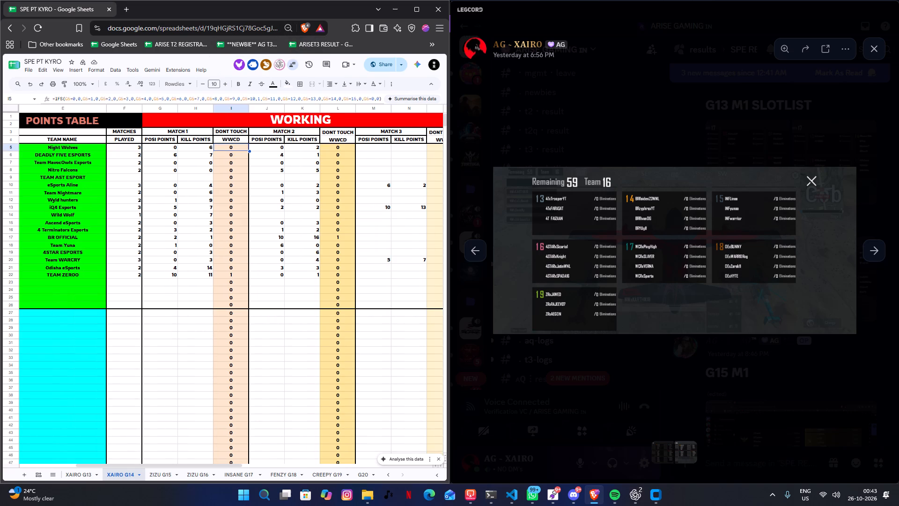
key("Tab")
key("Tab")
key("Tab")
key("Tab")
key("4")
key("Tab")
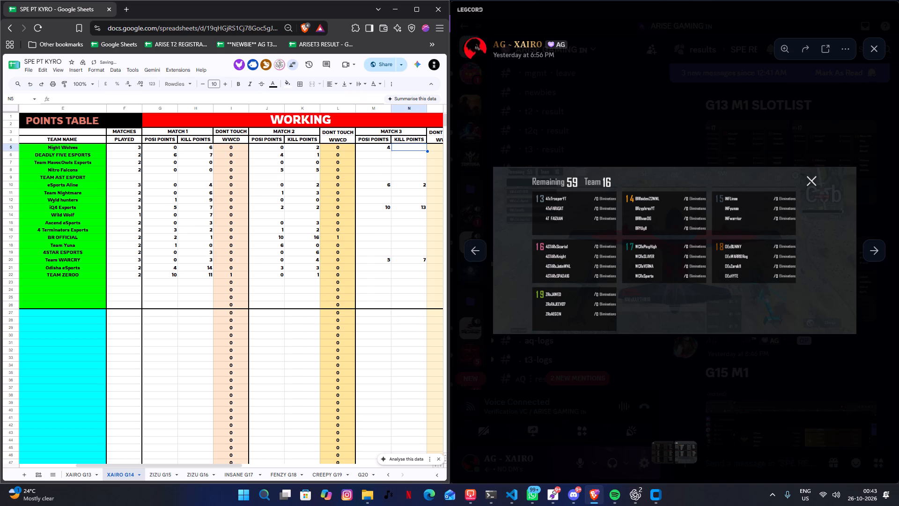
key("4")
key("Down")
key("Left")
key("shift+Tab")
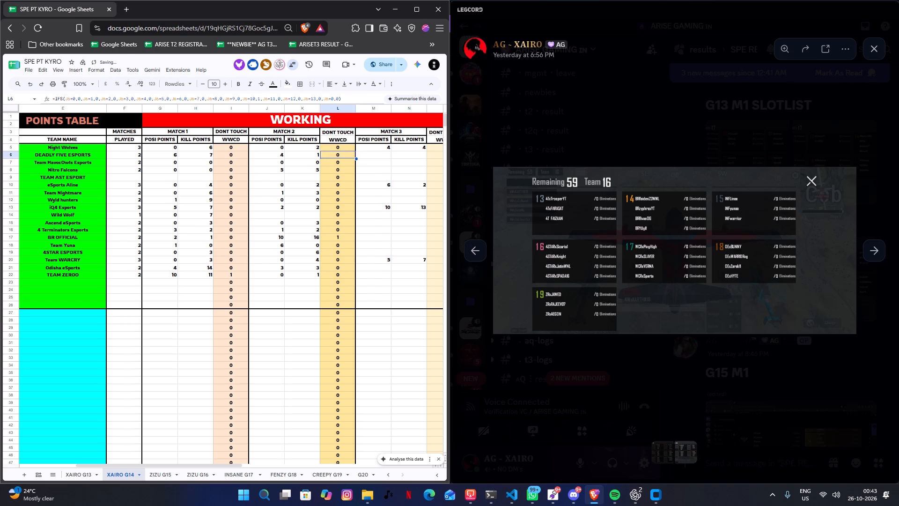
Set 4STAR ESPORTS' matches played to 3.
key("shift+Tab")
key("shift+Tab")
key("shift+Tab")
key("shift+Tab")
key("shift+Tab")
key("shift+Tab")
key("Down")
key("Down")
key("Down")
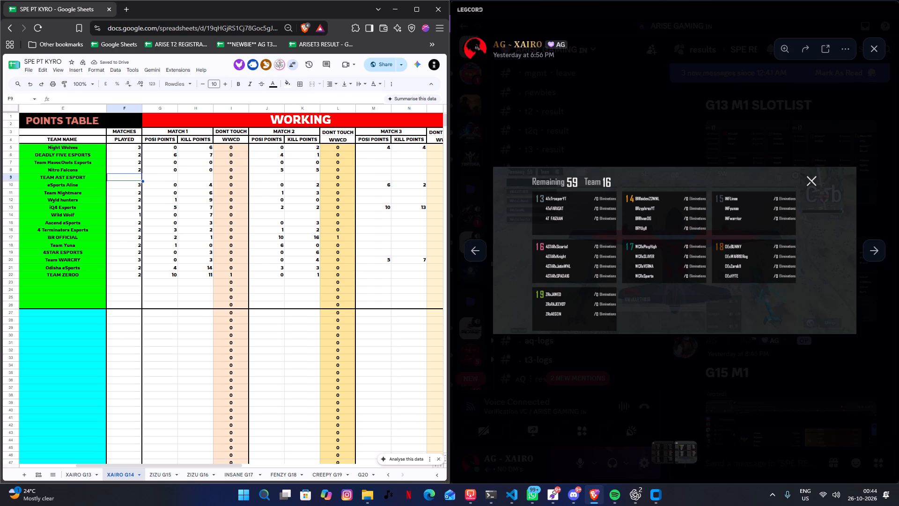
key("Down")
key("Down")
key("Down")
key("Down")
key("Down")
key("Down")
key("Down")
key("Down")
key("Down")
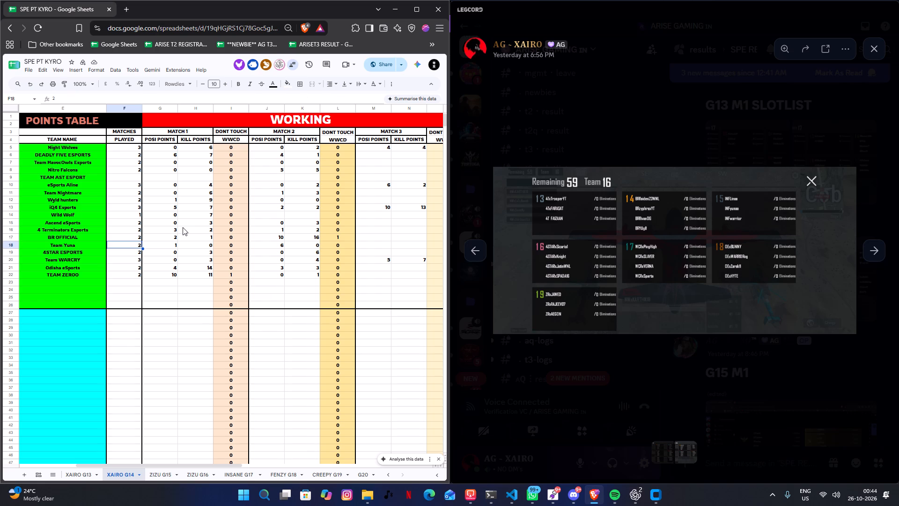
key("Right")
key("Down")
key("Left")
key("3")
Enter 3 position points and 7 kill points for 4STAR ESPORTS in Match 3.
key("Tab")
key("Tab")
key("Tab")
key("Tab")
key("Tab")
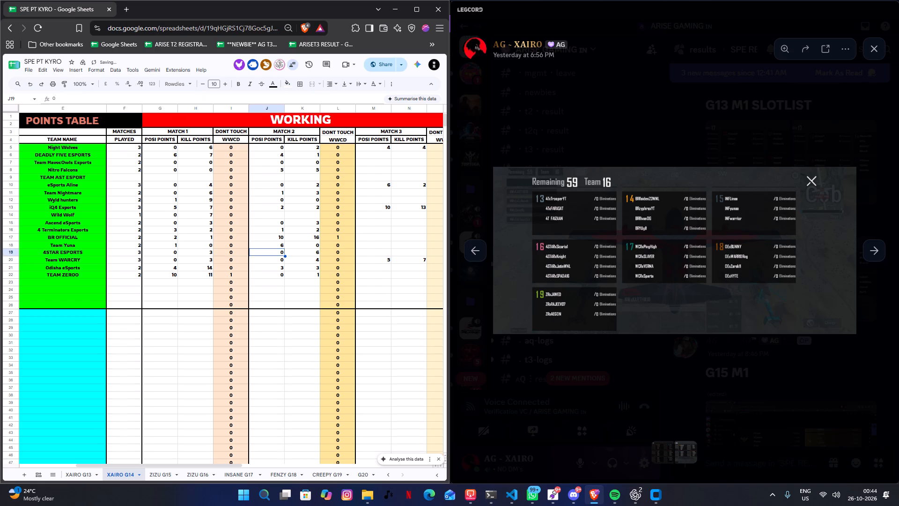
key("Tab")
key("Tab")
key("5")
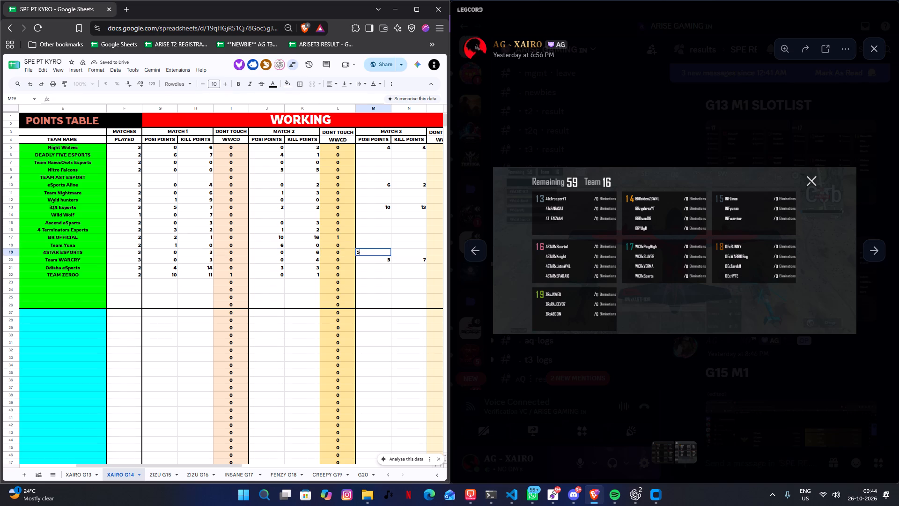
key("Tab")
key("shift+Tab")
key("3")
key("Tab")
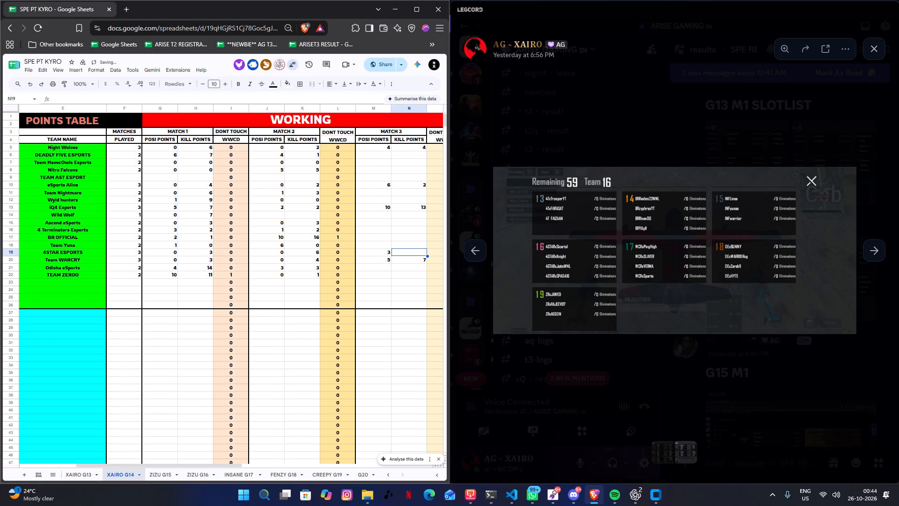
key("7")
key("Left")
key("Tab")
Set Nitro Falcons' matches played to 3.
key("shift+Tab")
key("Left")
key("Up")
key("Up")
key("Up")
key("Up")
key("Up")
key("Up")
key("Up")
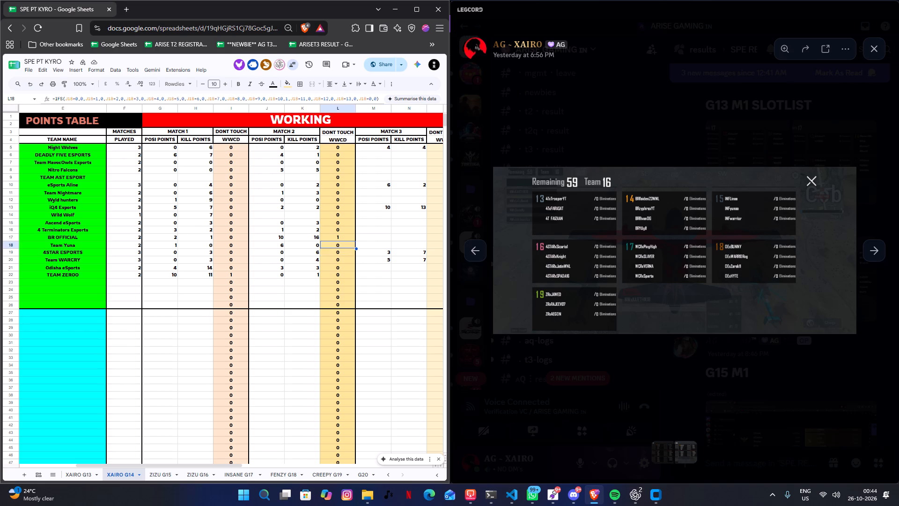
key("Left")
key("Left")
key("Left")
key("Left")
key("Left")
key("Left")
key("Left")
key("Up")
key("Up")
key("Up")
key("Up")
key("Tab")
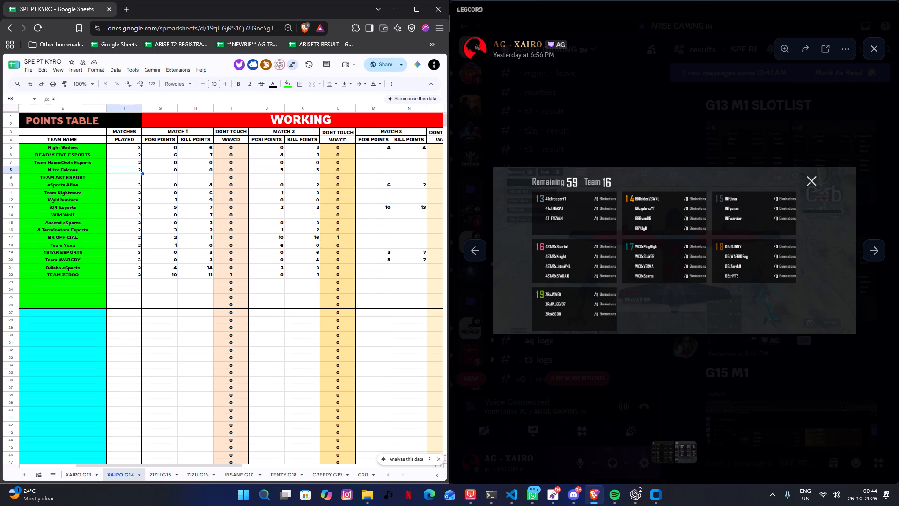
key("3")
Enter 2 position points and 0 kill points for Nitro Falcons in Match 3.
key("Tab")
key("Tab")
key("Tab")
key("Tab")
key("Tab")
key("Tab")
key("Tab")
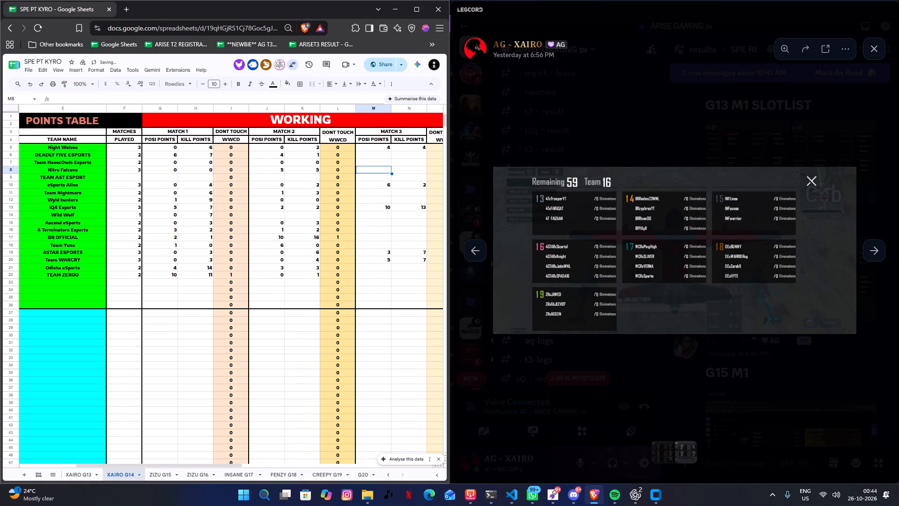
key("2")
key("Tab")
key("0")
key("Tab")
Set Team Yuna's matches played to 3.
key("Down")
key("Left")
key("shift+Tab")
key("shift+Tab")
key("shift+Tab")
key("shift+Tab")
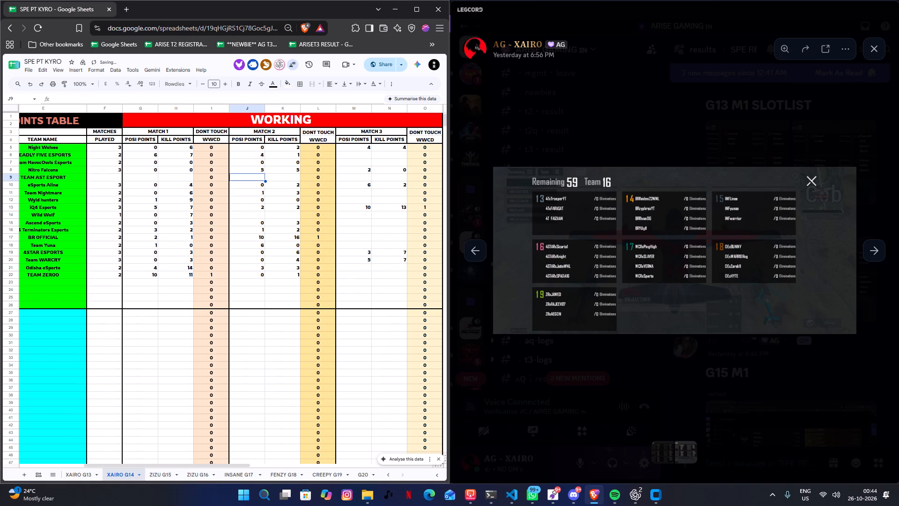
key("shift+Tab")
key("shift+Tab")
key("shift+Tab")
key("Down")
key("Down")
key("Left")
key("Up")
key("Down")
key("Down")
key("Down")
key("Down")
key("Down")
key("Down")
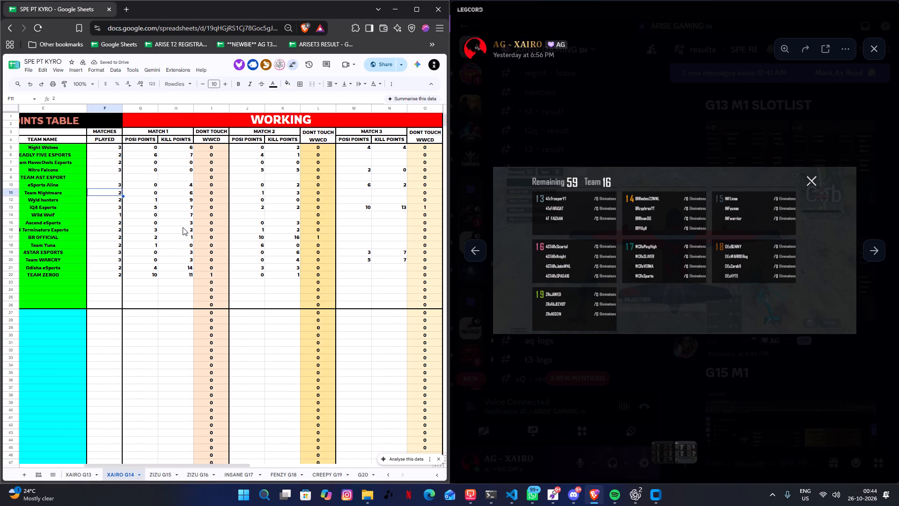
key("Down")
key("Down")
key("3")
Enter 1 position point and 0 kill points for Team Yuna in Match 3.
key("Tab")
key("Tab")
key("Tab")
key("Tab")
key("Tab")
key("Tab")
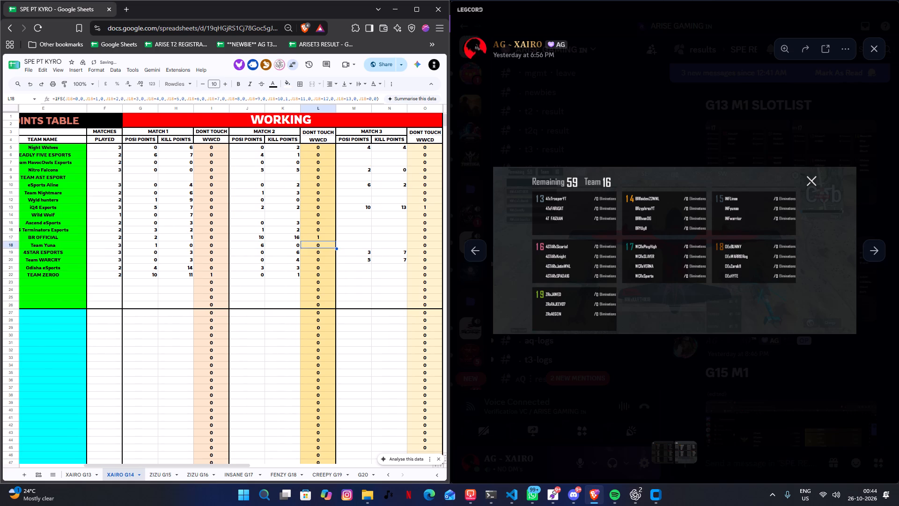
key("Tab")
key("1")
key("Tab")
key("0")
key("Tab")
key("Left")
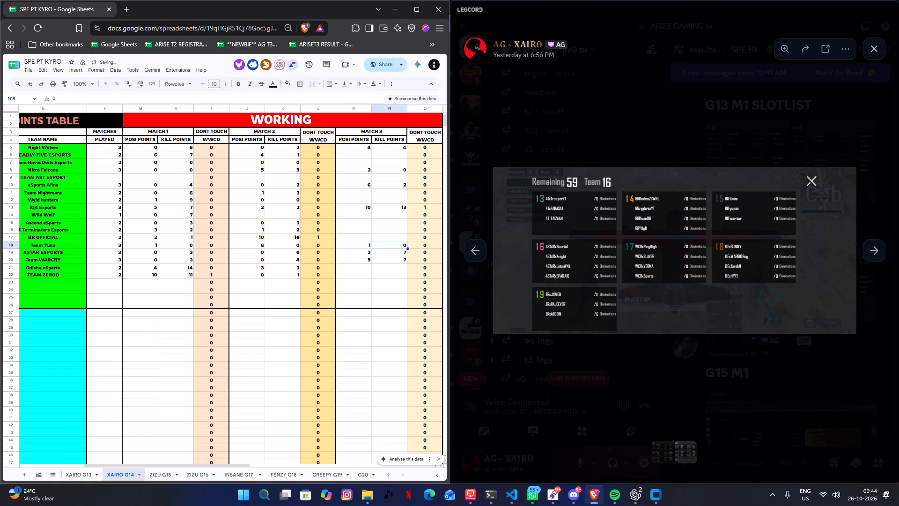
Set BR OFFICIAL's matches played to 3.
key("shift+Tab")
key("shift+Tab")
key("shift+Tab")
key("shift+Tab")
key("shift+Tab")
key("Up")
key("Down")
key("Down")
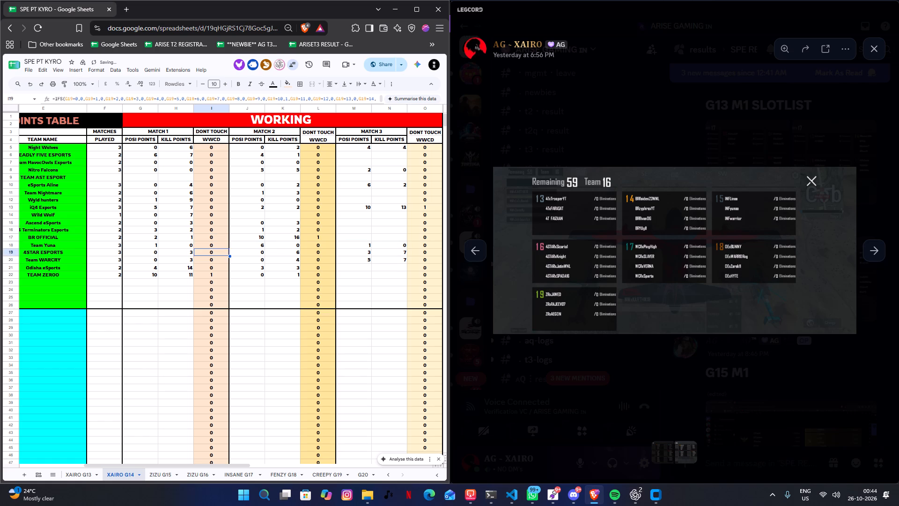
key("Left")
key("Left")
key("Left")
key("Up")
key("Up")
key("3")
Enter 1 position point and 2 kill points for BR OFFICIAL in Match 3.
key("Tab")
key("Tab")
key("Tab")
key("Tab")
key("Tab")
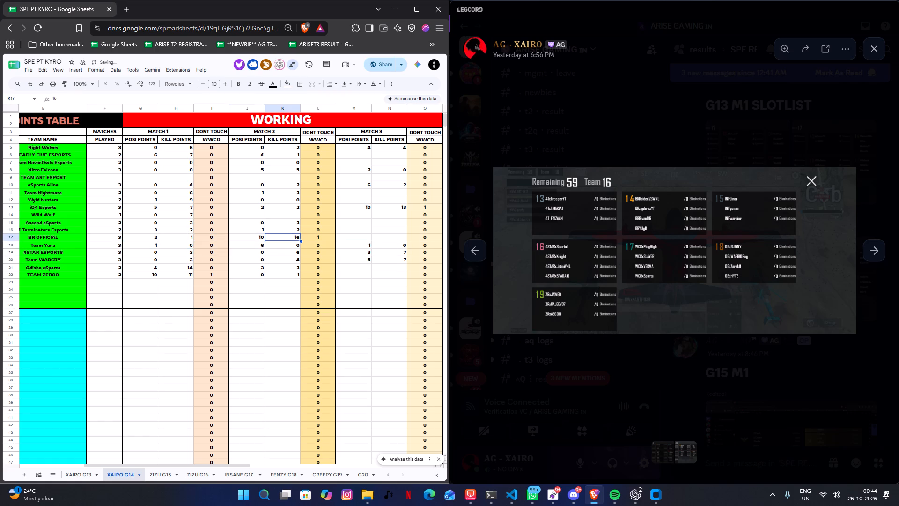
key("Tab")
key("Tab")
key("1")
key("Tab")
key("2")
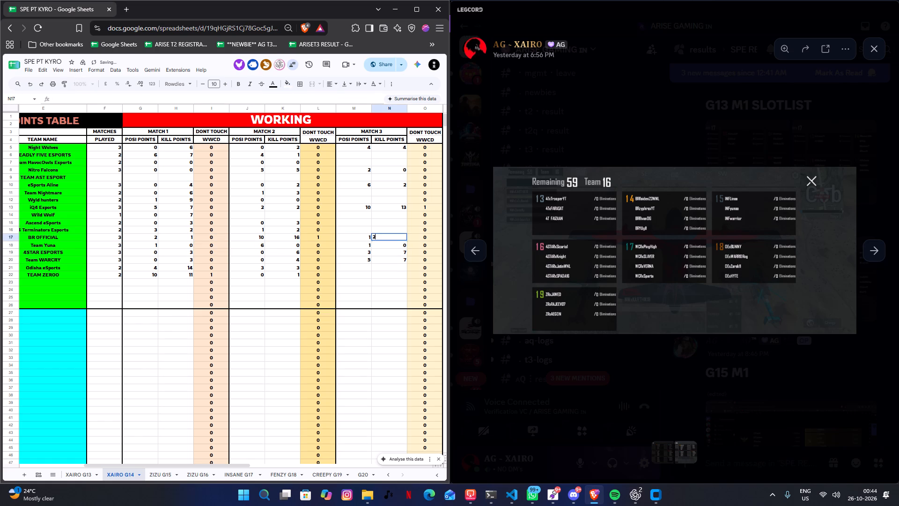
key("Down")
Set 4 Terminators Esports' matches played to 3.
key("Left")
key("shift+Tab")
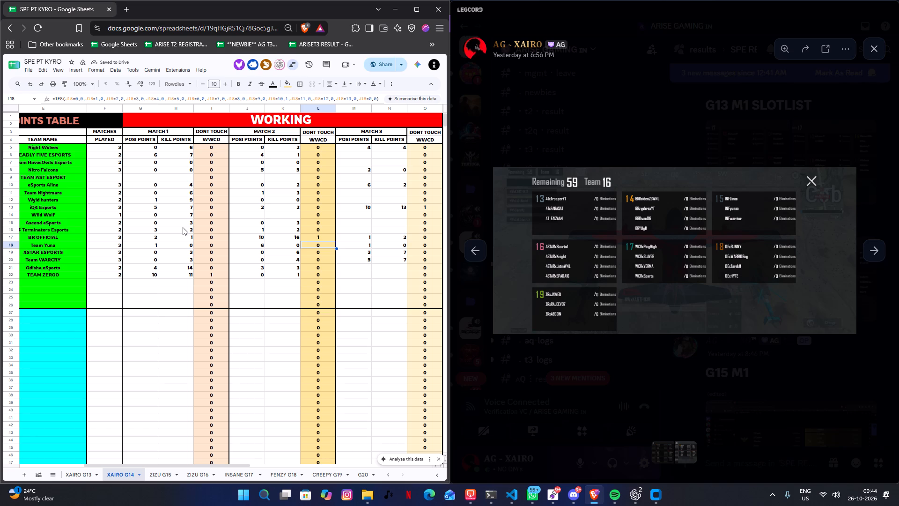
key("Left")
key("Left")
key("Left")
key("Left")
key("Left")
key("Left")
key("Left")
key("Up")
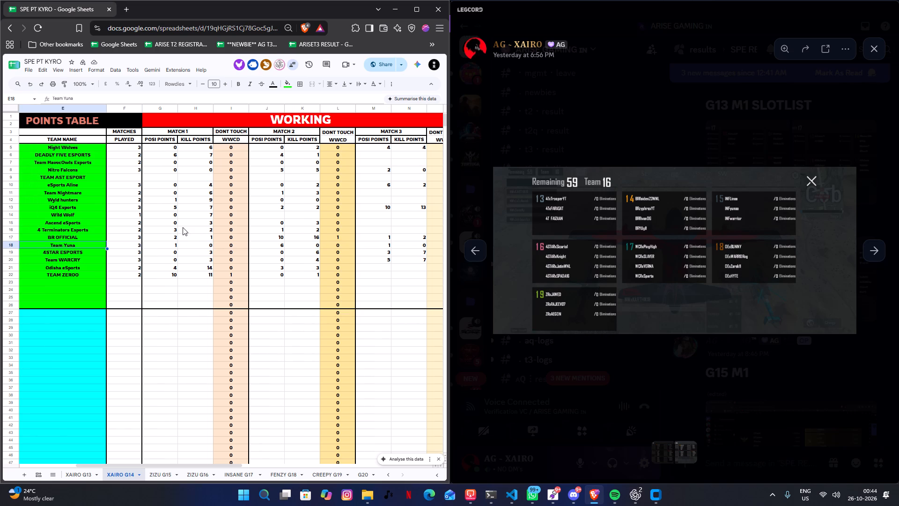
key("Up")
key("Right")
key("3")
Enter 0 position points and 3 kill points for 4 Terminators Esports in Match 3.
key("Tab")
key("Tab")
key("Tab")
key("Tab")
key("Tab")
key("Tab")
key("Tab")
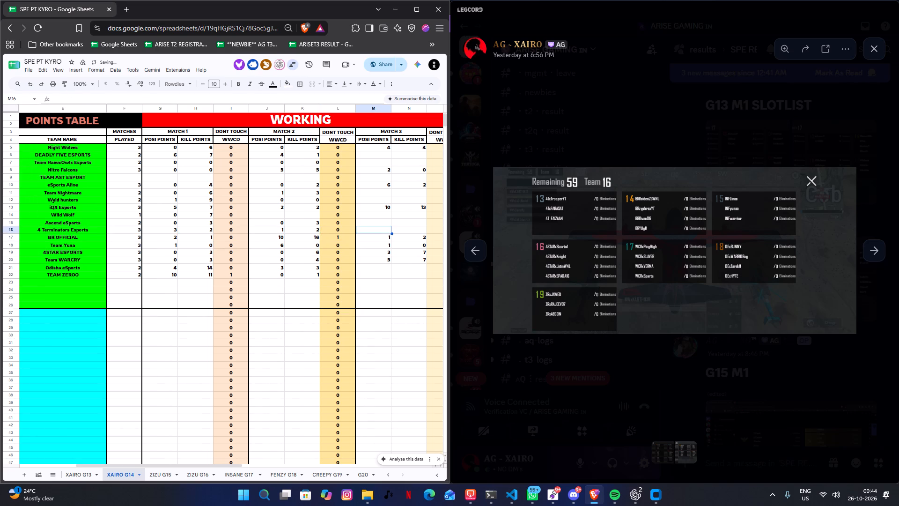
key("0")
key("Tab")
key("3")
key("Down")
key("shift+Tab")
key("shift+Tab")
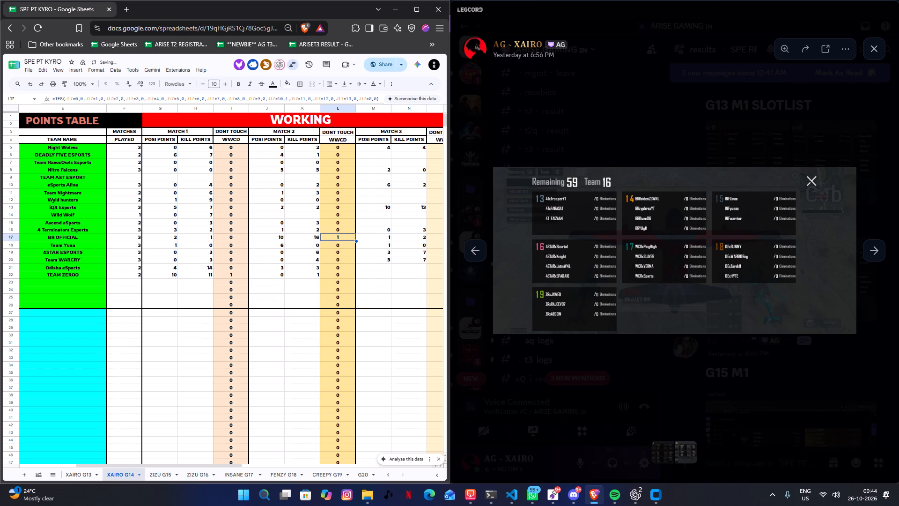
Set Odisha eSports' matches played to 3.
key("shift+Tab")
key("shift+Tab")
key("shift+Tab")
key("Down")
key("Down")
key("Down")
key("shift+Tab")
key("shift+Tab")
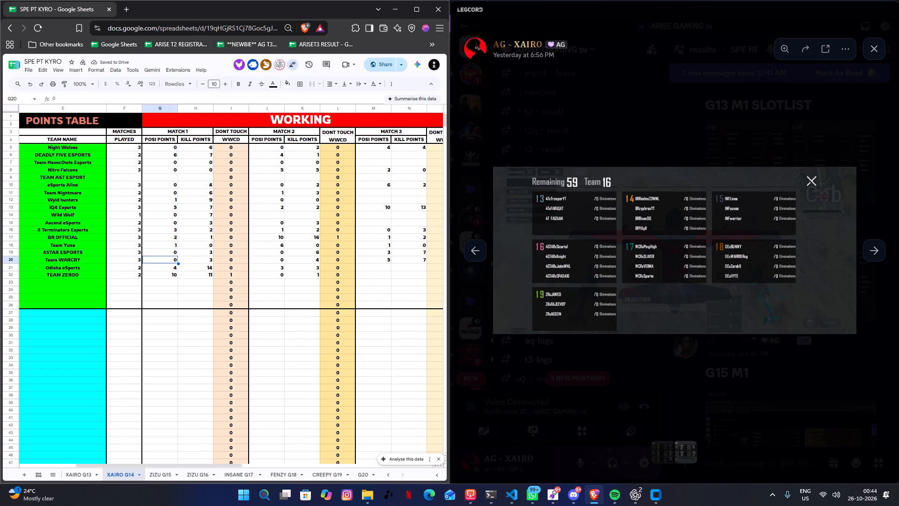
key("Down")
key("shift+Tab")
key("3")
key("Tab")
Enter 0 position points and 3 kill points for Odisha eSports in Match 3.
key("Tab")
key("Tab")
key("Tab")
key("Tab")
key("Tab")
key("Tab")
key("0")
key("Tab")
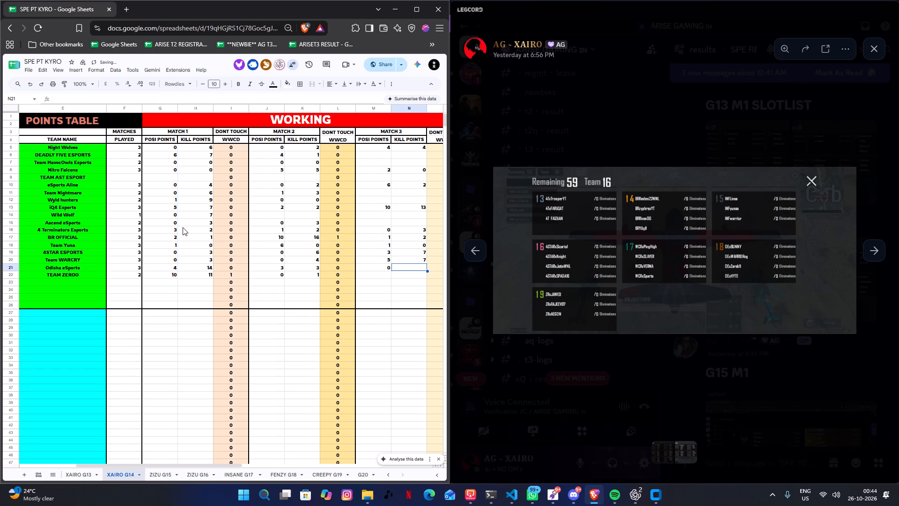
key("3")
key("Left")
Set TEAM ZEROO's matches played to 3.
key("Down")
key("shift+Tab")
key("Left")
key("shift+Tab")
key("shift+Tab")
key("shift+Tab")
key("shift+Tab")
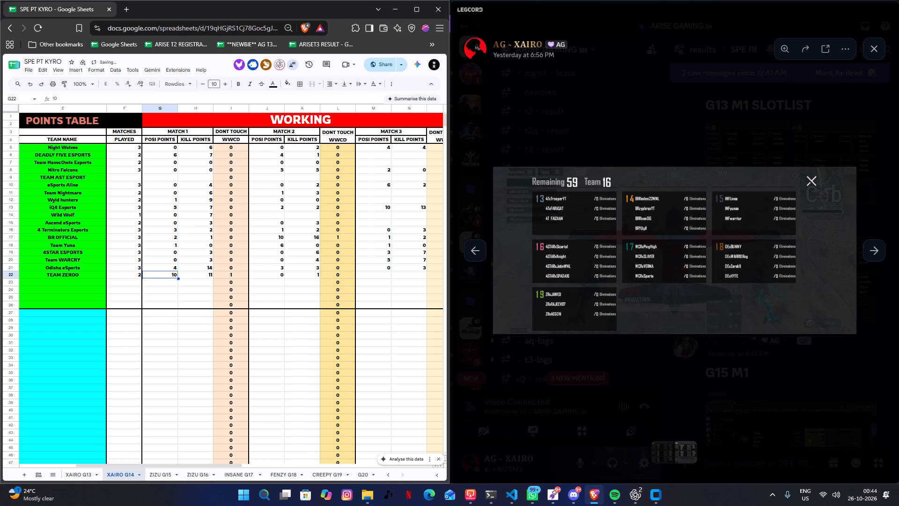
key("Up")
key("shift+Tab")
key("Down")
key("3")
key("Tab")
Enter 0 position points and 0 kill points for TEAM ZEROO in Match 3.
key("Tab")
key("Tab")
key("Tab")
key("Tab")
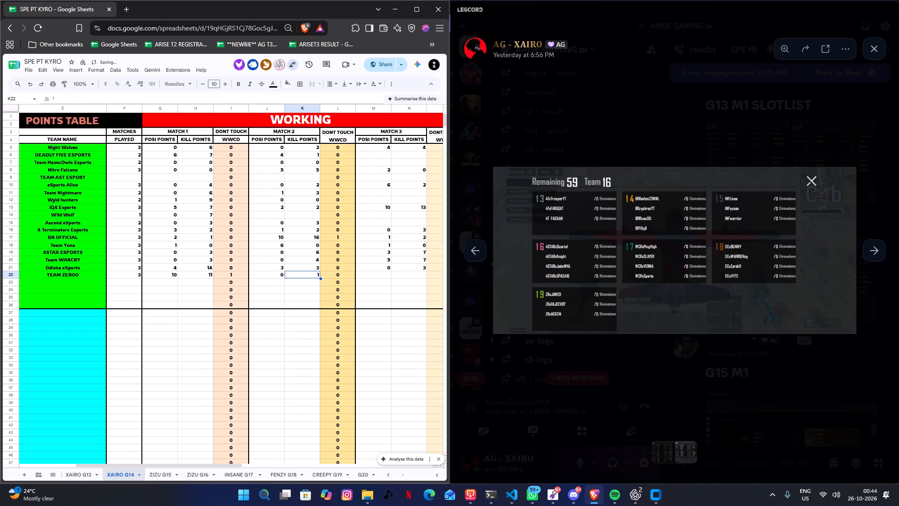
key("Tab")
key("Tab")
key("0")
key("Tab")
key("0")
key("shift+Tab")
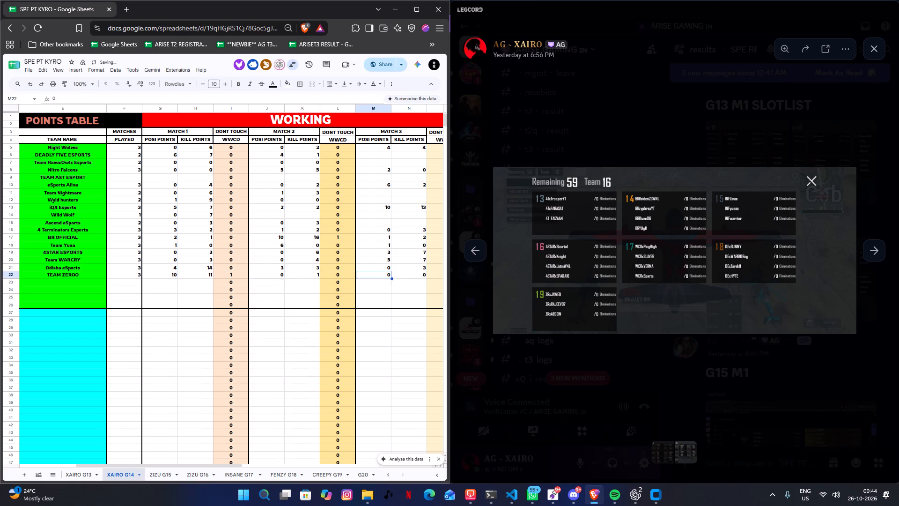
Set Team HavocOwls Esports' matches played to 3.
key("Down")
key("shift+Tab")
key("shift+Tab")
key("shift+Tab")
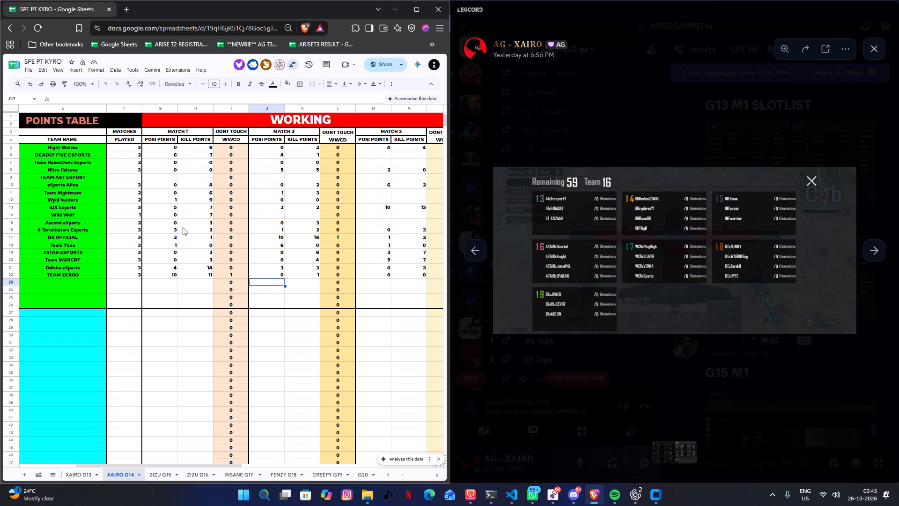
key("shift+Tab")
key("Up")
key("Up")
key("Up")
key("Up")
key("Up")
key("Up")
key("Up")
key("Up")
key("Up")
key("Up")
key("Up")
key("Up")
key("Up")
key("Up")
key("Up")
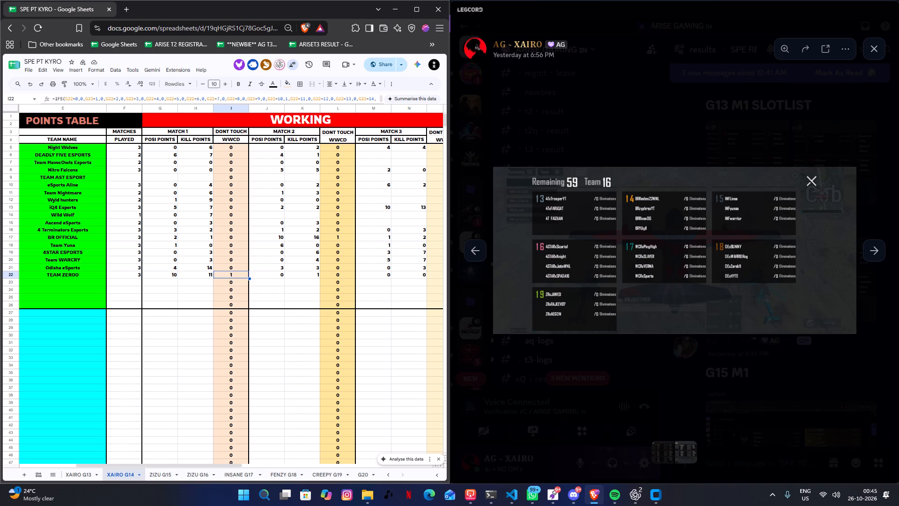
key("shift+Tab")
key("shift+Tab")
key("Up")
key("shift+Tab")
key("3")
key("Tab")
Enter 0 position points and 5 kill points for Team HavocOwls Esports in Match 3.
key("Tab")
key("Tab")
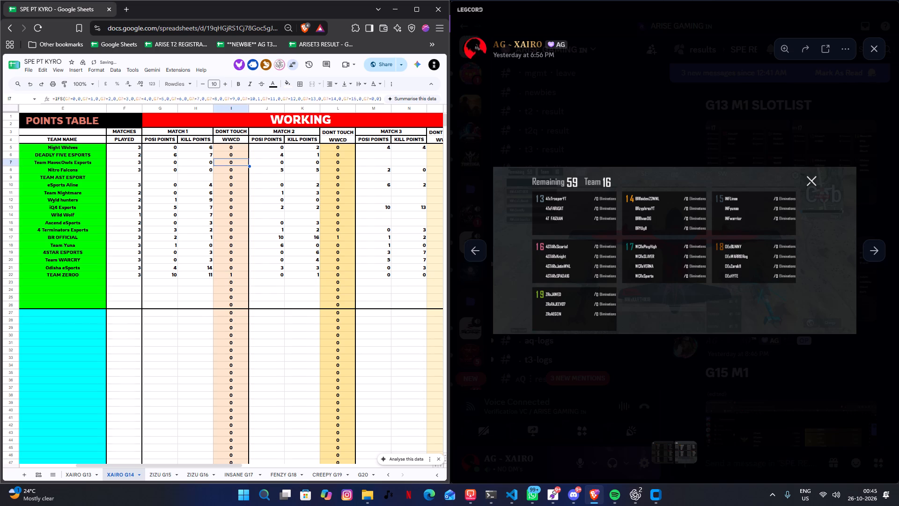
key("Tab")
key("Tab")
key("Tab")
key("Tab")
key("0")
key("Tab")
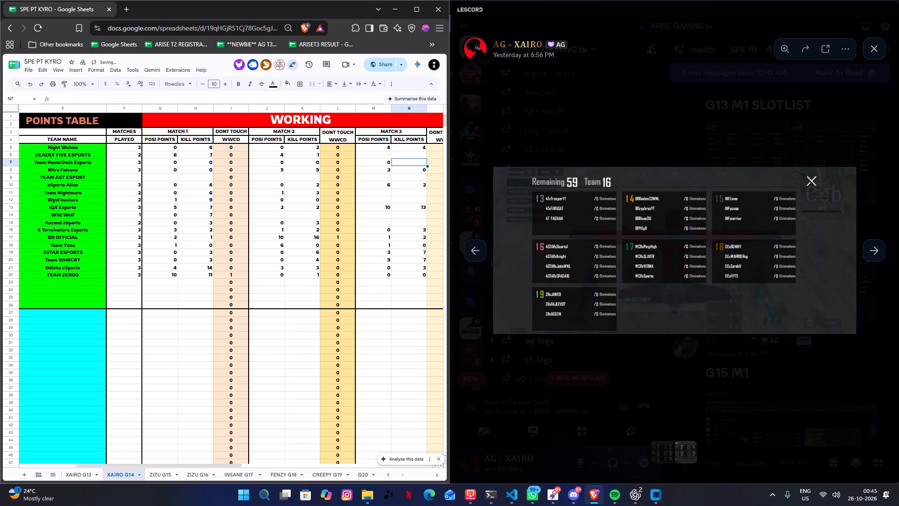
key("5")
key("Left")
Set DEADLY FIVE ESPORTS' matches played to 3.
key("Down")
key("shift+Tab")
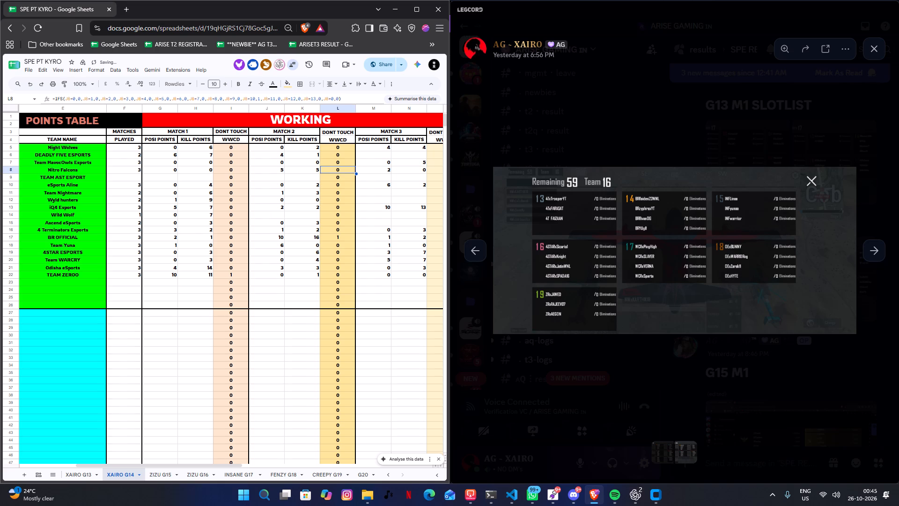
key("shift+Tab")
key("shift+Tab")
key("shift+Tab")
key("Down")
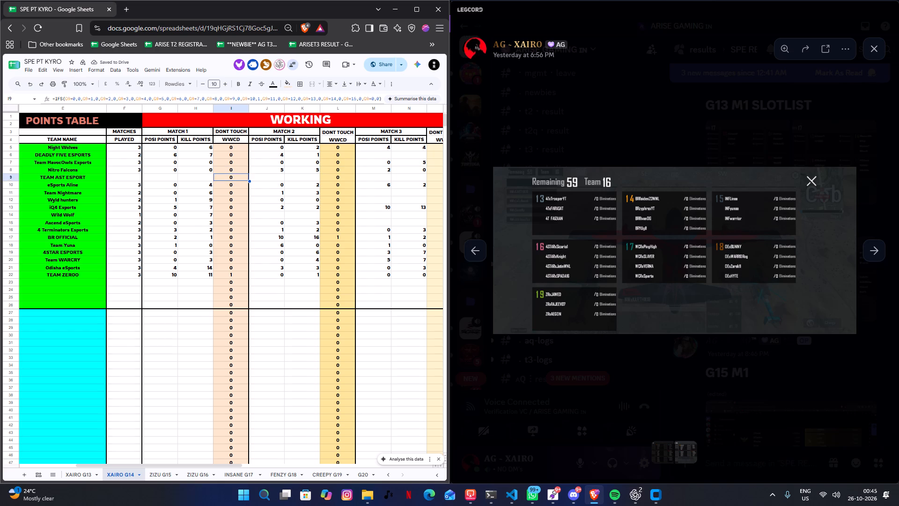
key("Down")
key("Left")
key("shift+Tab")
key("Up")
key("Tab")
key("Up")
key("Up")
key("Up")
key("shift+Tab")
key("shift+Tab")
key("3")
key("Tab")
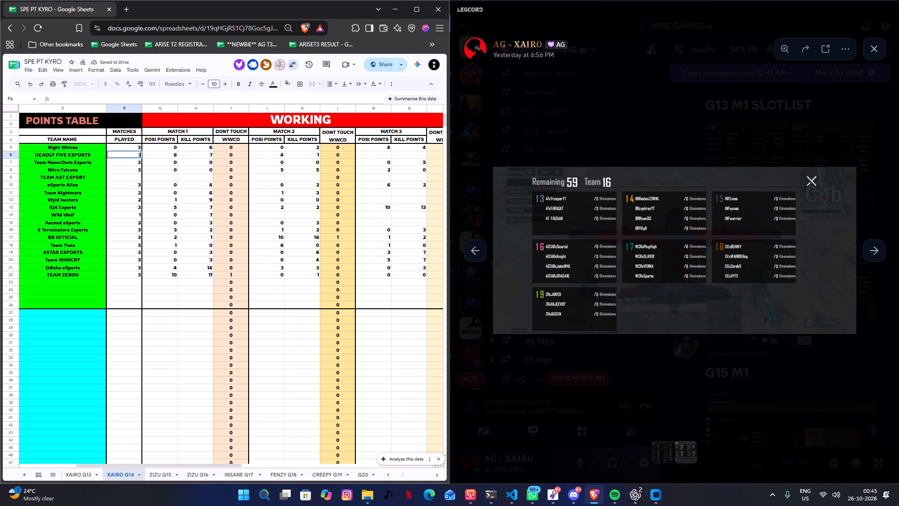
Enter 0 position points and 1 kill point for DEADLY FIVE ESPORTS in Match 3.
key("Tab")
key("Tab")
key("Tab")
key("Tab")
key("Tab")
key("Tab")
key("0")
key("Tab")
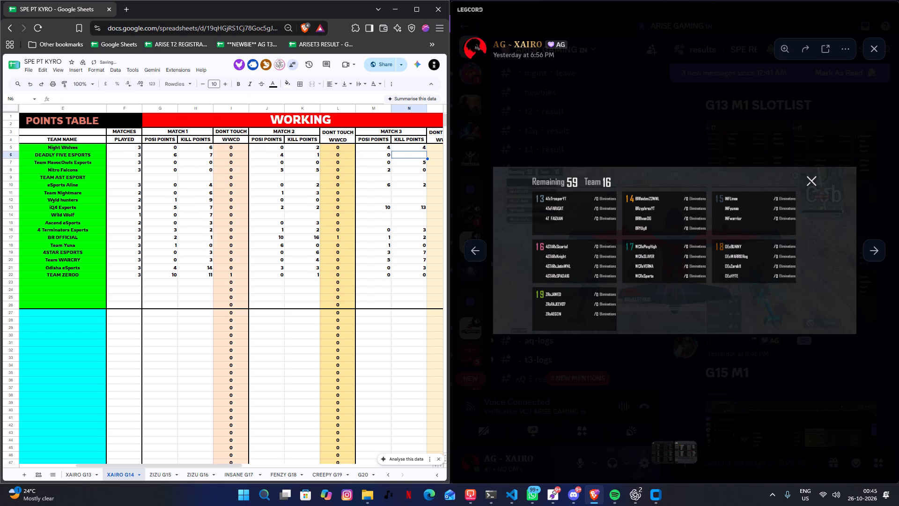
key("1")
key("Left")
Set Wyld hunters' matches played to 3.
key("Down")
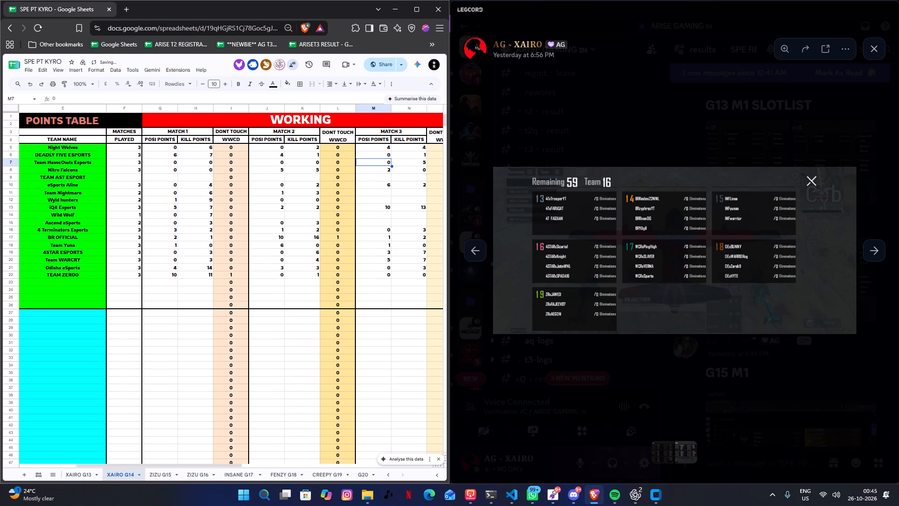
key("Left")
key("Left")
key("Left")
key("Left")
key("Left")
key("Left")
key("Left")
key("Down")
key("Down")
key("Down")
key("Down")
key("Down")
key("Down")
key("Down")
key("Down")
key("Down")
key("Down")
key("Down")
key("Down")
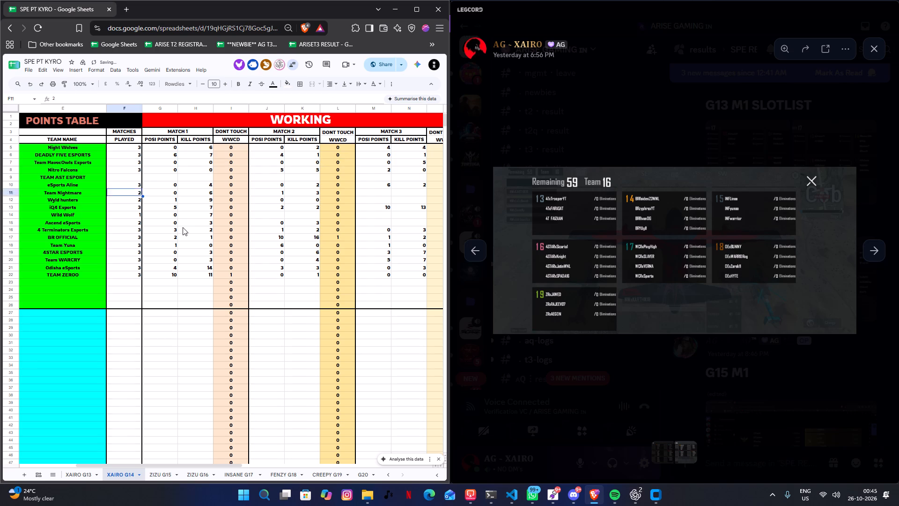
key("Up")
key("Up")
key("Up")
key("Up")
key("Up")
key("Up")
key("Up")
key("Up")
key("Up")
key("Down")
key("Down")
key("Up")
key("Down")
key("3")
key("Tab")
Enter the Match 3 position and kill points for Wyld hunters.
key("Tab")
key("Tab")
key("Tab")
key("Tab")
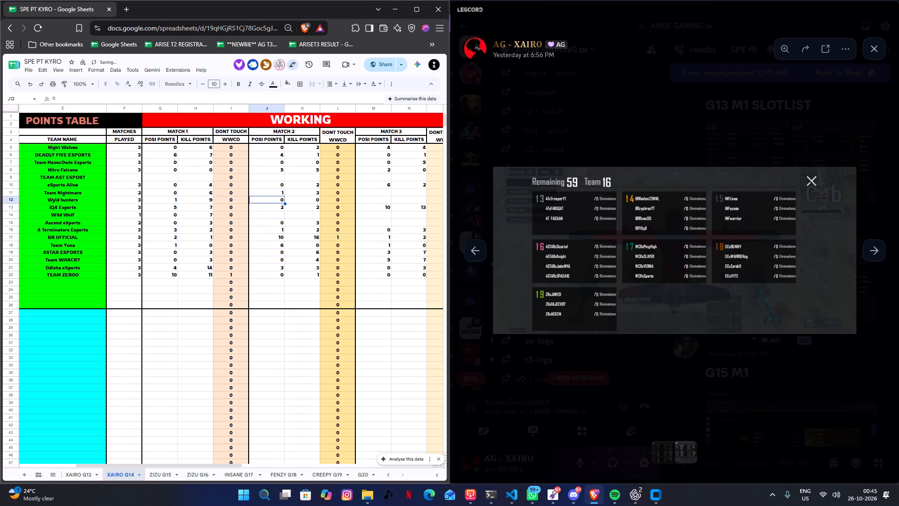
key("Tab")
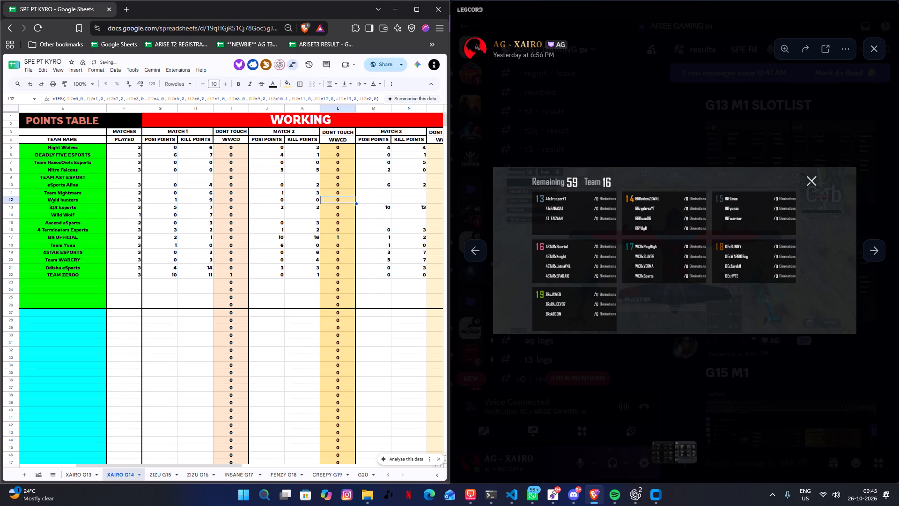
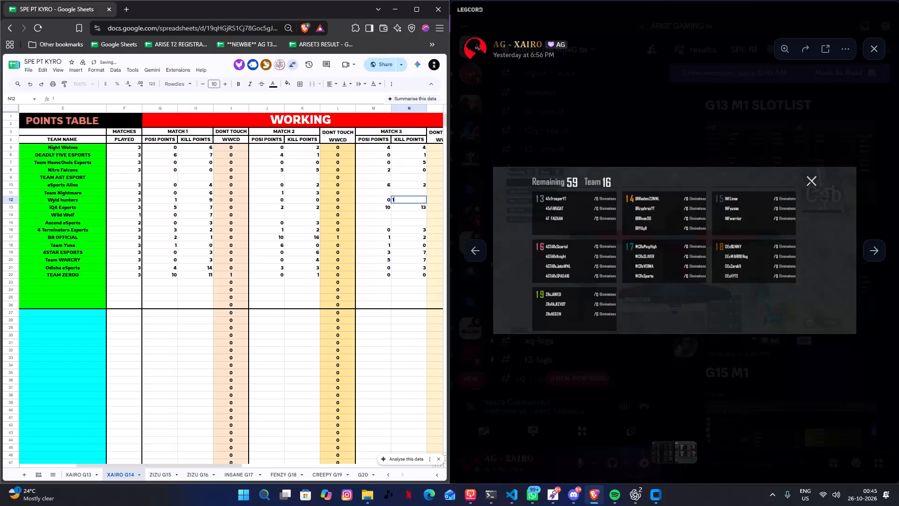
Set Wild Wolf's matches played to 2.
key("Left")
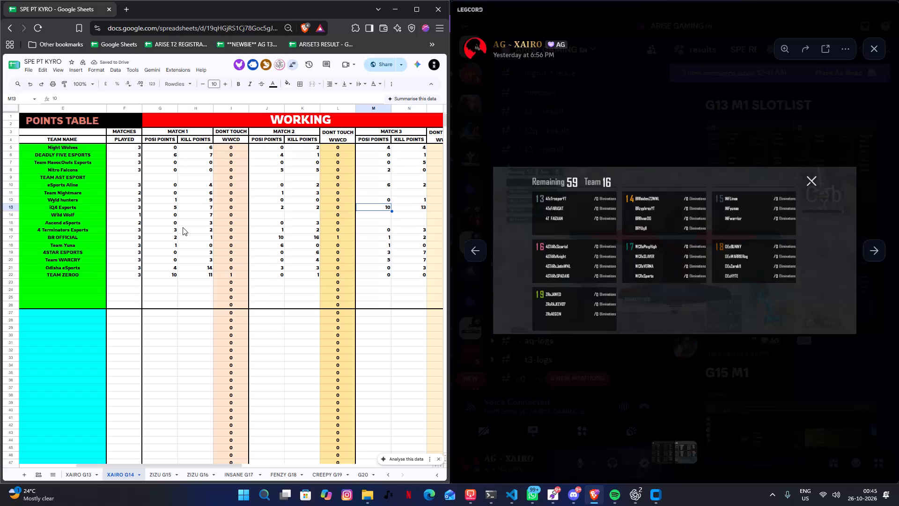
key("shift+Tab")
key("shift+Tab")
key("Down")
key("shift+Tab")
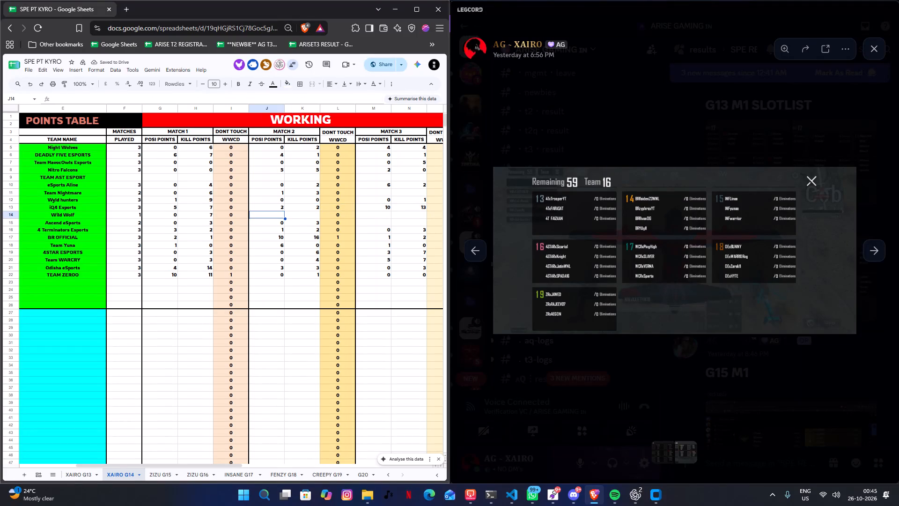
key("shift+Tab")
key("shift+Tab")
key("Down")
key("Left")
key("Up")
key("Up")
key("Up")
key("Up")
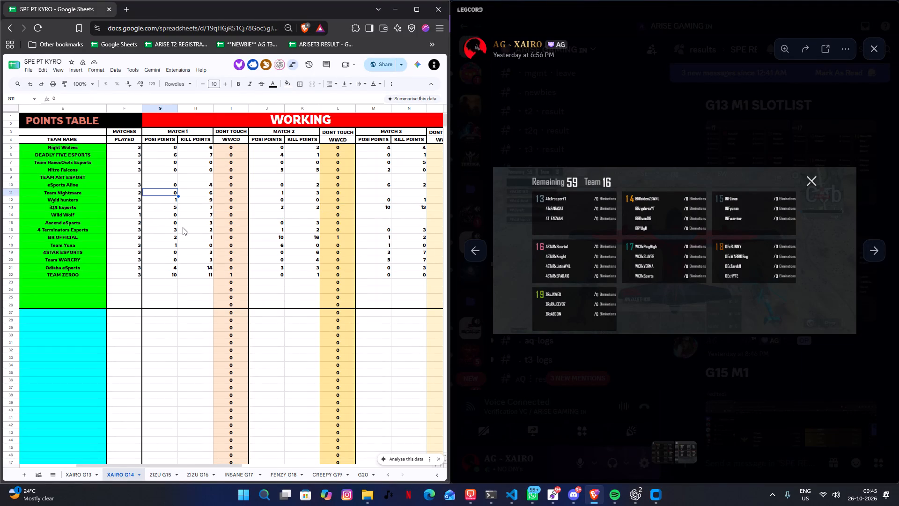
key("shift+Tab")
key("Left")
key("Down")
key("Down")
key("Down")
key("Right")
key("2")
key("Tab")
Enter 0 position points and 1 kill point for Wild Wolf in Match 3.
key("Tab")
key("Tab")
key("Tab")
key("Tab")
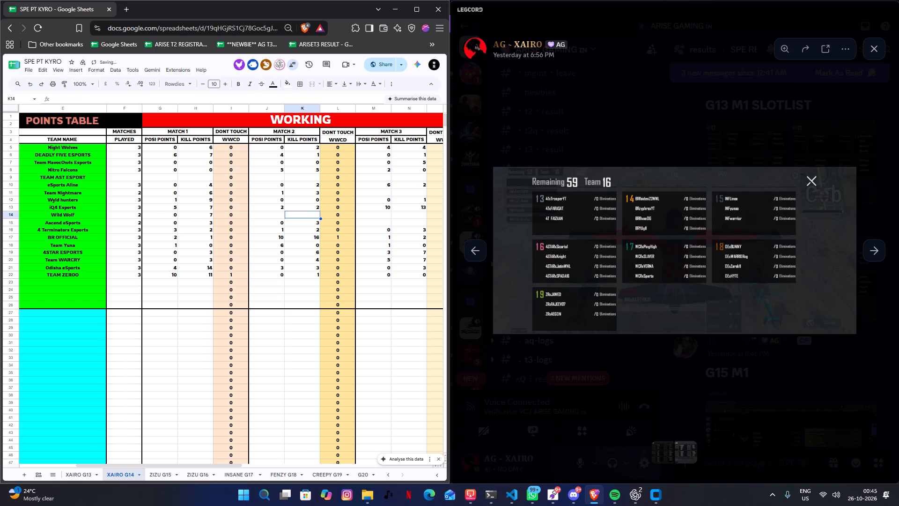
key("Tab")
key("Tab")
key("shift+Tab")
key("Tab")
key("0")
key("Tab")
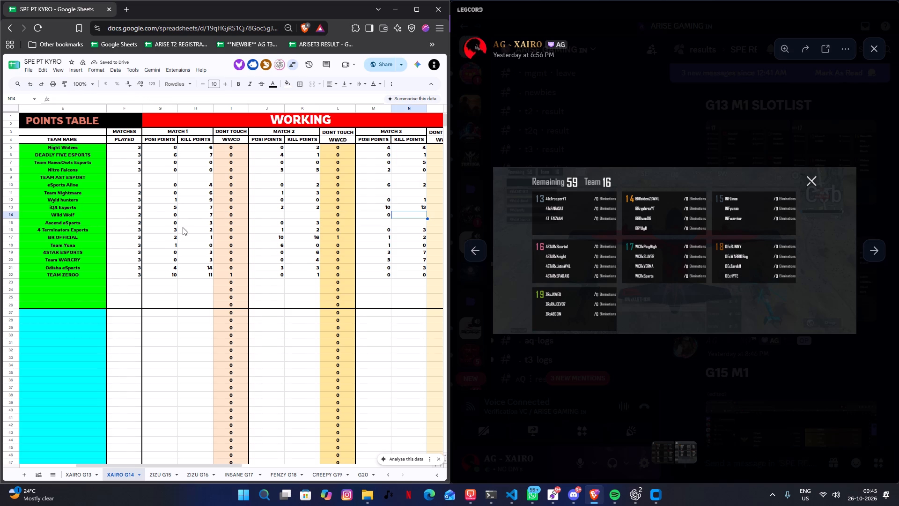
key("shift+Tab")
key("Tab")
key("2")
key("Tab")
key("shift+Tab")
key("1")
key("Tab")
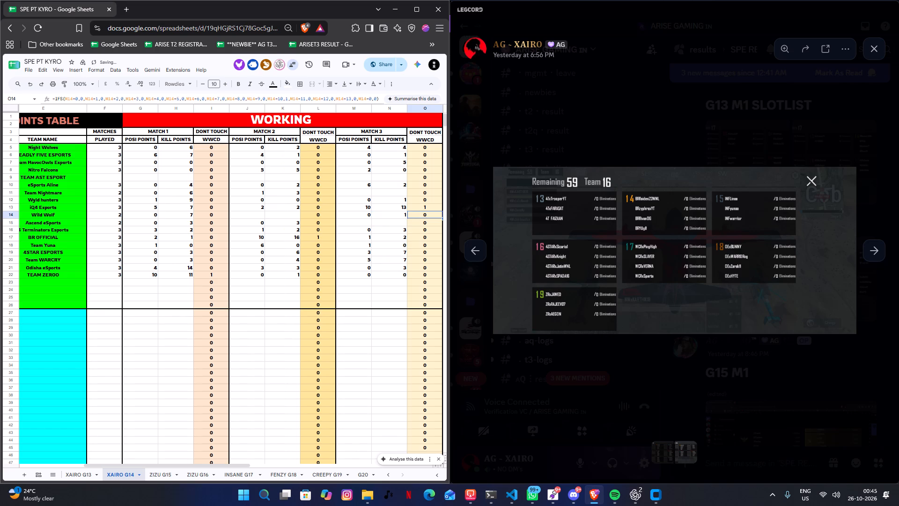
Set Team Nightmare's matches played to 3.
key("shift+Tab")
key("shift+Tab")
key("shift+Tab")
key("shift+Tab")
key("shift+Tab")
key("shift+Tab")
key("shift+Tab")
key("shift+Tab")
key("shift+Tab")
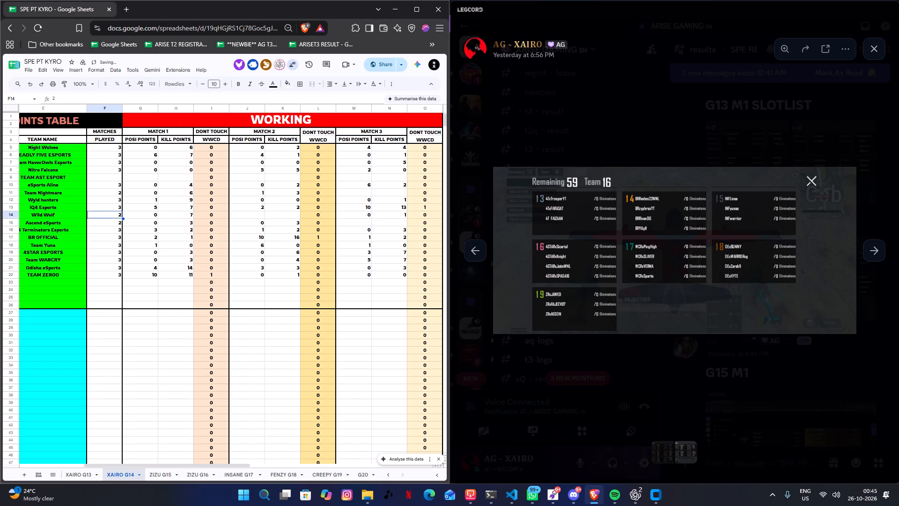
key("Tab")
key("shift+Tab")
key("shift+Tab")
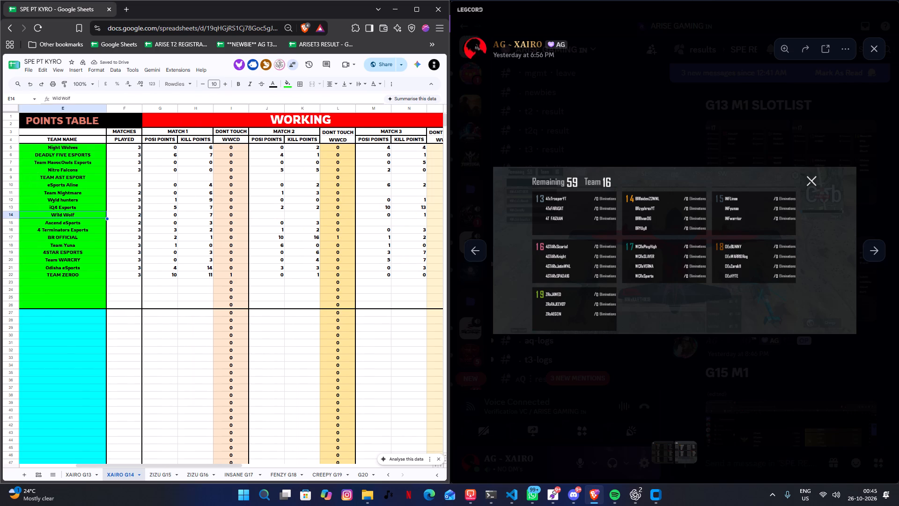
key("Down")
key("Up")
key("Up")
key("Up")
key("Up")
key("Tab")
key("3")
key("Tab")
Enter 0 position points and 3 kill points for Team Nightmare in Match 3.
key("Tab")
key("Tab")
key("Tab")
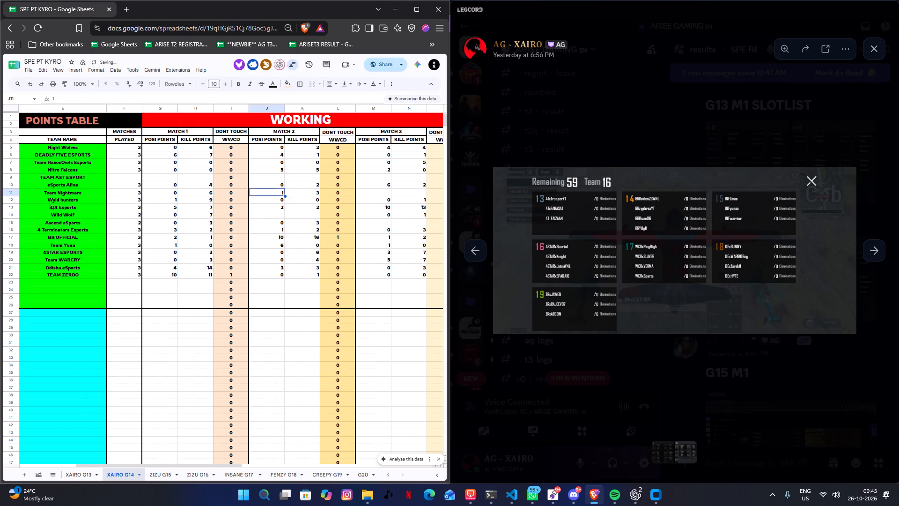
key("Tab")
key("Tab")
key("Tab")
key("0")
key("Tab")
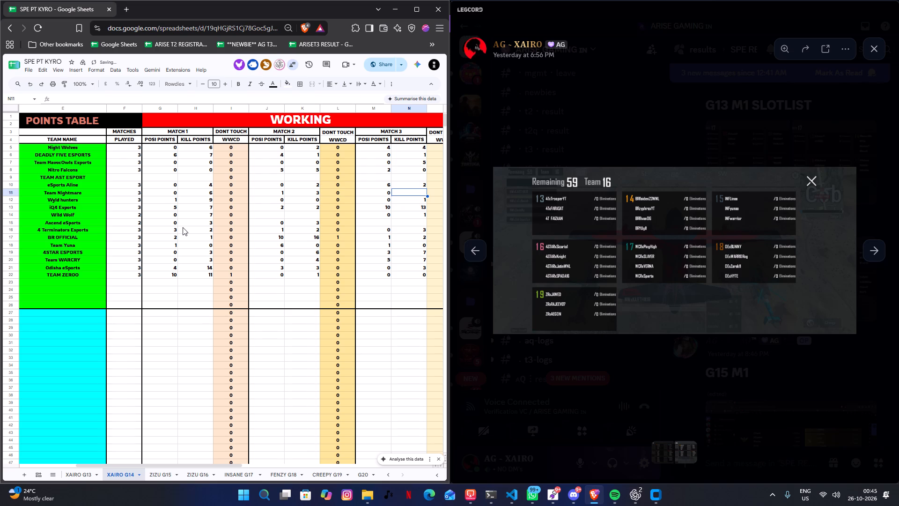
key("3")
key("Tab")
key("Down")
key("Left")
key("shift+Tab")
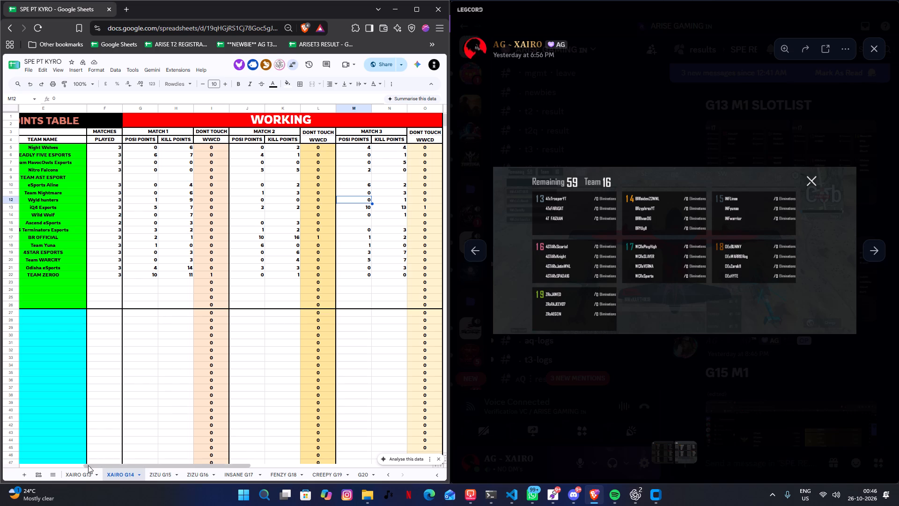
Rename the filled-in XAIRO G14 sheet as "XAIRO G13.", with a trailing period because the plain name is already used.
scroll(32, 239, "up", 1)
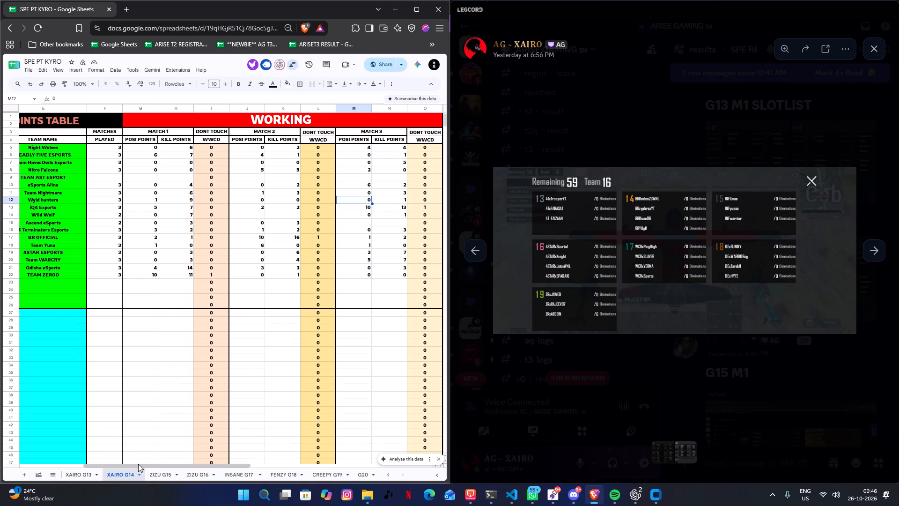
left_click_drag(138, 464, 113, 466)
triple_click(117, 474)
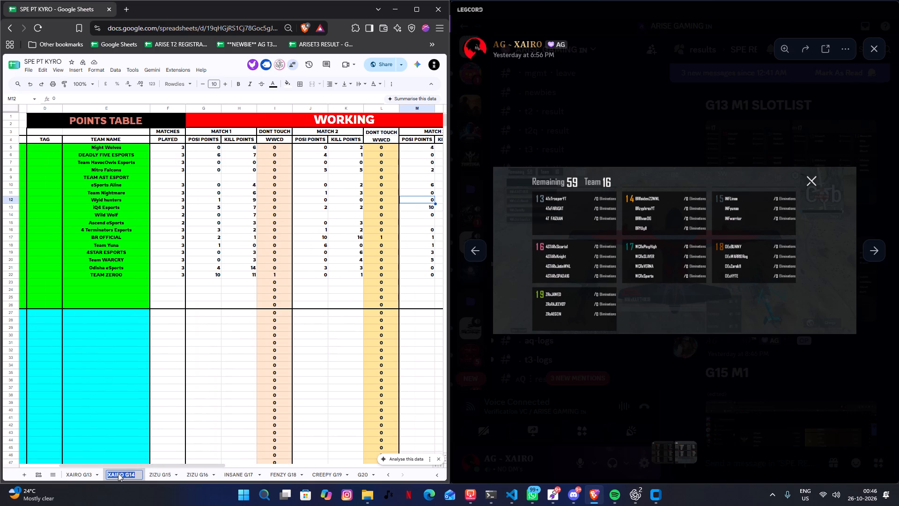
key("Right")
key("Left")
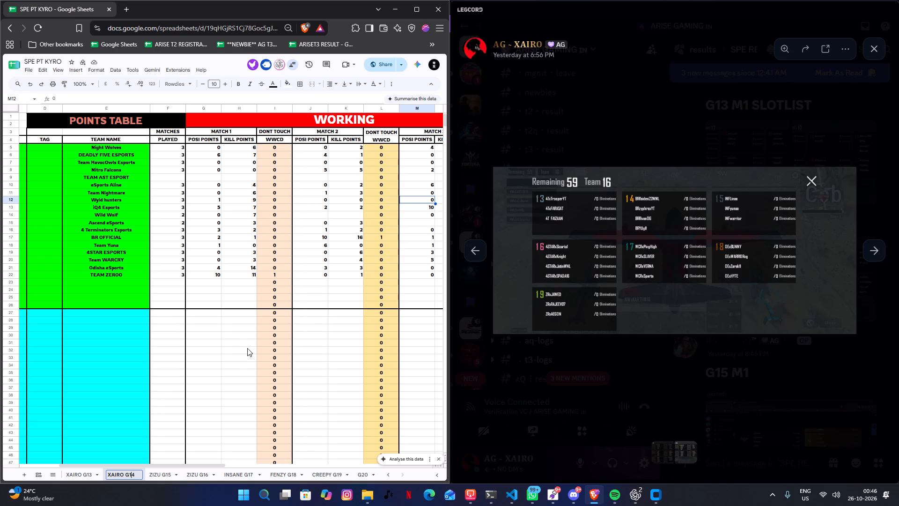
key("Right")
key("BackSpace")
key("3")
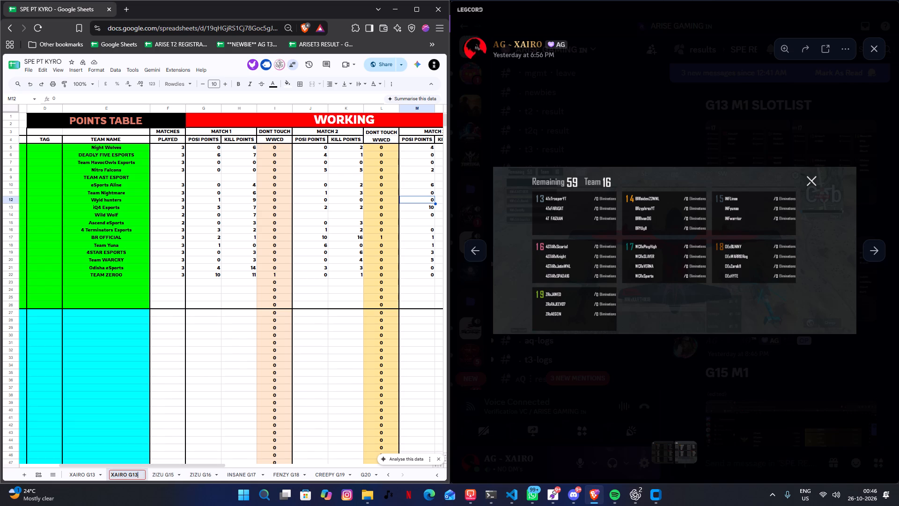
key("Return")
left_click(320, 246)
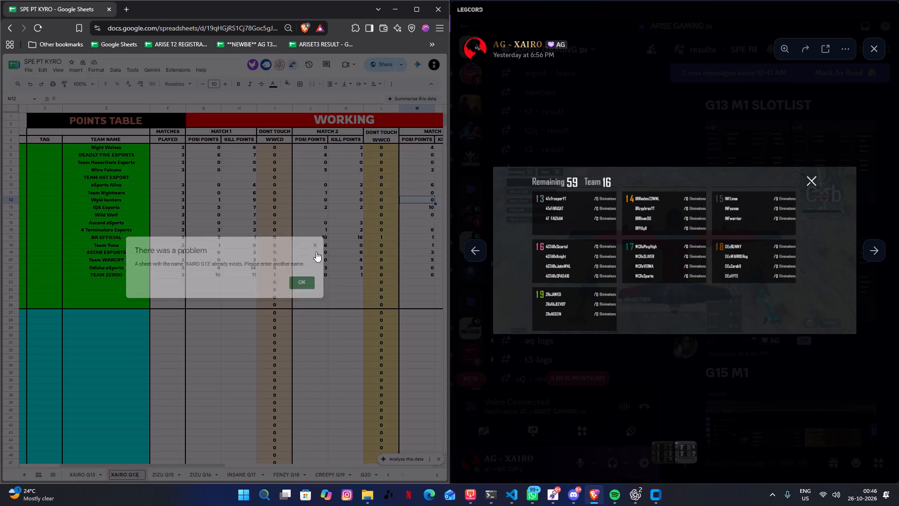
left_click(143, 474)
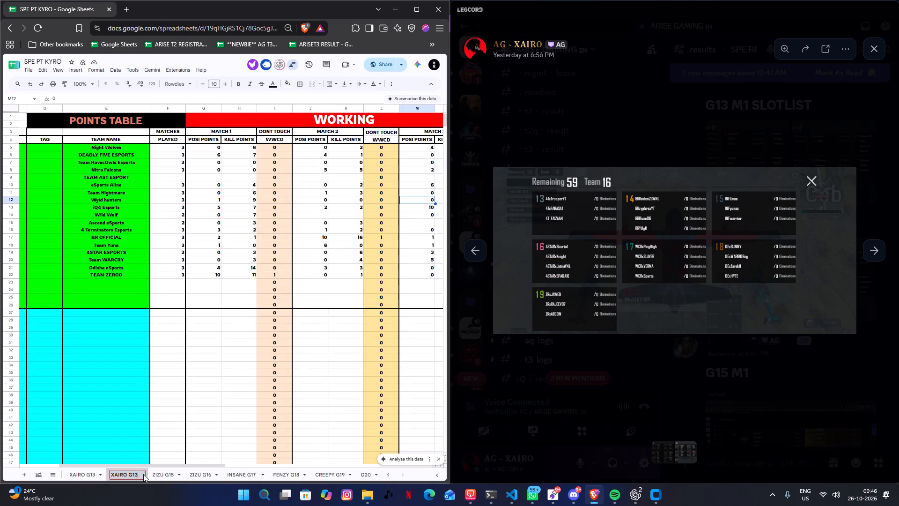
key("period")
key("Return")
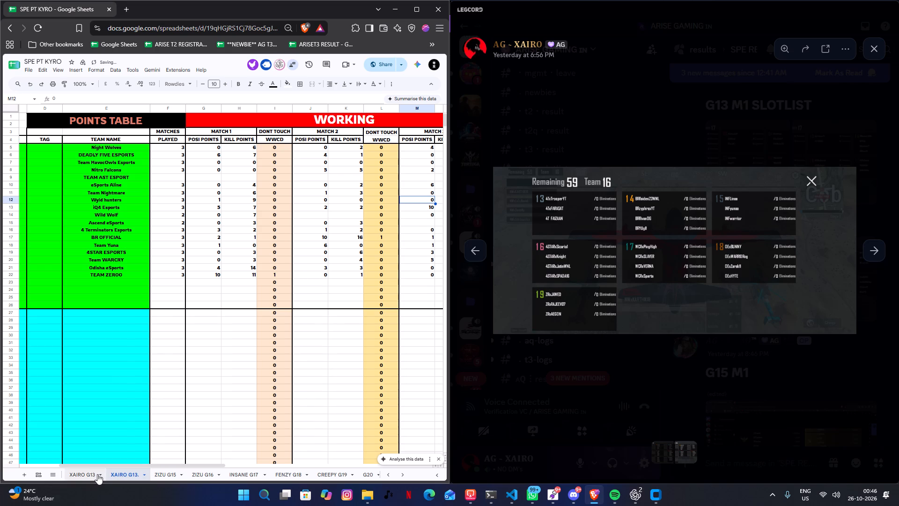
Rename the empty XAIRO G13 sheet as XAIRO G14.
left_click(97, 474)
key("F2")
double_click(70, 477)
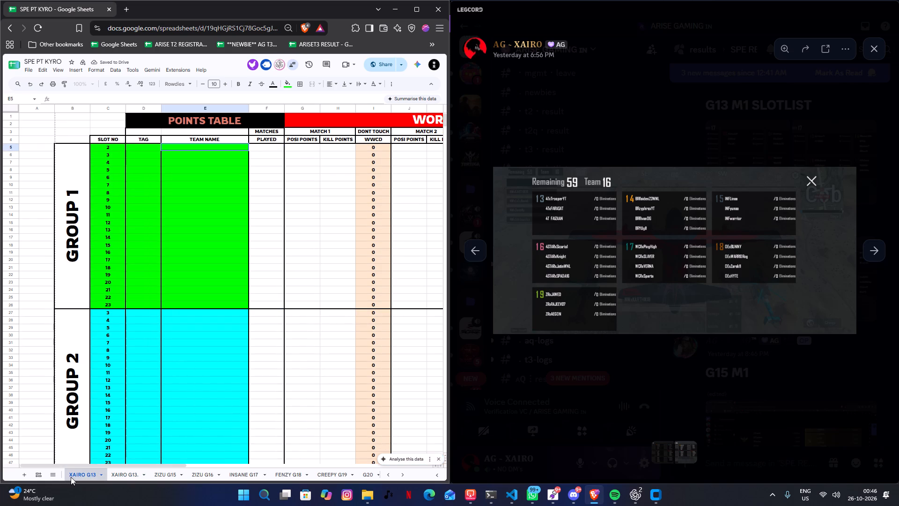
key("Right")
key("BackSpace")
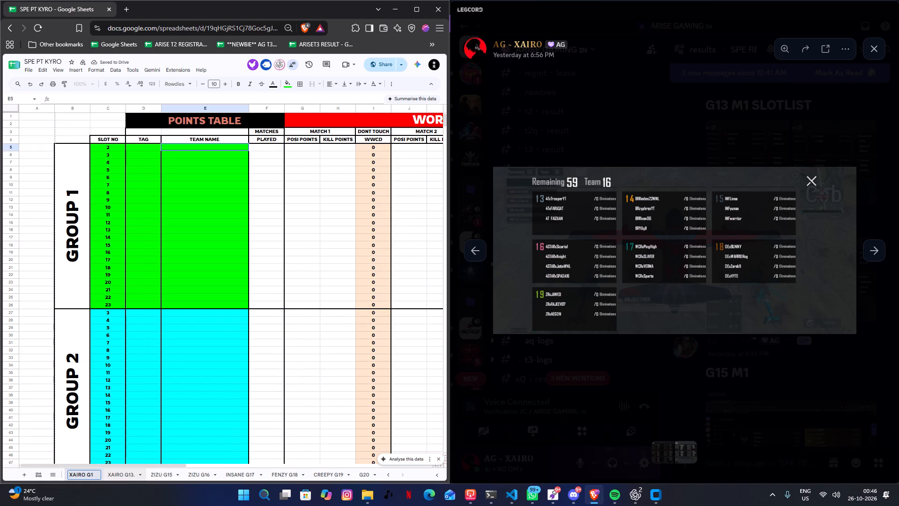
key("4")
key("Return")
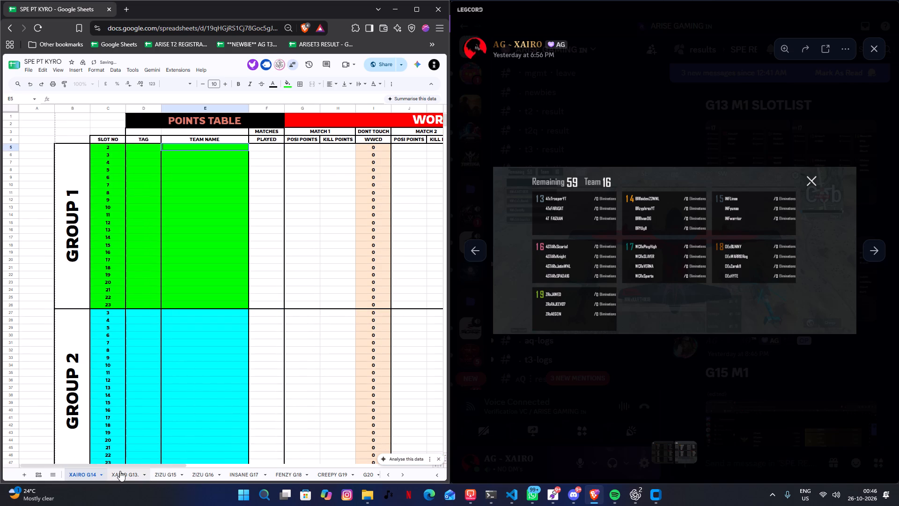
Move the "XAIRO G13." sheet ahead of XAIRO G14 in the sheet order.
left_click_drag(121, 472, 89, 477)
Copy the ranked rows 1 to 18 of the SORTED table (L141:R158) in the "XAIRO G13." sheet.
left_click(120, 473)
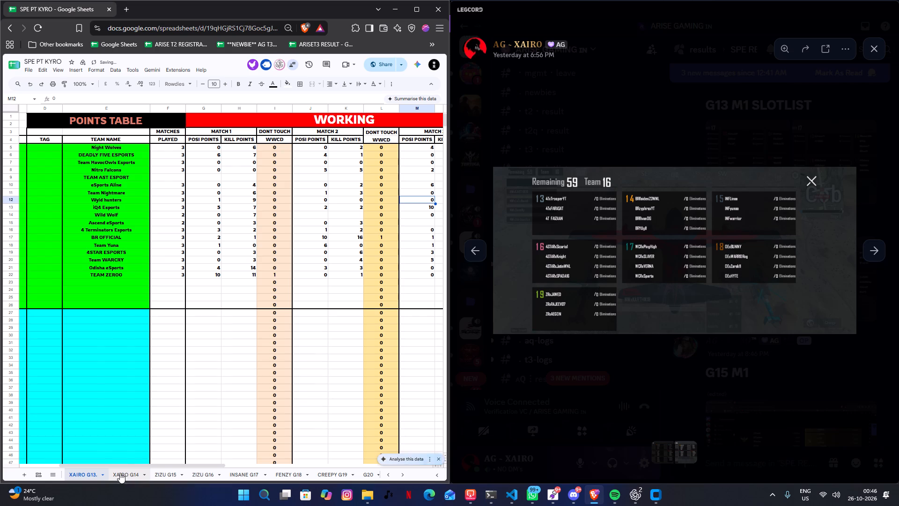
left_click_drag(145, 464, 308, 451)
scroll(255, 310, "down", 16)
left_click(80, 474)
scroll(148, 324, "down", 12)
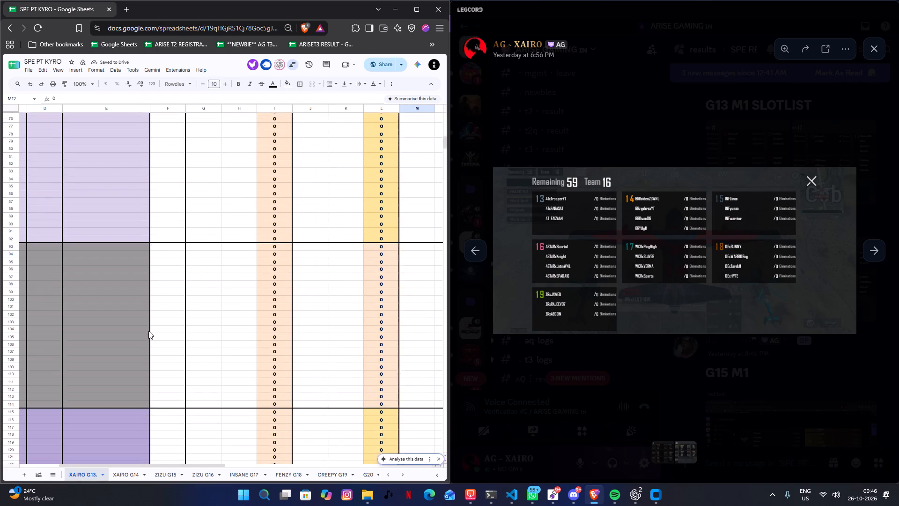
scroll(148, 331, "up", 1)
scroll(148, 331, "down", 10)
left_click_drag(126, 466, 232, 454)
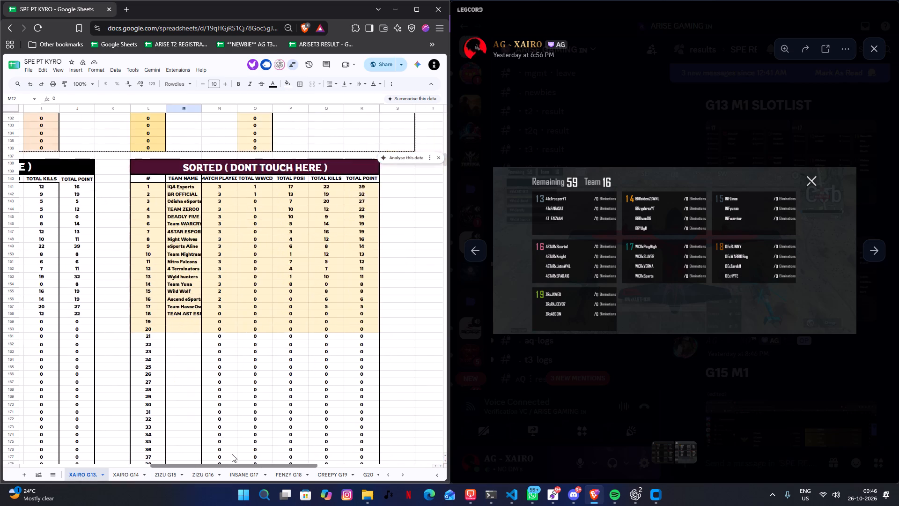
left_click_drag(232, 454, 249, 451)
left_click(303, 346)
left_click_drag(374, 291, 375, 287)
left_click(354, 201)
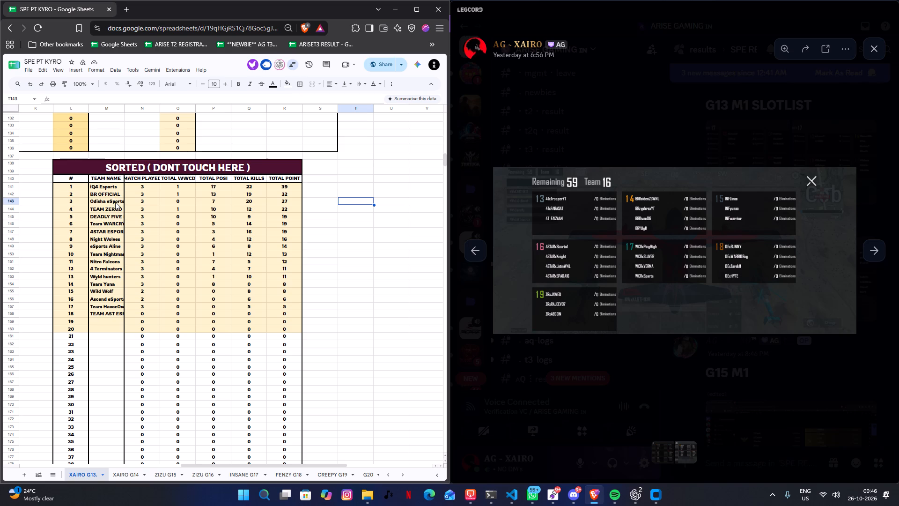
left_click(77, 187)
left_click(275, 308, "shift")
left_click(293, 309, "shift")
left_click(292, 313, "shift")
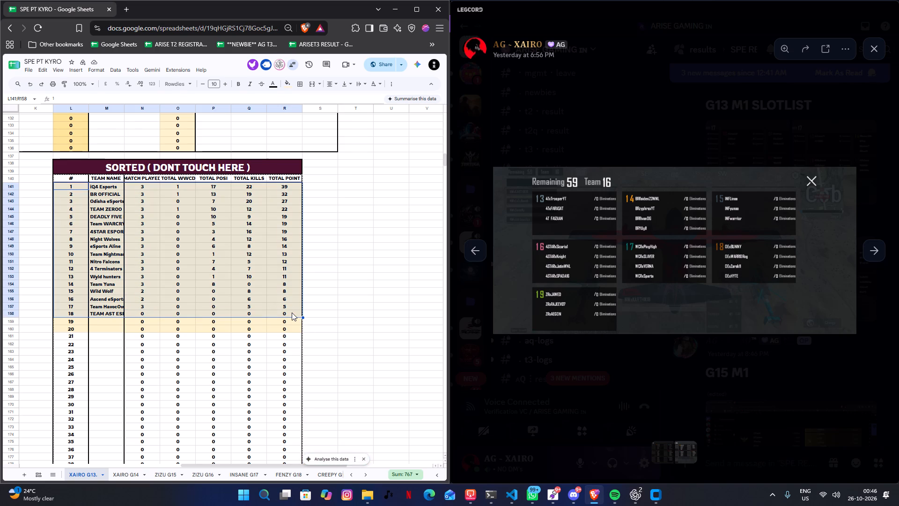
key("ctrl+c")
Open the Google Sheets home page with the recent spreadsheets in a new browser tab.
left_click(126, 9)
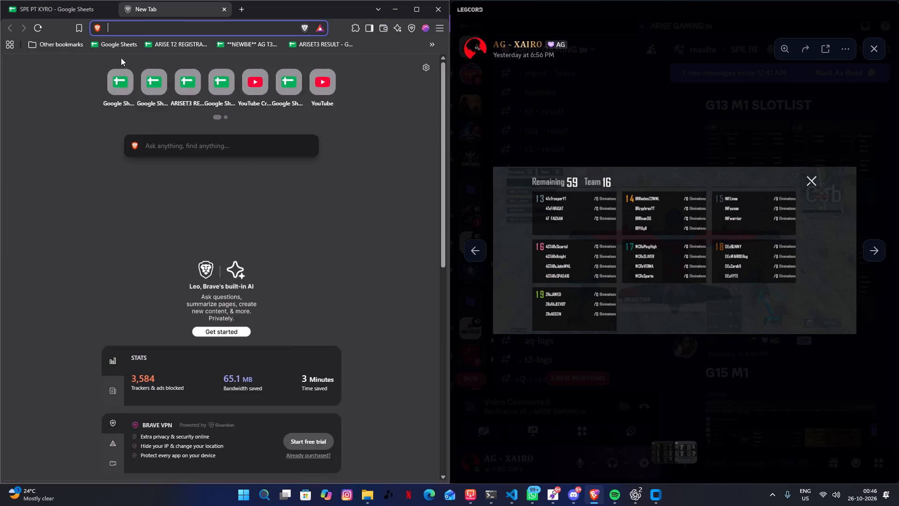
left_click(101, 47)
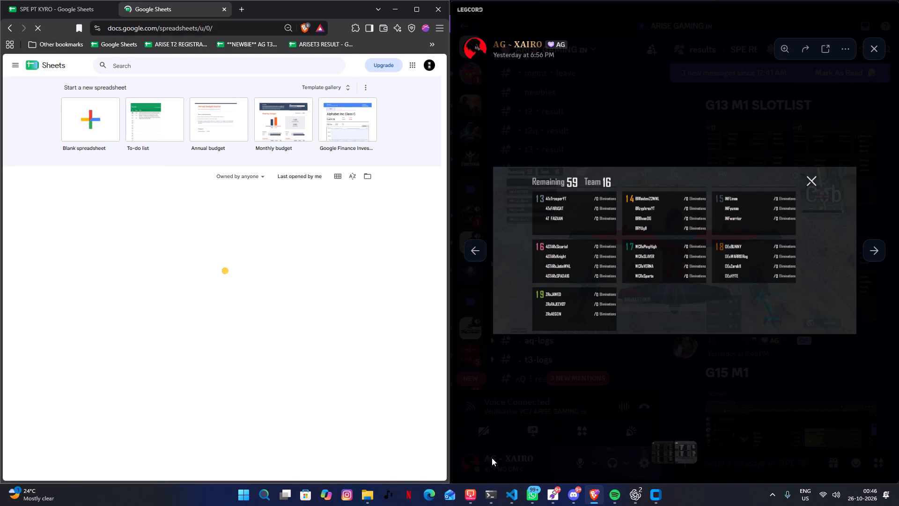
Show the hidden background app icons in the Windows system tray.
left_click(769, 497)
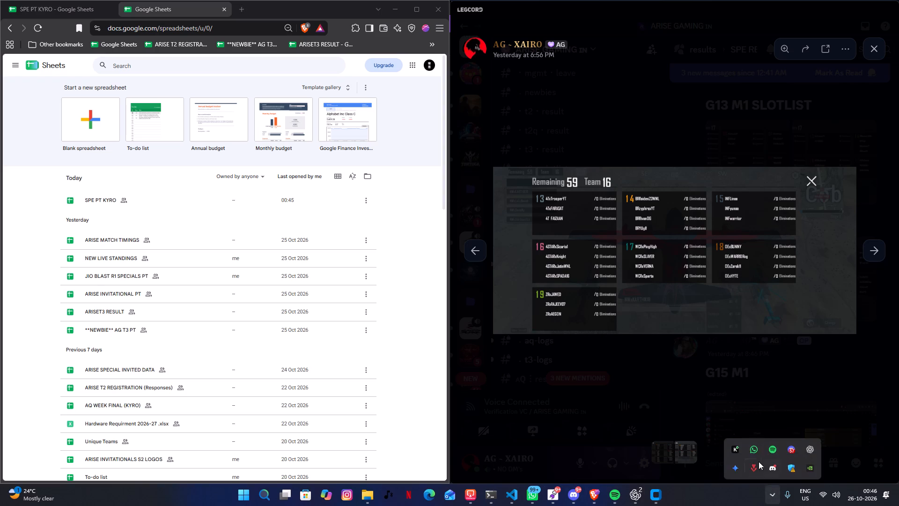
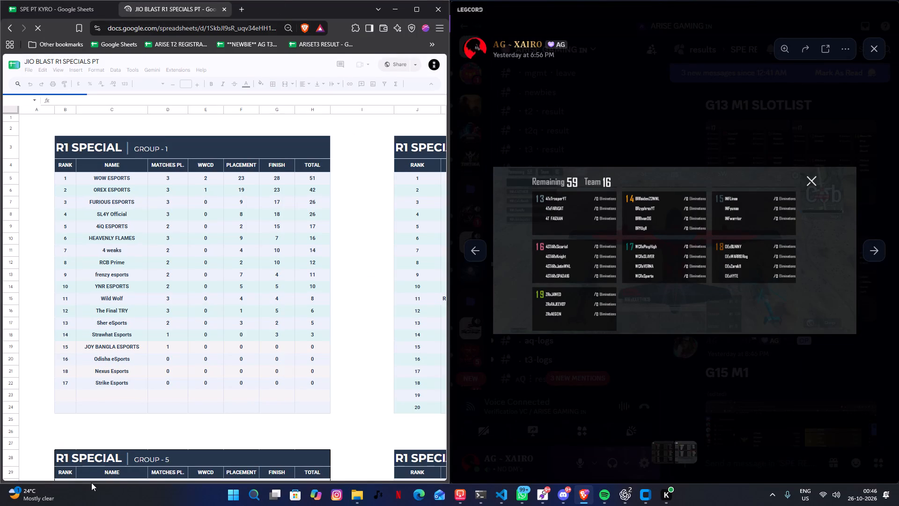
In the R1 DAY 2 sheet of JIO BLAST R1 SPECIALS PT, relabel the first two tables GROUP - 11 and GROUP - 12.
left_click(90, 478)
scroll(269, 260, "down", 3, "ctrl")
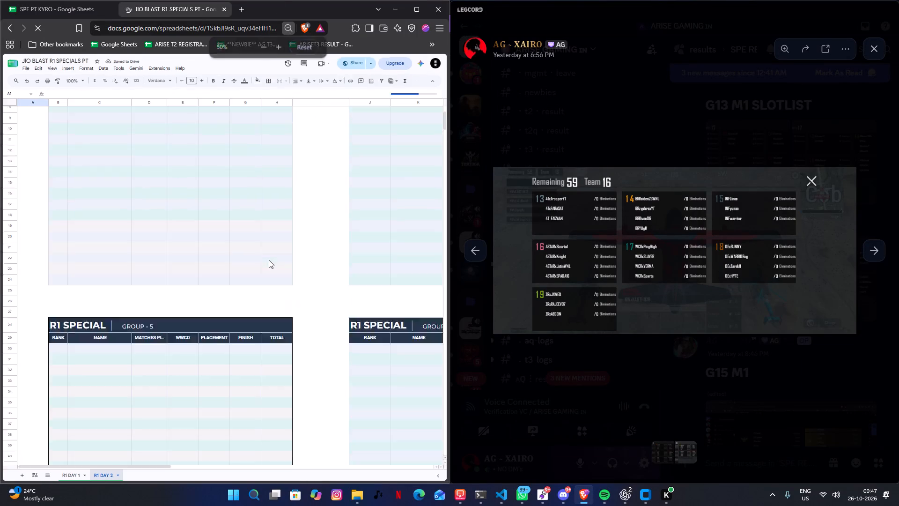
scroll(270, 294, "up", 3)
scroll(270, 304, "up", 1, "ctrl")
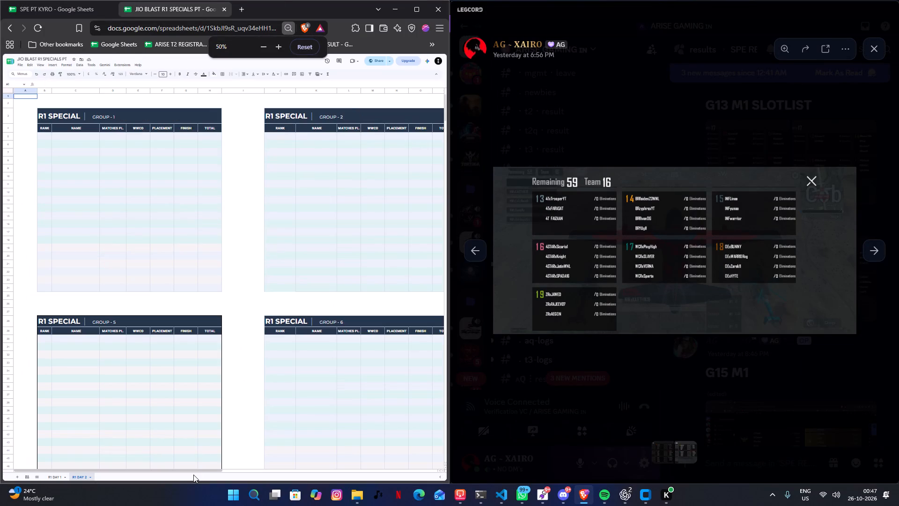
double_click(120, 113)
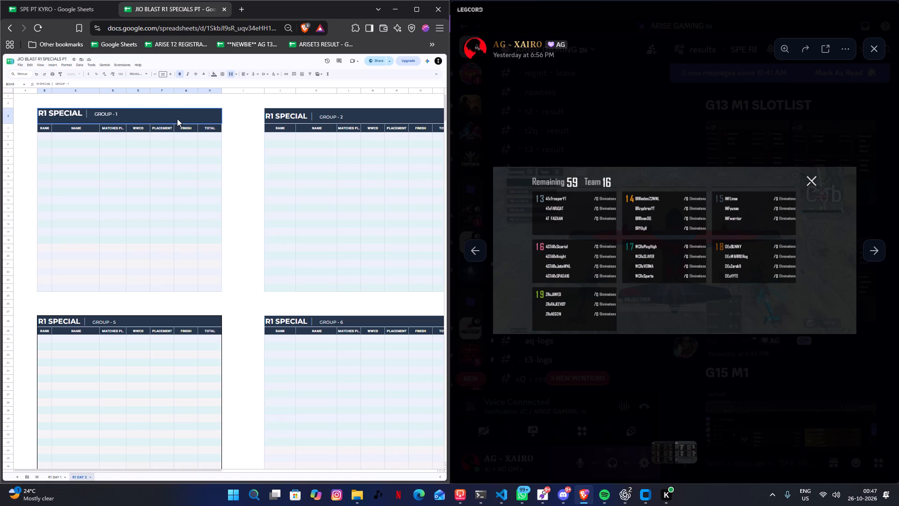
key("BackSpace")
key("1")
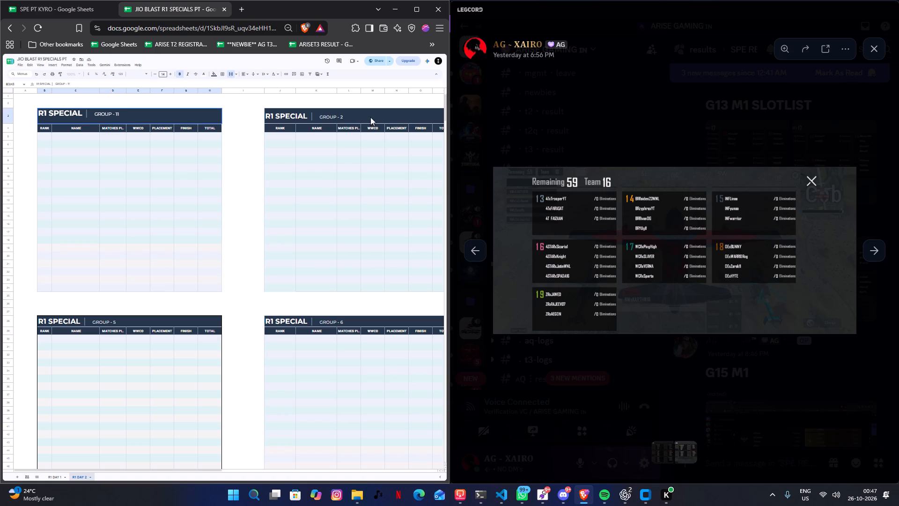
double_click(363, 117)
key("BackSpace")
type("12")
key("Return")
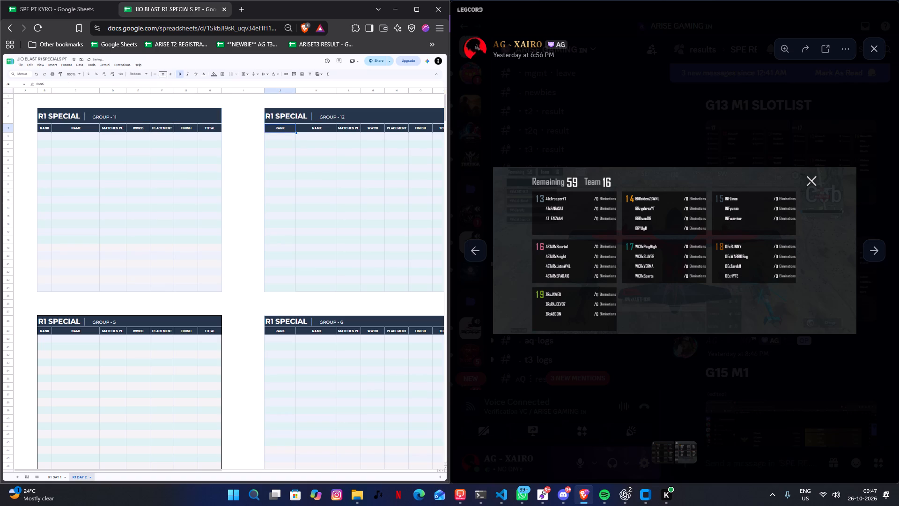
Relabel the third table in the upper row as GROUP - 13.
left_click_drag(166, 471, 273, 467)
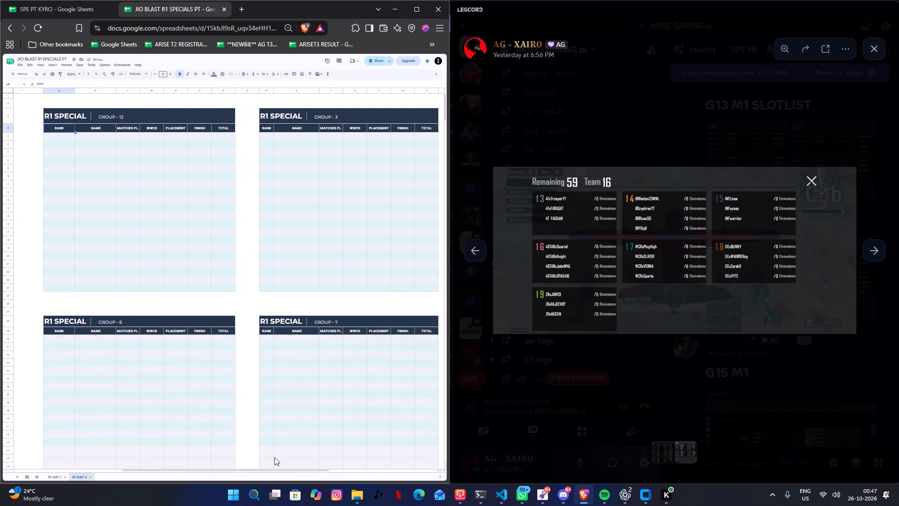
double_click(336, 112)
key("BackSpace")
type("13")
key("Return")
Paste the copied G13 standings as values only into the GROUP - 13 table, starting at its first rank cell.
left_click(271, 135)
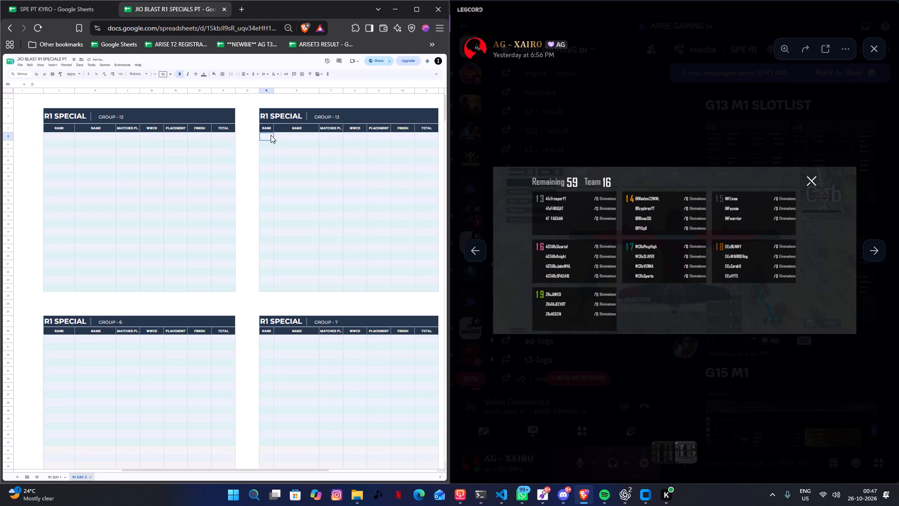
key("ctrl+shift+v")
left_click(343, 274)
left_click(344, 285)
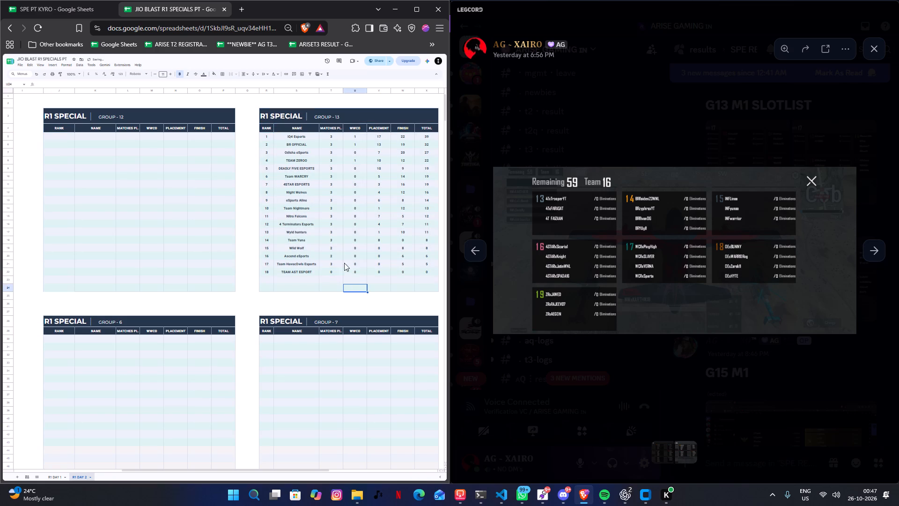
Relabel the fourth table in the upper row as GROUP - 14.
left_click_drag(221, 470, 105, 459)
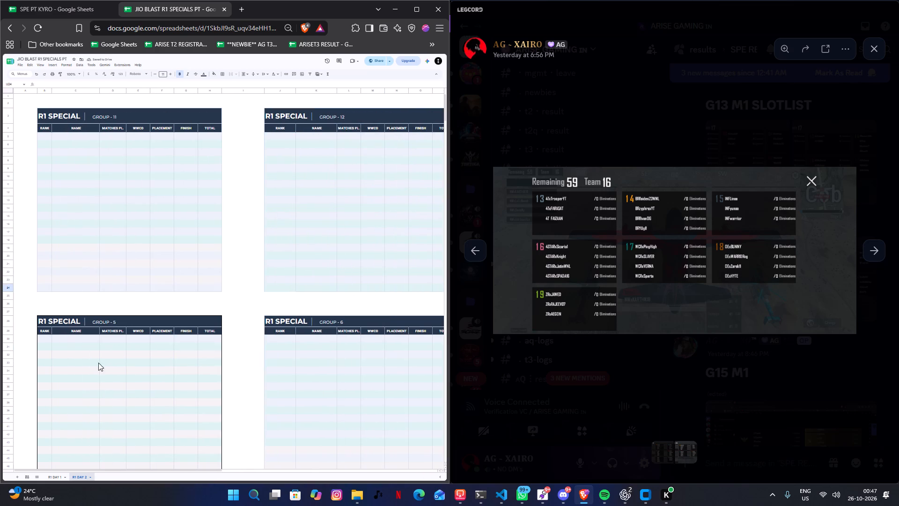
double_click(118, 318)
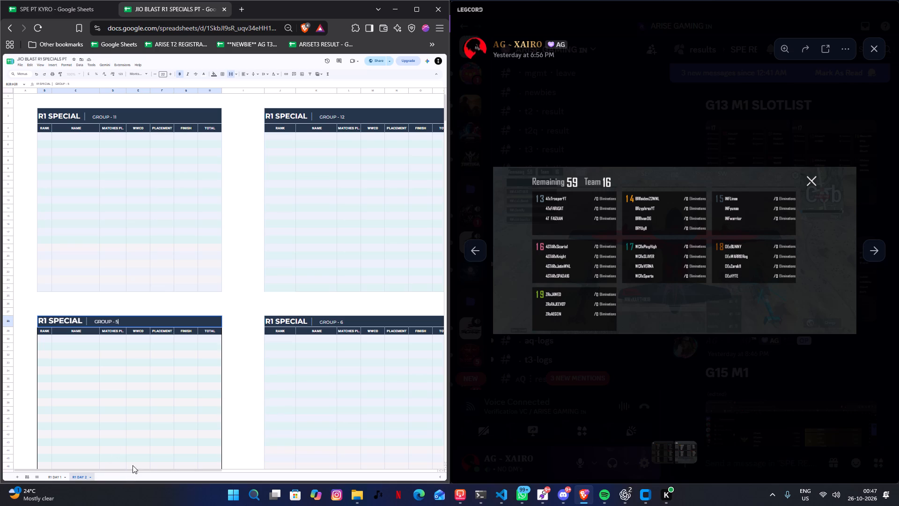
left_click_drag(136, 470, 346, 470)
double_click(326, 116)
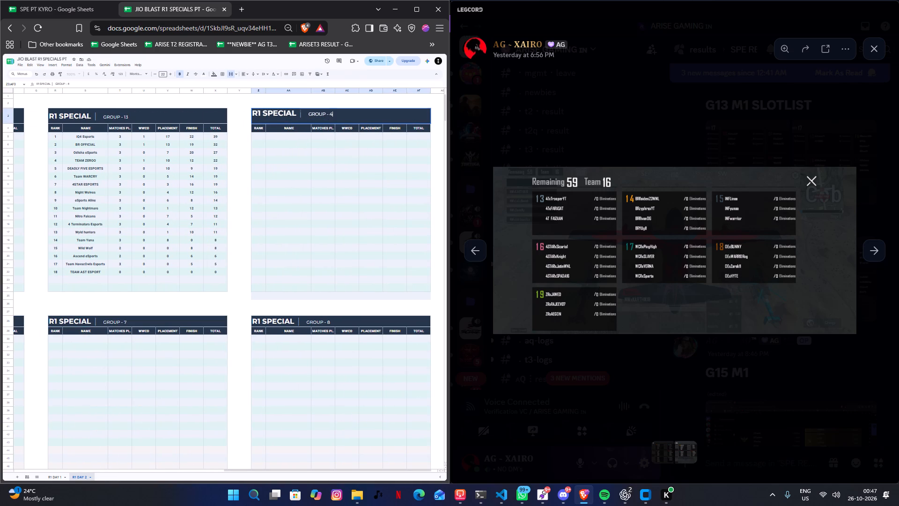
key("BackSpace")
type("14")
key("Return")
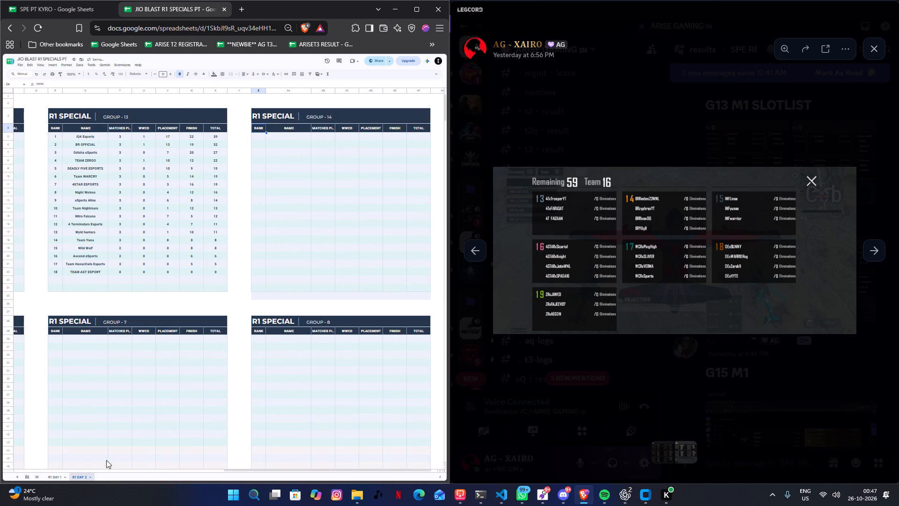
Relabel the GROUP - 5 and GROUP - 6 tables as GROUP - 15 and GROUP - 16.
left_click_drag(234, 470, 42, 454)
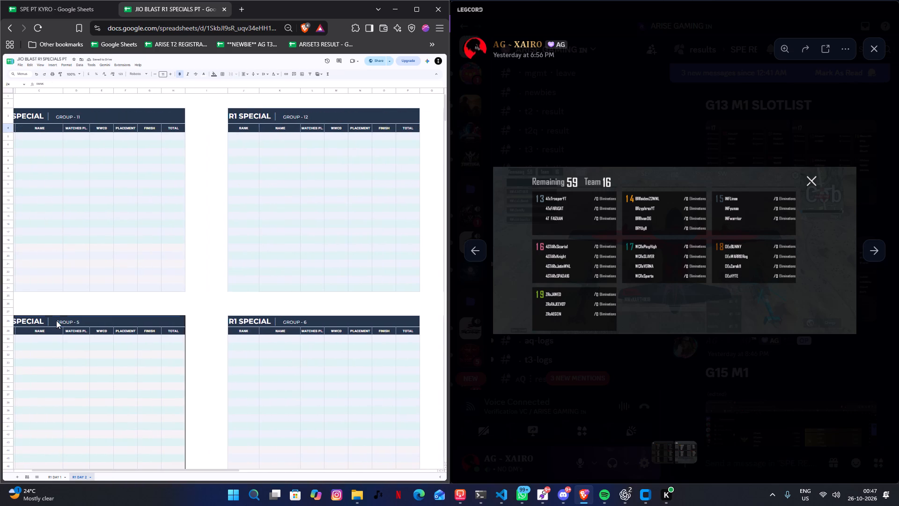
left_click(56, 320)
double_click(89, 320)
key("BackSpace")
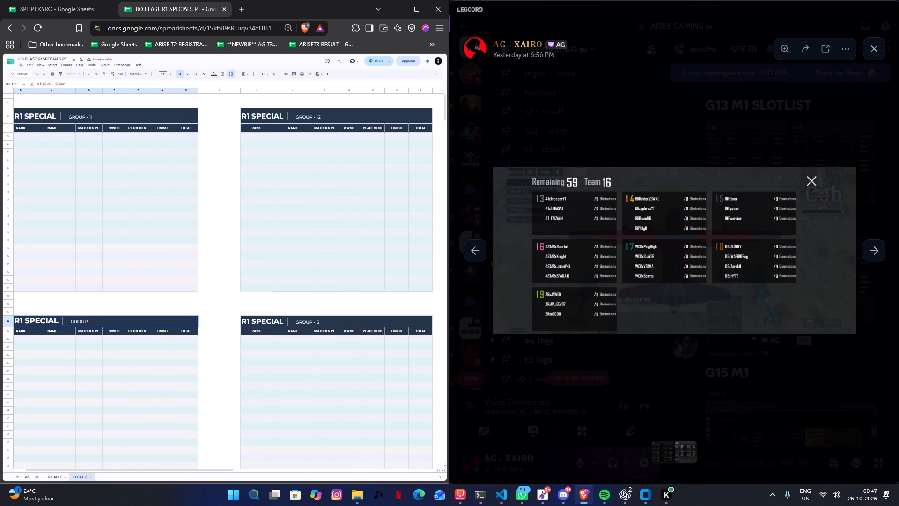
type("15")
key("Return")
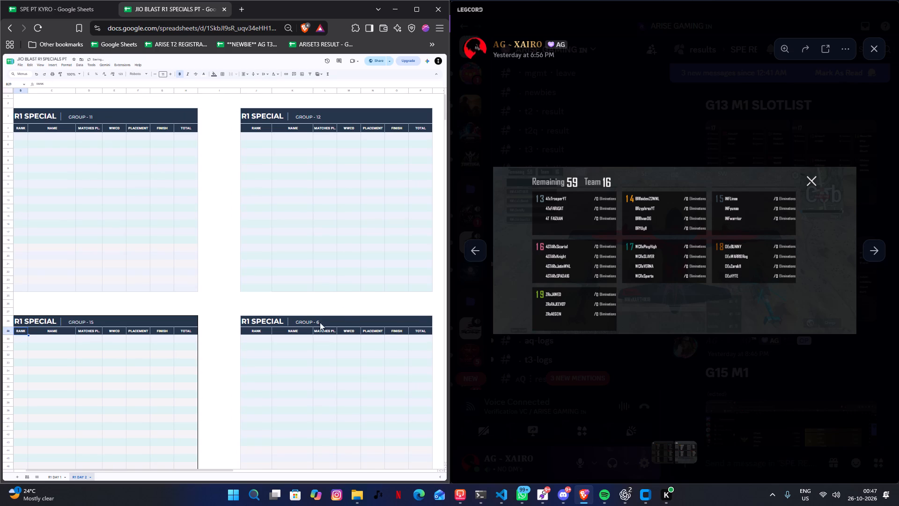
double_click(320, 319)
key("BackSpace")
type("16")
key("Return")
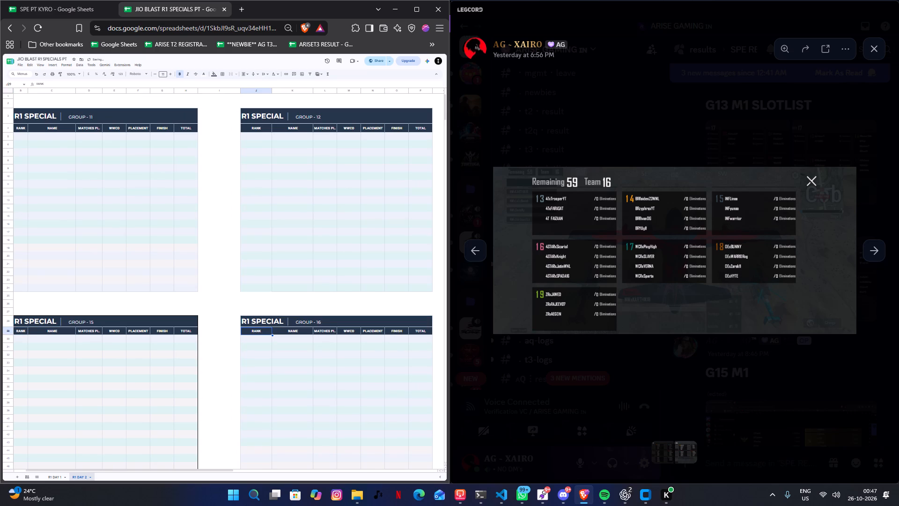
Relabel the GROUP - 7 and GROUP - 8 tables as GROUP - 17 and GROUP - 18.
left_click_drag(226, 470, 380, 467)
double_click(210, 320)
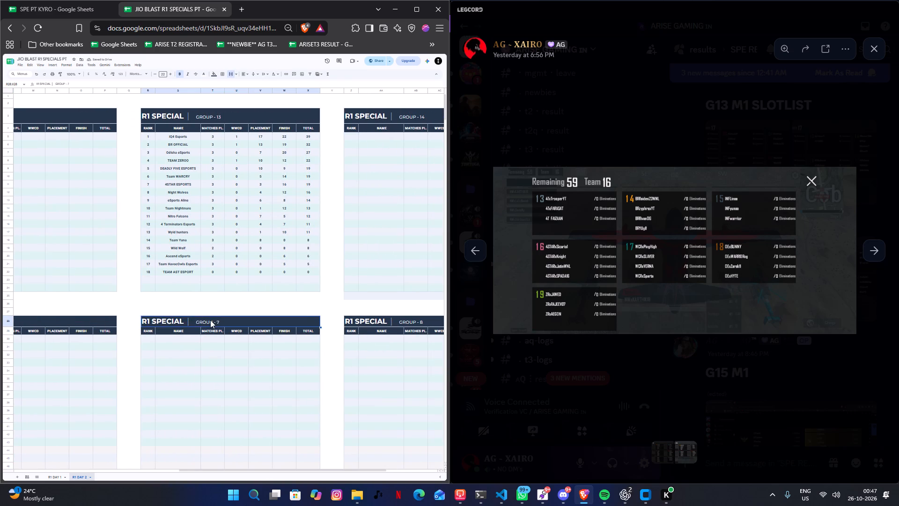
key("BackSpace")
key("1")
key("7")
key("Return")
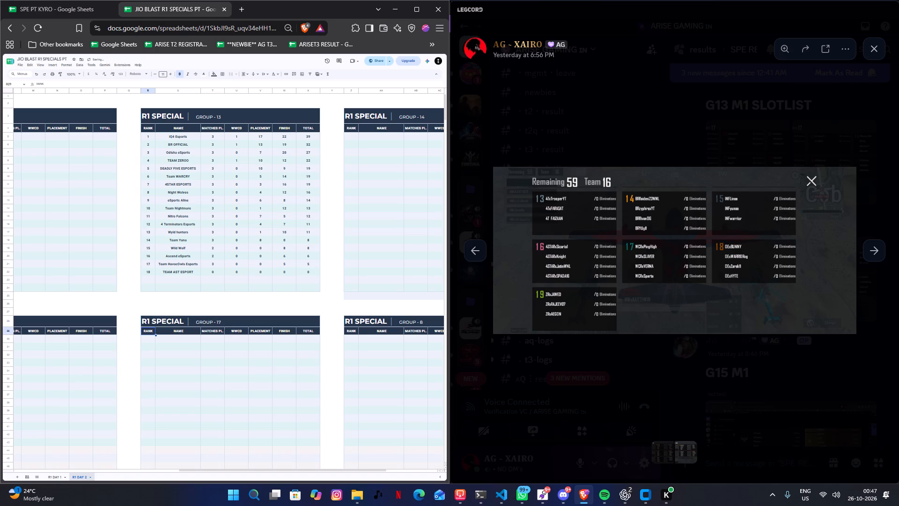
double_click(413, 322)
key("BackSpace")
type("18")
key("Return")
Relabel the GROUP - 10 table in the bottom row as GROUP - 20.
scroll(409, 346, "down", 4)
left_click(238, 327)
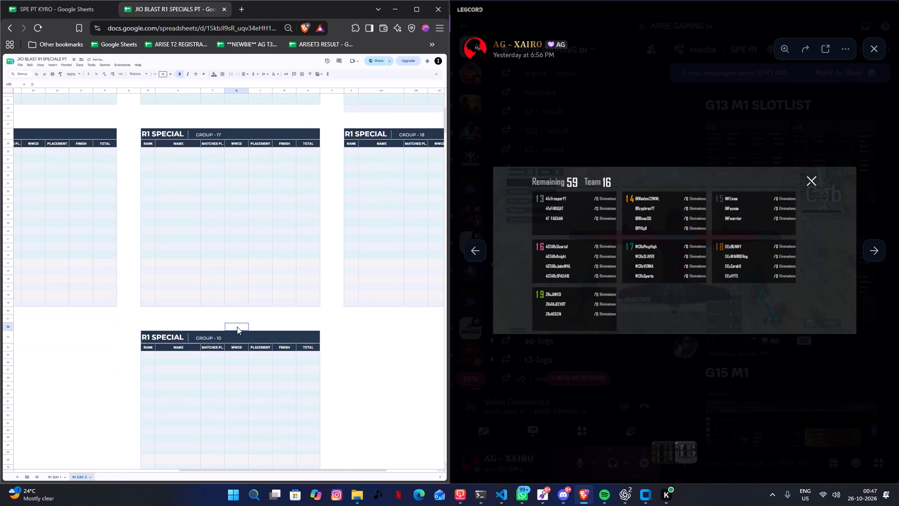
double_click(223, 341)
key("BackSpace")
key("BackSpace")
key("2")
key("0")
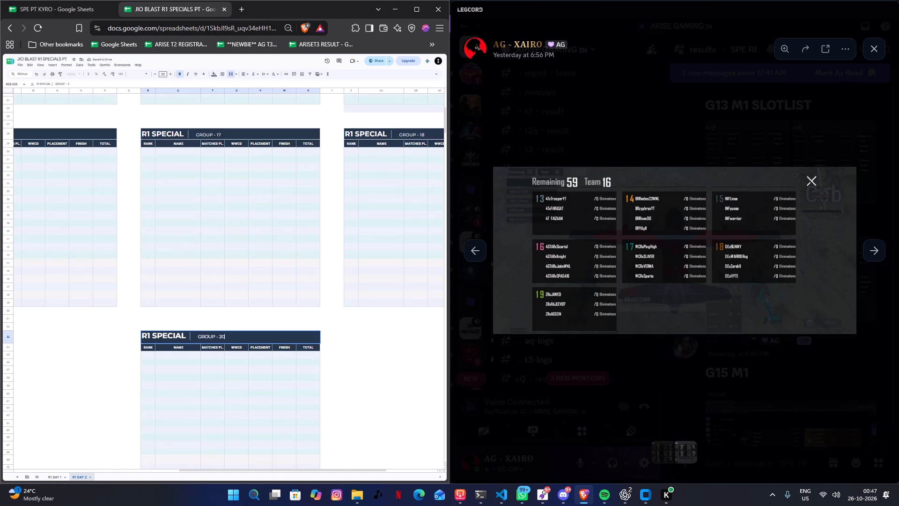
key("Return")
Relabel the GROUP - 9 table in the bottom row as GROUP - 19.
left_click_drag(267, 469, 87, 490)
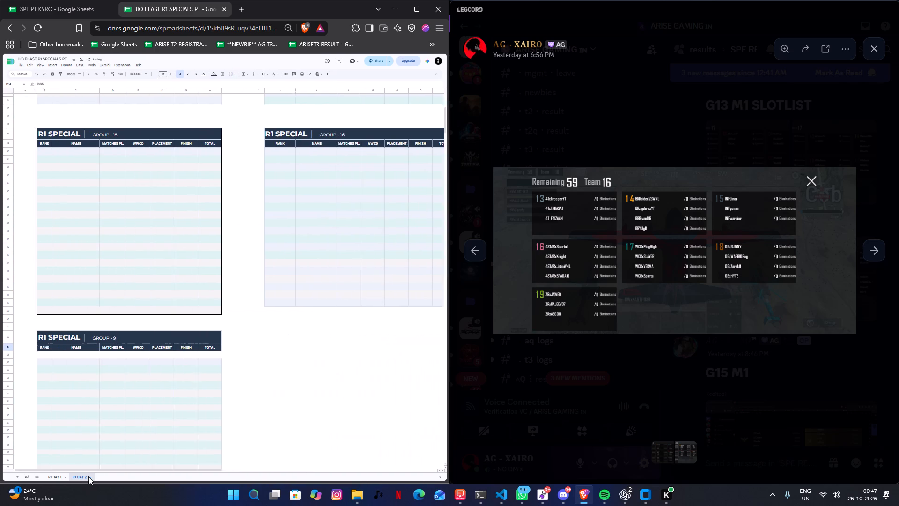
left_click(108, 343)
double_click(112, 340)
key("BackSpace")
key("1")
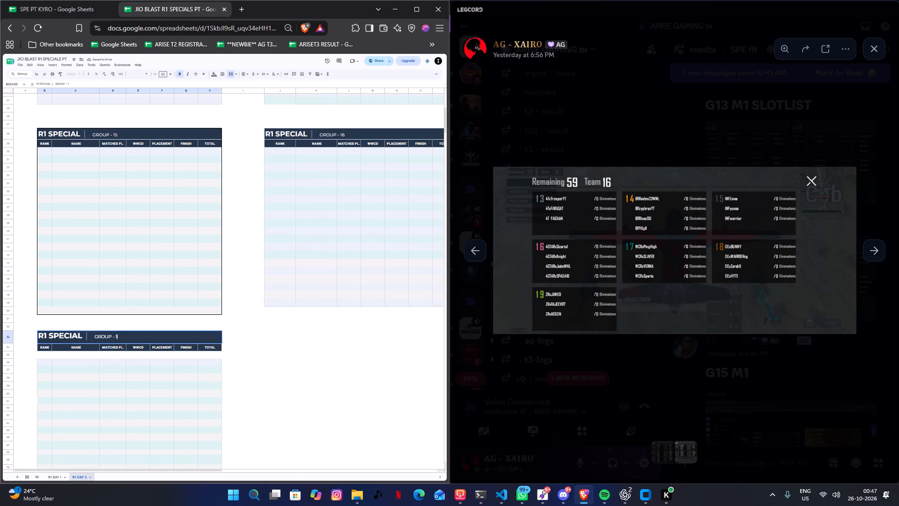
key("9")
key("Return")
scroll(98, 340, "up", 10)
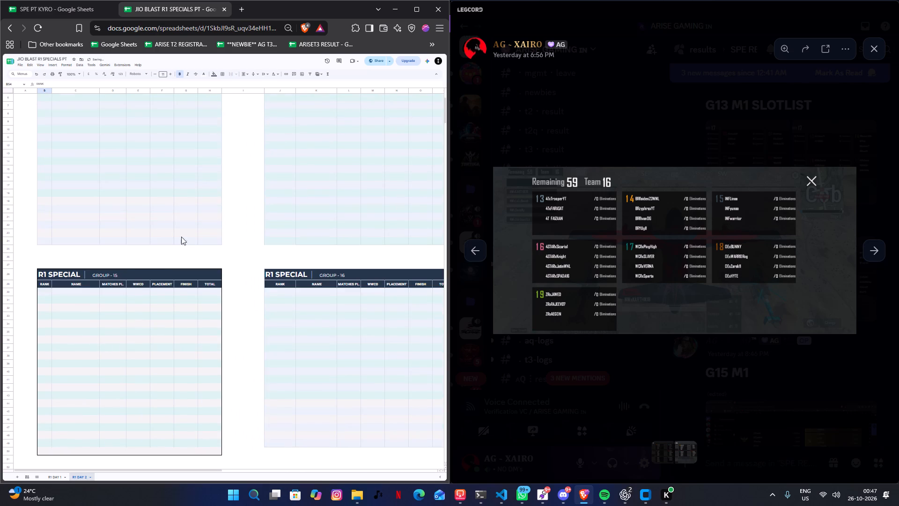
Return to the SPE PT KYRO spreadsheet and open its XAIRO G14 sheet.
left_click(75, 0)
left_click(73, 10)
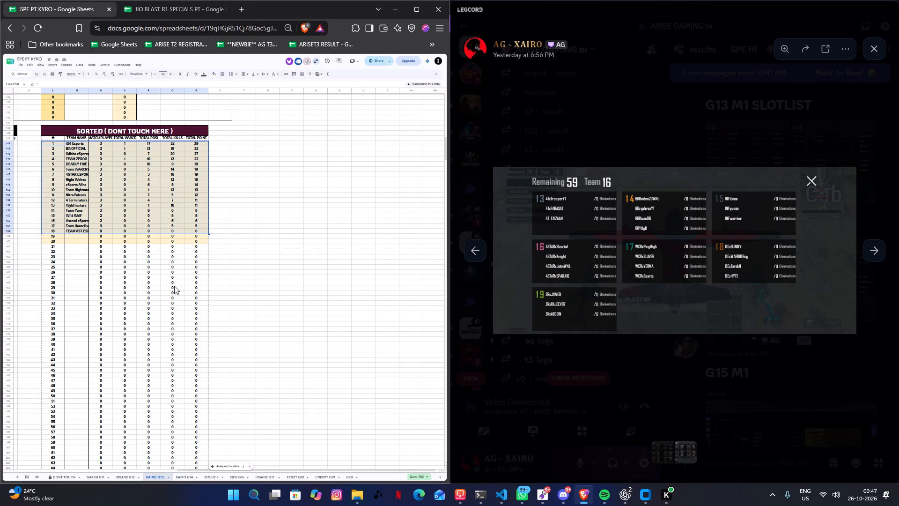
left_click(206, 290)
scroll(136, 371, "up", 2, "ctrl")
scroll(136, 371, "down", 2)
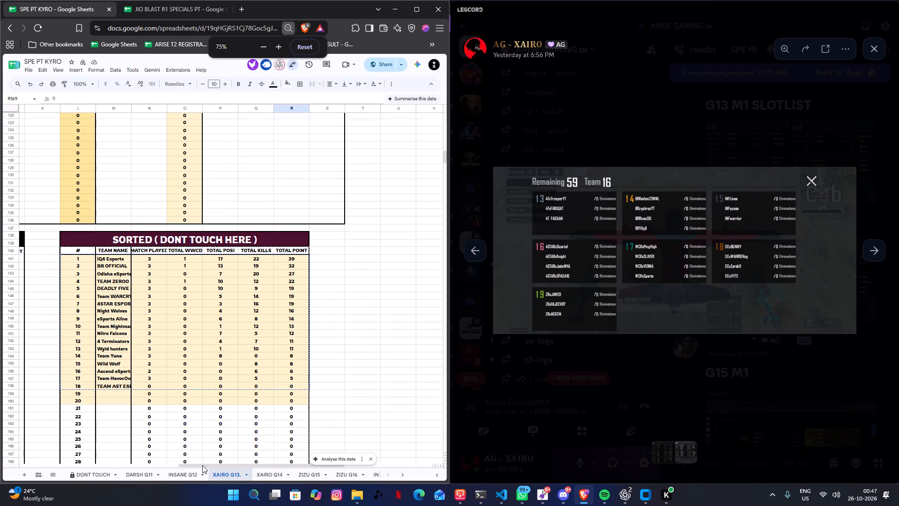
left_click(277, 470)
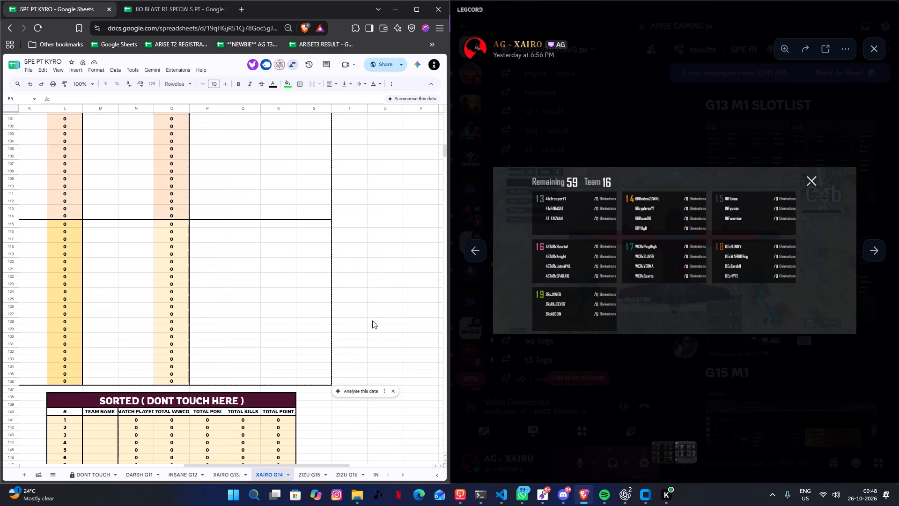
Switch to Legcord, close the enlarged screenshot and check the R1 SPE PT makers assignments in the mgmt work channel.
left_click(873, 49)
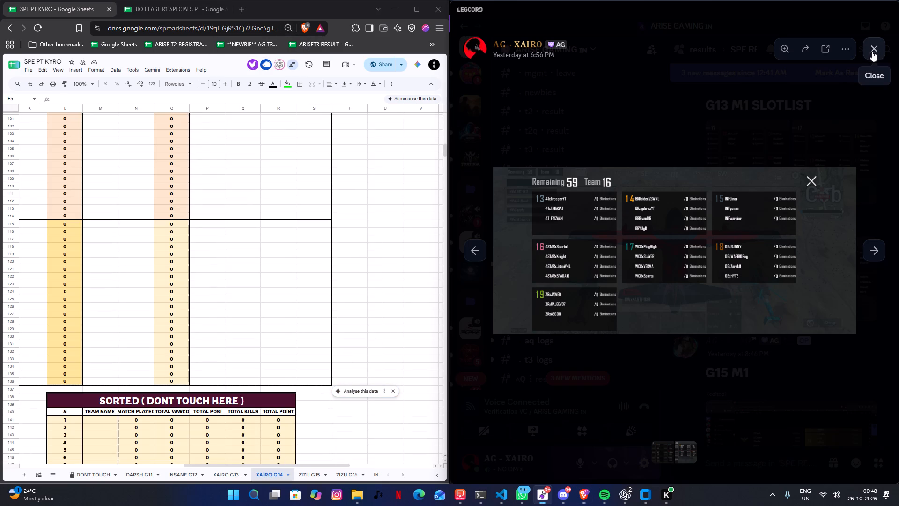
scroll(571, 320, "up", 1)
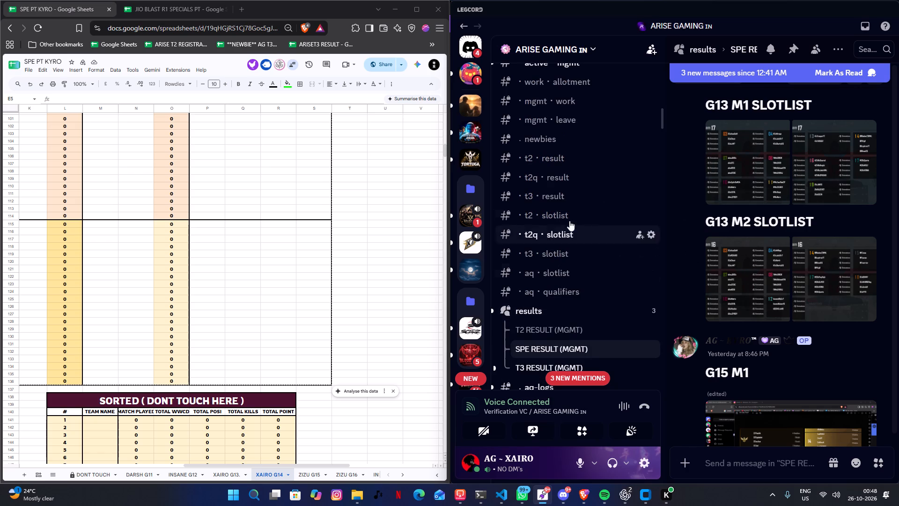
left_click(568, 103)
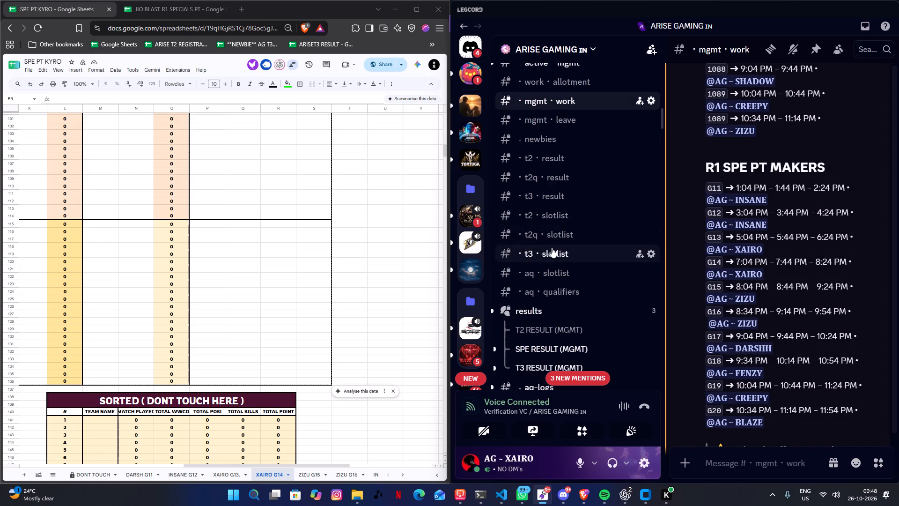
Find the G14 M1 result screenshots in the SPE RESULT (MGMT) thread and briefly view one enlarged.
scroll(553, 268, "down", 1)
left_click(556, 288)
left_click(556, 302)
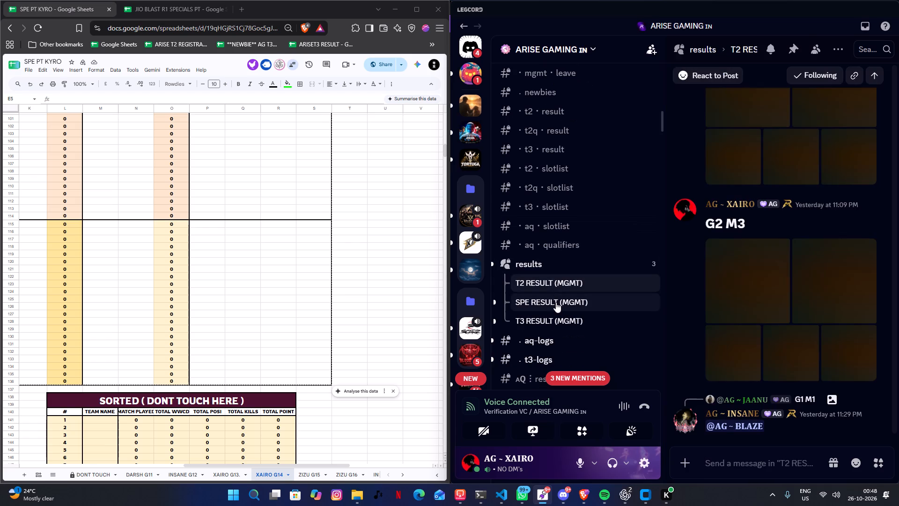
scroll(803, 303, "up", 8)
scroll(807, 292, "down", 1)
scroll(807, 292, "up", 11)
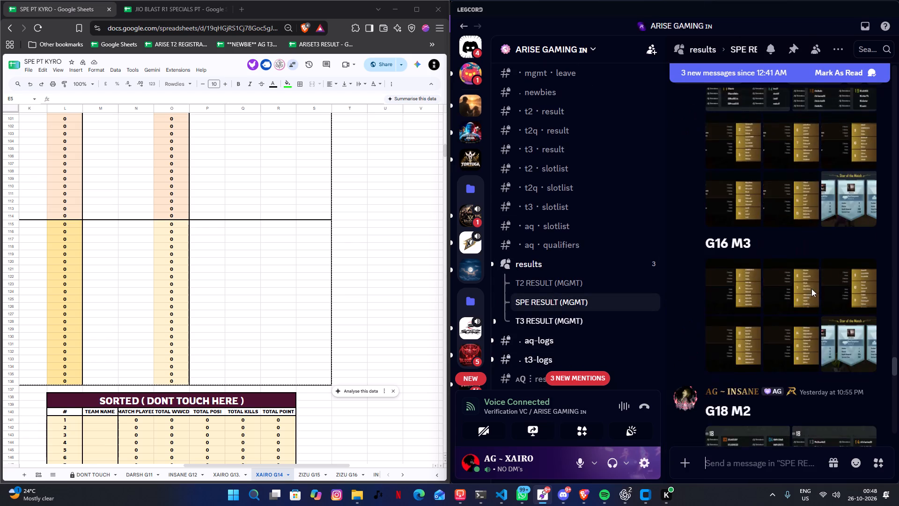
scroll(811, 289, "up", 20)
scroll(811, 289, "up", 12)
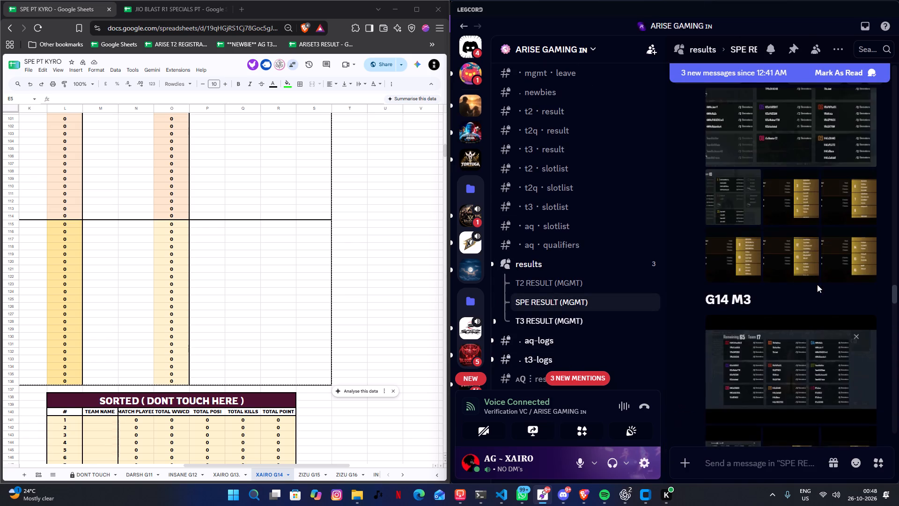
scroll(819, 287, "up", 10)
scroll(787, 318, "down", 2)
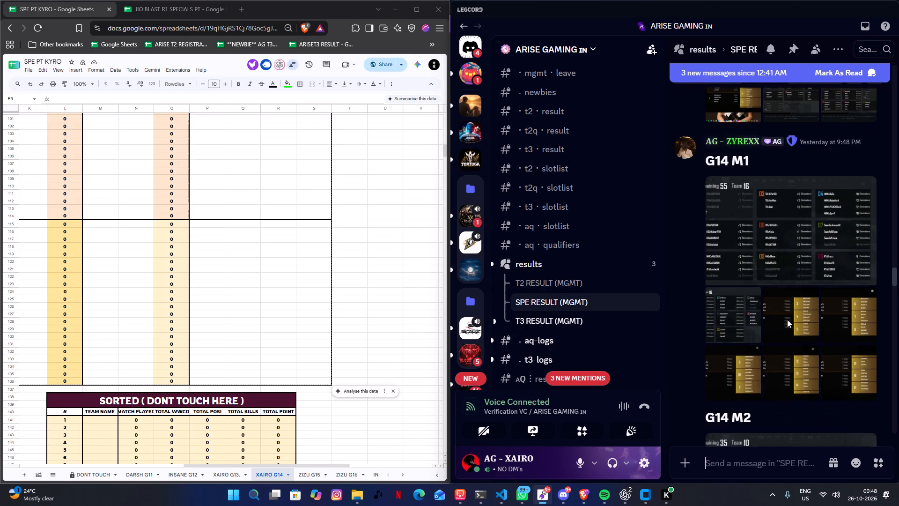
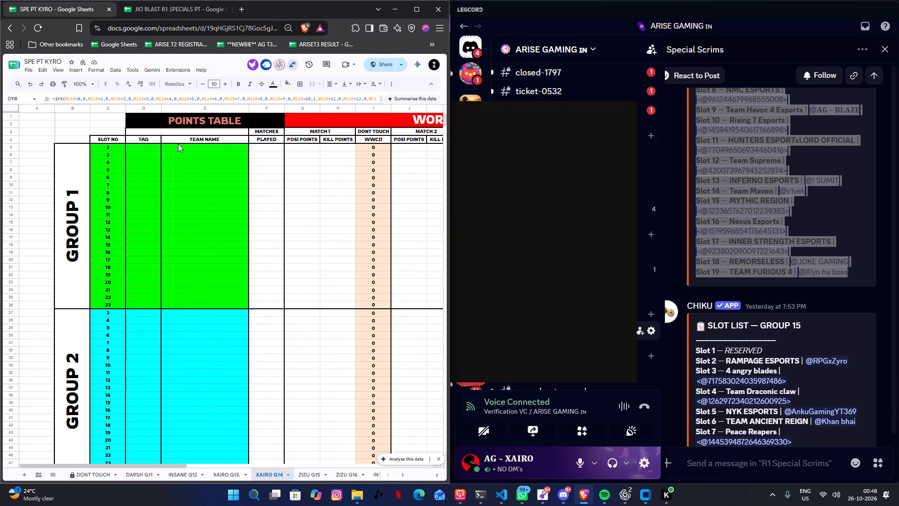
left_click(178, 144)
left_click(180, 152)
left_click(184, 149)
key("ctrl+shift+b")
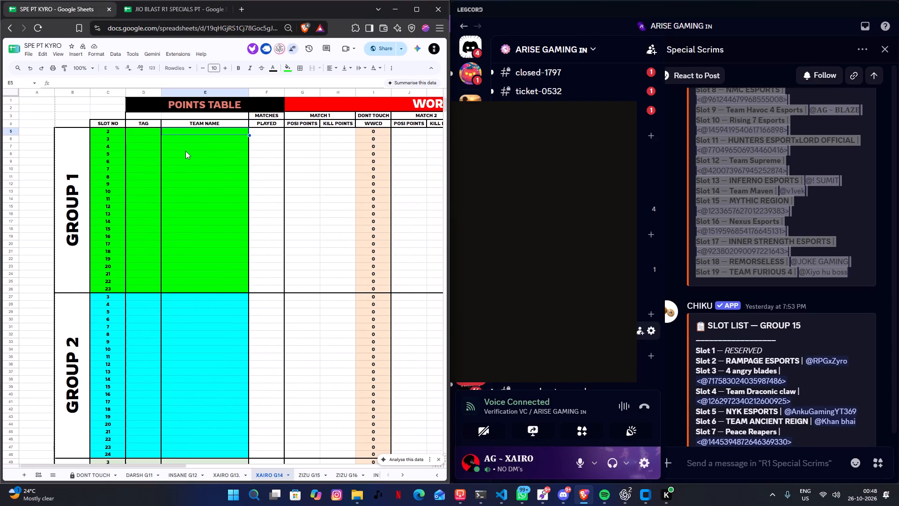
left_click(185, 151)
left_click(190, 134)
key("ctrl+shift+v")
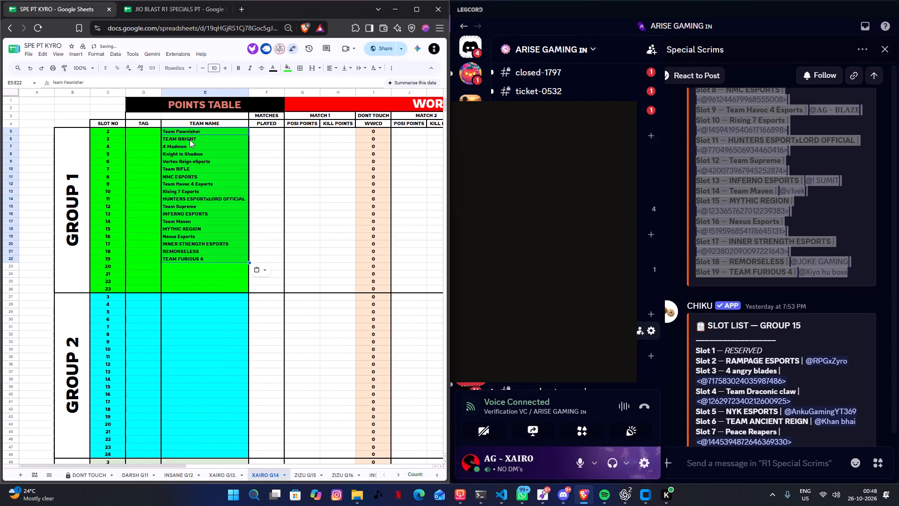
left_click(292, 183)
left_click(287, 245)
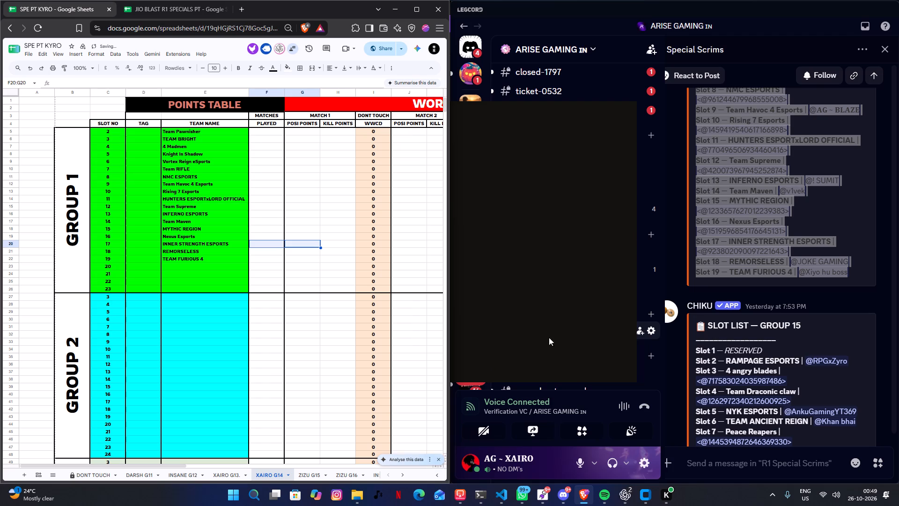
Find the G14 M1 results in the SPE RESULT (MGMT) thread and enlarge the screenshot showing places 1 and 2.
left_click(685, 231)
scroll(613, 185, "up", 18)
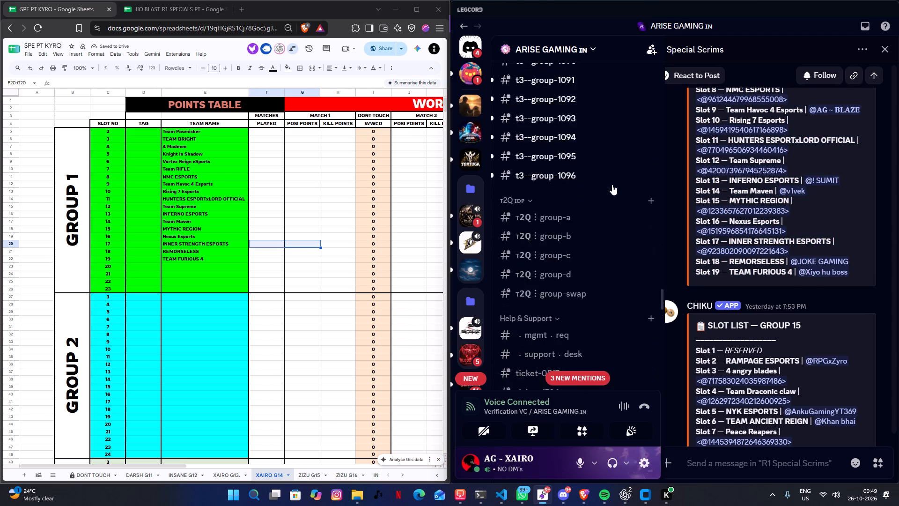
scroll(612, 185, "up", 6)
scroll(612, 185, "down", 1)
scroll(612, 185, "up", 20)
scroll(612, 185, "up", 5)
scroll(612, 185, "down", 2)
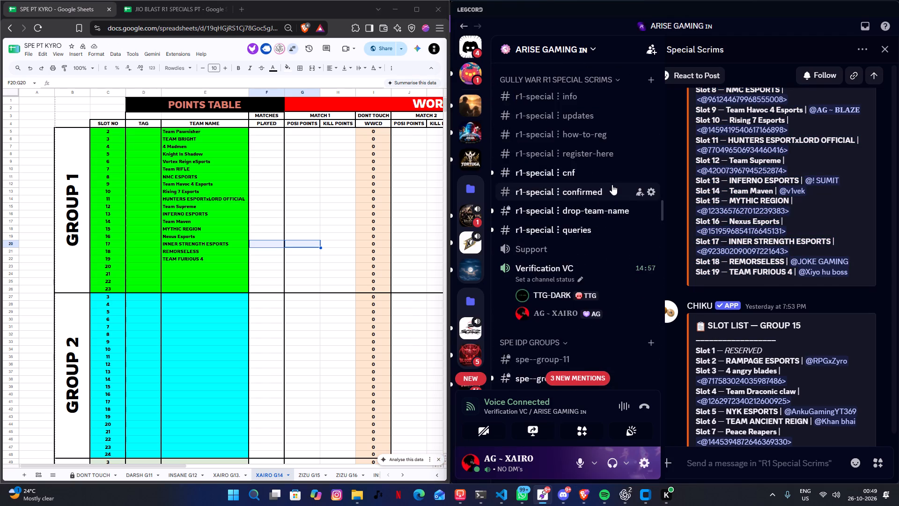
scroll(612, 185, "up", 4)
scroll(612, 185, "up", 18)
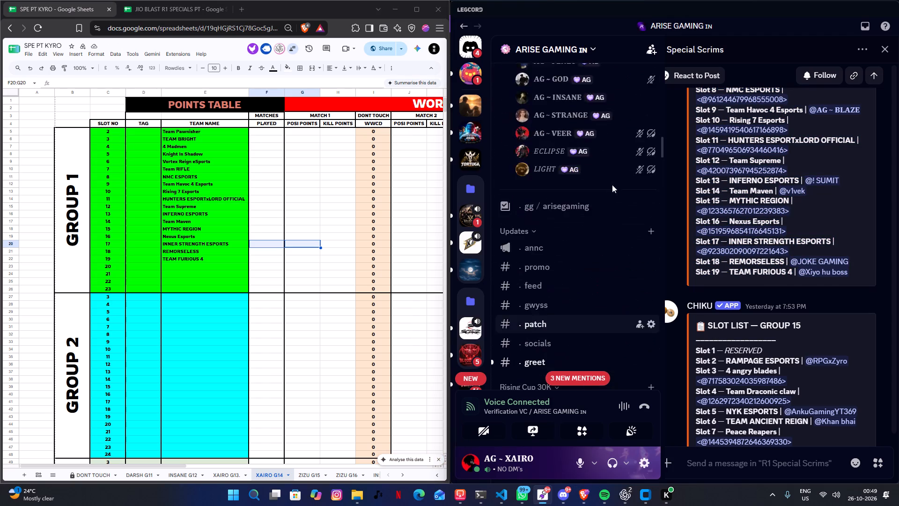
scroll(612, 185, "up", 9)
left_click(538, 286)
left_click(539, 293)
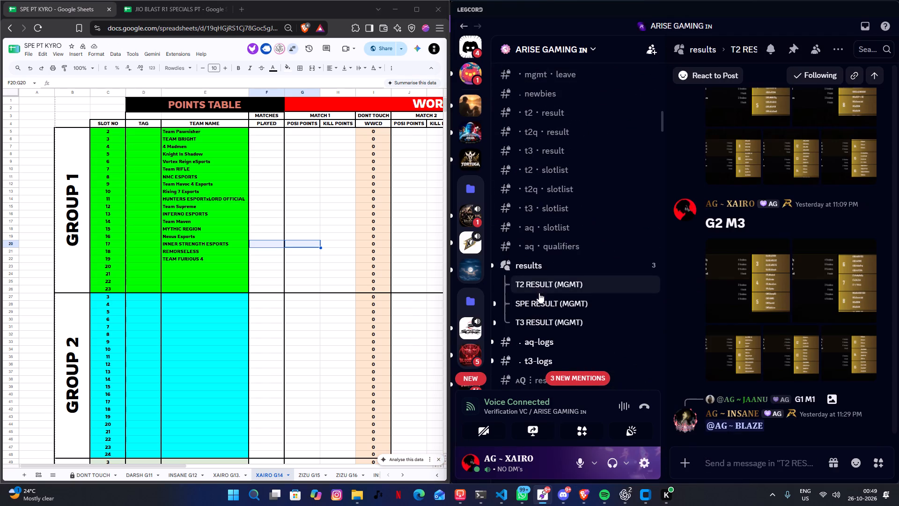
left_click(539, 301)
scroll(818, 321, "up", 3)
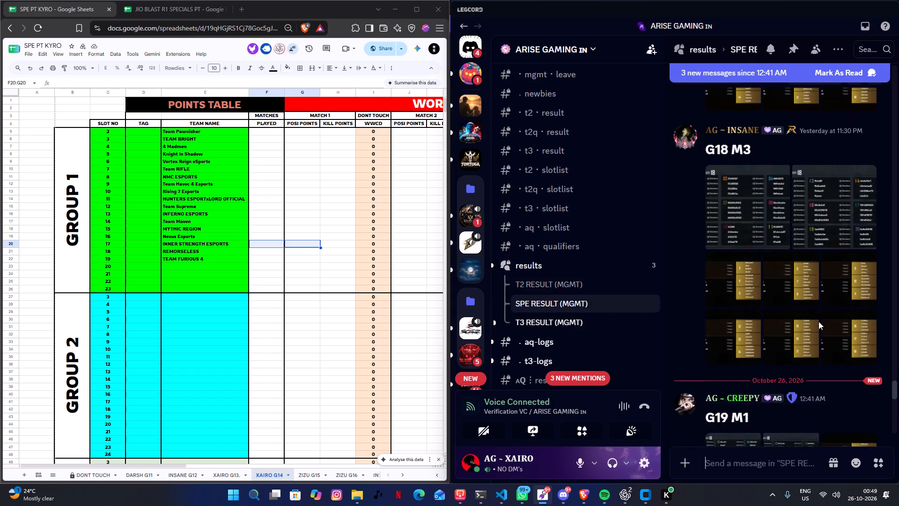
scroll(818, 321, "up", 20)
scroll(818, 321, "up", 13)
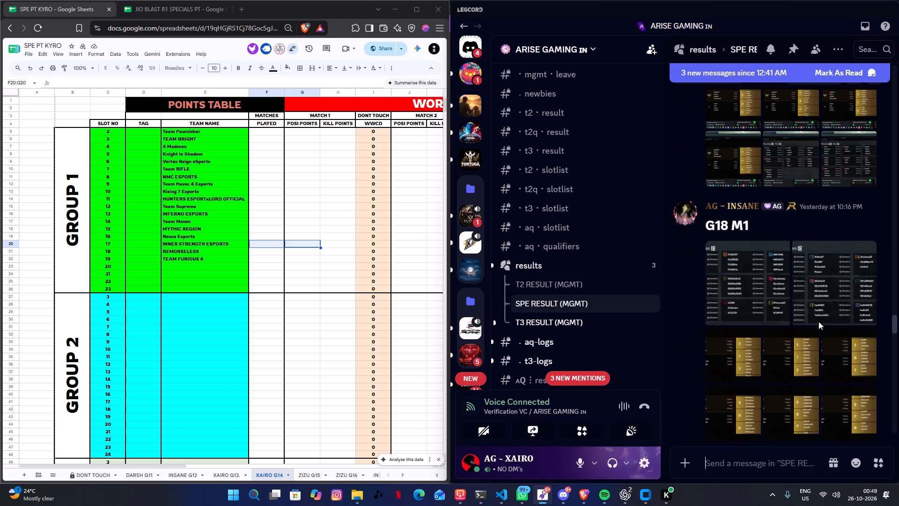
scroll(818, 321, "up", 17)
scroll(818, 315, "up", 4)
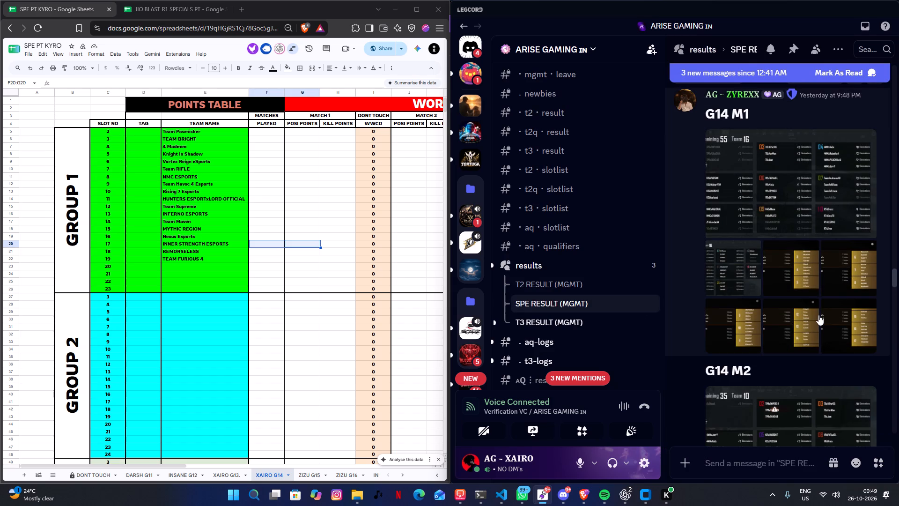
left_click(808, 274)
left_click(606, 217)
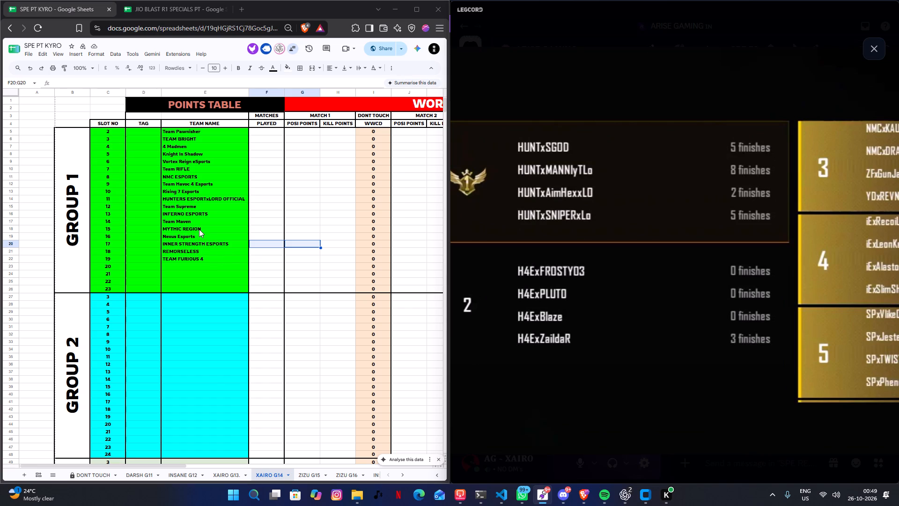
Record HUNTERS ESPORTxLORD OFFICIAL's Match 1 result: 1 match played, 10 position points and 20 kill points.
left_click(267, 202)
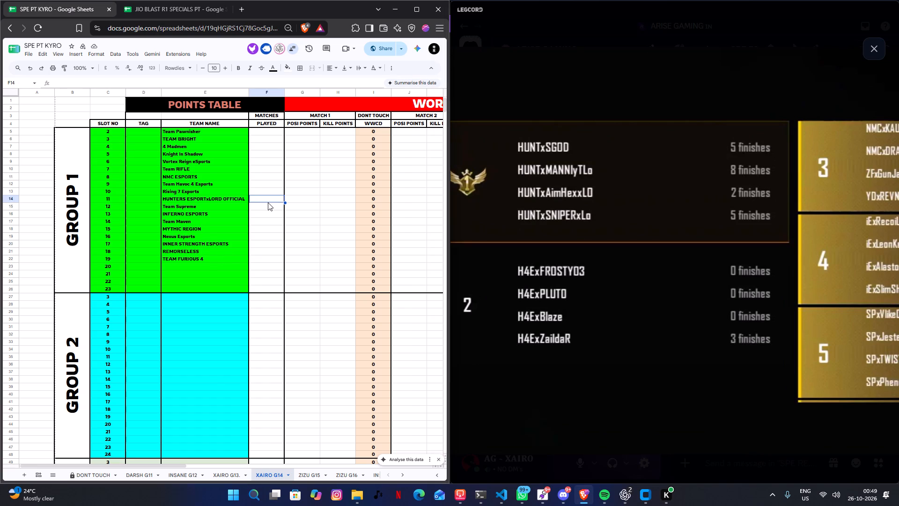
key("Return")
key("1")
key("Tab")
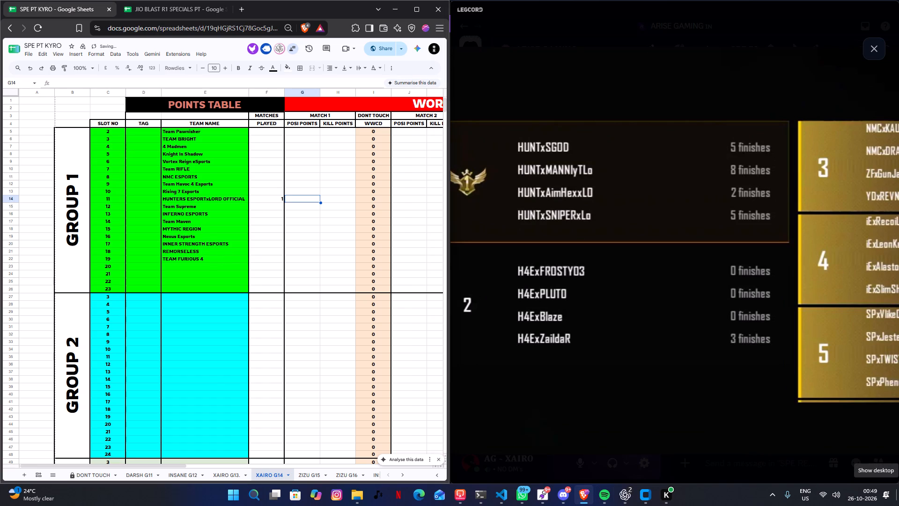
type("10")
key("Tab")
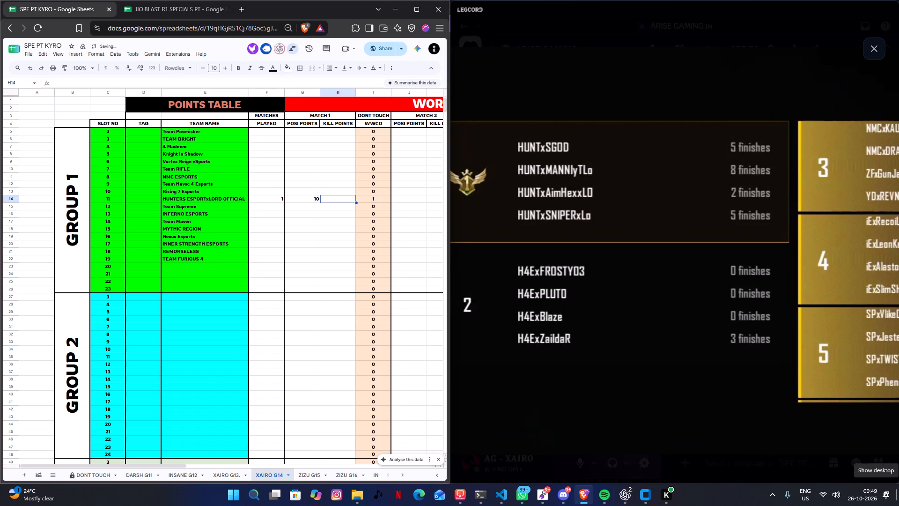
type("20")
key("Tab")
key("shift+Tab")
Record Team Havoc 4 Esports' Match 1 result: 1 match played, 6 position points and 3 kill points.
key("shift+Tab")
key("shift+Tab")
key("Down")
key("Down")
key("Down")
key("Down")
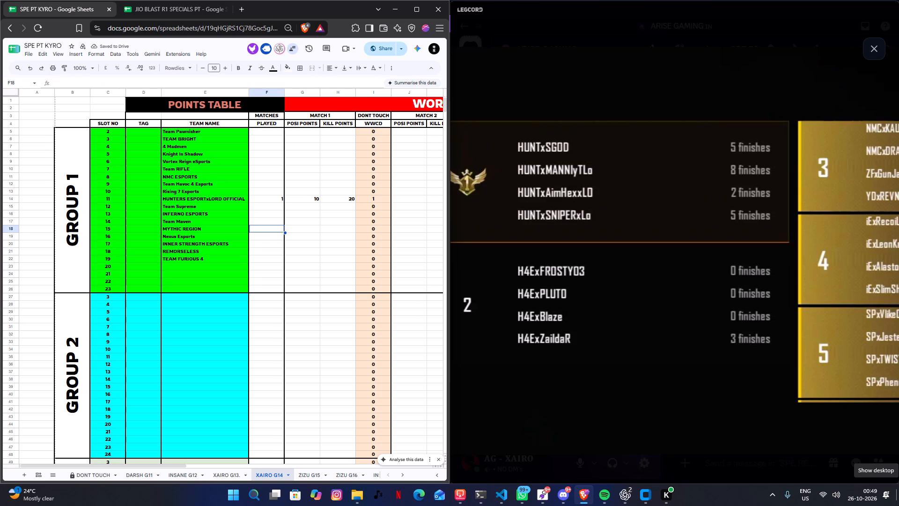
key("Down")
key("Down")
key("Down")
key("Up")
key("Up")
key("Up")
key("Up")
key("Up")
key("Up")
key("Up")
key("Up")
key("Up")
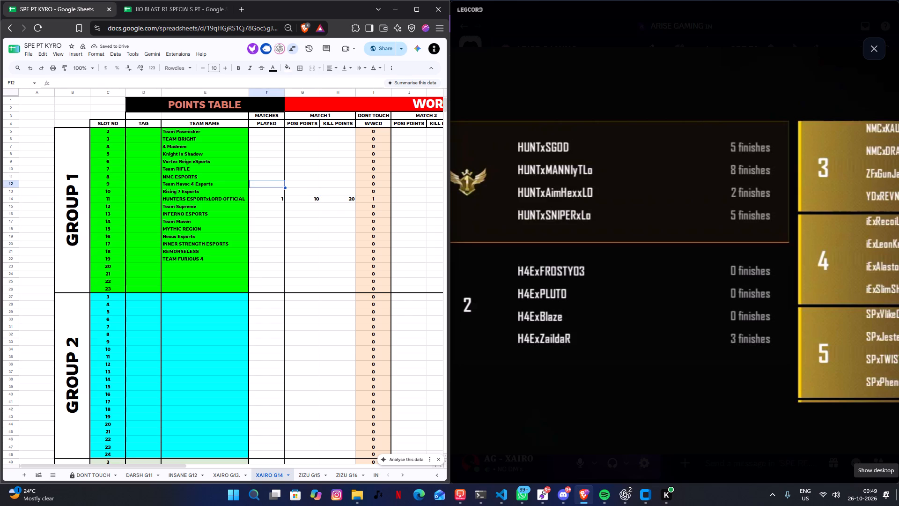
key("1")
key("Tab")
key("6")
key("Tab")
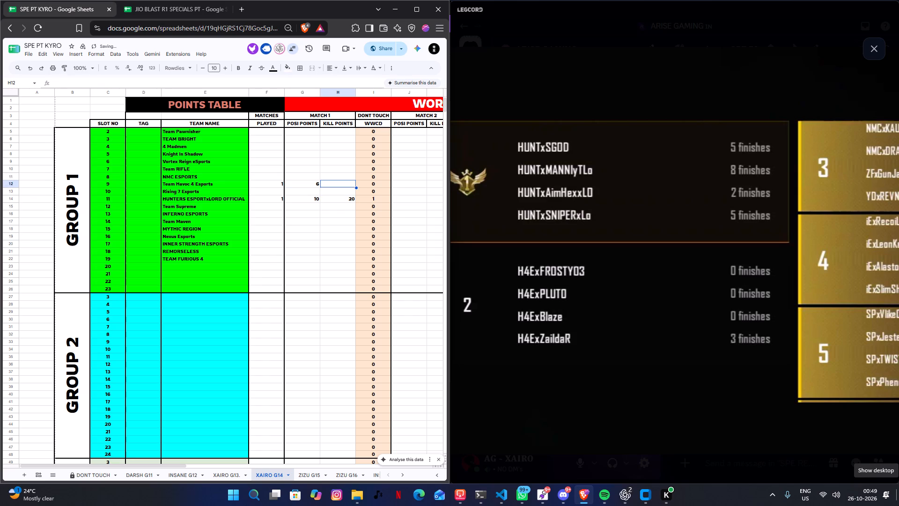
key("3")
key("Tab")
key("shift+Tab")
key("shift+Tab")
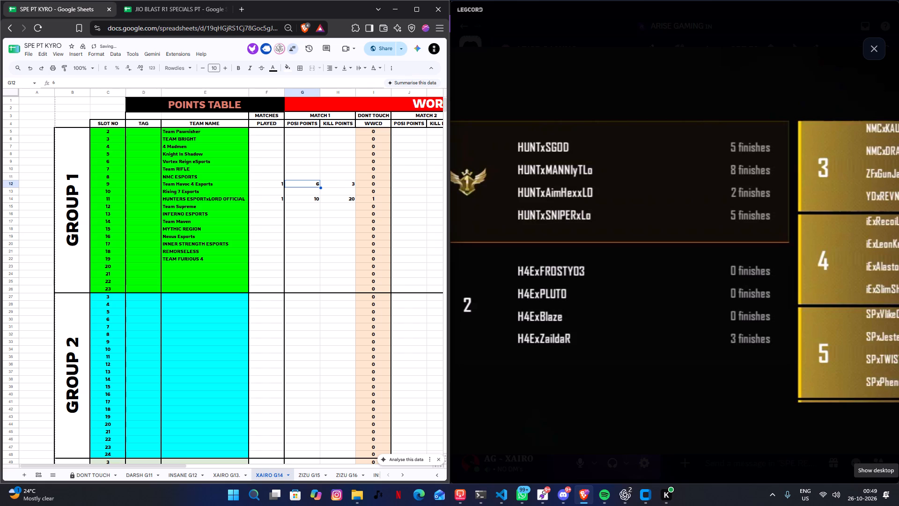
Bring places 3 to 5 of the result screenshot into view and record NMC ESPORTS: 1 match played, 5 position points, 4 kill points.
scroll(801, 252, "down", 4)
left_click(801, 253)
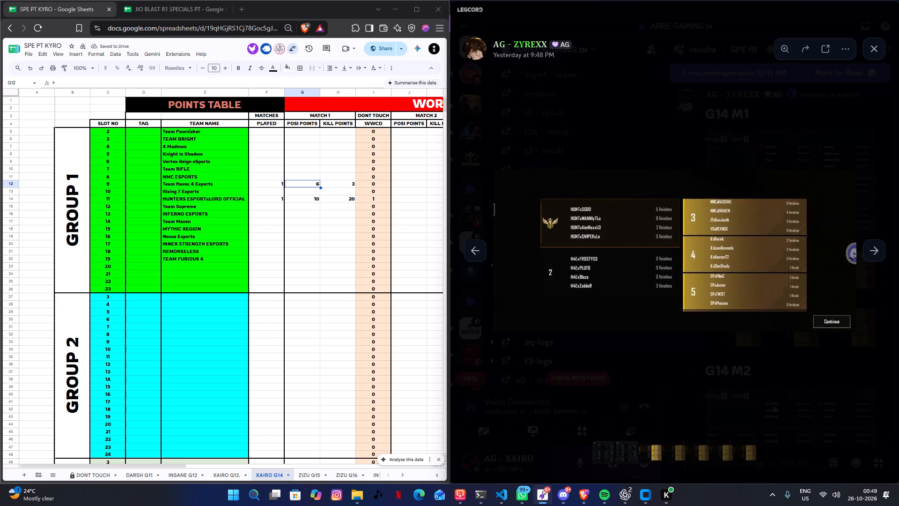
left_click(761, 210)
left_click_drag(802, 211, 742, 236)
left_click(274, 208)
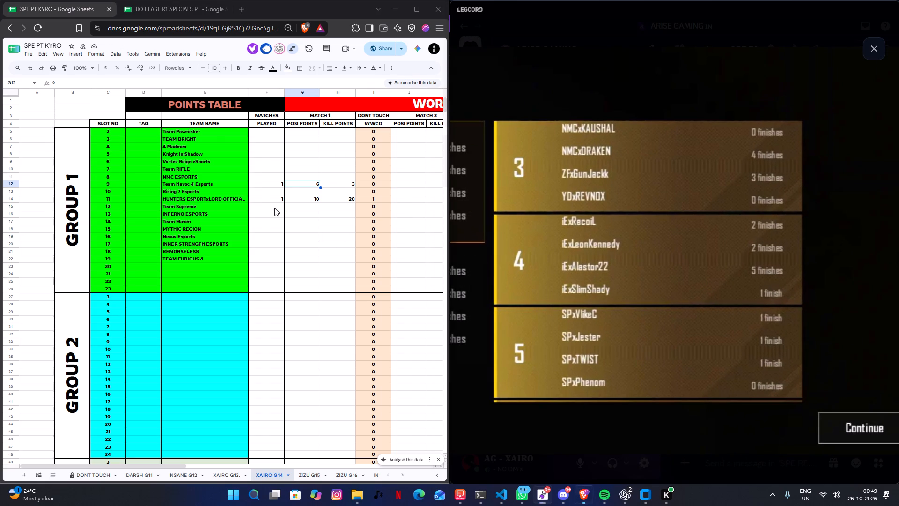
left_click(258, 173)
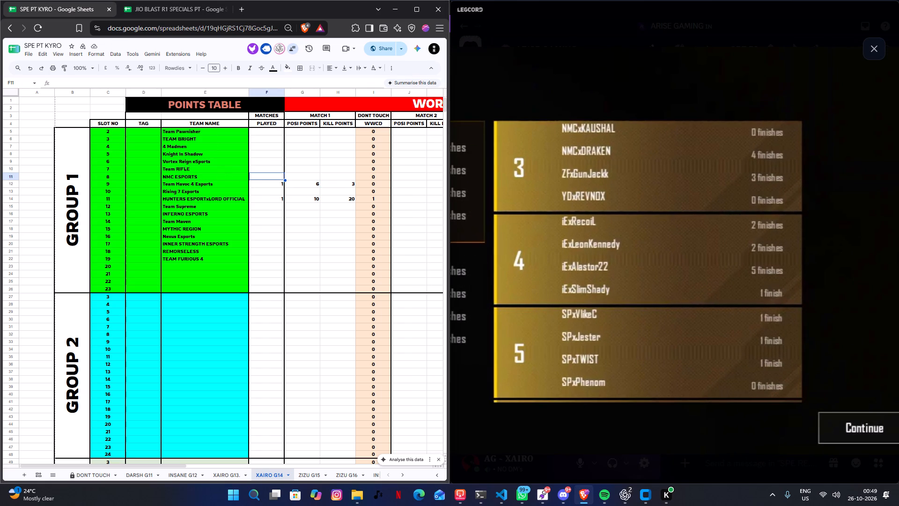
key("1")
key("Tab")
key("5")
key("Tab")
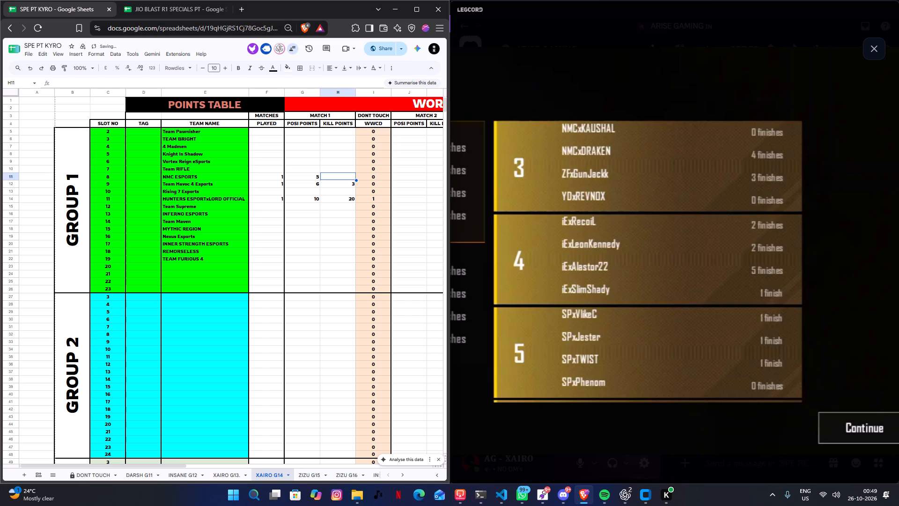
key("4")
key("Tab")
key("Right")
key("shift+Tab")
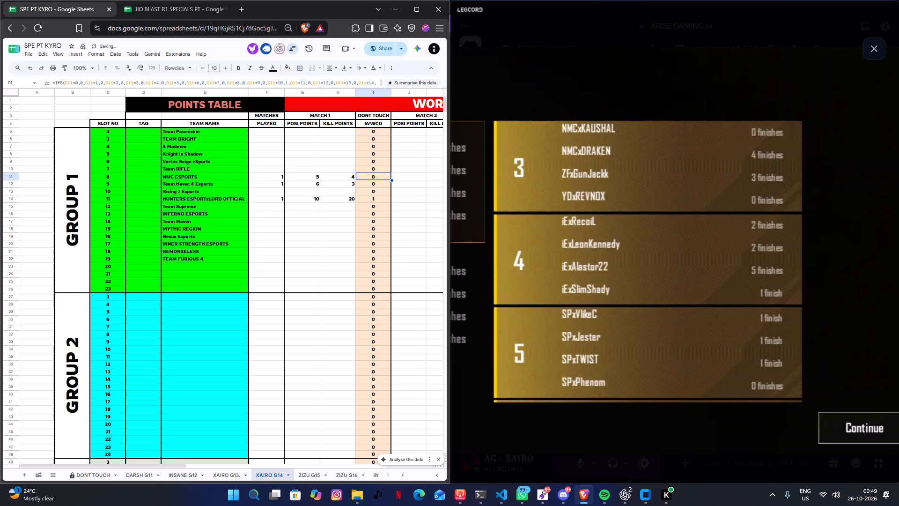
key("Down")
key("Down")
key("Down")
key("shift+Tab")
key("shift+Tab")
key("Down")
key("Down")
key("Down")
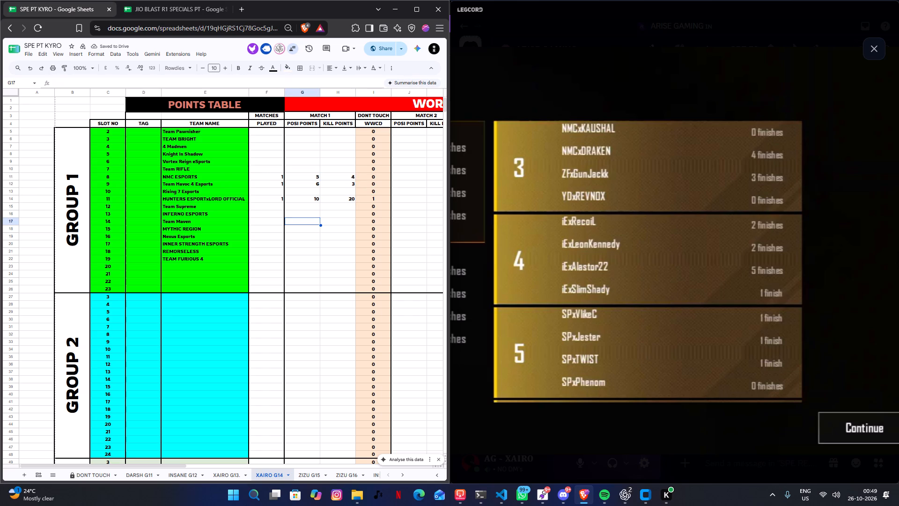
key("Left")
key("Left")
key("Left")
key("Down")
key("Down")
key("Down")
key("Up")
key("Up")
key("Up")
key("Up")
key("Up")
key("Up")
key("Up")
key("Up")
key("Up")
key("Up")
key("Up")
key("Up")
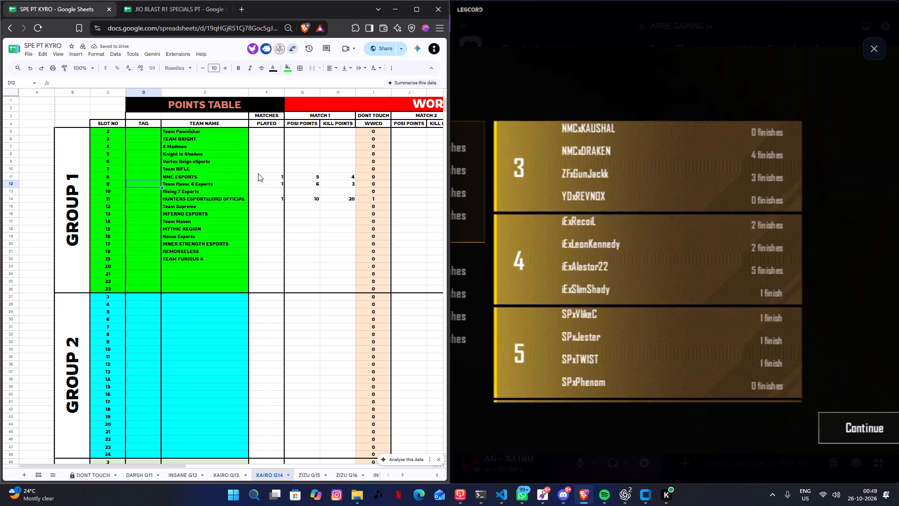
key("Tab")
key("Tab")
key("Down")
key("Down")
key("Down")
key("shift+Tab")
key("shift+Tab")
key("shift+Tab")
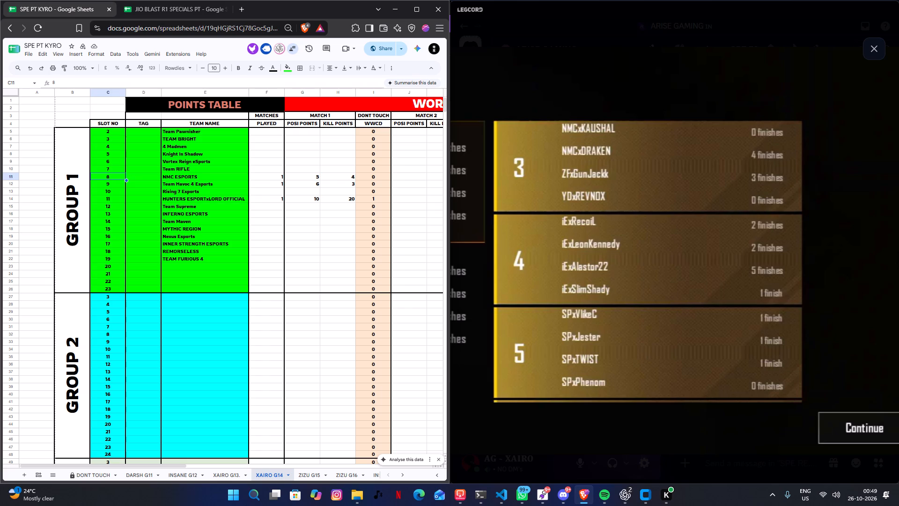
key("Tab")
Examine the enlarged G14 M1 team overview screenshots to match the player tags with their slot numbers.
left_click(707, 182)
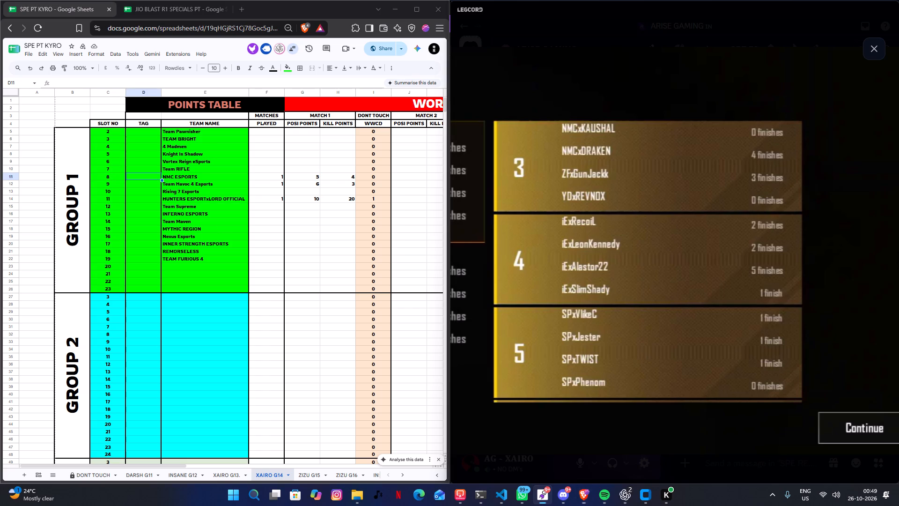
left_click(871, 50)
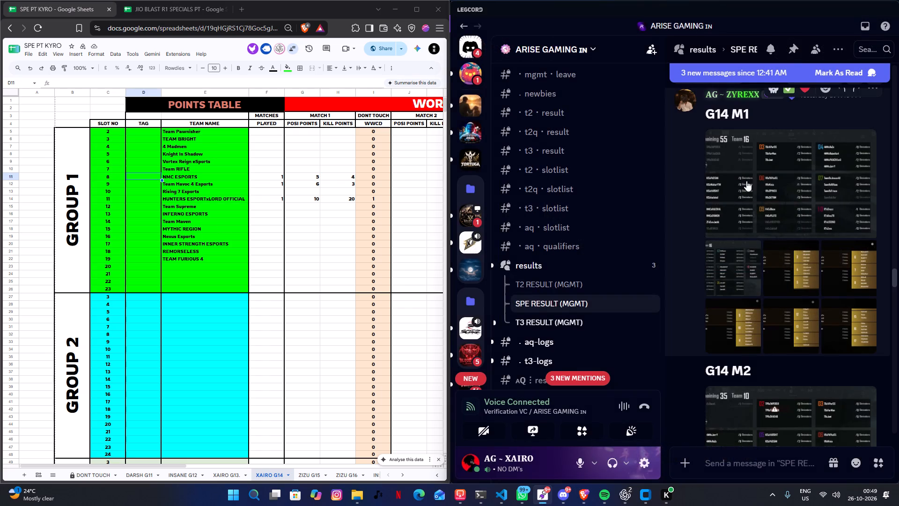
left_click(746, 181)
left_click(558, 248)
left_click_drag(685, 242, 583, 245)
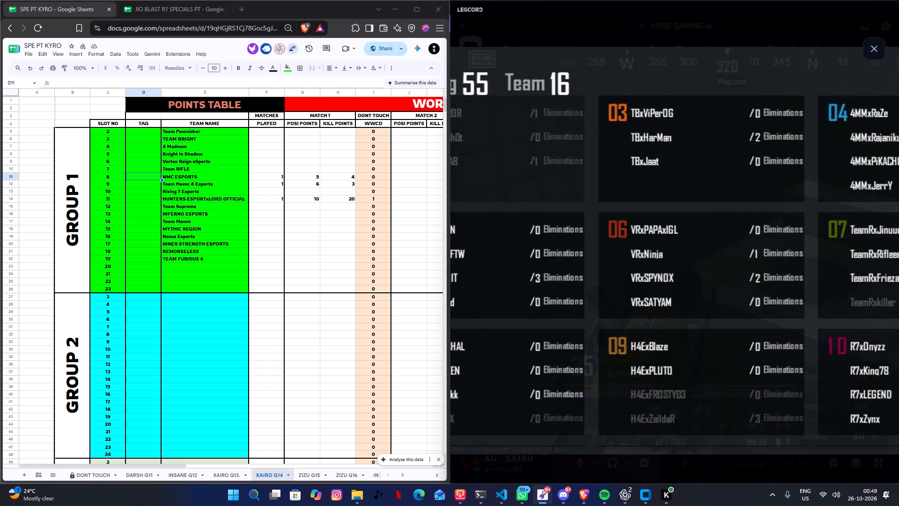
left_click_drag(583, 245, 553, 244)
left_click_drag(703, 224, 667, 237)
left_click(682, 236)
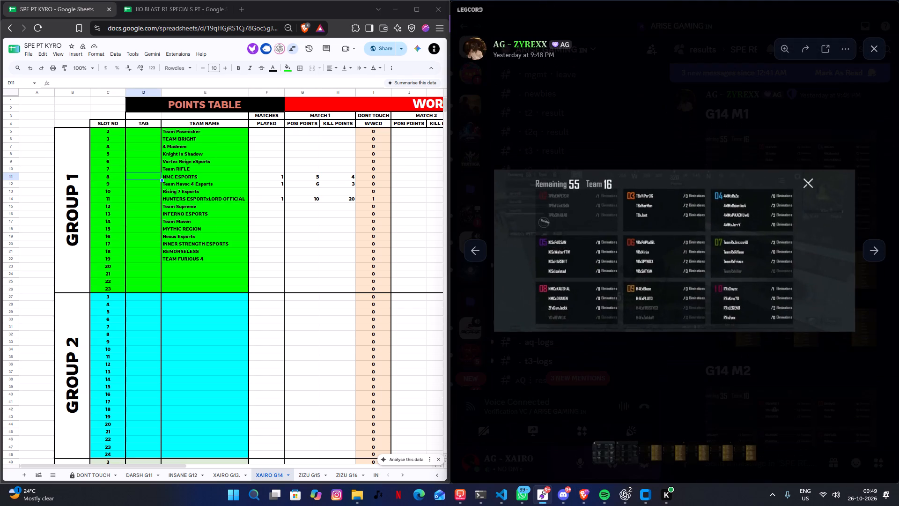
key("Right")
left_click(605, 259)
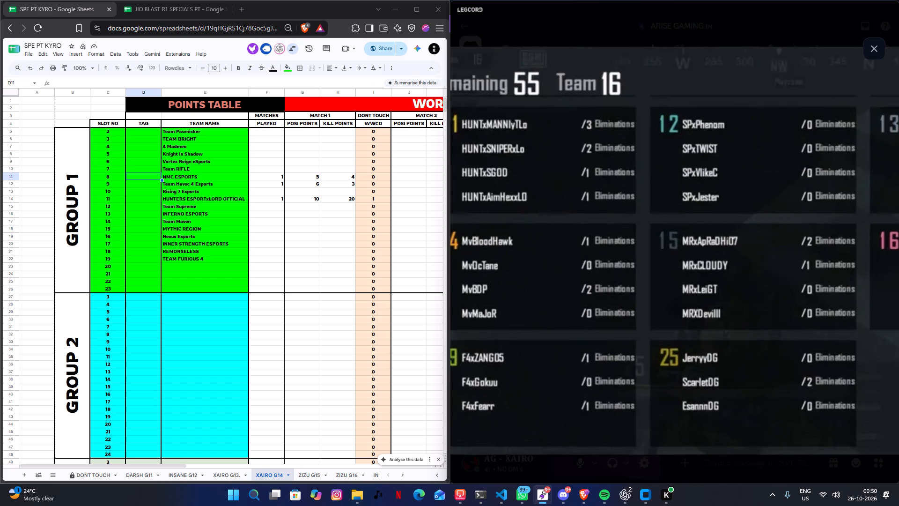
left_click_drag(753, 260, 646, 282)
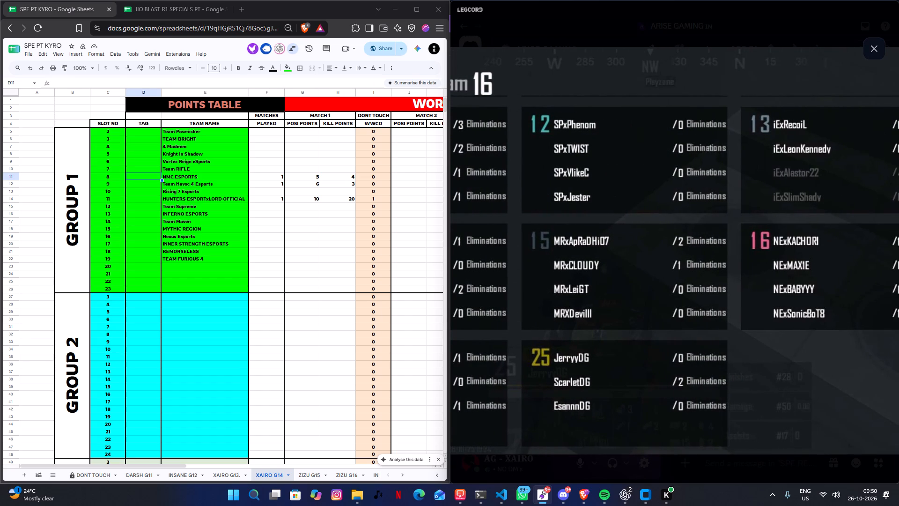
Record INFERNO ESPORTS' Match 1 result from the places 3 to 5 screenshot: 1 match played, 4 position points and 10 kill points.
left_click(214, 210)
left_click(246, 212)
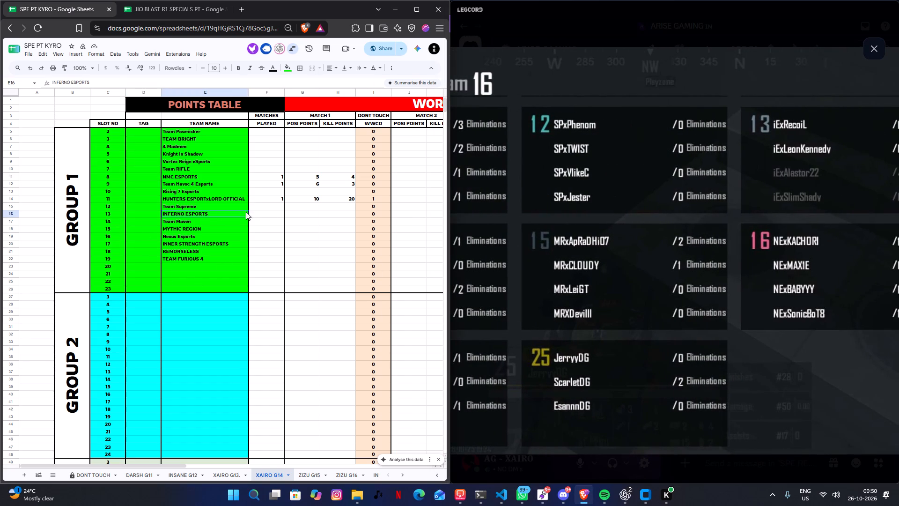
left_click(272, 216)
key("1")
key("Tab")
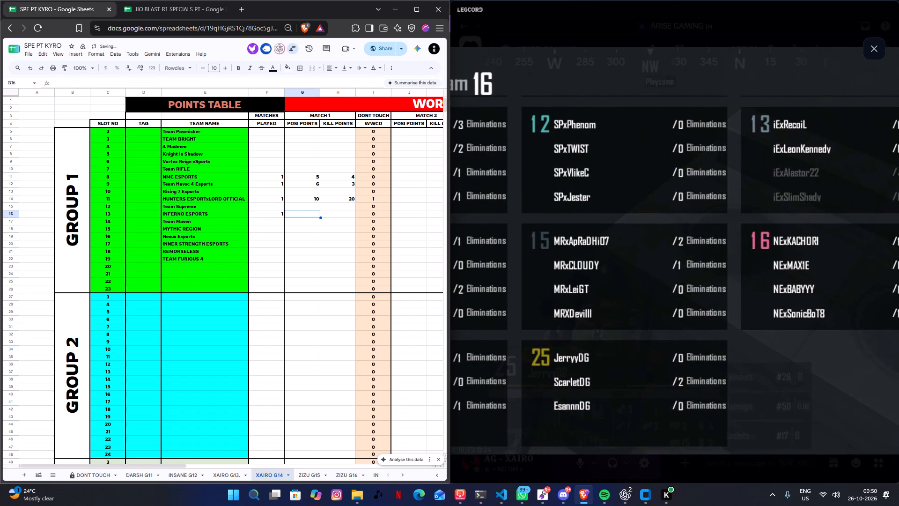
left_click_drag(883, 51, 875, 50)
left_click(786, 261)
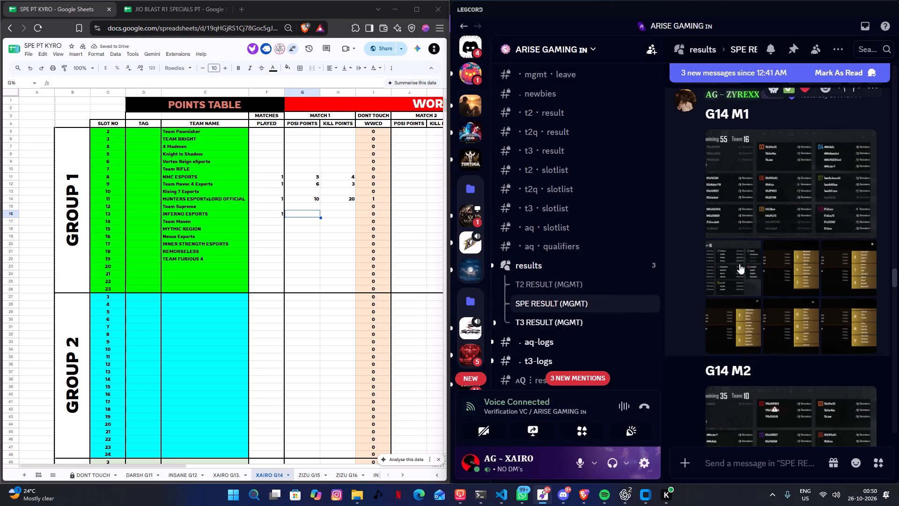
left_click(725, 205)
left_click_drag(768, 236, 673, 240)
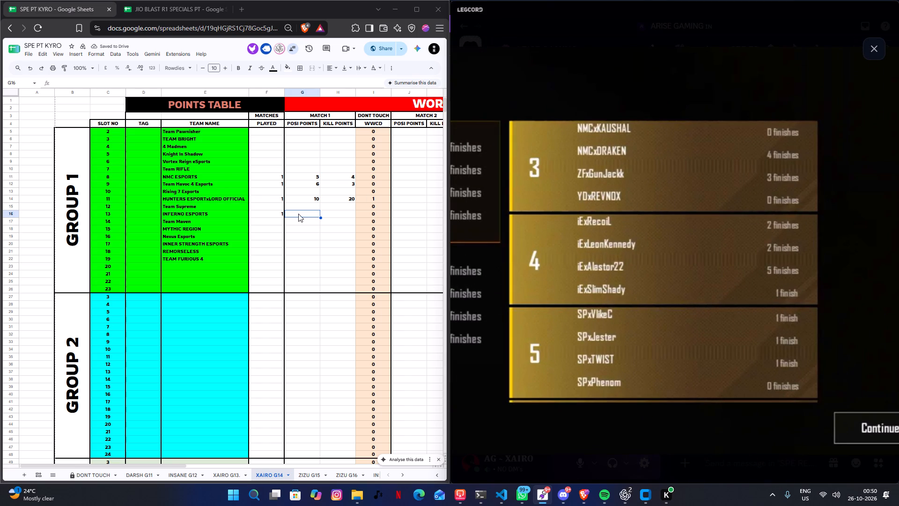
left_click(298, 214)
key("4")
key("Tab")
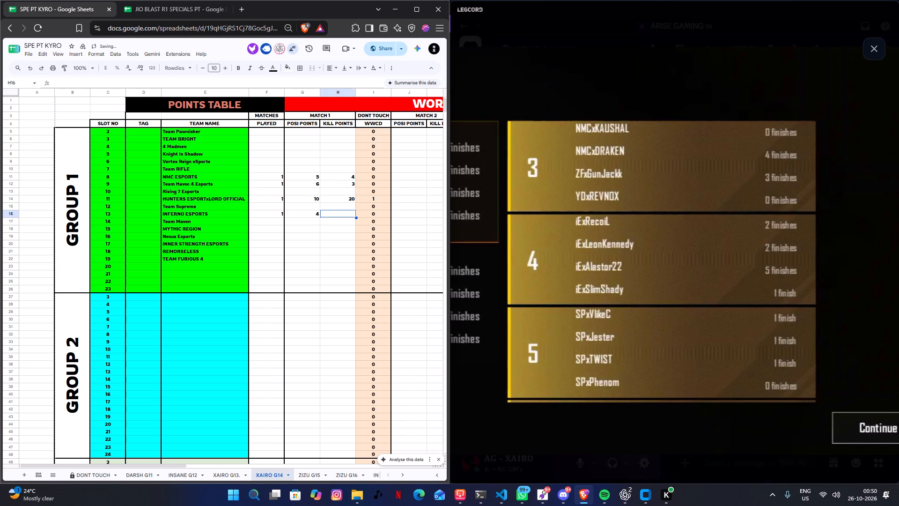
type("10")
key("shift+Tab")
Check the Group 1 team names and the G14 M1 team overview screenshots to match the SP player tag with its slot number.
key("Down")
key("shift+Tab")
key("shift+Tab")
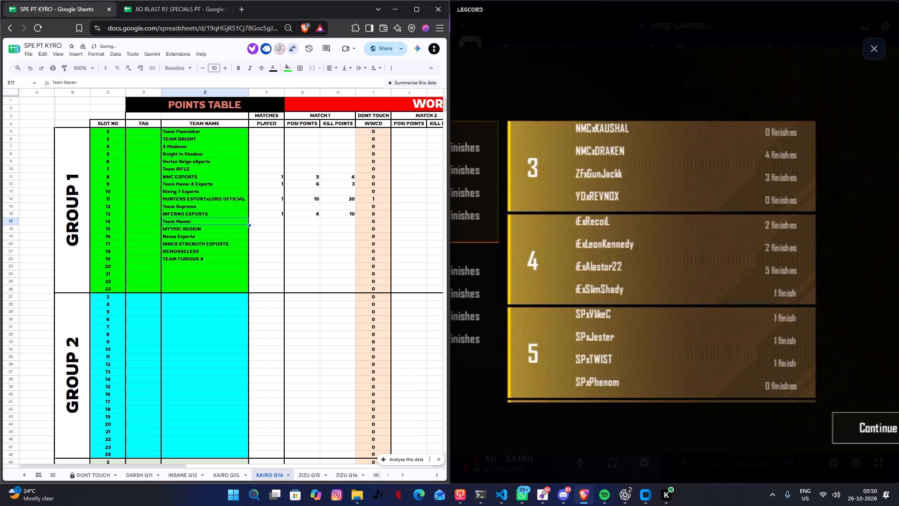
key("Right")
key("Up")
key("Up")
key("Up")
key("Up")
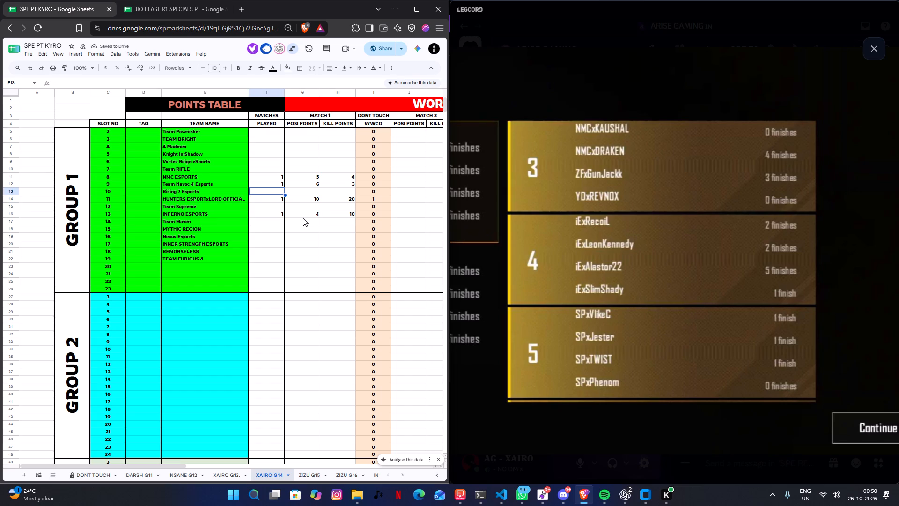
key("Up")
key("Down")
key("Down")
key("Down")
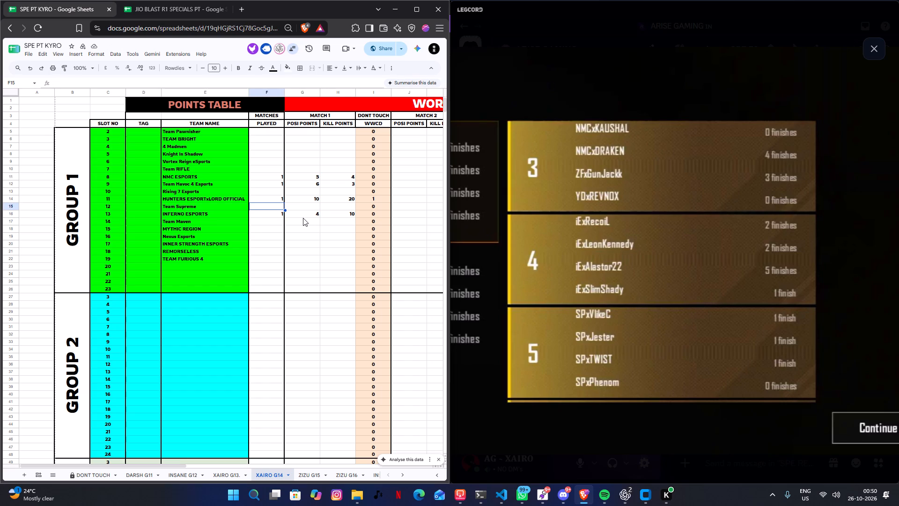
left_click(866, 50)
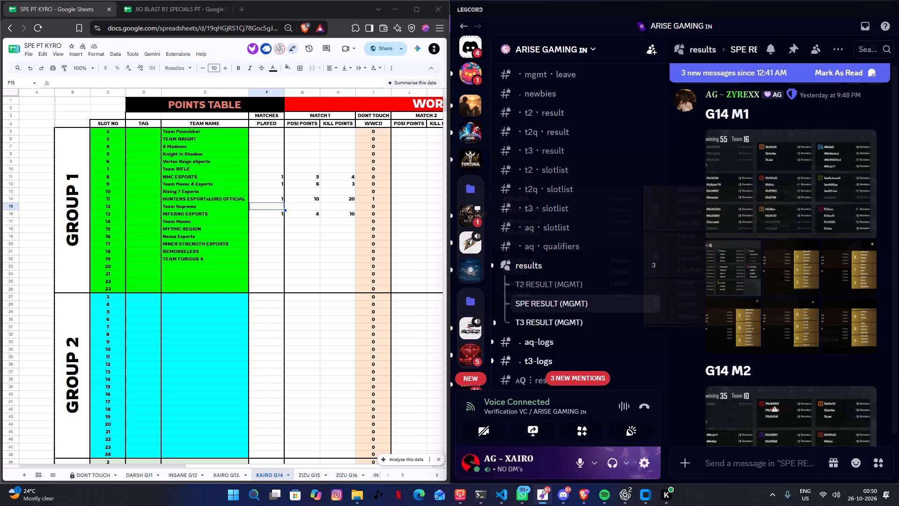
left_click(730, 185)
left_click(612, 275)
left_click_drag(800, 276, 792, 280)
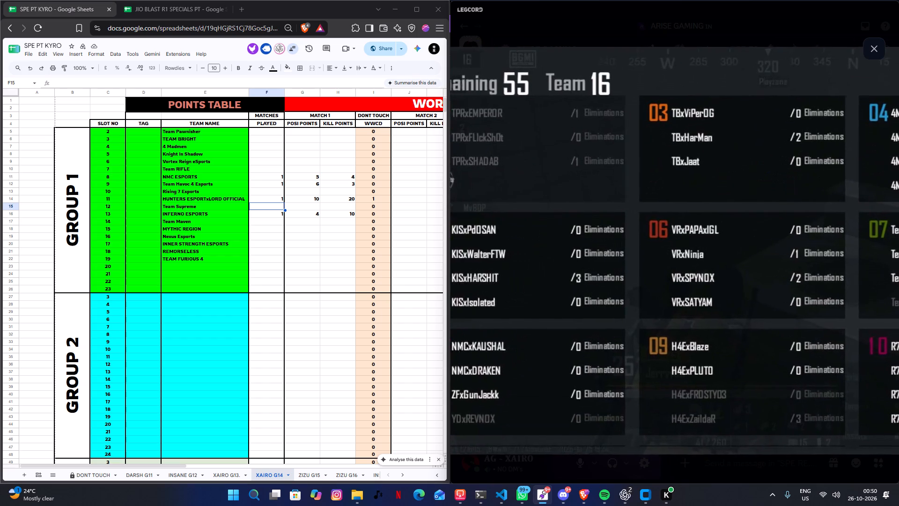
left_click_drag(792, 280, 589, 303)
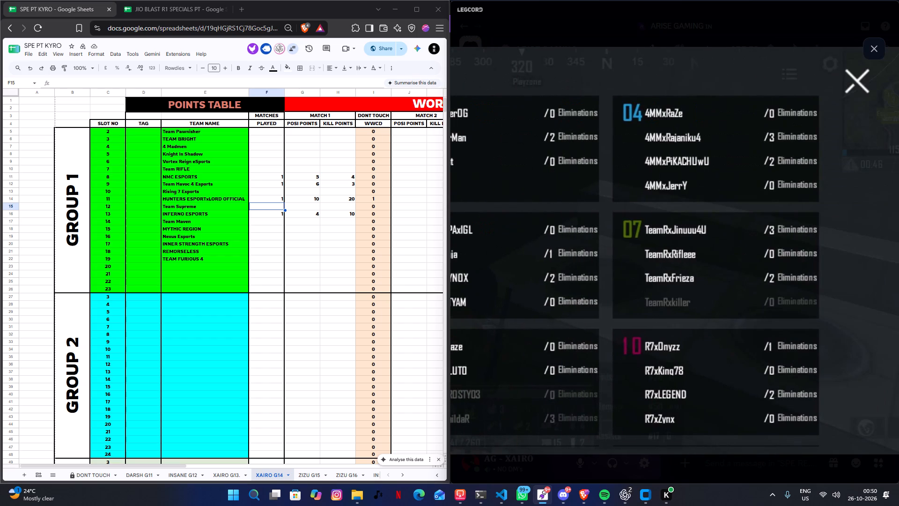
left_click(633, 290)
key("1")
key("Right")
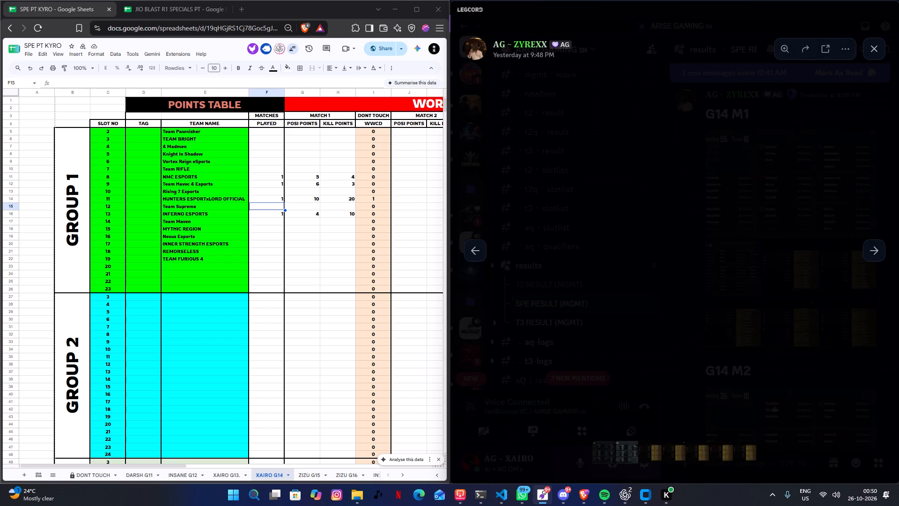
left_click(689, 302)
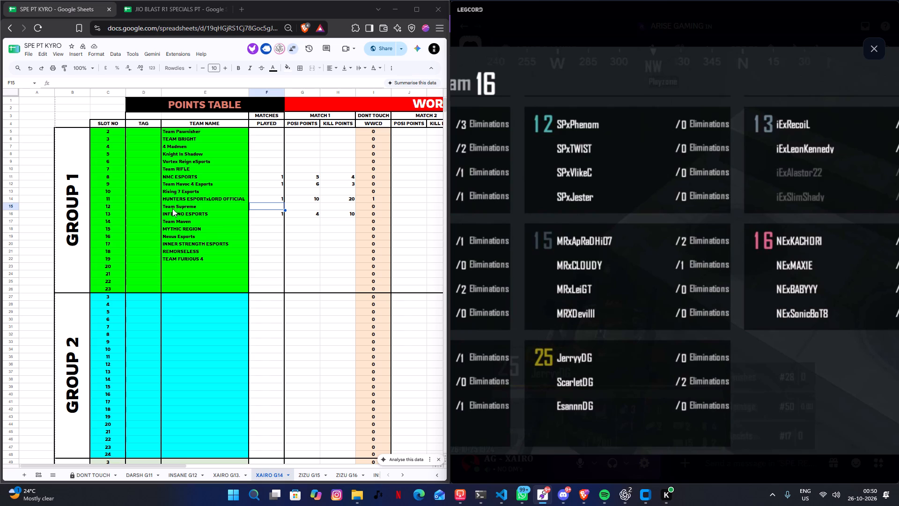
Record Team Supreme's Match 1 result from the places 3 to 5 screenshot: 1 match played, 3 position points and 3 kill points.
left_click(256, 208)
key("1")
key("Tab")
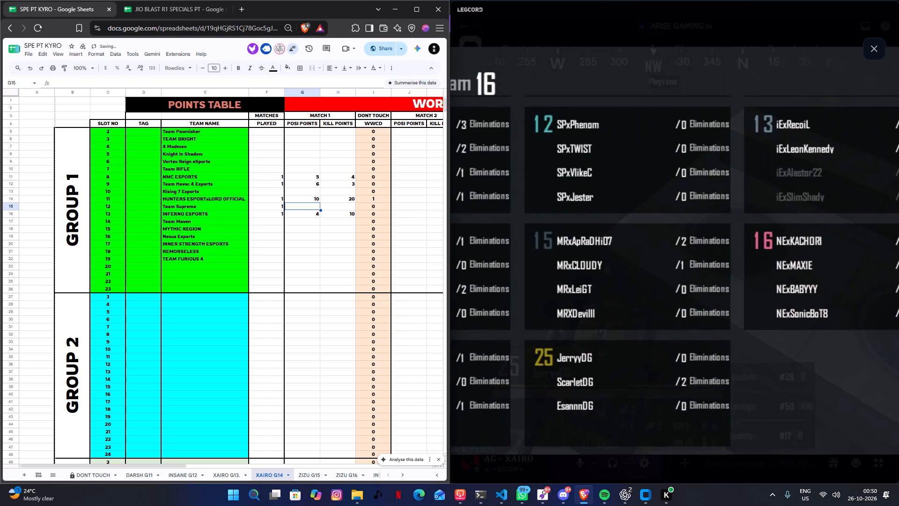
left_click(872, 54)
left_click(806, 280)
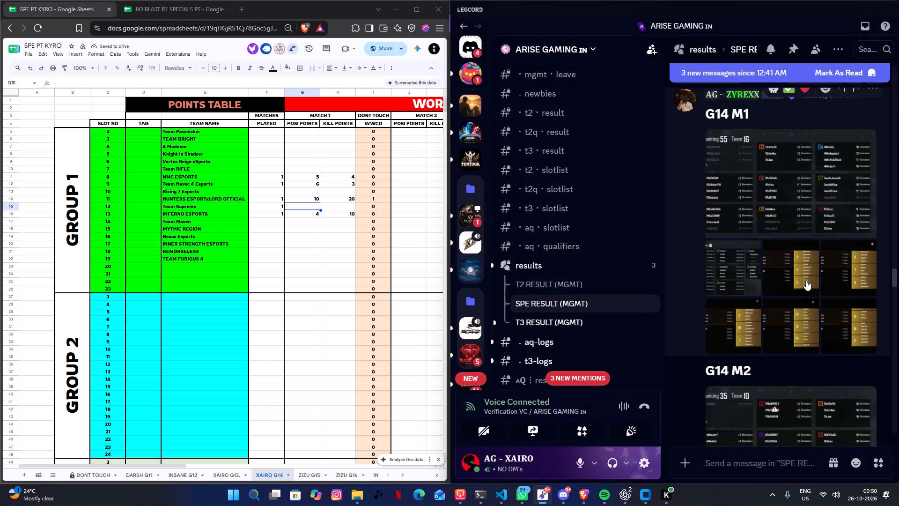
left_click(737, 322)
left_click_drag(745, 293, 693, 293)
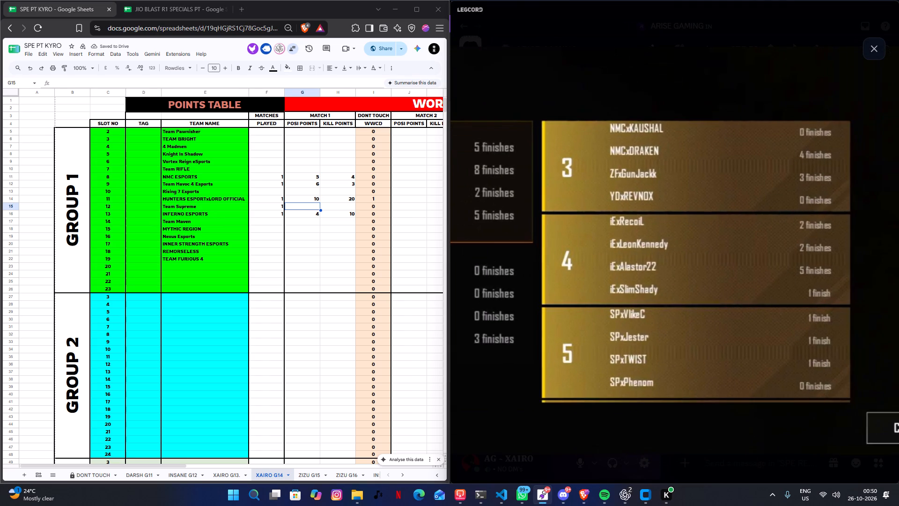
left_click(318, 229)
left_click(318, 209)
key("Tab")
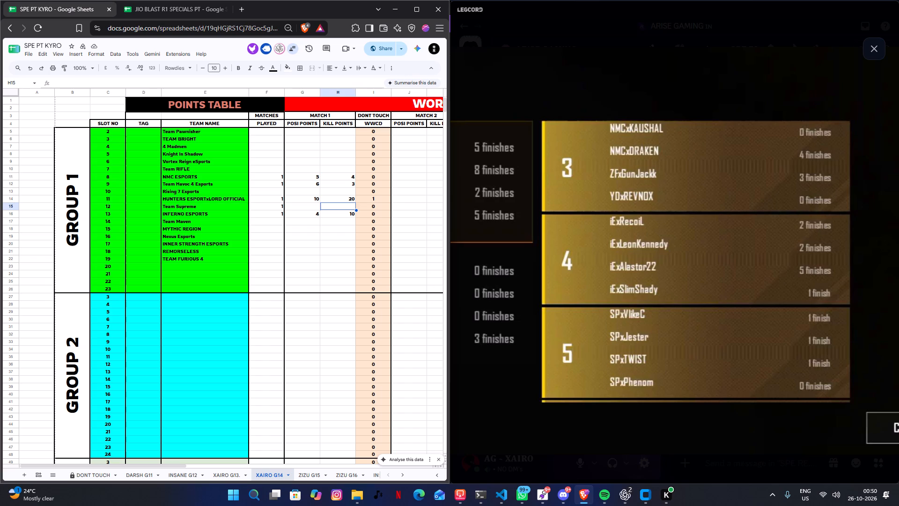
key("shift+Tab")
key("3")
key("Tab")
key("3")
key("Return")
key("shift+Tab")
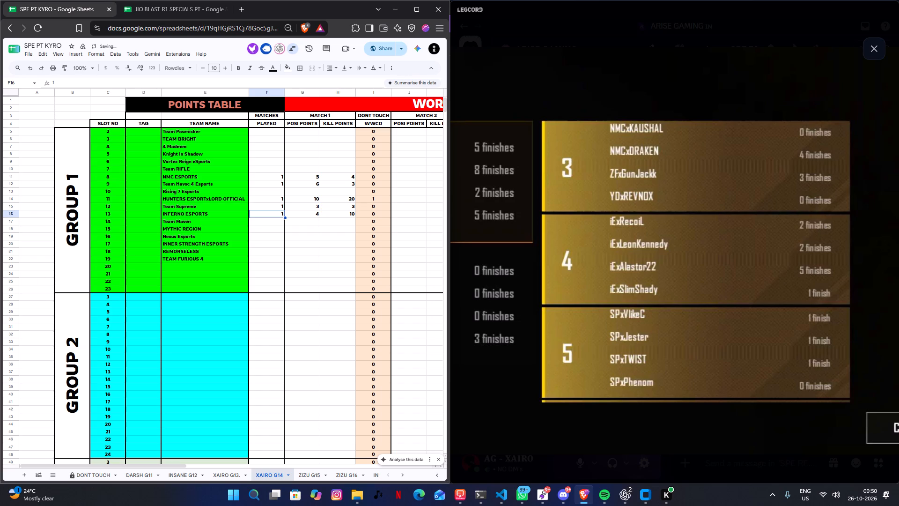
Bring places 6 to 8 of the result screenshot into view and record Nexus Esports: 1 match played, 2 position points, 9 kill points.
left_click(769, 244)
left_click(861, 256)
left_click(872, 252)
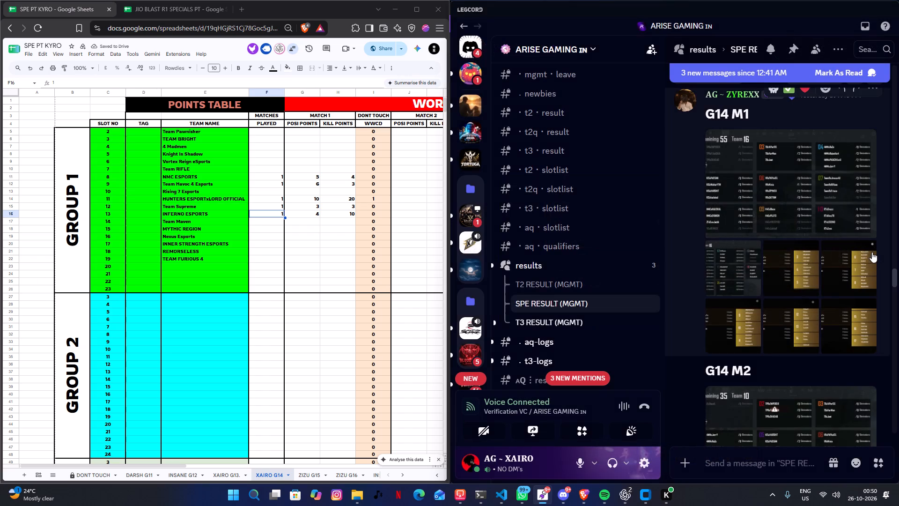
left_click(864, 264)
left_click(807, 227)
left_click_drag(785, 225, 752, 229)
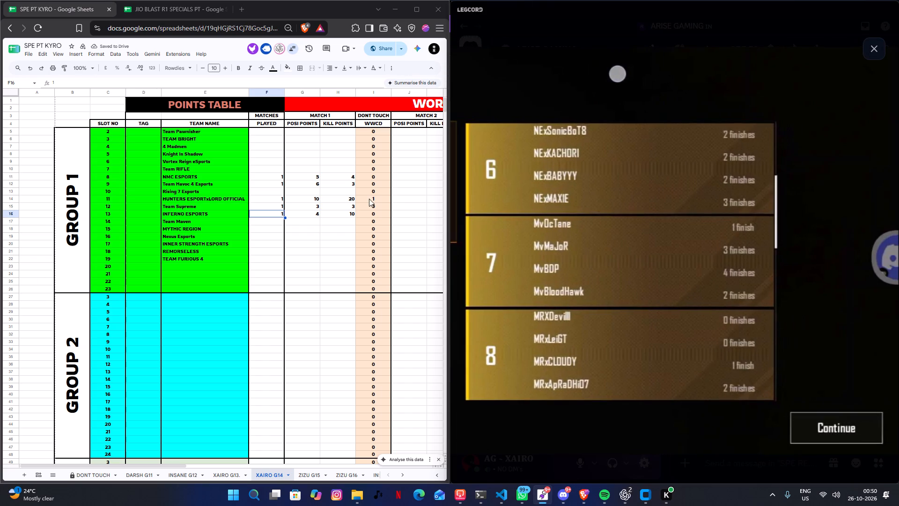
left_click(221, 248)
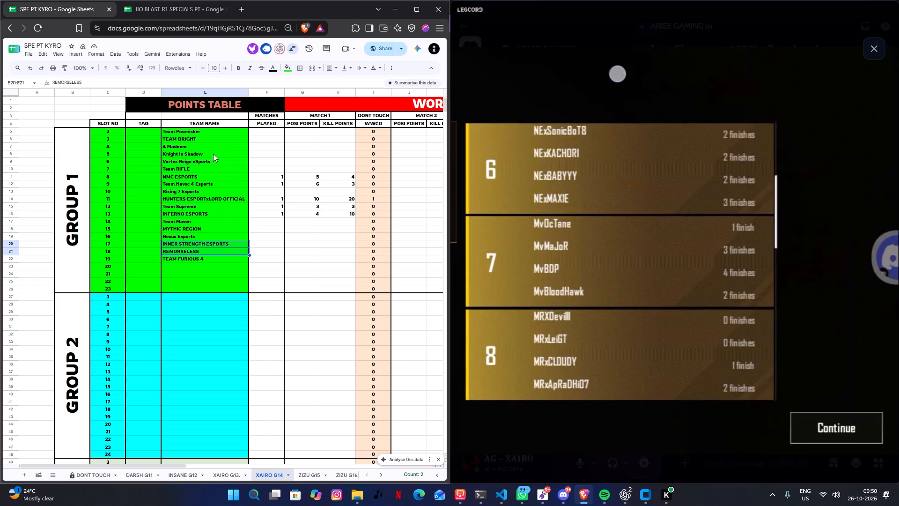
left_click(221, 250)
left_click(223, 264)
left_click(225, 232)
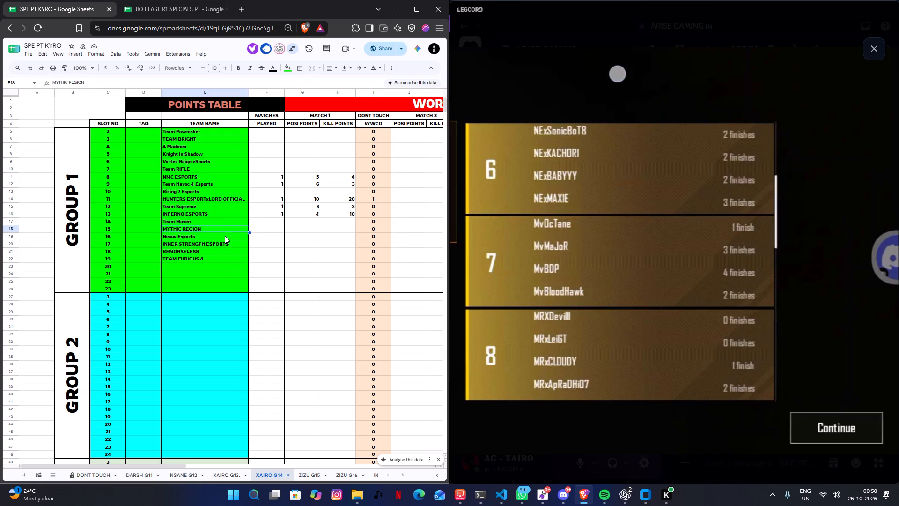
left_click(225, 238)
left_click(271, 240)
key("1")
key("Tab")
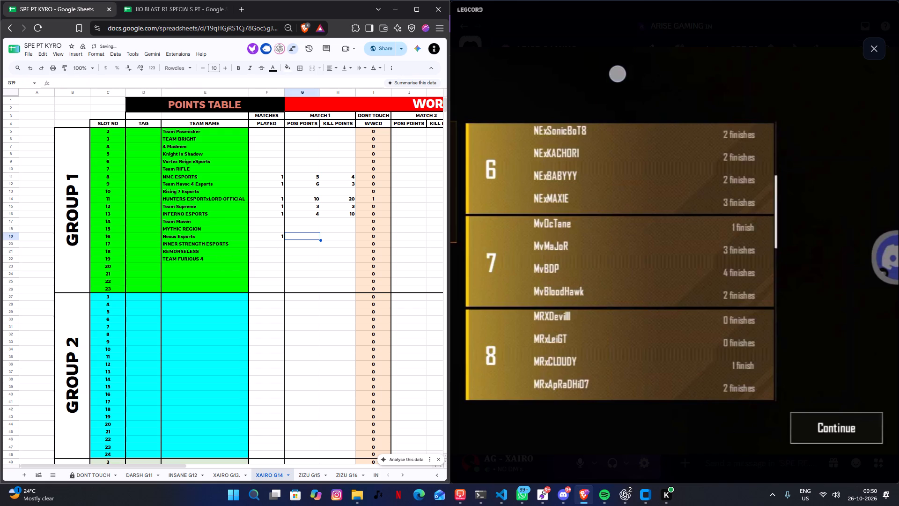
key("2")
key("Tab")
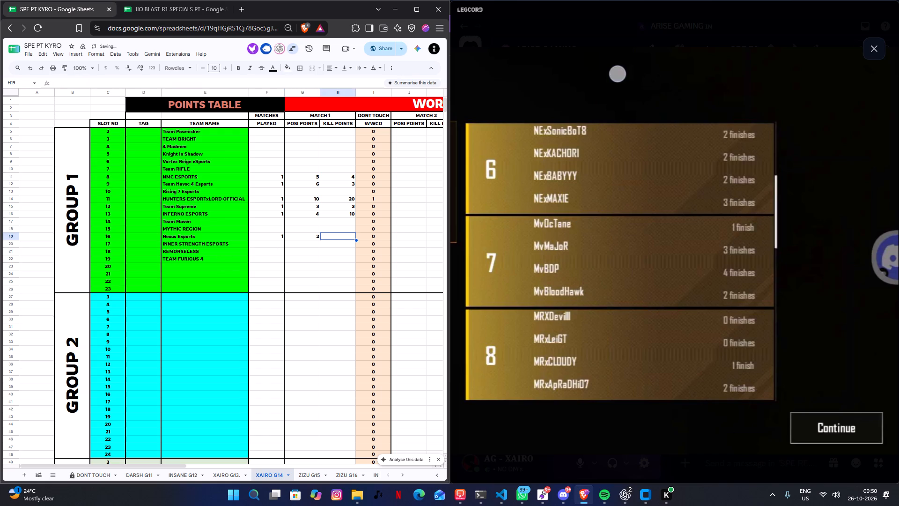
key("9")
key("Down")
Look through the Group 1 team names for the seventh-place team with the Mv player tag.
key("shift+Tab")
key("Up")
key("Down")
key("shift+Tab")
key("Up")
key("Up")
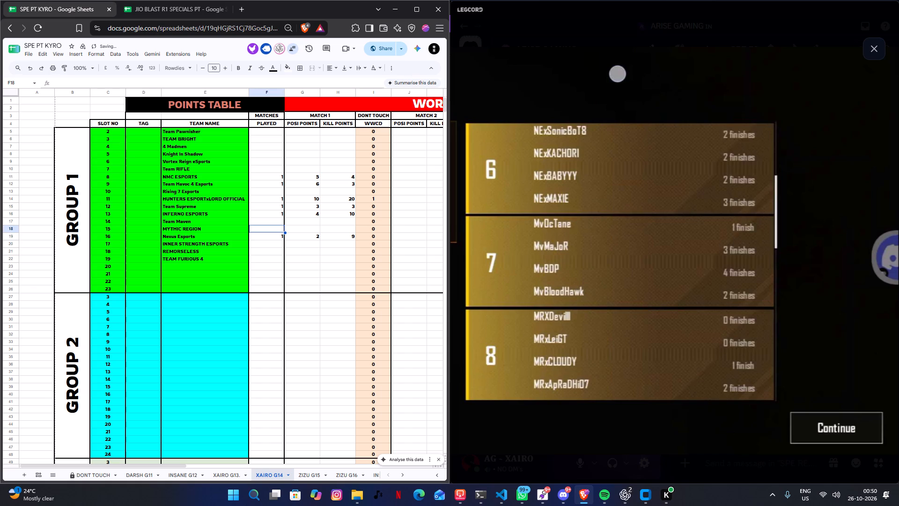
key("Up")
key("Up")
key("Up")
key("Up")
key("Up")
key("Up")
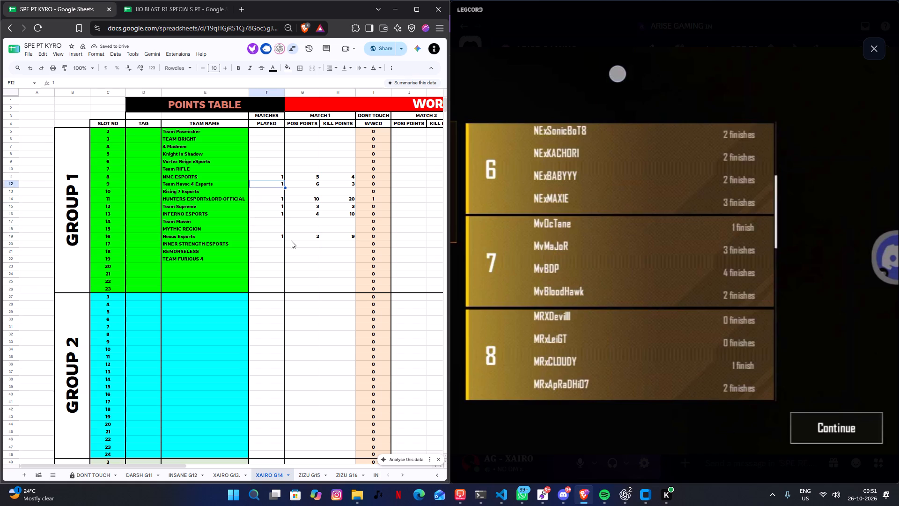
key("Up")
key("Up")
key("Up")
key("Up")
key("Up")
key("Down")
key("Down")
key("Down")
key("Down")
key("Down")
key("Down")
key("Down")
key("Down")
key("Down")
key("Down")
key("Down")
Examine the enlarged G14 M1 team overview screenshots to match the Mv player tag with its slot number.
left_click(836, 213)
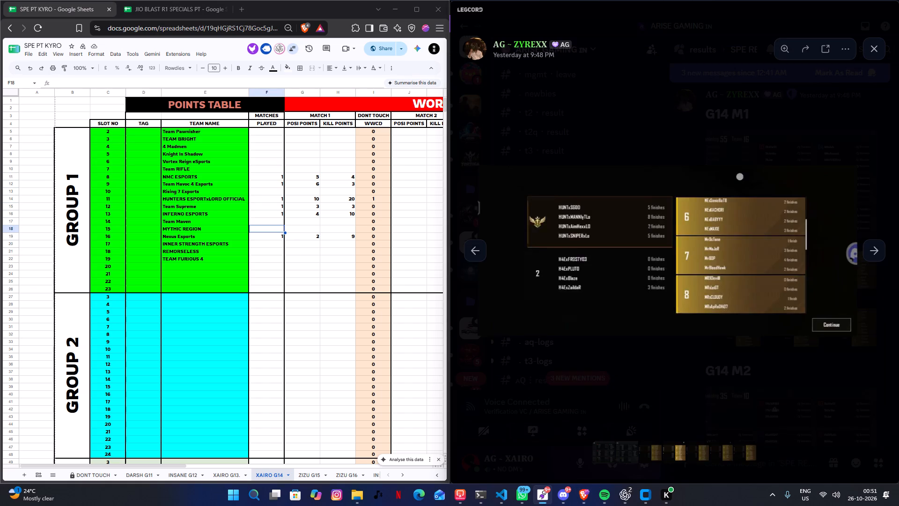
left_click(804, 145)
left_click(774, 170)
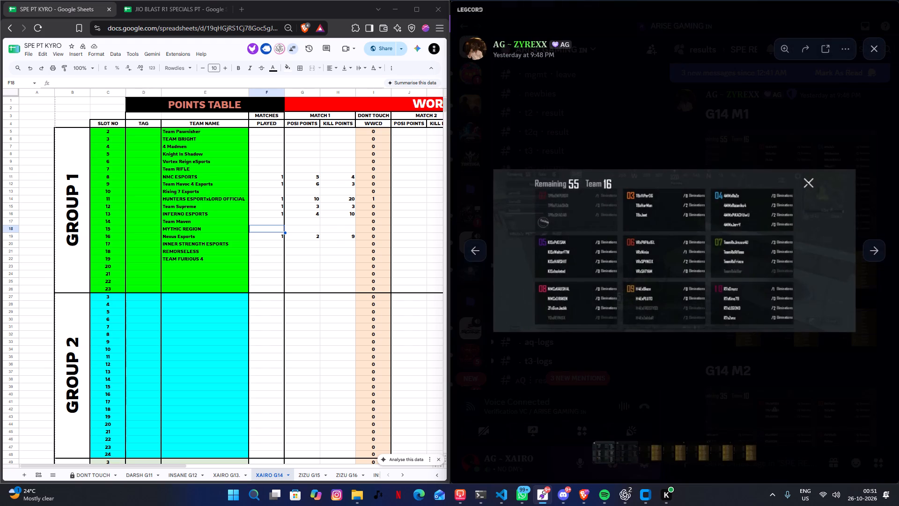
left_click(557, 255)
left_click_drag(759, 255, 703, 267)
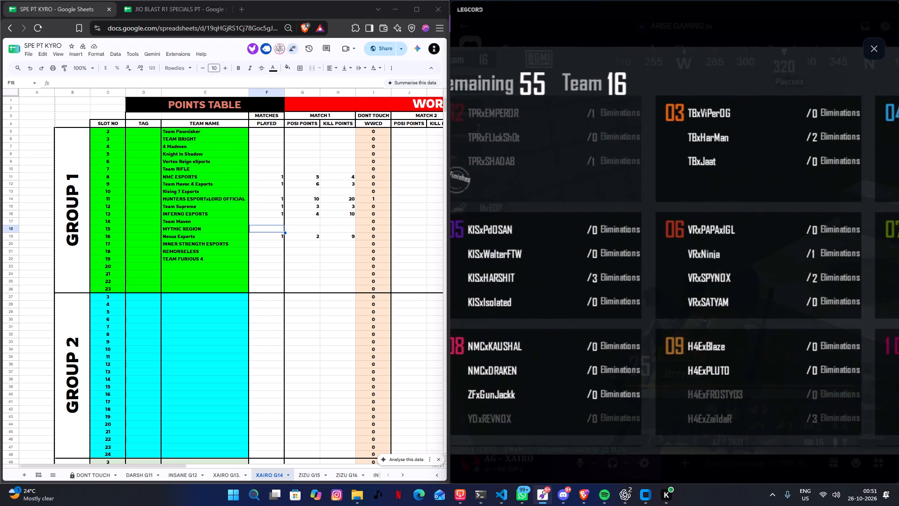
left_click_drag(703, 267, 634, 262)
left_click_drag(675, 251, 638, 258)
left_click(638, 258)
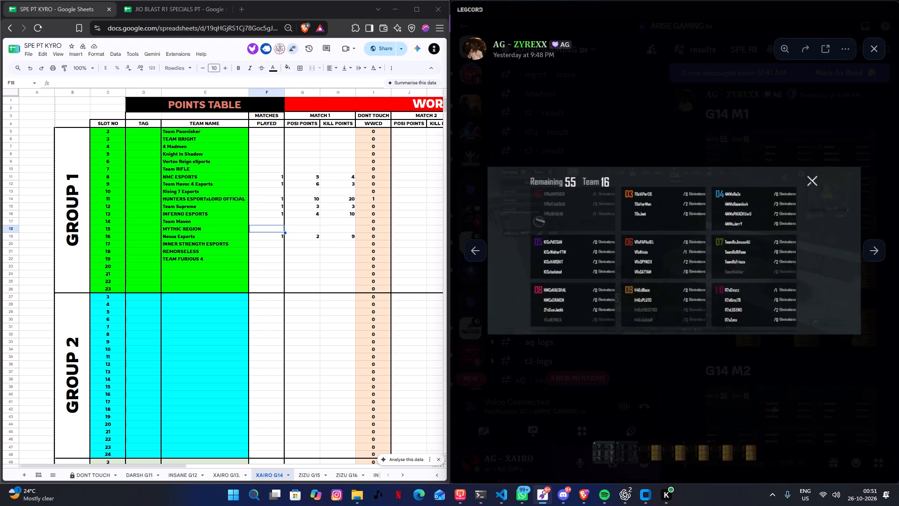
key("Right")
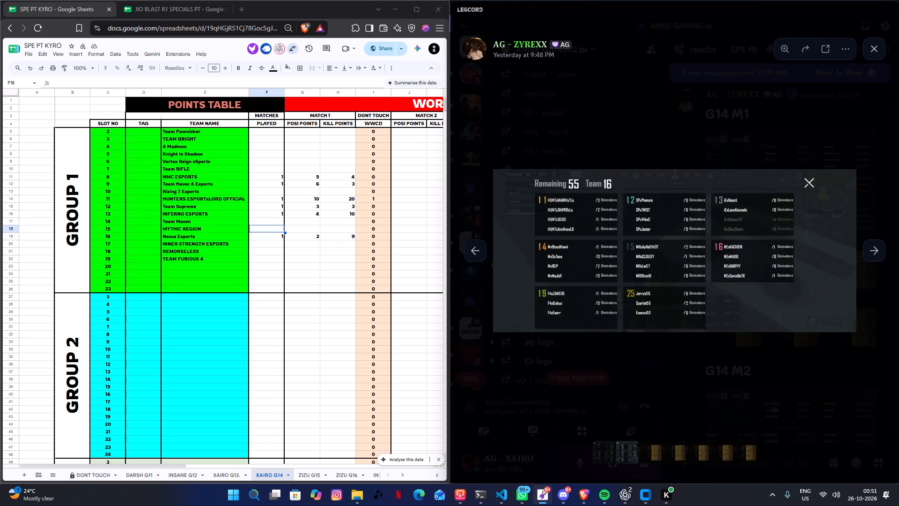
left_click(594, 231)
left_click_drag(717, 256, 536, 262)
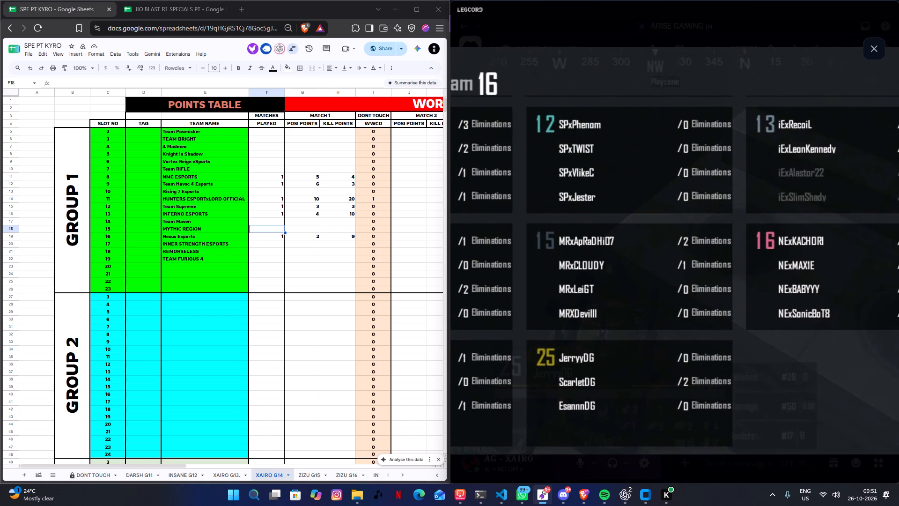
left_click_drag(536, 262, 532, 262)
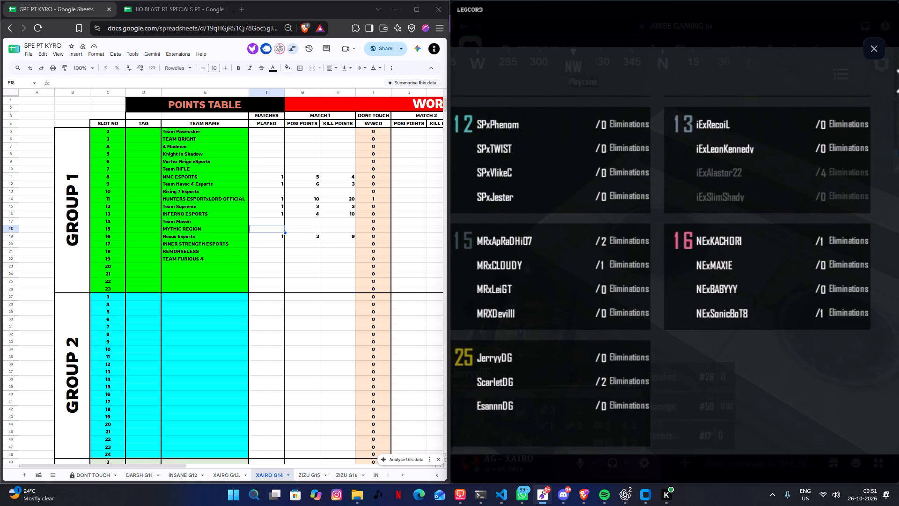
Check the Mv team's slot number in the G14 M1 overview, and reopen the result screenshot enlarged at places 6 to 8.
left_click_drag(532, 262, 815, 274)
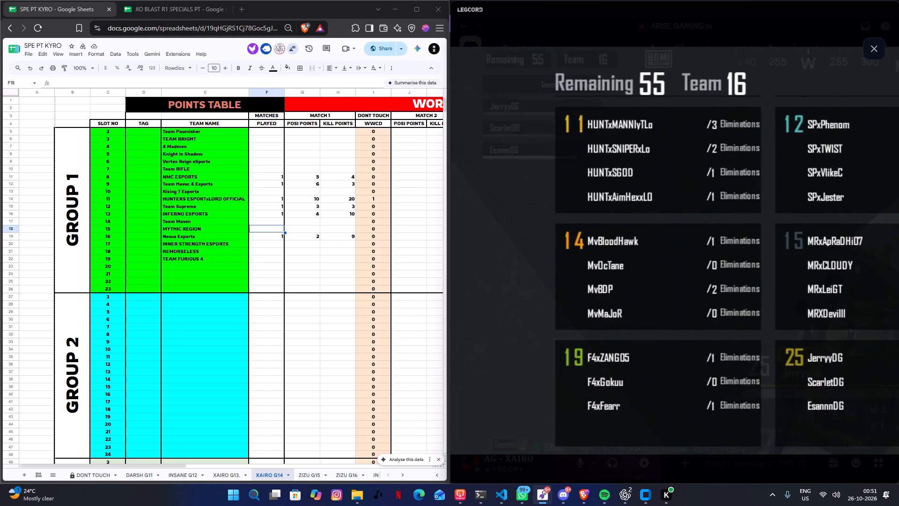
left_click_drag(815, 274, 772, 274)
left_click(213, 222)
left_click(285, 222)
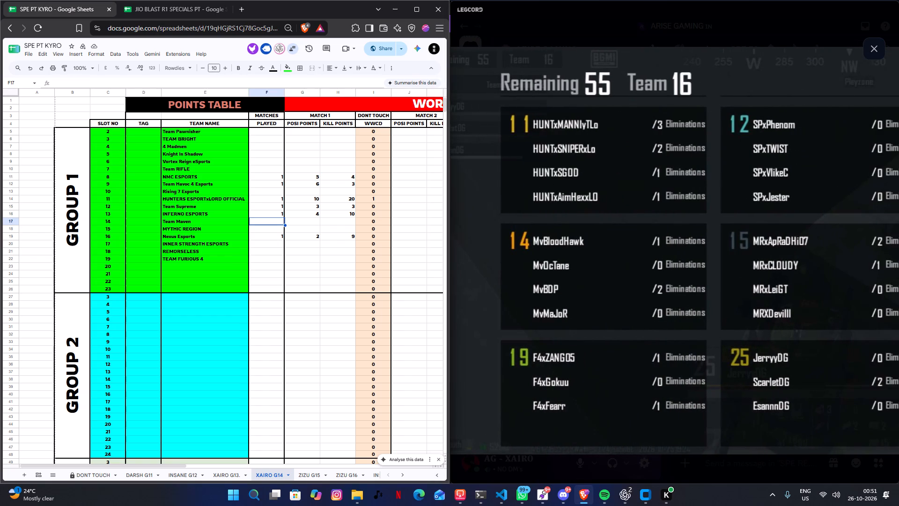
left_click(873, 52)
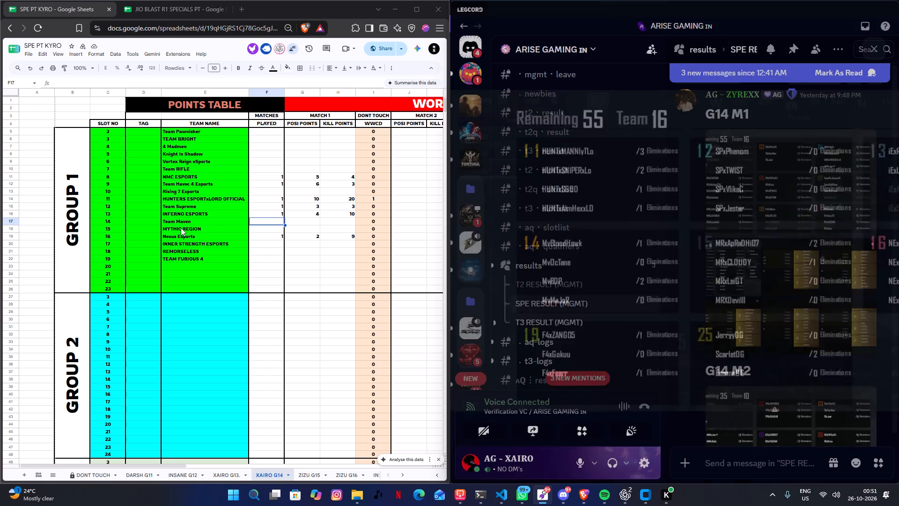
left_click(779, 261)
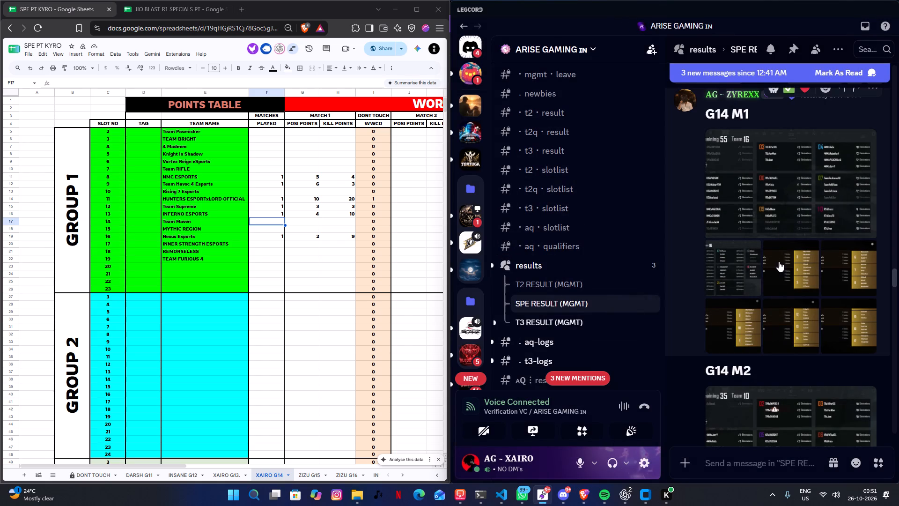
left_click(766, 254)
left_click(809, 261)
left_click(871, 250)
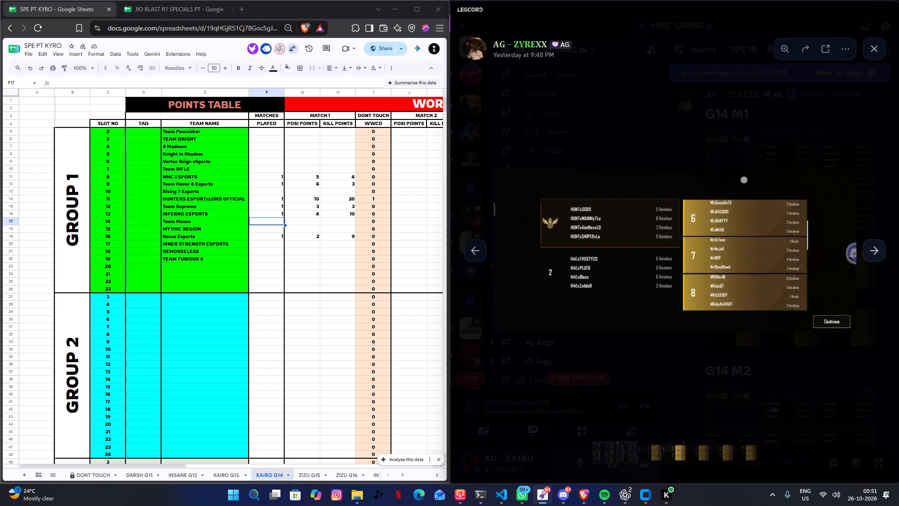
left_click(788, 256)
left_click_drag(796, 258, 785, 258)
Record Team Maven's Match 1 result: 1 match played, 1 position point and 10 kill points.
left_click(283, 217)
left_click(272, 223)
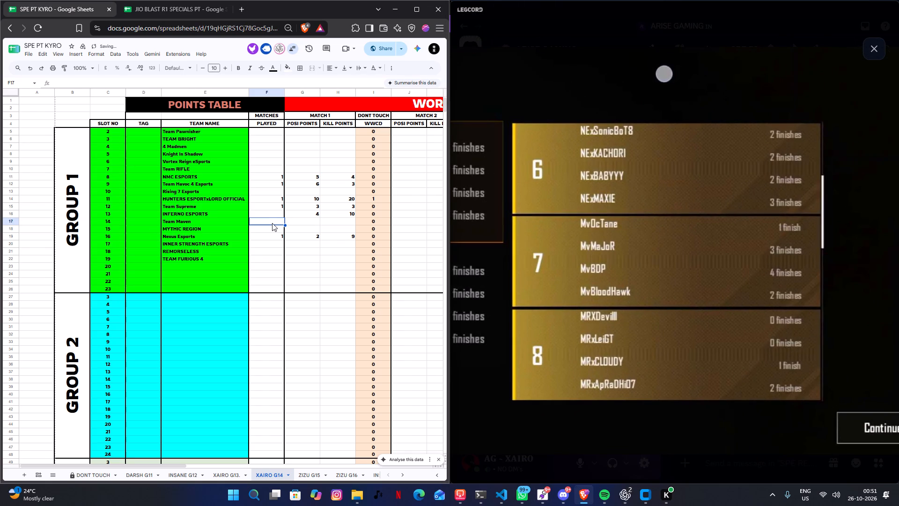
key("1")
key("Tab")
key("1")
key("Tab")
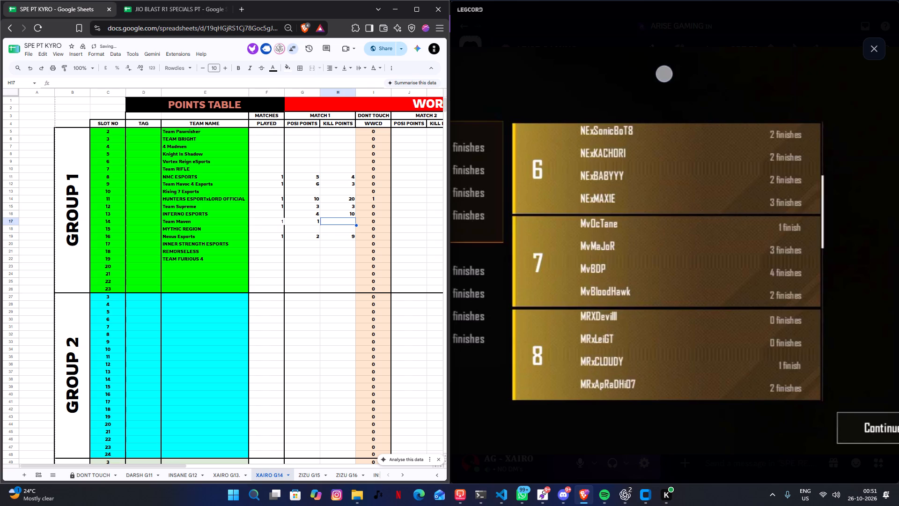
key("shift+Tab")
key("shift+Tab")
key("1")
key("Tab")
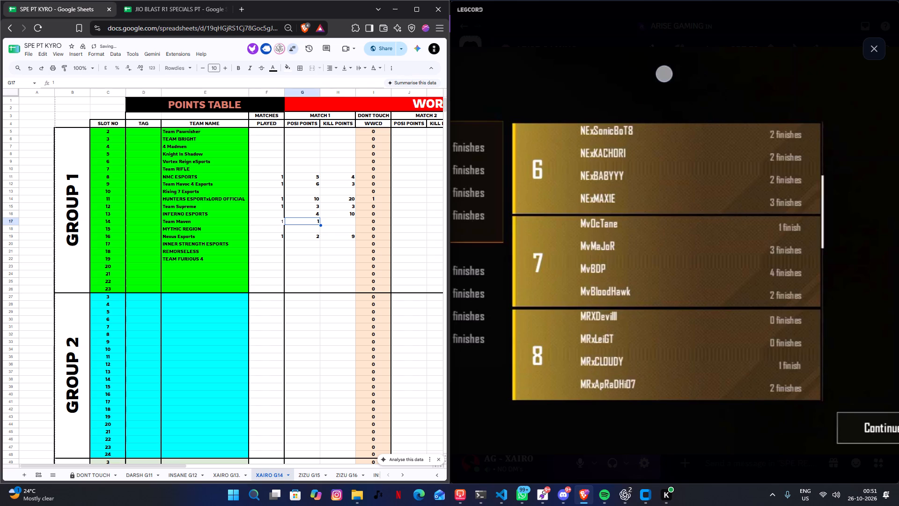
key("Tab")
key("shift+Tab")
key("Tab")
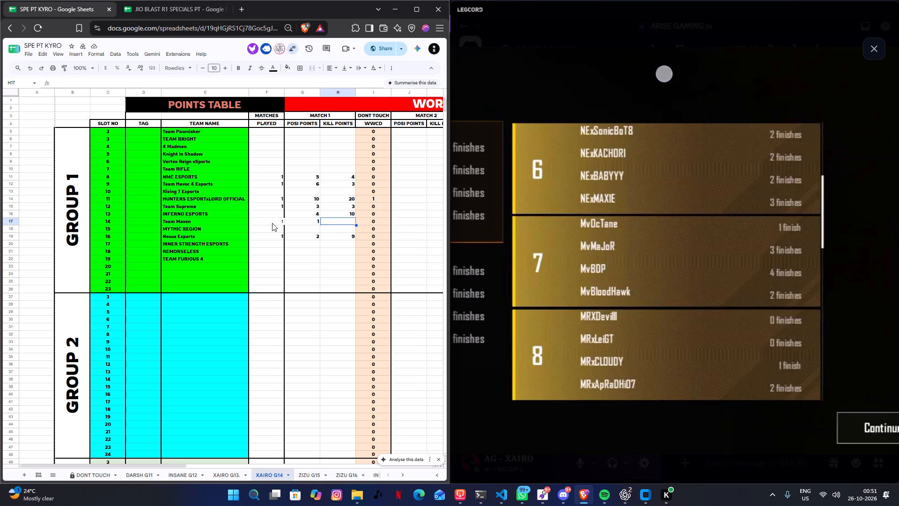
type("10")
key("shift+Tab")
Enter the tag mv for Team Maven in slot 14.
key("Down")
key("shift+Tab")
key("Down")
key("Down")
key("Up")
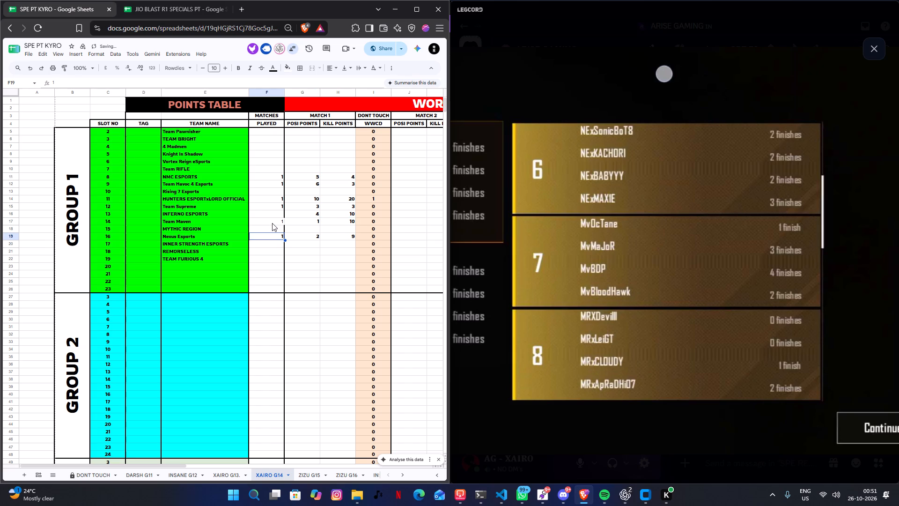
key("Down")
key("Up")
key("Up")
key("Up")
key("shift+Tab")
key("shift+Tab")
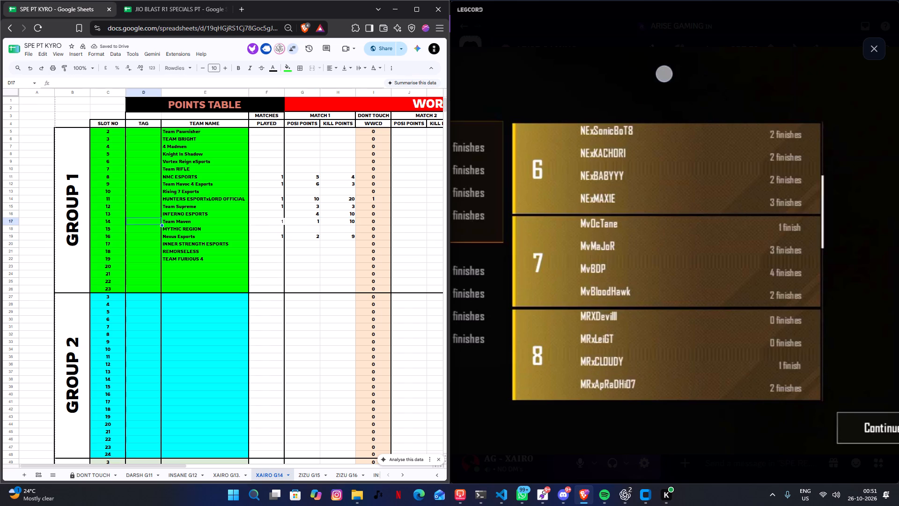
key("Down")
key("Up")
key("m")
key("v")
key("Return")
Enter the tag mr for MYTHIC REGION in slot 15.
key("Tab")
key("Tab")
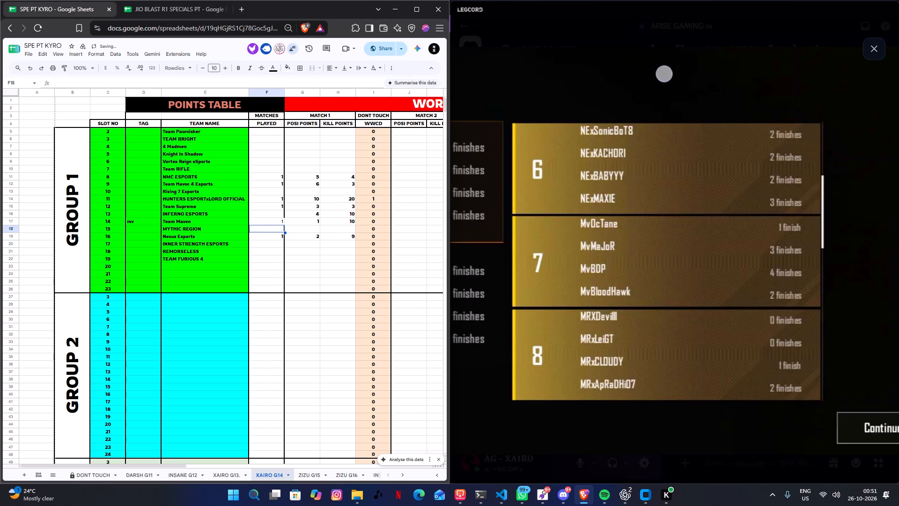
key("shift+Tab")
key("shift+Tab")
type("mr")
key("Tab")
Record MYTHIC REGION's Match 1 result: 1 match played, 1 position point and 3 kill points.
key("Tab")
key("Tab")
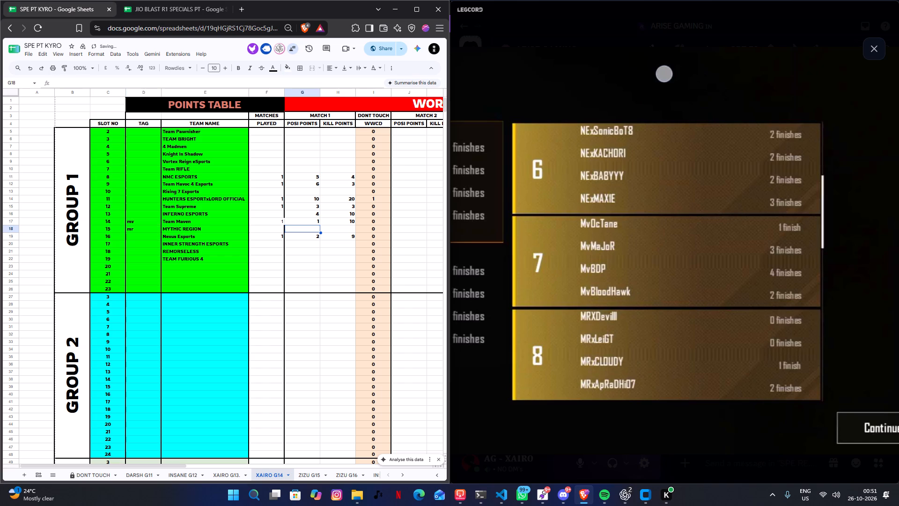
key("shift+Tab")
key("1")
key("Tab")
key("1")
key("Tab")
key("3")
key("Tab")
key("shift+Tab")
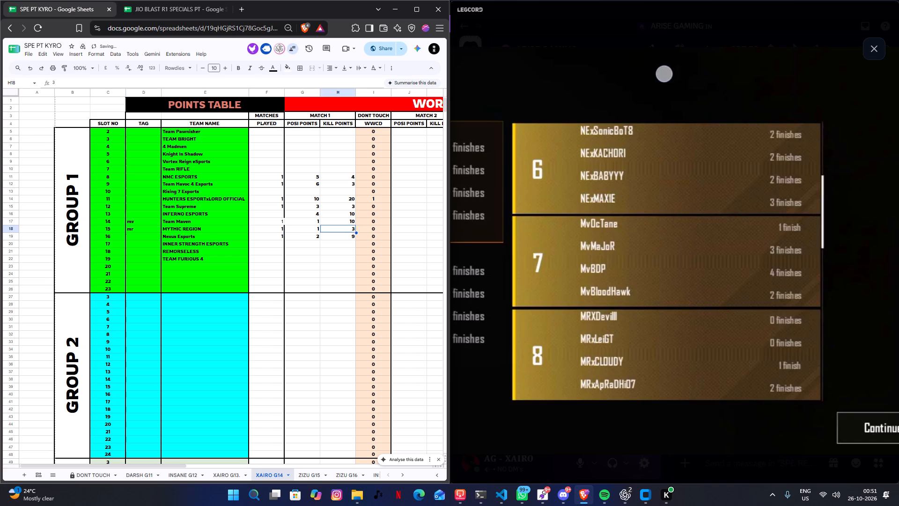
key("shift+Tab")
Bring places 9 to 11 of the result screenshots into view and record 4 Madmen: 1 match played, 0 position points, 7 kill points.
left_click(811, 228)
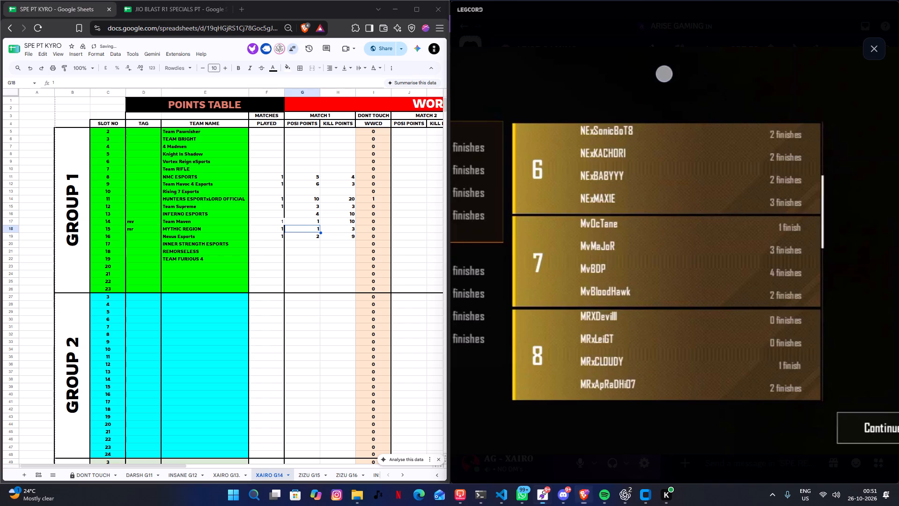
left_click(876, 248)
left_click(725, 231)
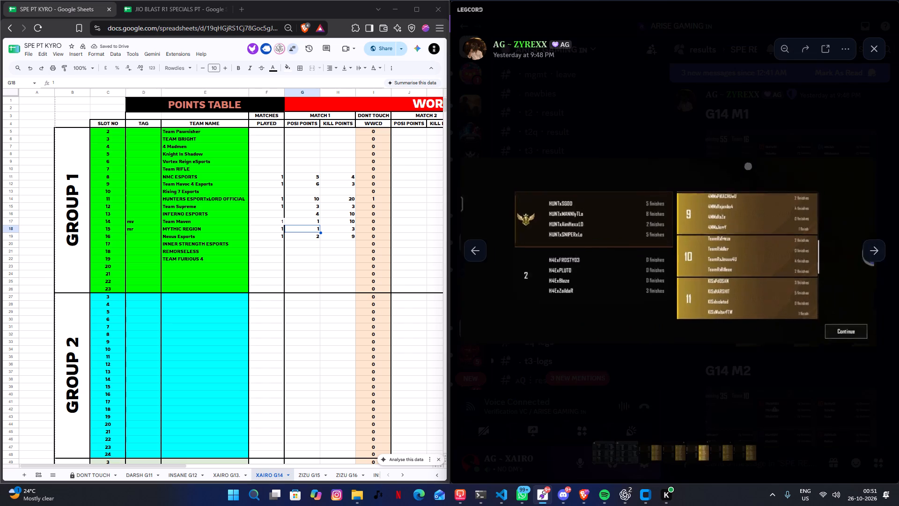
left_click_drag(801, 224, 722, 235)
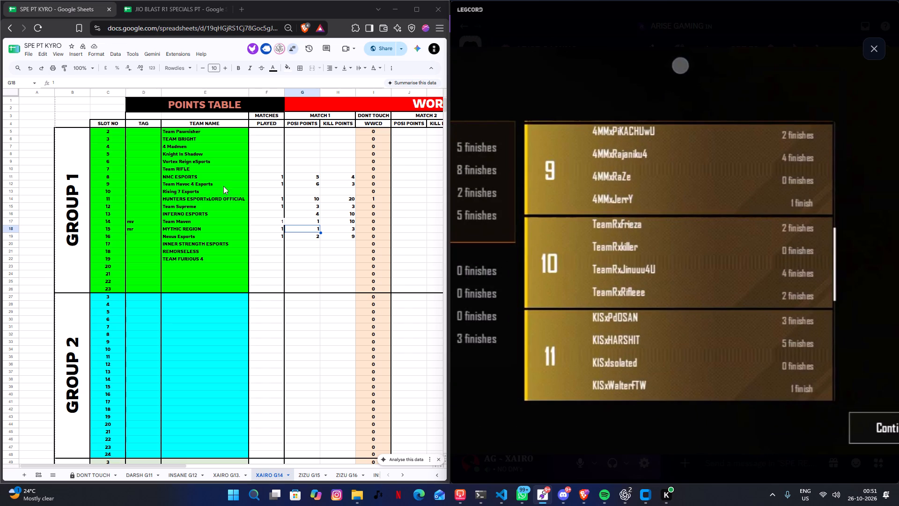
left_click(141, 142)
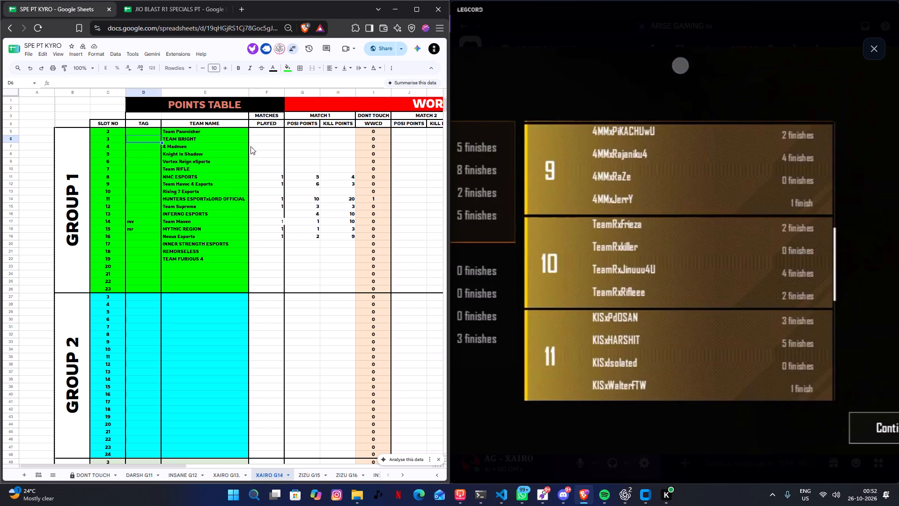
left_click(266, 146)
key("1")
key("Tab")
key("0")
key("Tab")
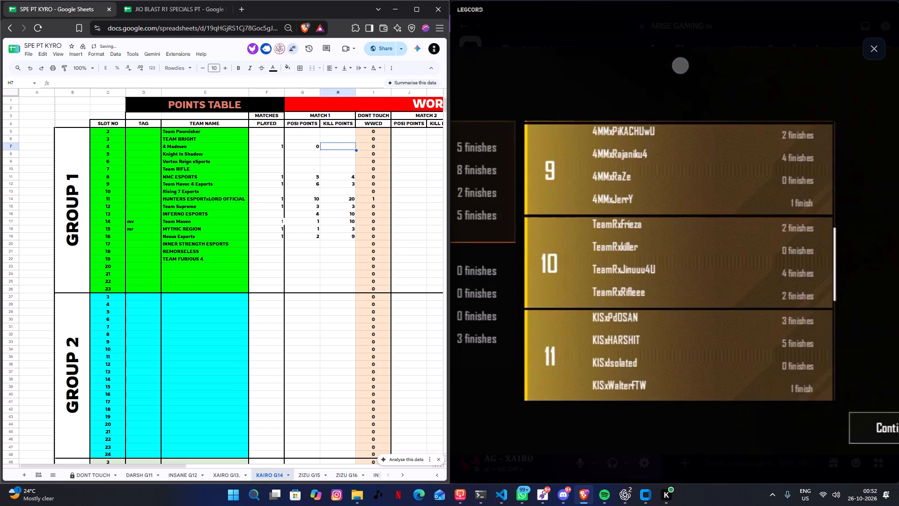
key("7")
key("Down")
Look through the Group 1 team names and the enlarged G14 M1 team overview for the tenth-place team with the TeamRx player tag.
key("shift+Tab")
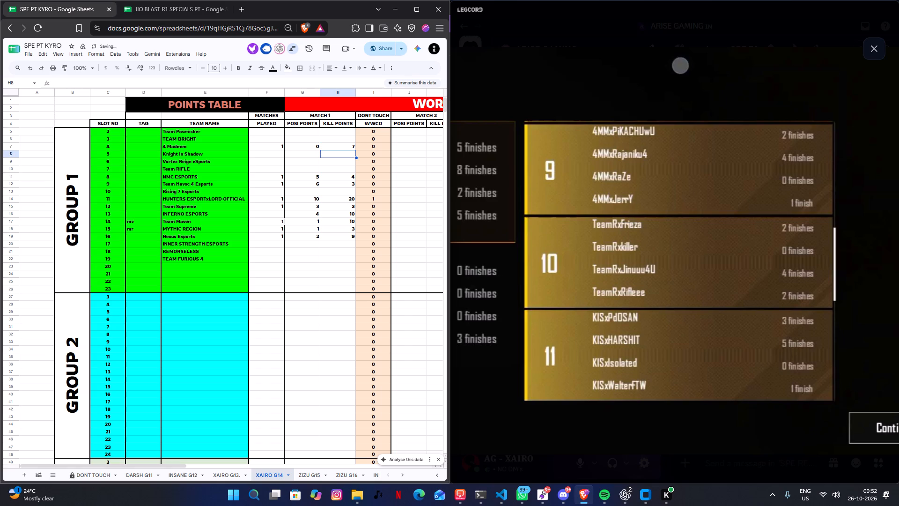
key("shift+Tab")
key("shift+Tab")
key("Tab")
key("Down")
key("Down")
key("shift+Tab")
key("Up")
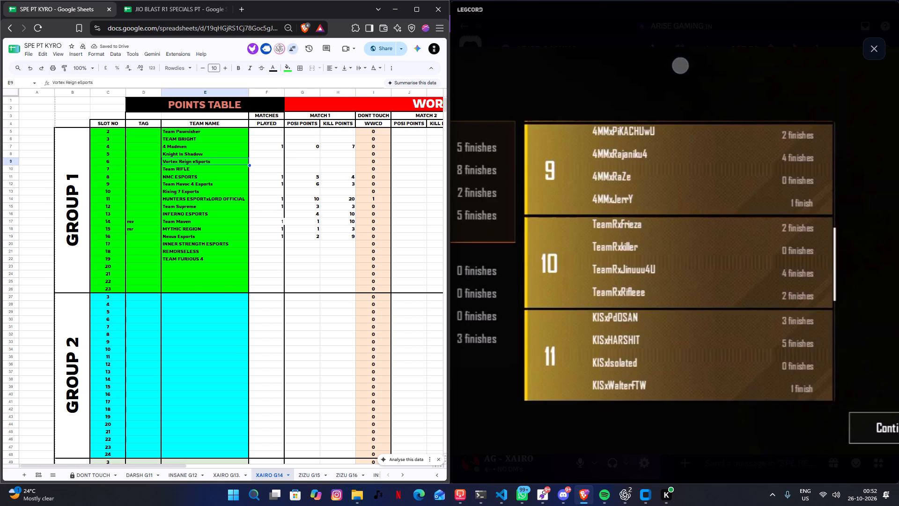
key("Up")
left_click(877, 51)
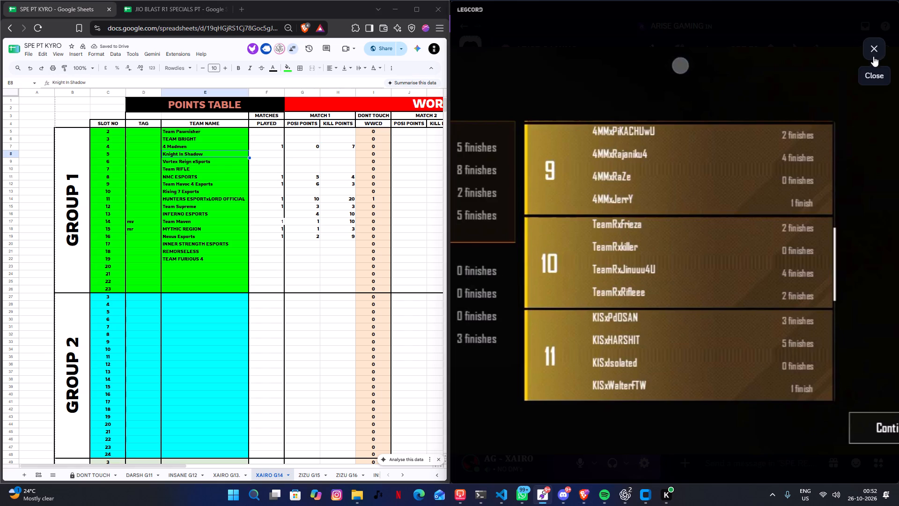
left_click(741, 206)
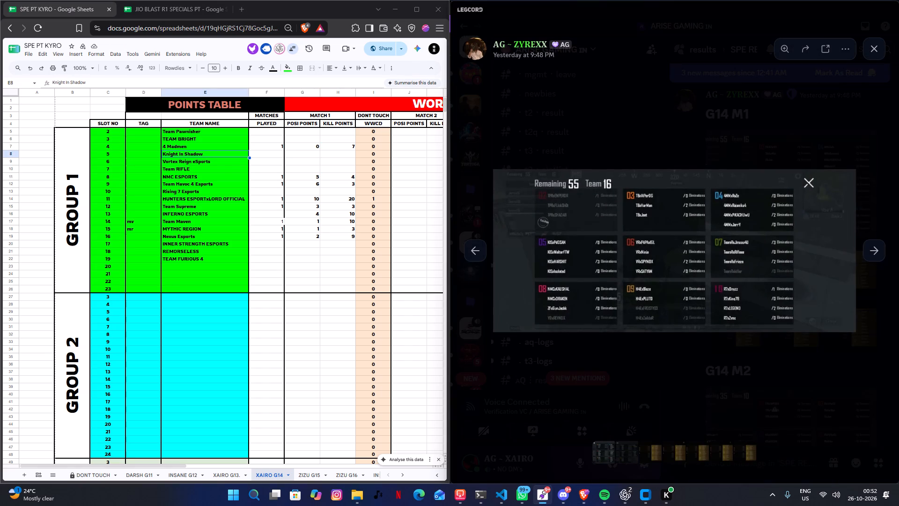
left_click(706, 211)
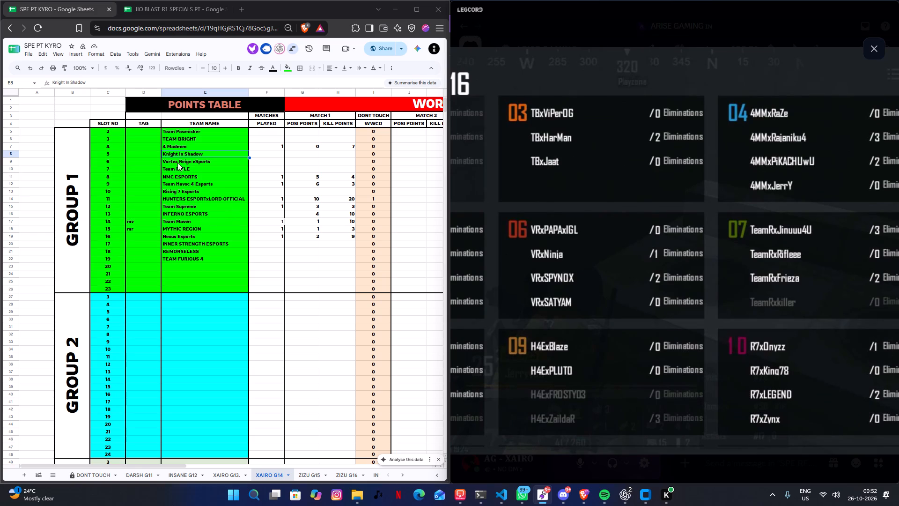
Enter the tag teamr for Team RIFLE in slot 7.
left_click(132, 167)
key("t")
type("ea")
key("m")
key("r")
left_click(323, 227)
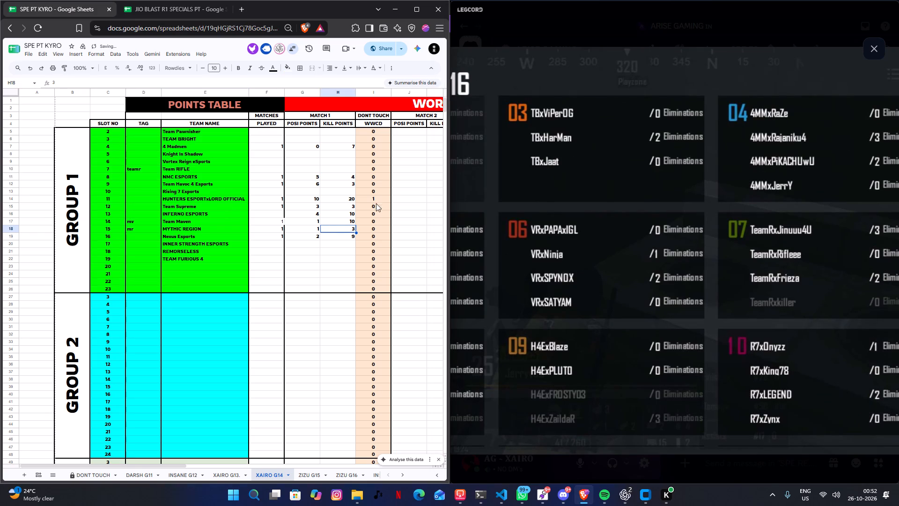
Return to the places 9 to 11 result screenshot and record Team RIFLE: 1 match played, 0 position points, 8 kill points.
left_click(868, 43)
left_click(768, 290)
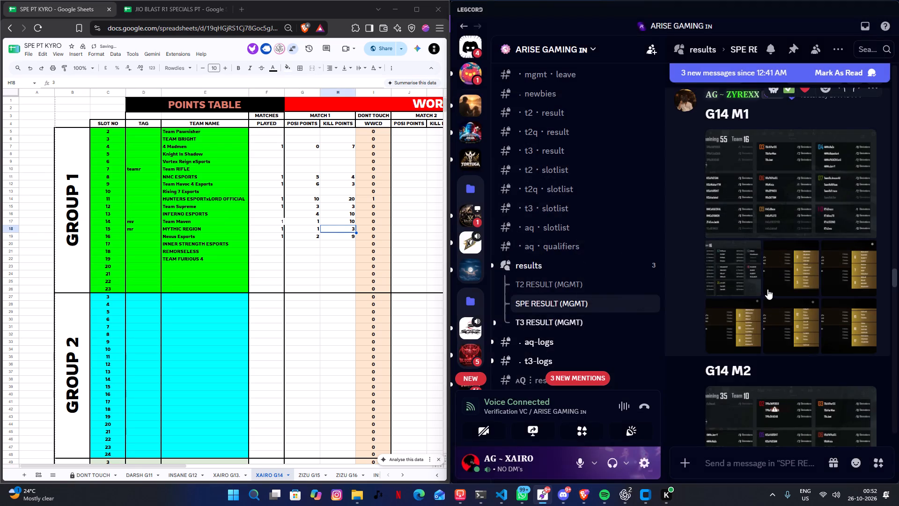
left_click(731, 268)
left_click_drag(773, 266, 747, 268)
left_click(747, 268)
left_click(868, 250)
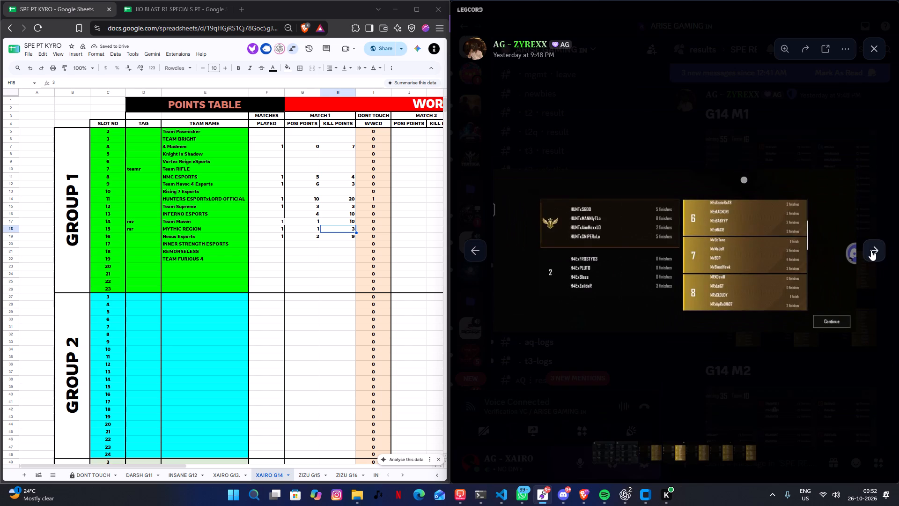
left_click(872, 250)
left_click(662, 268)
left_click_drag(783, 251, 597, 255)
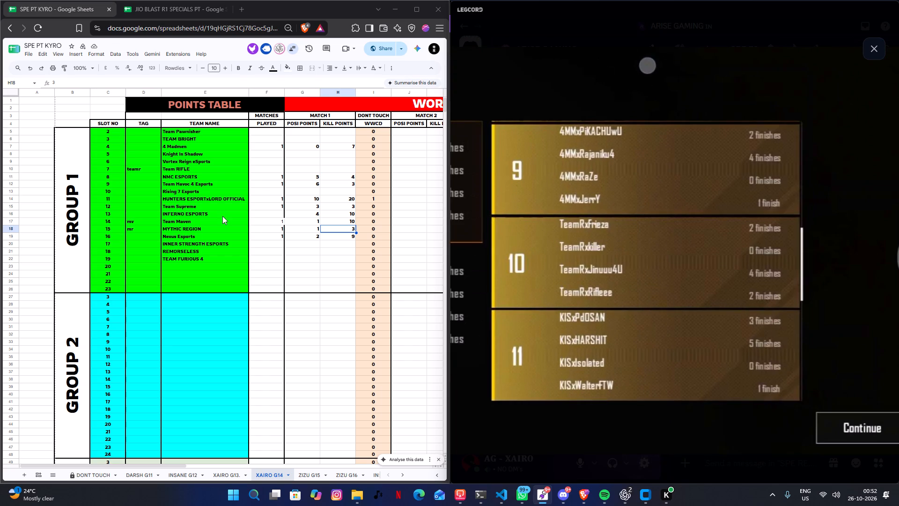
left_click(272, 167)
key("1")
key("Tab")
key("0")
key("Tab")
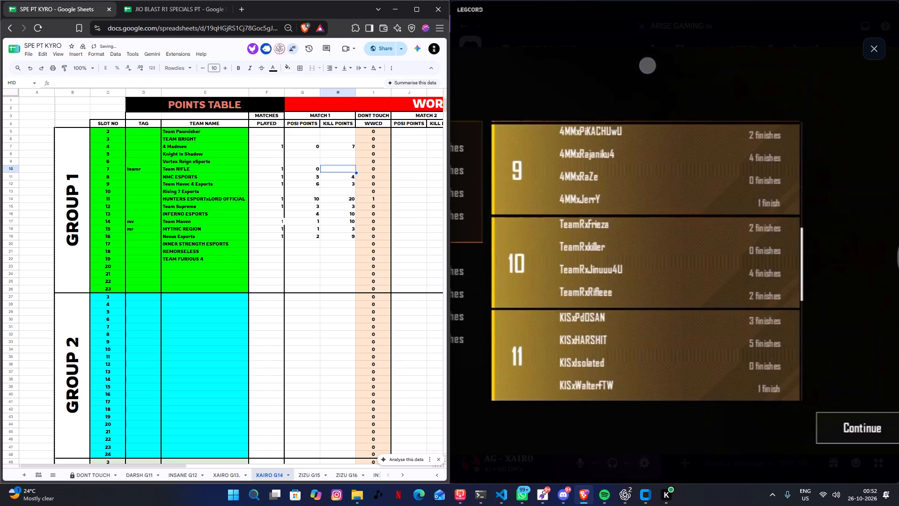
key("8")
key("Down")
Enter the tag kis for Knight In Shadow in slot 5.
key("Left")
key("Left")
key("Left")
key("Up")
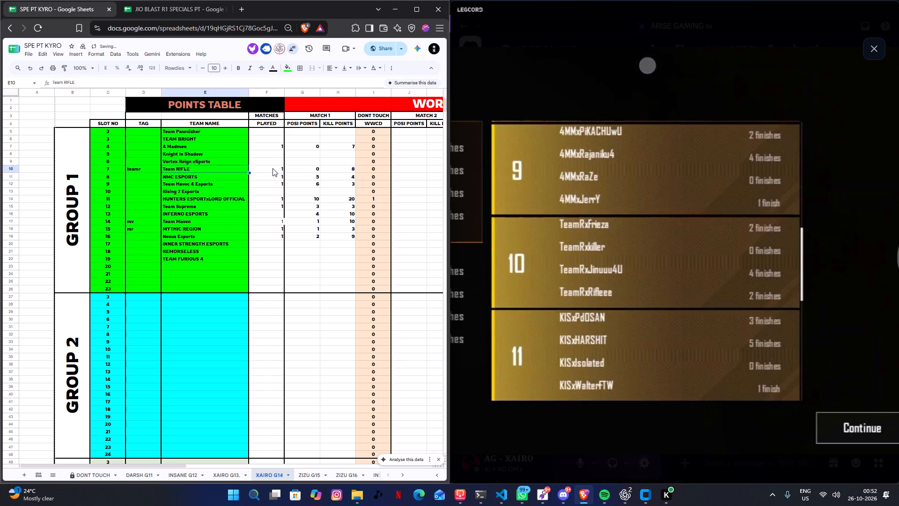
key("Up")
key("Up")
key("Tab")
key("shift+Tab")
key("shift+Tab")
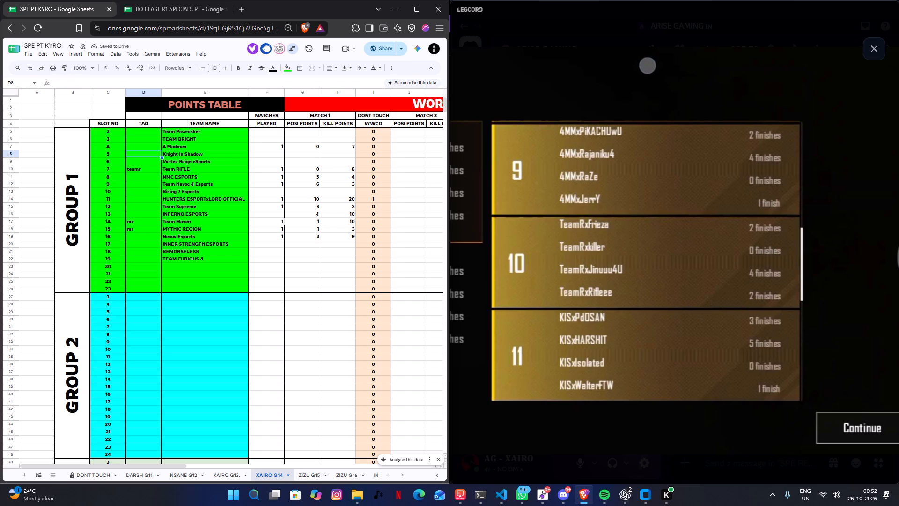
type("kis")
key("Tab")
key("Tab")
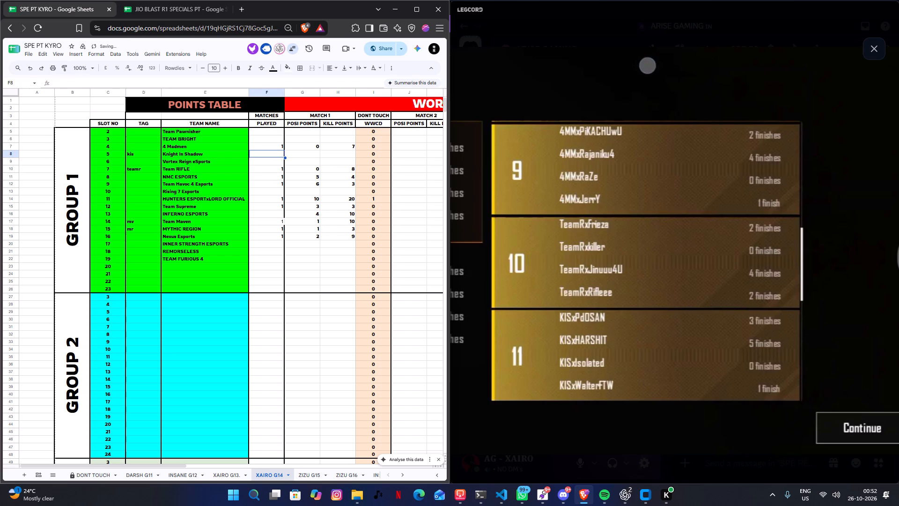
Record the match 1 result for Knight In Shadow: 1 match played, 0 position points, 9 kill points.
key("1")
key("Tab")
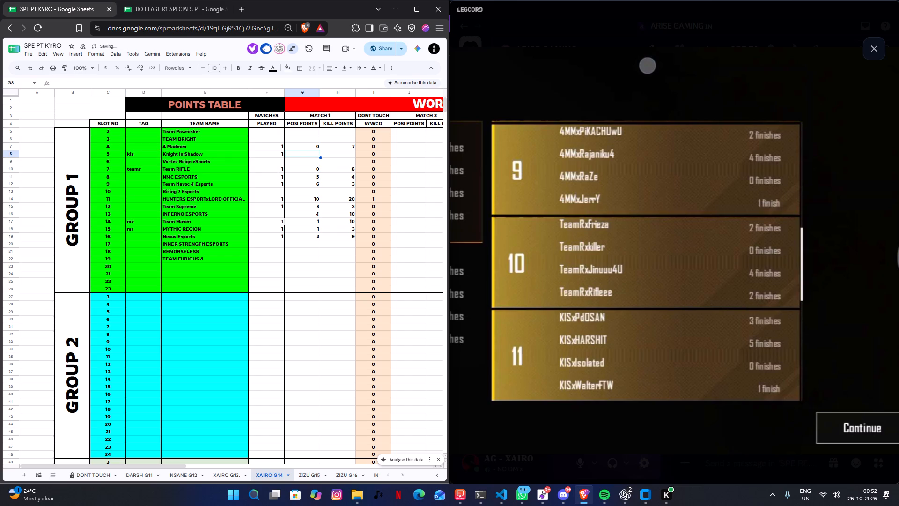
key("0")
key("Tab")
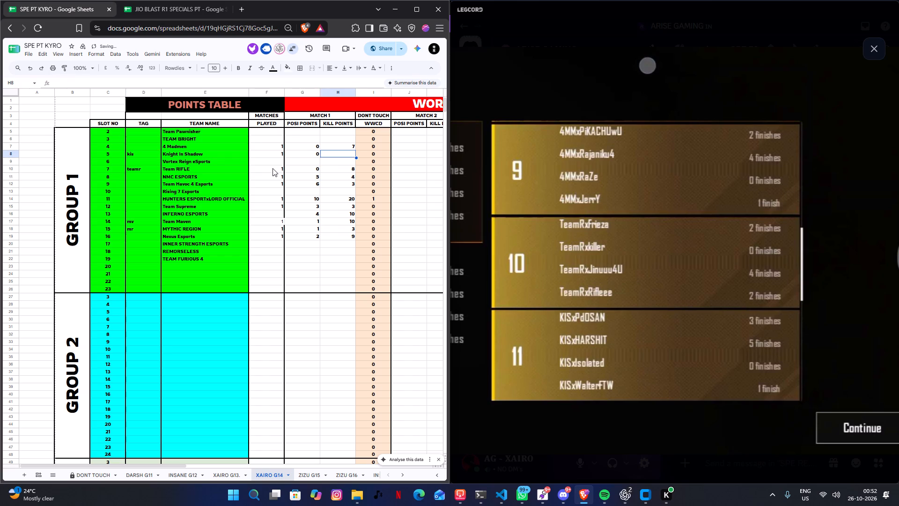
key("9")
key("Tab")
key("Left")
key("Down")
key("shift+Tab")
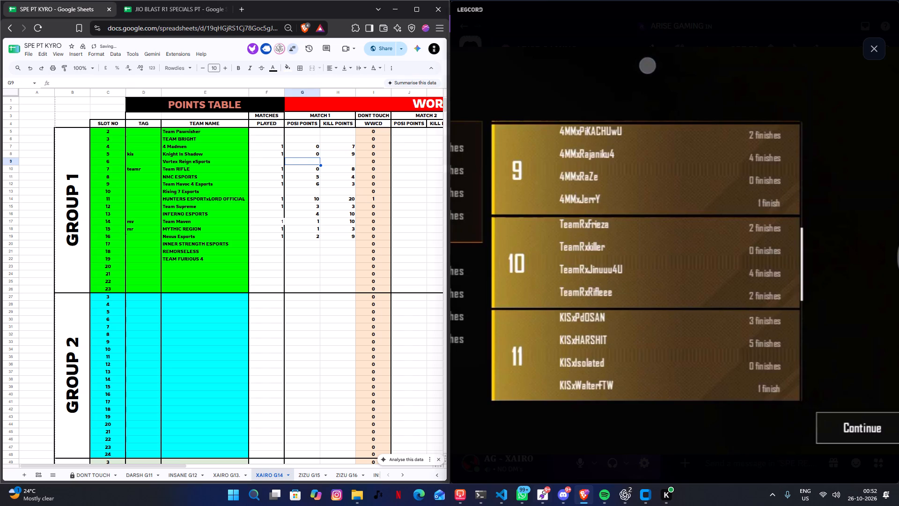
Bring up the places 12 to 14 result screenshot and record Rising 7 Esports: 1 match played, 0 position points, 4 kill points.
left_click(796, 243)
left_click(883, 251)
left_click(803, 246)
left_click_drag(804, 242, 766, 246)
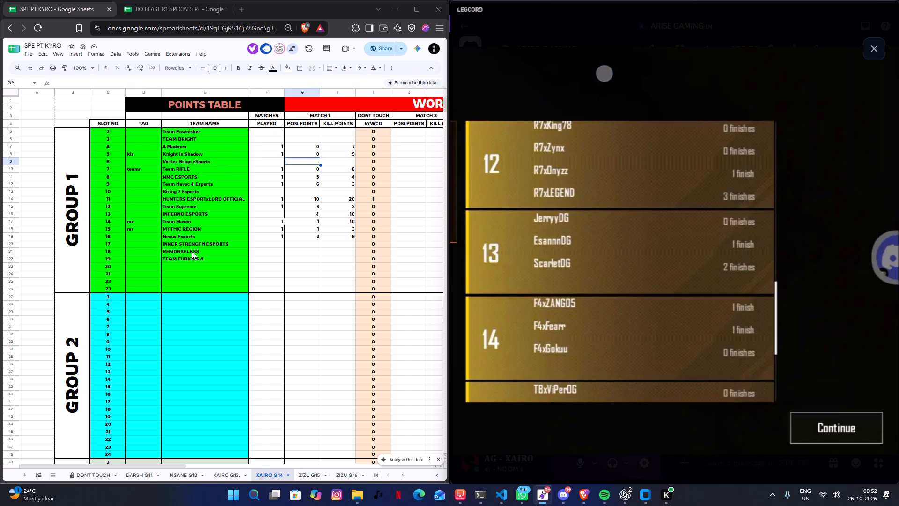
left_click(162, 191)
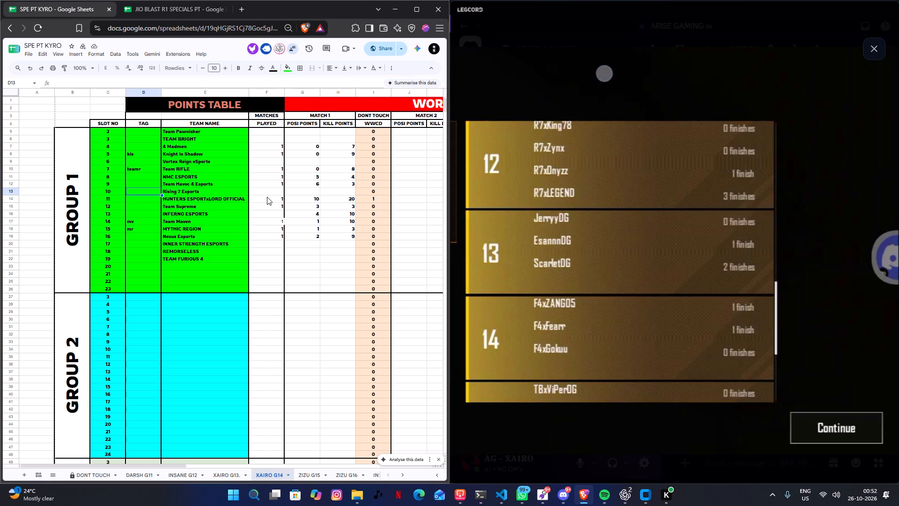
left_click(269, 192)
key("1")
key("Tab")
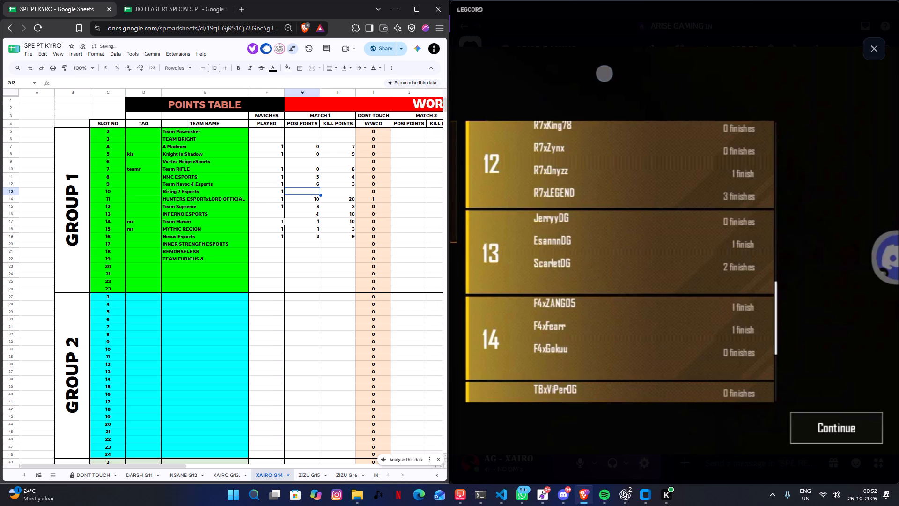
key("0")
key("Tab")
key("4")
key("Tab")
key("Down")
key("shift+Tab")
key("shift+Tab")
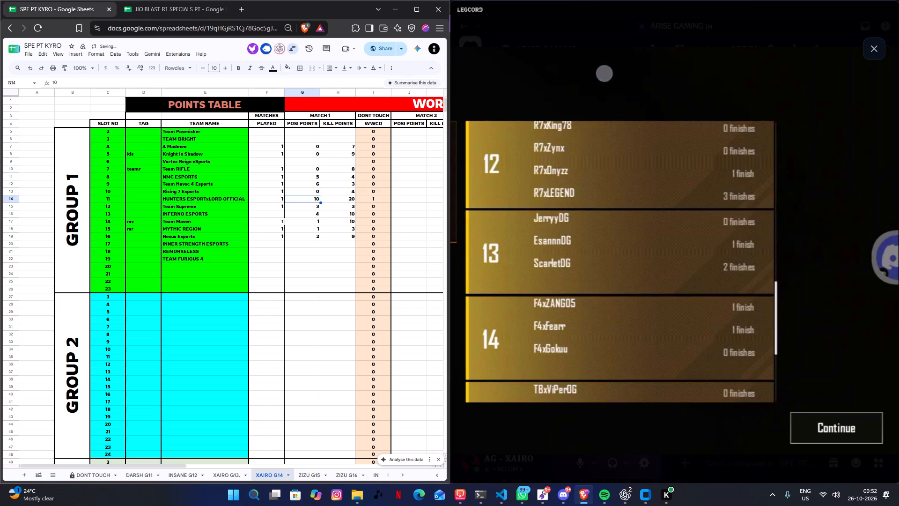
Look through the Group 1 rows for the thirteenth-place team whose players carry the DG tag.
key("shift+Tab")
key("Down")
key("Down")
key("Left")
key("Left")
key("Left")
key("Down")
key("Up")
key("Up")
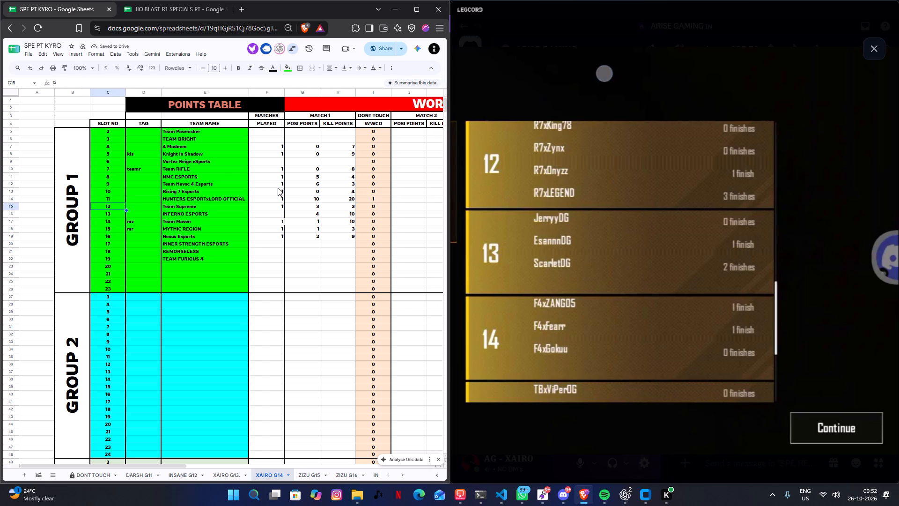
key("Up")
key("Up")
key("Up")
key("Up")
key("Up")
key("Up")
key("Up")
key("Right")
key("Down")
key("Down")
key("Down")
key("Down")
key("Down")
key("Down")
key("Down")
key("Down")
key("Down")
key("Down")
key("Down")
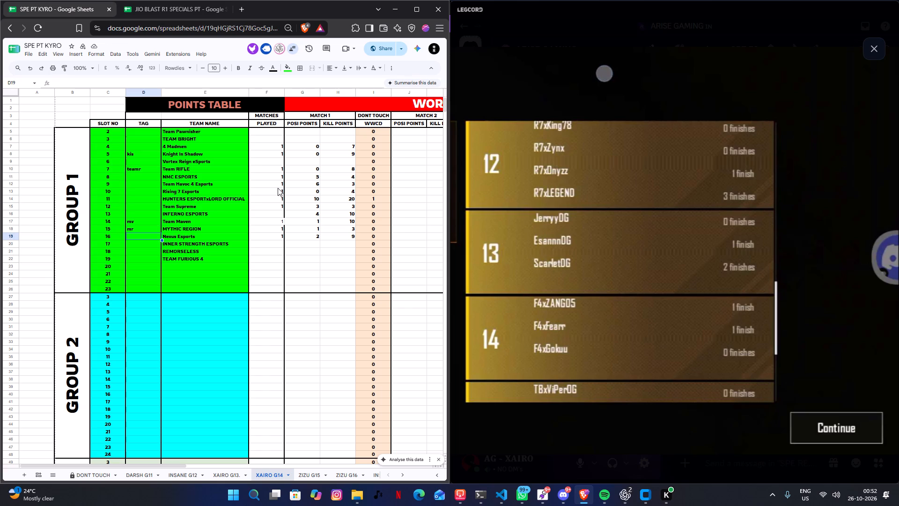
Examine both G14 M1 team overview screenshots for the slot of the team with the DG player tag.
left_click(817, 120)
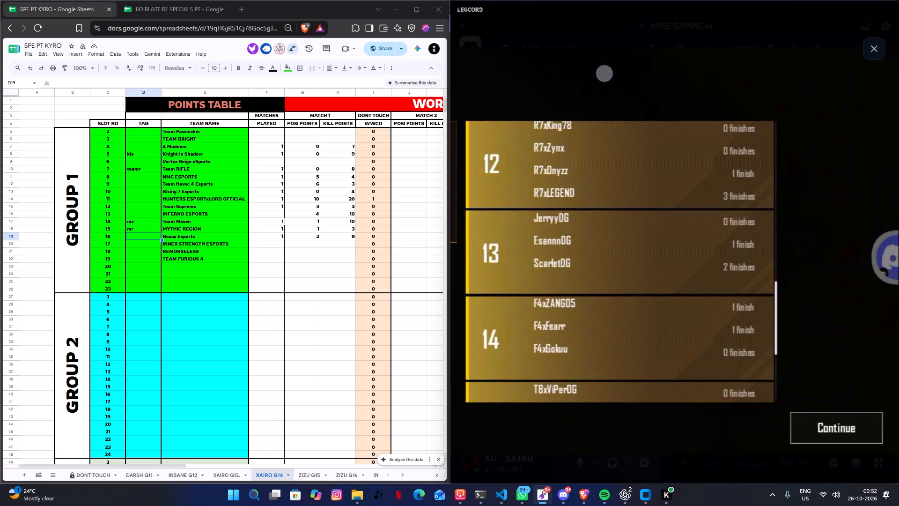
left_click(876, 36)
left_click(876, 43)
left_click(715, 193)
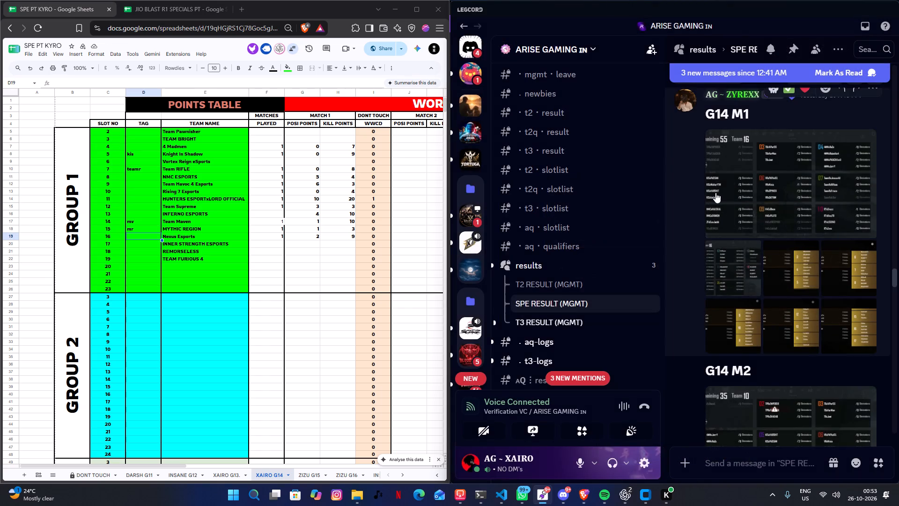
left_click(585, 209)
left_click_drag(713, 226, 553, 224)
left_click(612, 220)
left_click(873, 252)
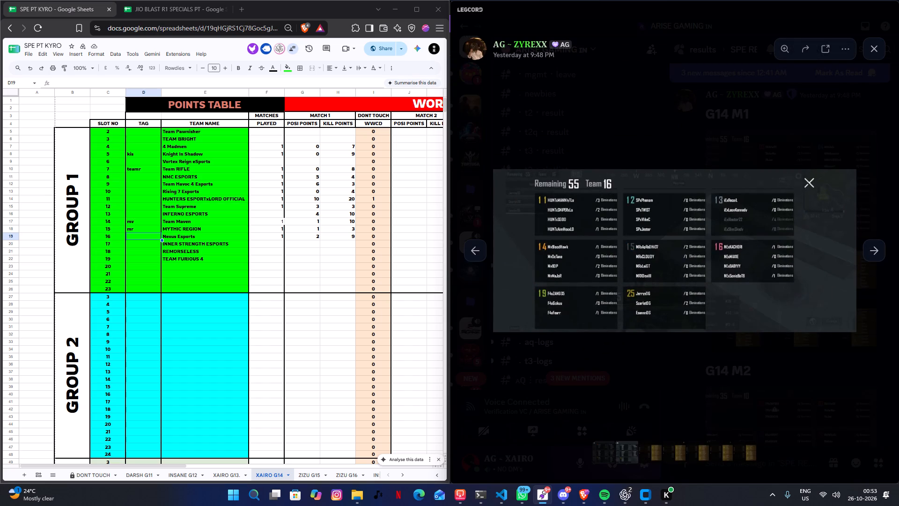
left_click(874, 53)
left_click(736, 215)
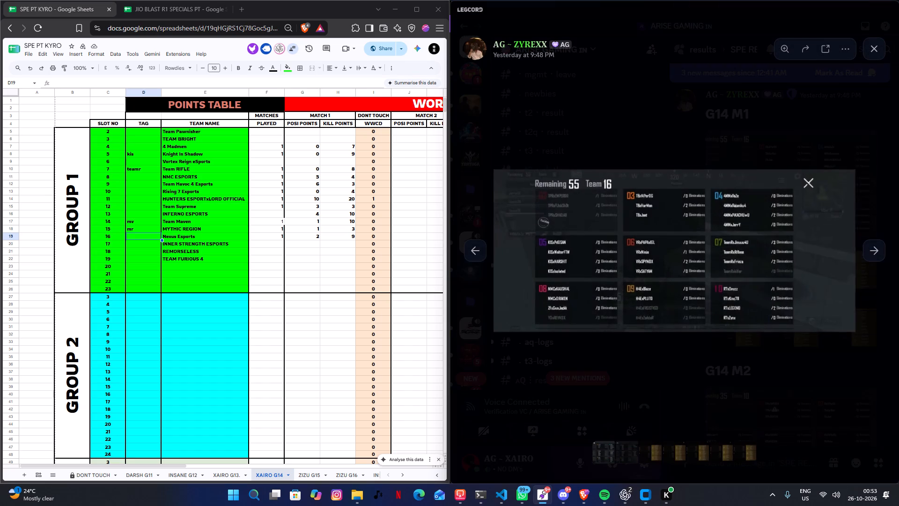
left_click(878, 255)
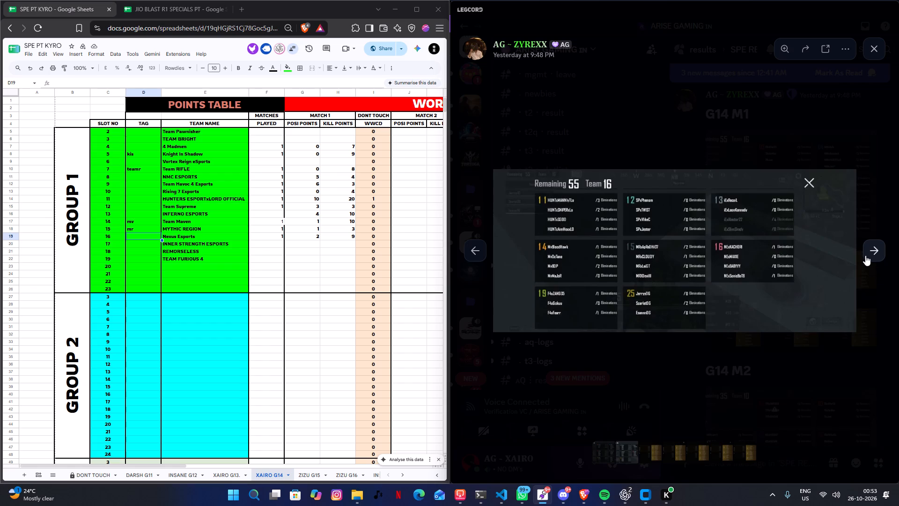
left_click(865, 255)
double_click(862, 252)
Return to the places 12 to 14 result screenshot and record TEAM FURIOUS 4: 1 match played, 0 position points, 2 kill points.
left_click(740, 330)
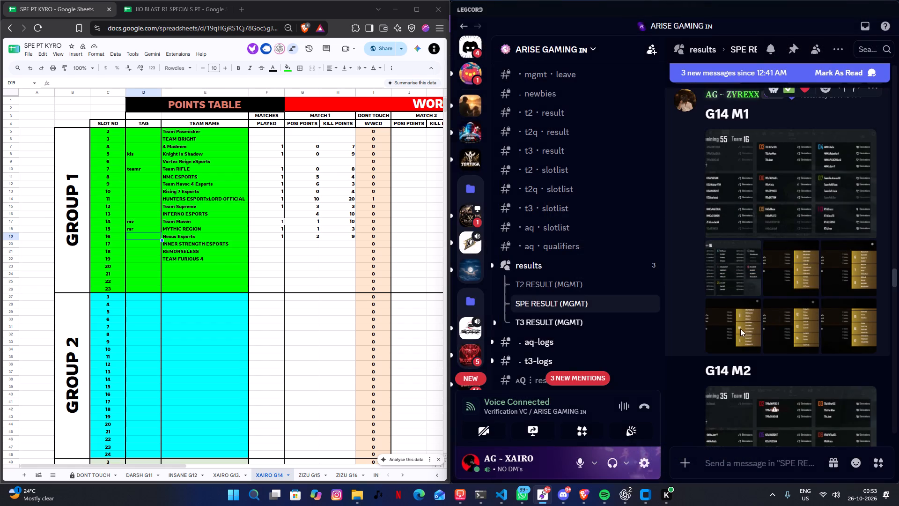
left_click(873, 251)
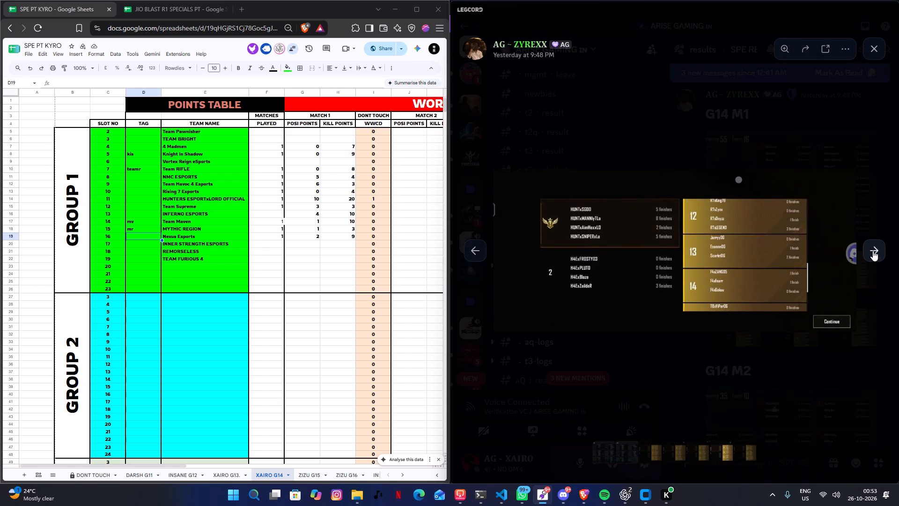
left_click(780, 259)
left_click_drag(780, 259, 743, 266)
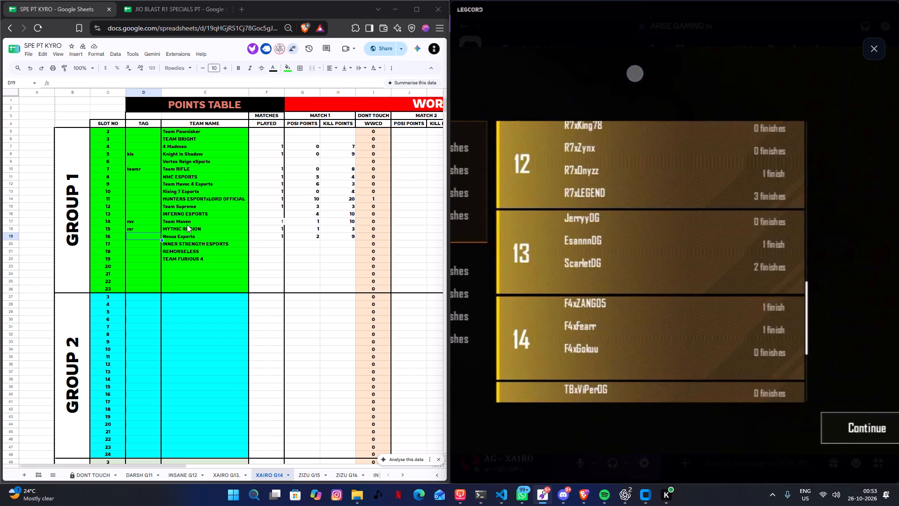
left_click(144, 258)
left_click(276, 262)
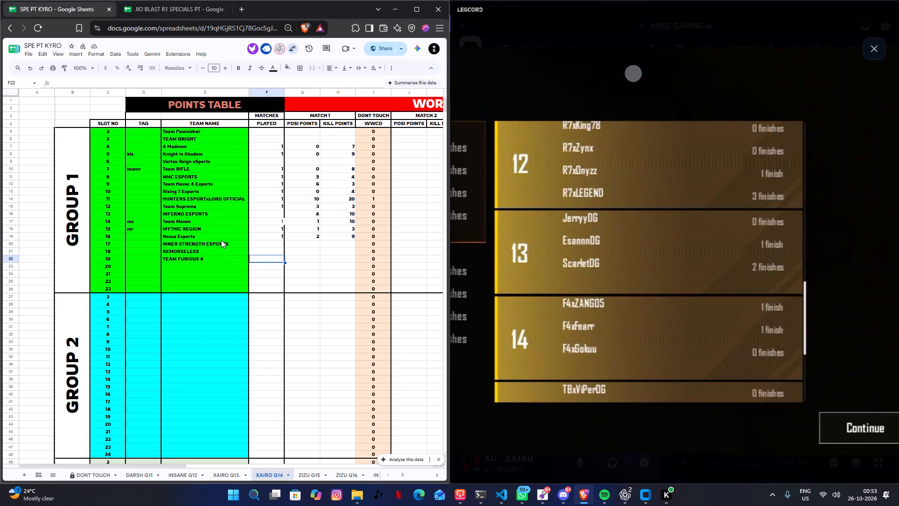
key("1")
key("Tab")
key("0")
key("Tab")
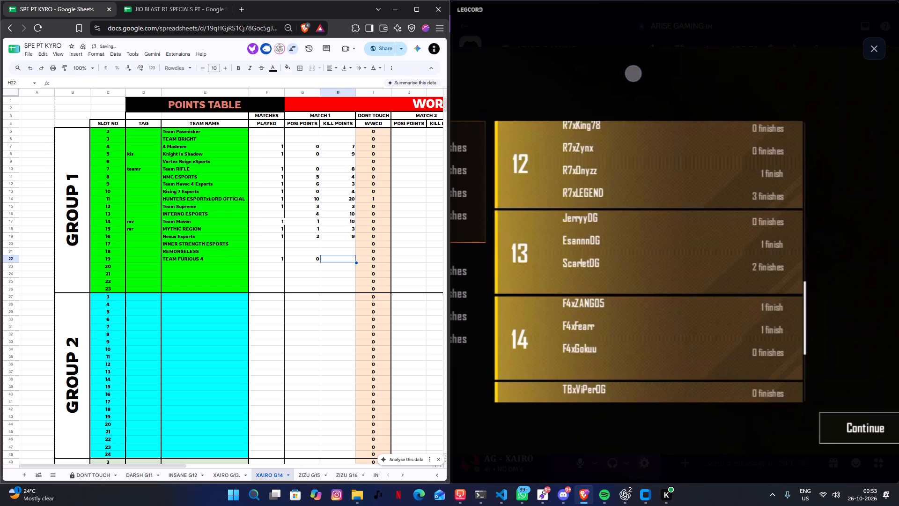
key("2")
key("Tab")
key("Down")
key("shift+Tab")
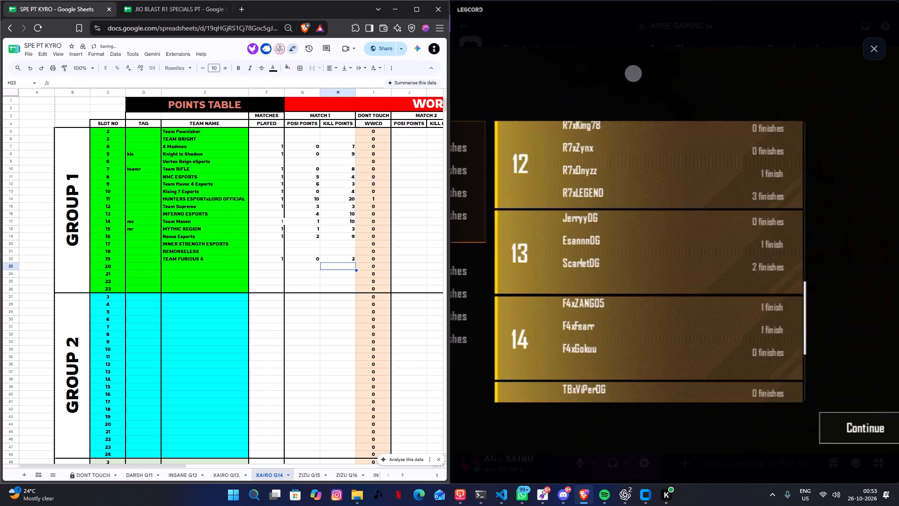
Bring up the places 15 to 17 result screenshot and record TEAM BRIGHT: 1 match played, 0 position points, 2 kill points.
left_click(753, 248)
left_click(876, 256)
left_click(807, 252)
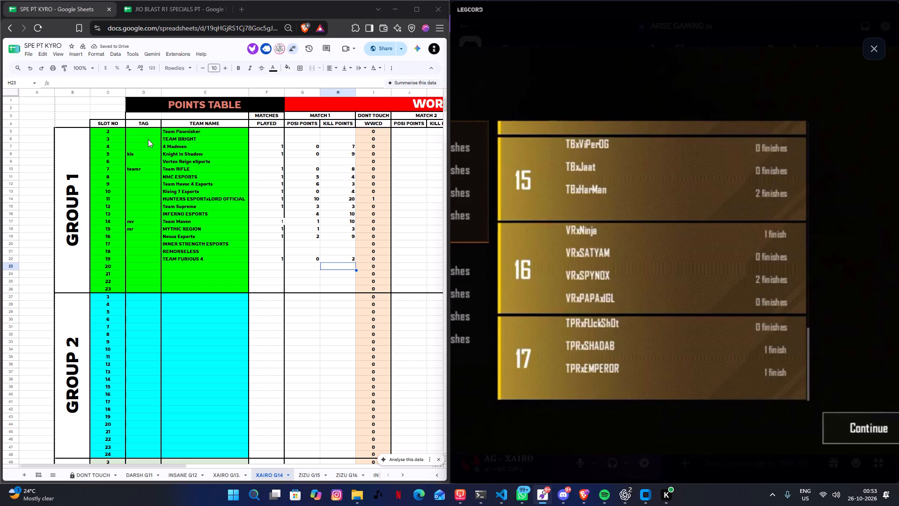
left_click(148, 139)
key("Tab")
key("Tab")
key("1")
key("Tab")
key("0")
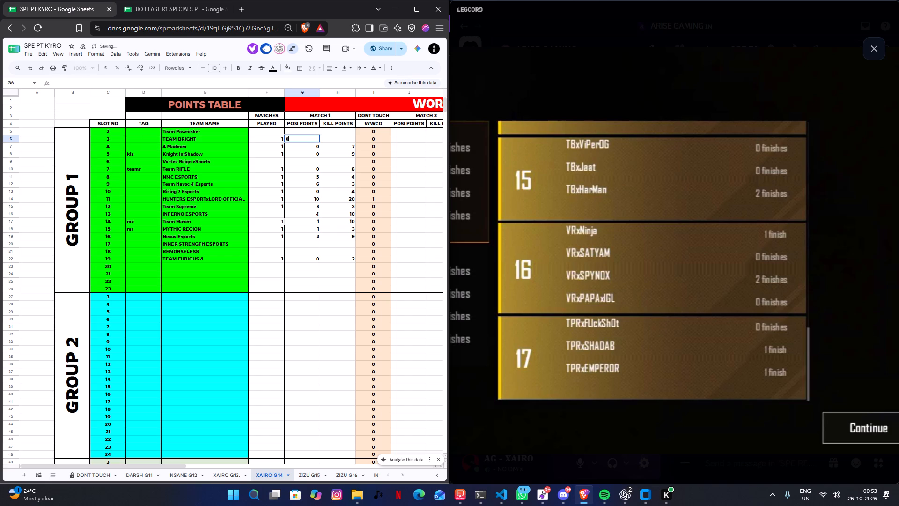
key("Tab")
key("2")
key("Down")
key("shift+Tab")
key("shift+Tab")
Record the match 1 result for Vortex Reign eSports: 1 match played, 0 position points, 3 kill points.
key("Down")
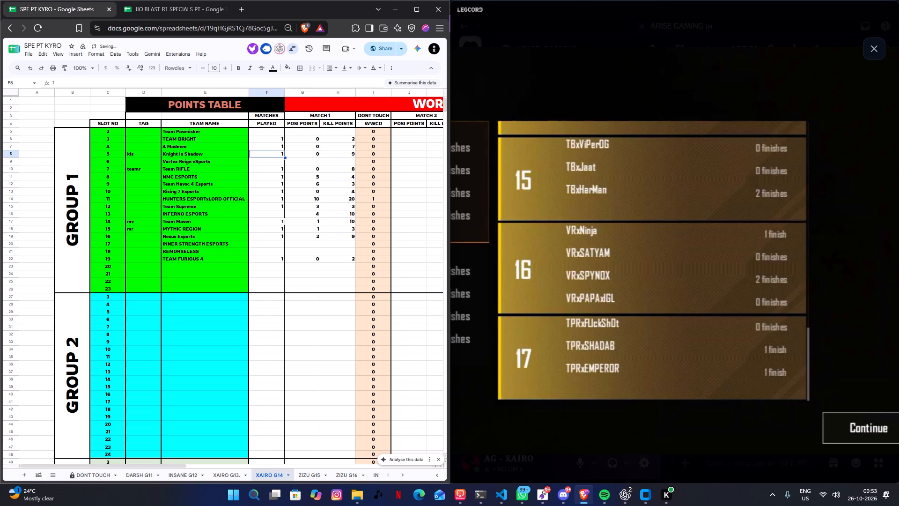
key("Down")
key("1")
key("Tab")
key("0")
key("Tab")
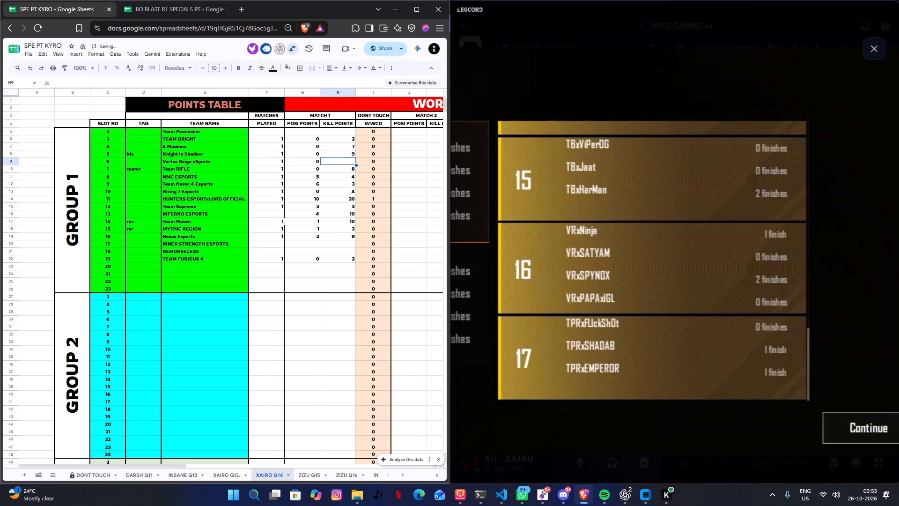
key("3")
key("Down")
Look through the Group 1 rows for the seventeenth-place team whose players carry the TPR tag.
key("shift+Down")
key("shift+Tab")
key("Down")
key("Down")
key("Down")
key("Down")
key("shift+Tab")
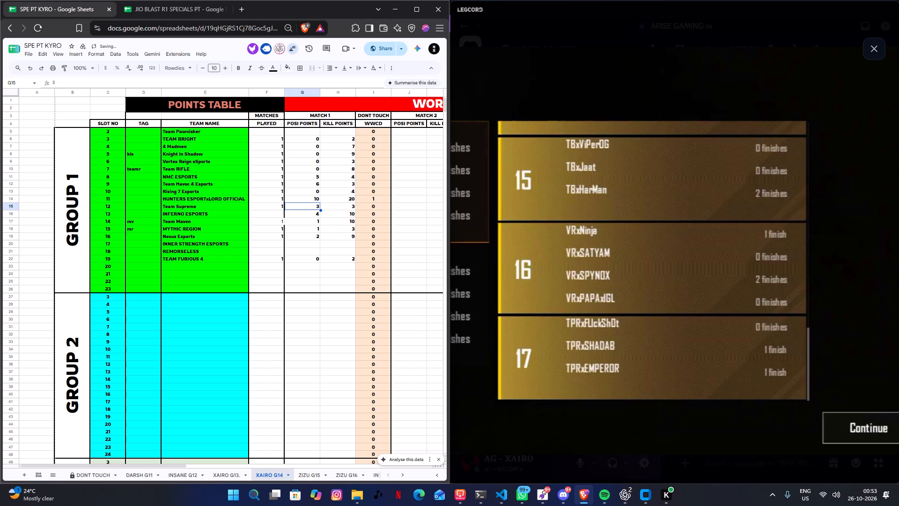
key("Down")
key("Down")
key("Down")
key("shift+Tab")
key("Up")
key("Down")
key("Down")
key("Down")
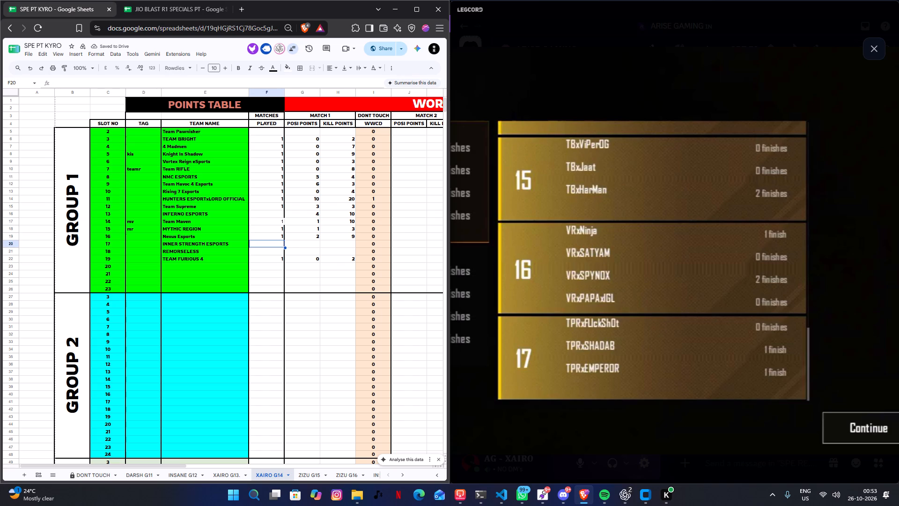
key("Down")
key("Down")
key("Up")
key("Up")
key("Up")
key("Up")
key("Up")
key("Up")
key("Up")
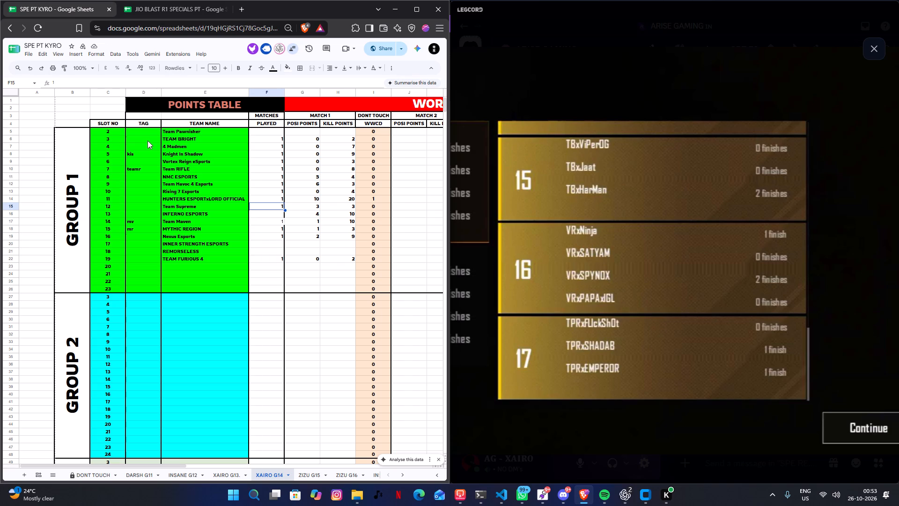
key("Down")
key("Up")
key("Up")
key("Up")
key("Up")
key("Up")
key("Up")
key("Up")
key("Up")
key("Up")
key("Up")
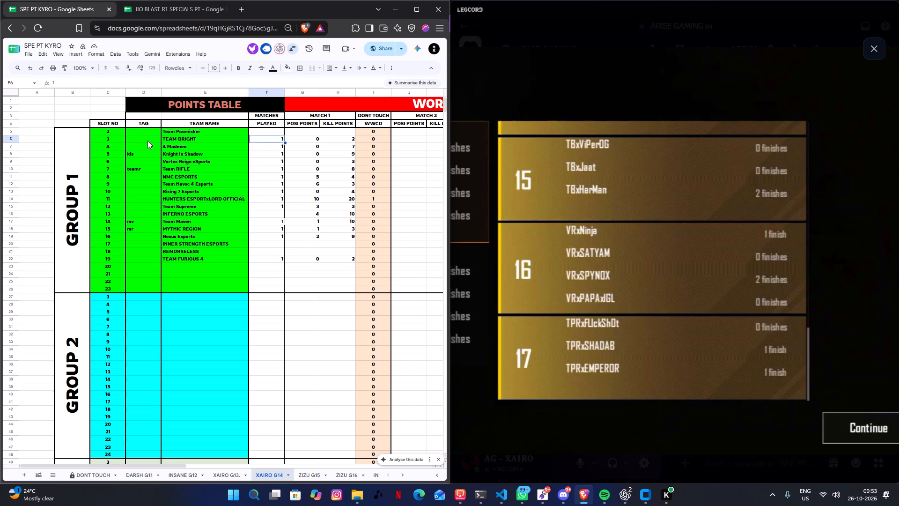
Record 1 match played for Team Pawnisher in slot 2.
key("Up")
key("1")
key("Tab")
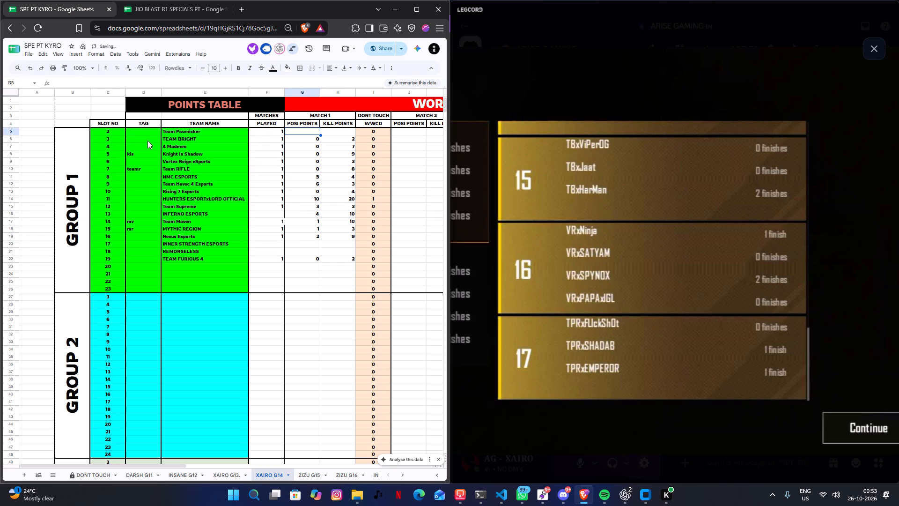
Check the TPR team's slot in the G14 M1 overview and record Team Pawnisher's 0 position points and 2 kill points in match 1.
left_click(884, 51)
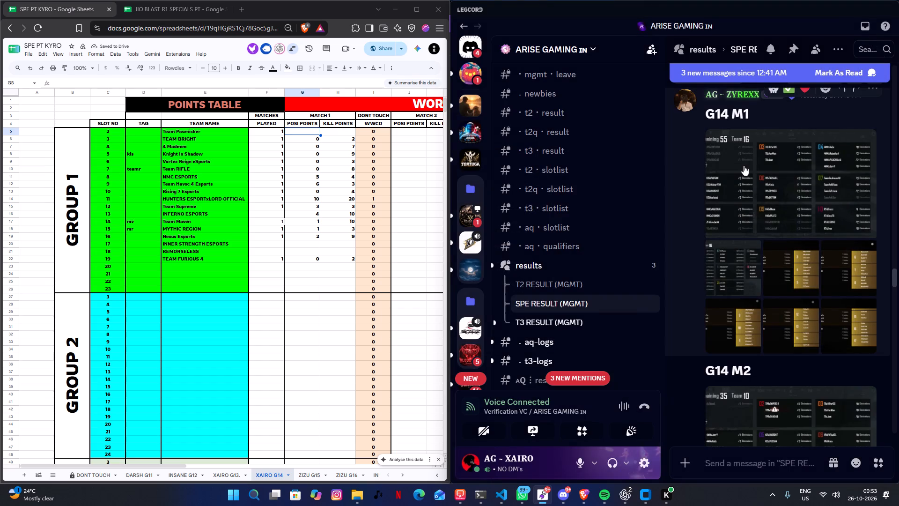
left_click(745, 165)
left_click(545, 192)
left_click(693, 168)
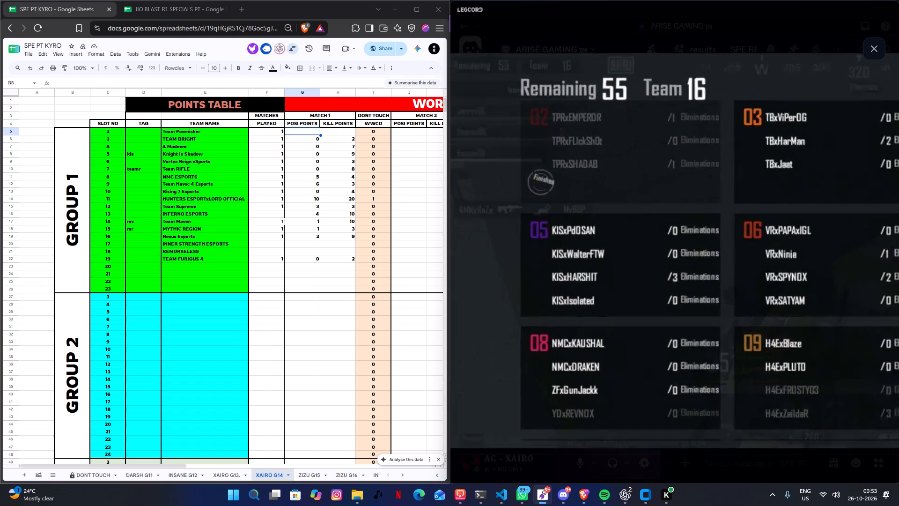
left_click(881, 46)
left_click(847, 331)
left_click(772, 263)
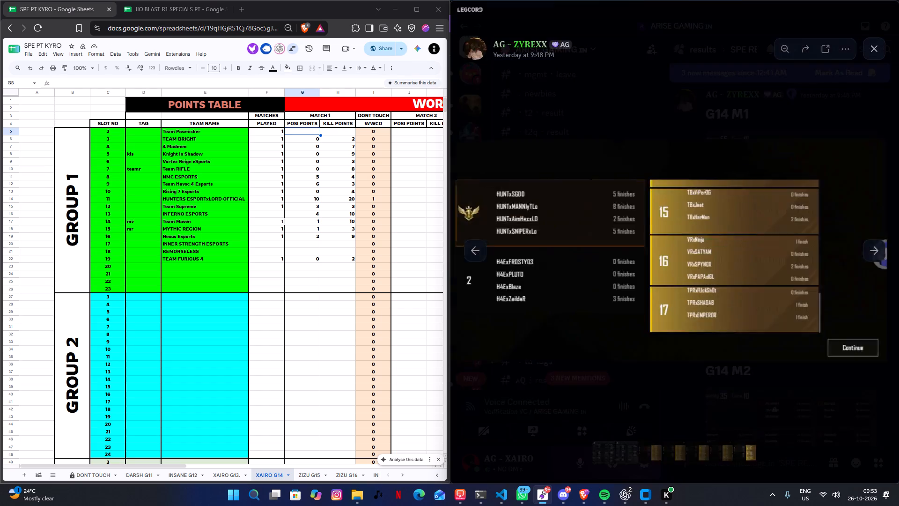
left_click_drag(770, 264, 725, 268)
left_click(333, 138)
left_click(307, 130)
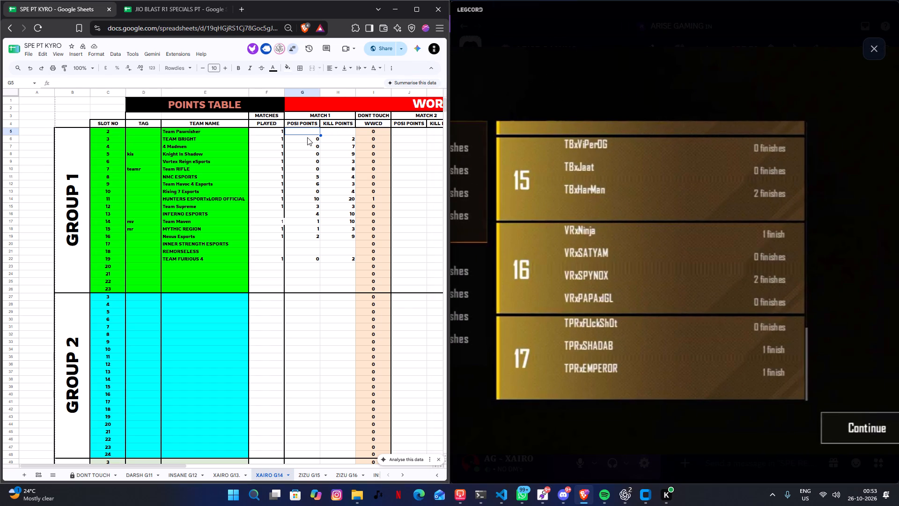
key("0")
key("Tab")
key("2")
key("Tab")
key("Down")
key("shift+Tab")
key("Down")
key("shift+Tab")
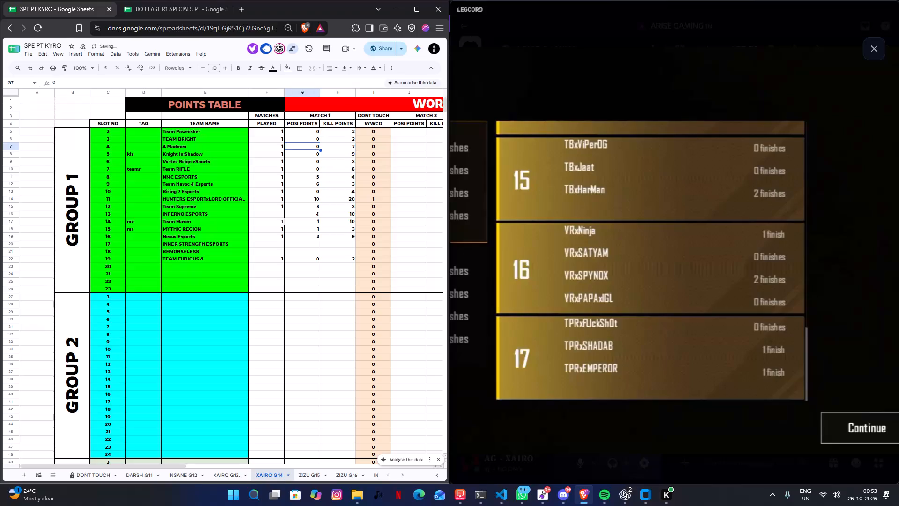
Leave the match 1 screenshots and open the first G14 M2 placement screenshot, enlarged enough to read the teams' finishes.
left_click_drag(171, 466, 185, 468)
left_click(574, 318)
left_click(876, 268)
left_click(875, 254)
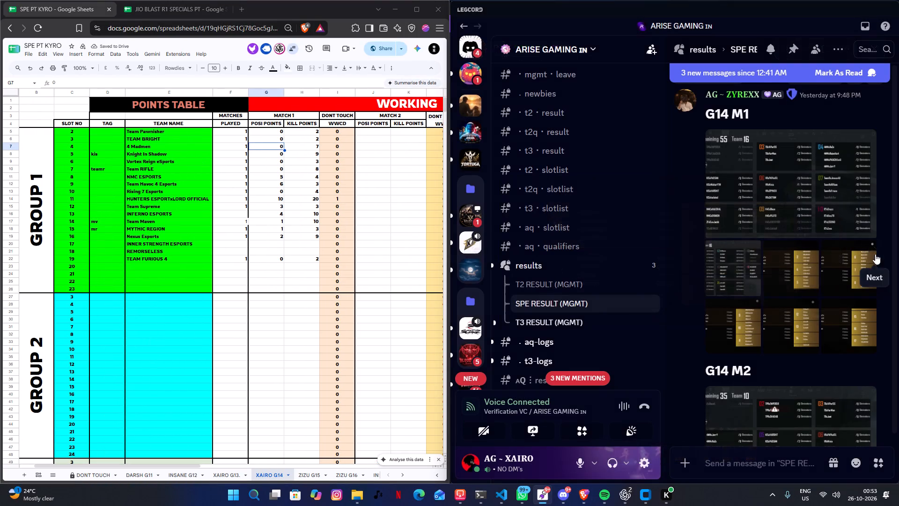
left_click(856, 322)
left_click(870, 251)
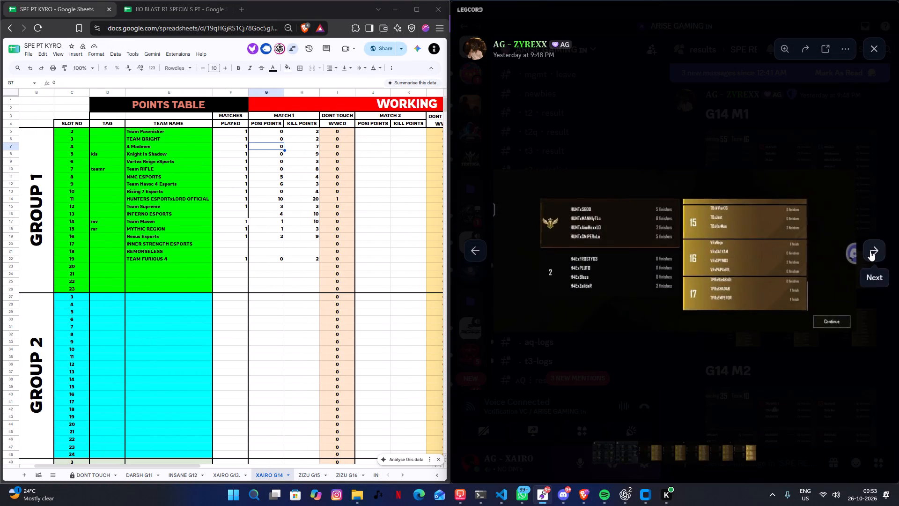
left_click(867, 43)
scroll(736, 259, "down", 3)
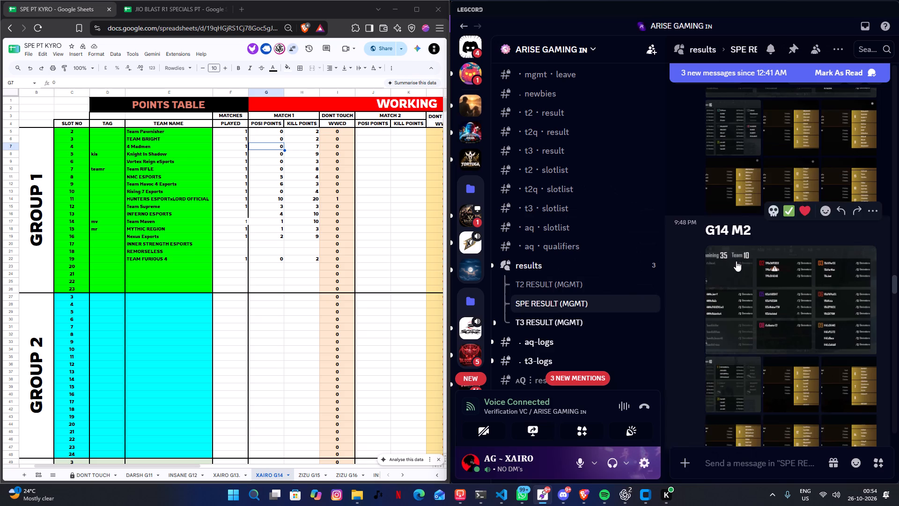
scroll(762, 309, "down", 3)
left_click(804, 244)
left_click(615, 238)
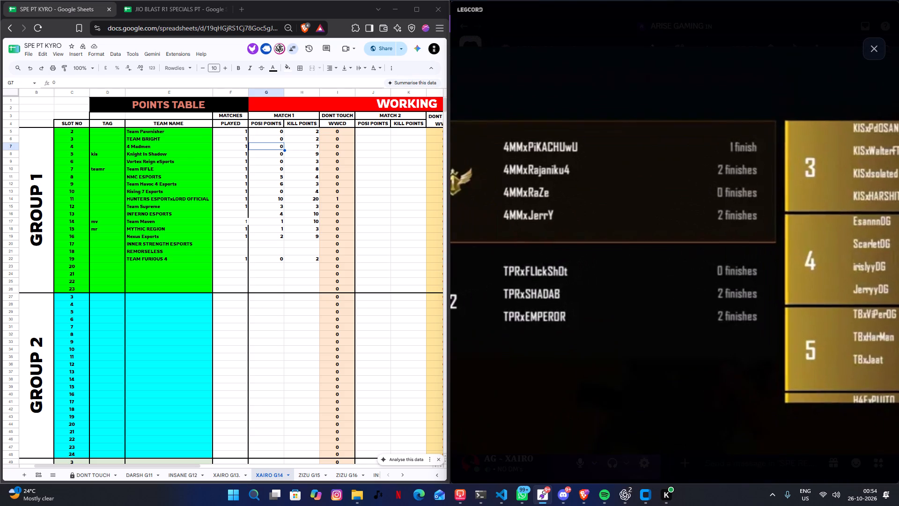
Record the match 2 result for 4 Madmen: 2 matches played, 10 position points, 5 kill points.
left_click(198, 145)
left_click(231, 147)
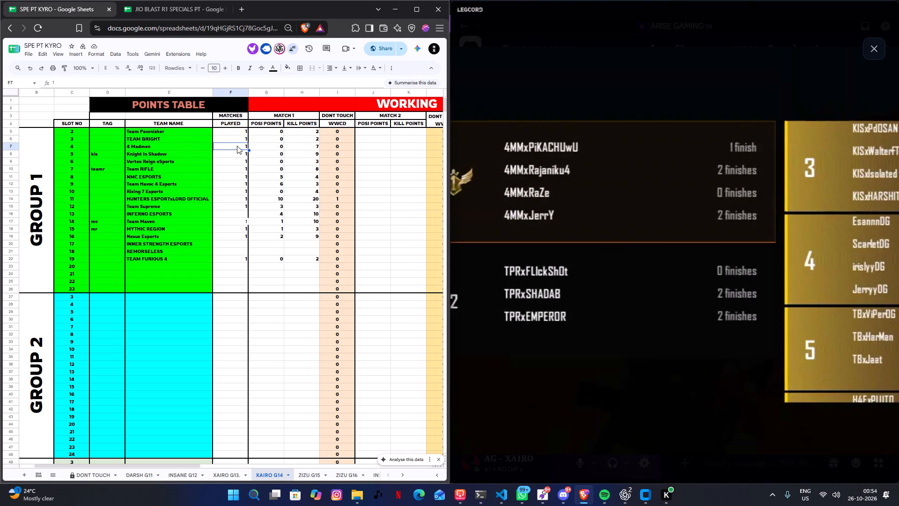
key("Tab")
key("shift+Tab")
key("2")
key("Tab")
key("Tab")
key("Tab")
key("Tab")
type("10")
key("Tab")
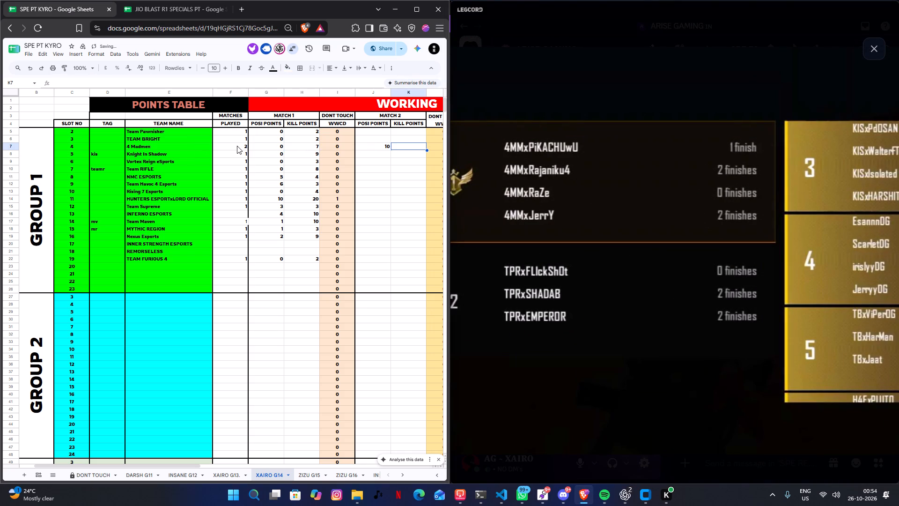
key("5")
key("Down")
Record the match 2 result for Team Pawnisher: 2 matches played, 6 position points, 4 kill points.
key("shift+Tab")
key("shift+Tab")
key("shift+Tab")
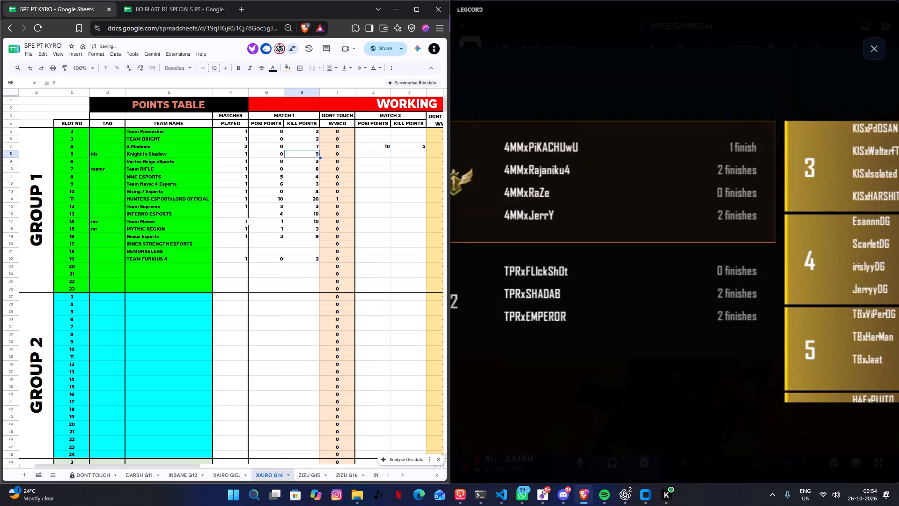
key("Up")
key("Up")
key("shift+Tab")
key("Up")
key("shift+Tab")
key("2")
key("Tab")
key("Tab")
key("Tab")
key("Tab")
key("6")
key("Tab")
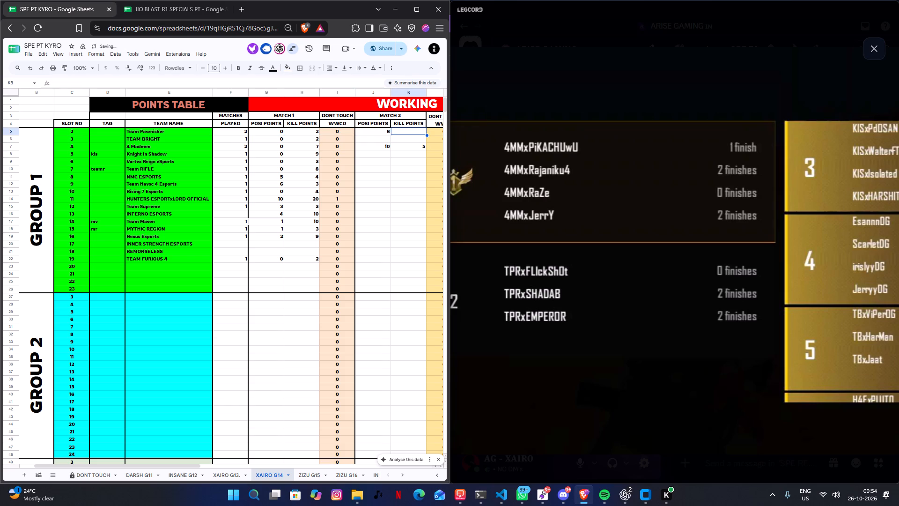
key("4")
key("Down")
Check the KIS team's finishes and record Knight In Shadow's match 2 result: 2 matches played, 5 position points, 5 kill points.
key("shift+Tab")
key("shift+Tab")
key("Down")
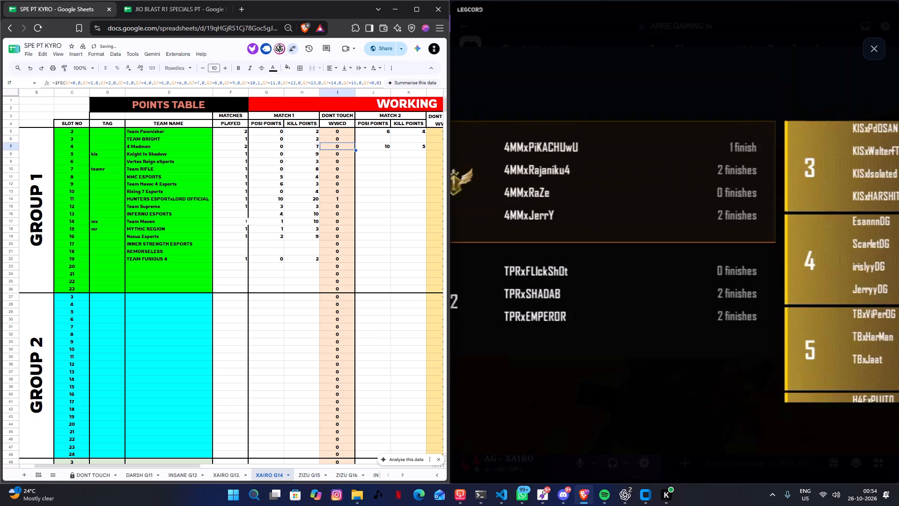
left_click_drag(810, 241, 669, 247)
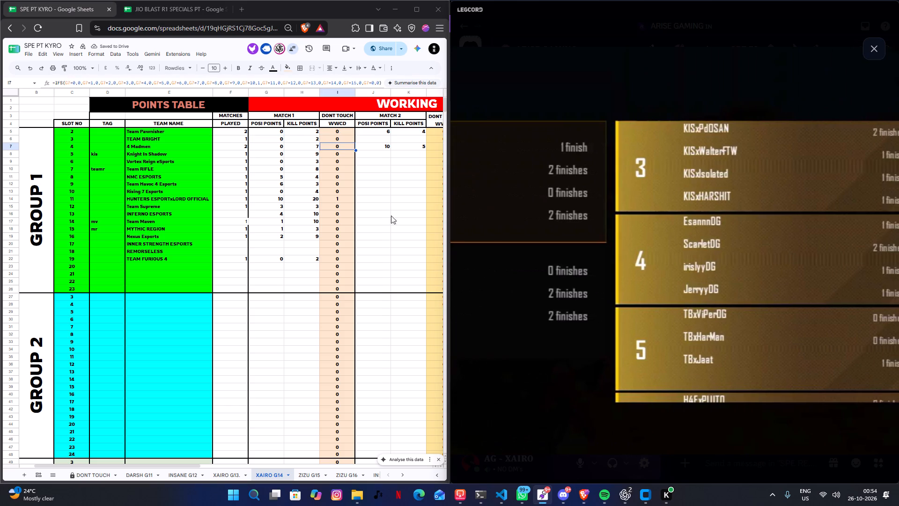
left_click(175, 147)
left_click(238, 152)
key("2")
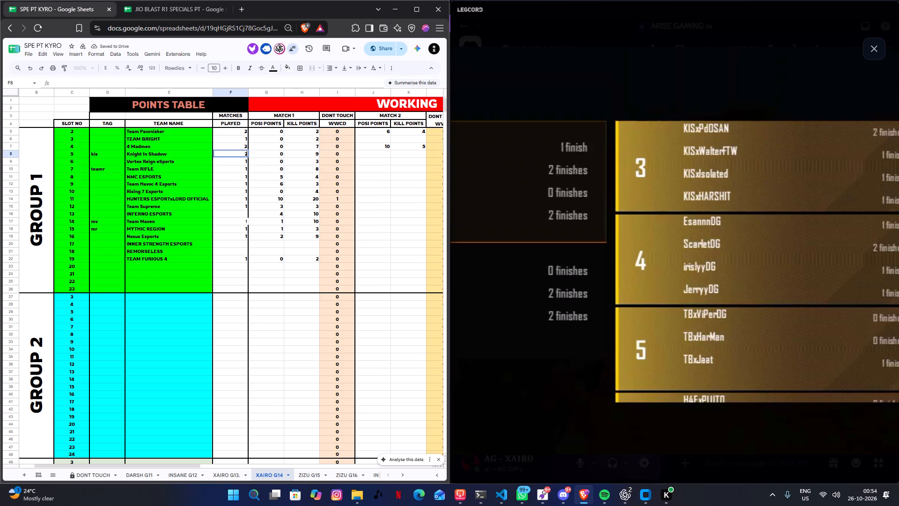
key("Tab")
key("Tab")
key("Tab")
key("Tab")
key("5")
key("Tab")
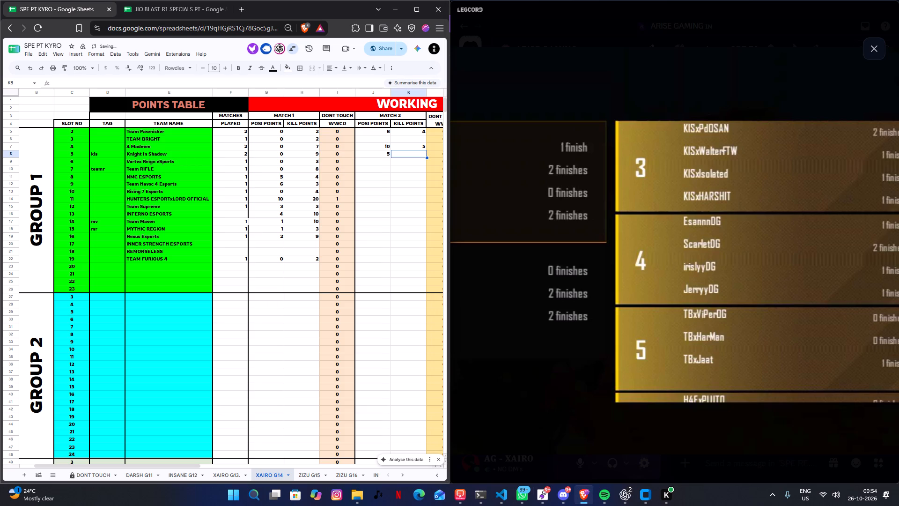
key("5")
key("Down")
Record the match 2 result for TEAM BRIGHT: 2 matches played, 3 position points, 1 kill point.
key("shift+Tab")
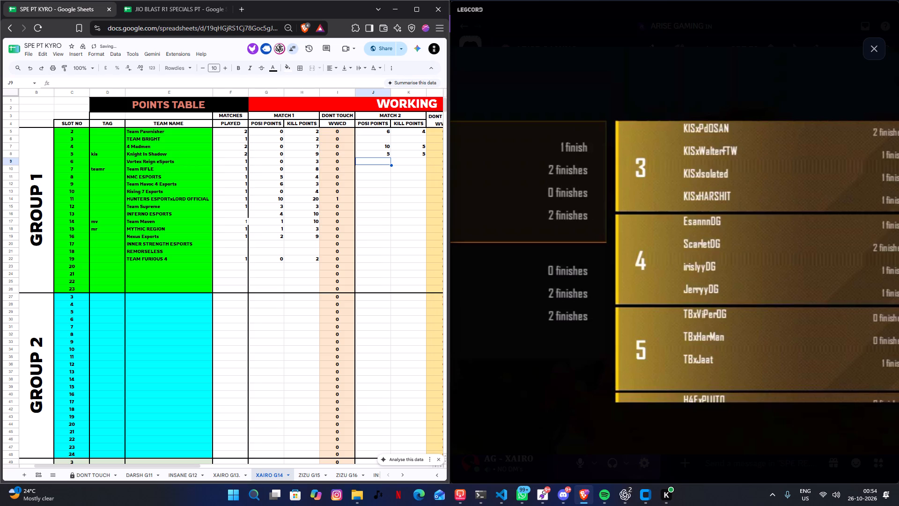
key("shift+Tab")
key("Down")
key("Left")
key("Left")
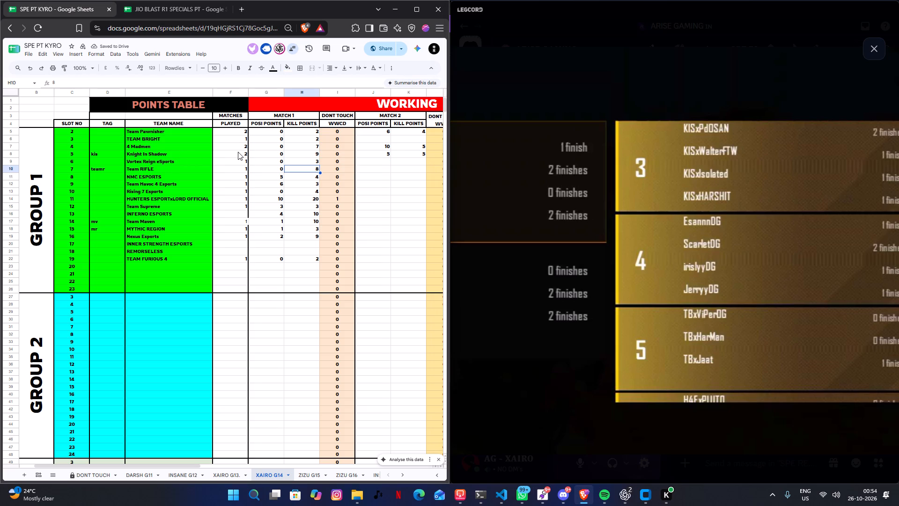
key("Up")
key("Up")
key("Up")
key("Up")
key("shift+Tab")
key("2")
key("Tab")
key("Tab")
key("Tab")
key("Tab")
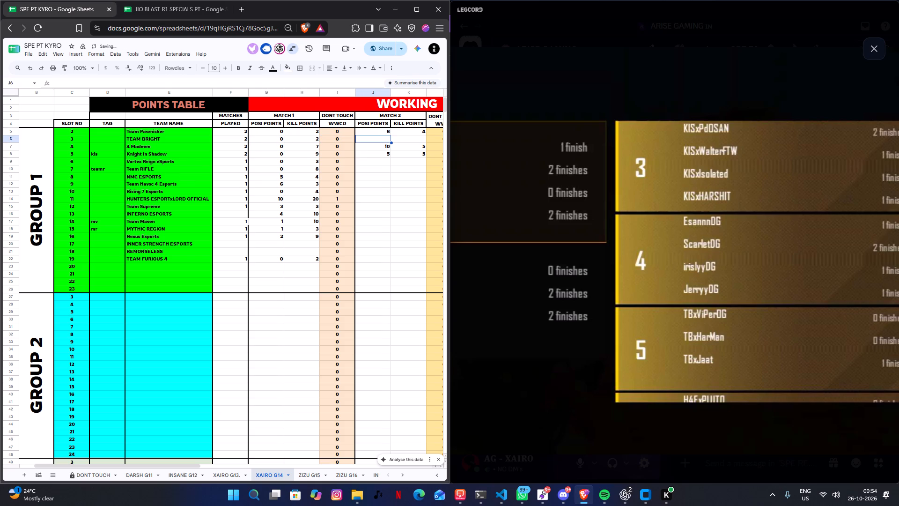
key("3")
key("Tab")
type("11")
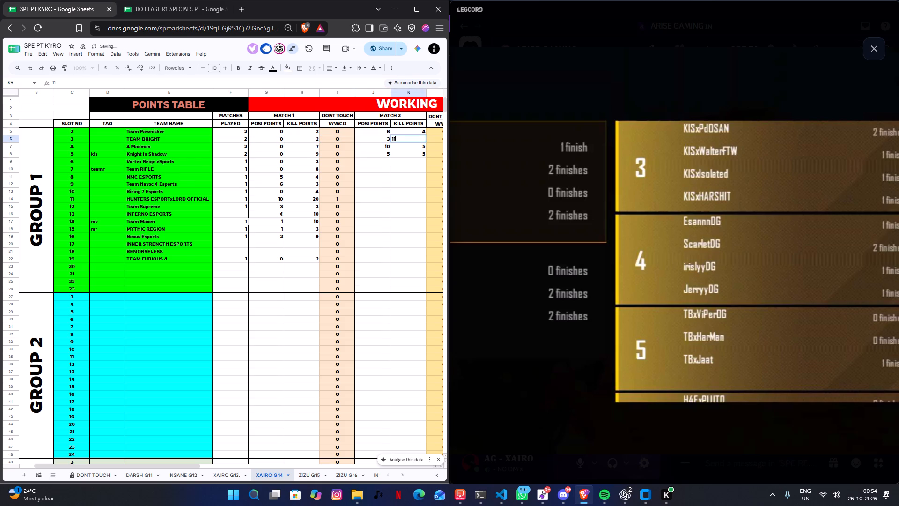
key("BackSpace")
key("Return")
Bring up the sixth-to-eighth placements of G14 M2 and record Team Havoc 4 Esports: 2 matches played, 2 position points, 5 kill points.
left_click(653, 274)
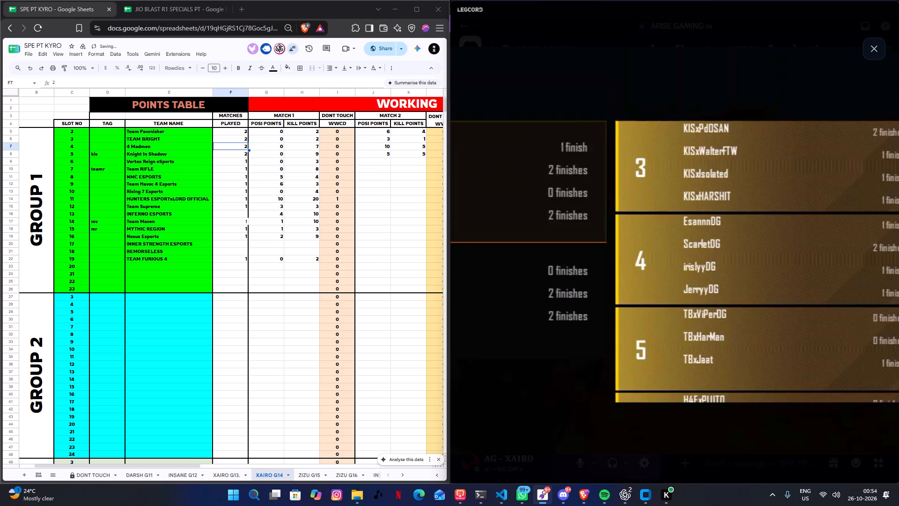
left_click(881, 253)
left_click(787, 242)
left_click_drag(779, 241, 753, 242)
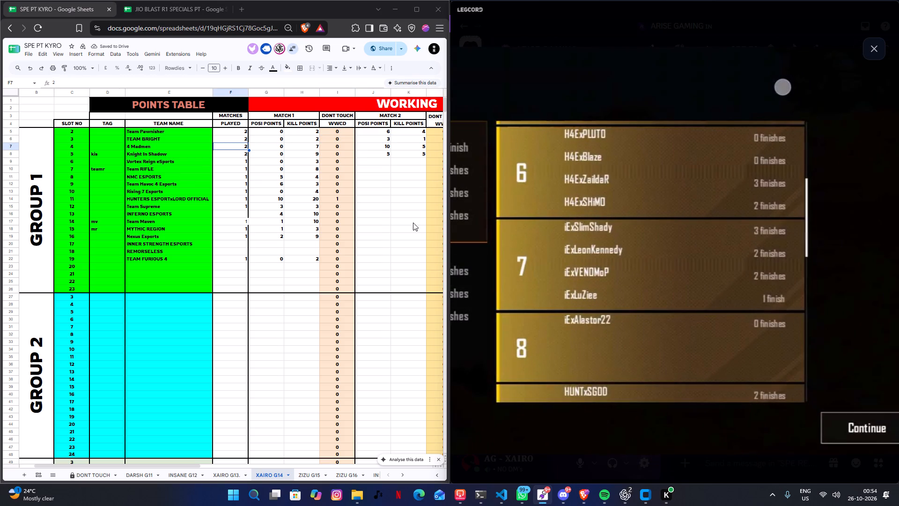
left_click(227, 185)
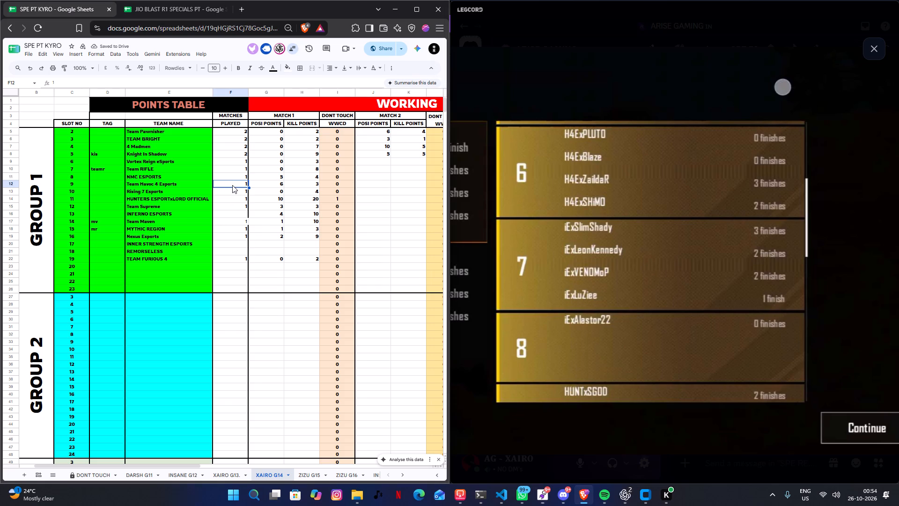
key("2")
key("Tab")
key("Tab")
key("Tab")
key("Tab")
key("Tab")
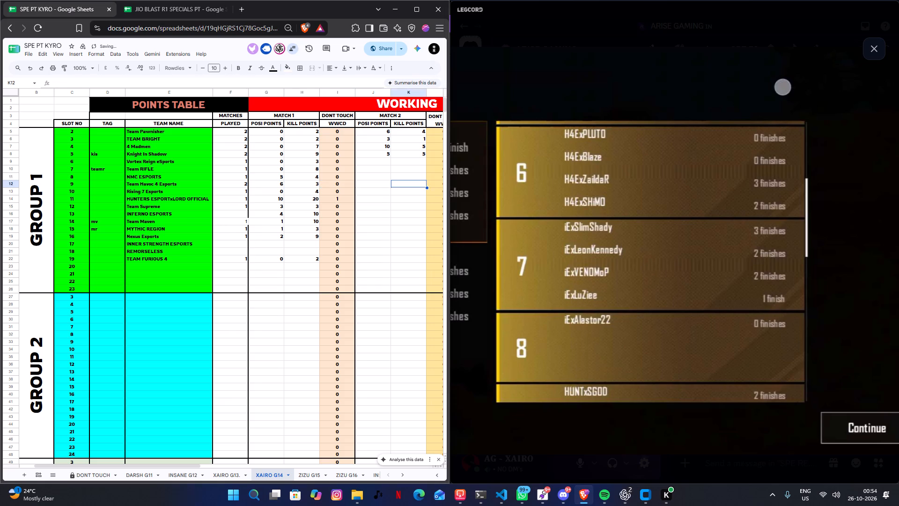
key("shift+Tab")
key("2")
key("Tab")
key("5")
key("Down")
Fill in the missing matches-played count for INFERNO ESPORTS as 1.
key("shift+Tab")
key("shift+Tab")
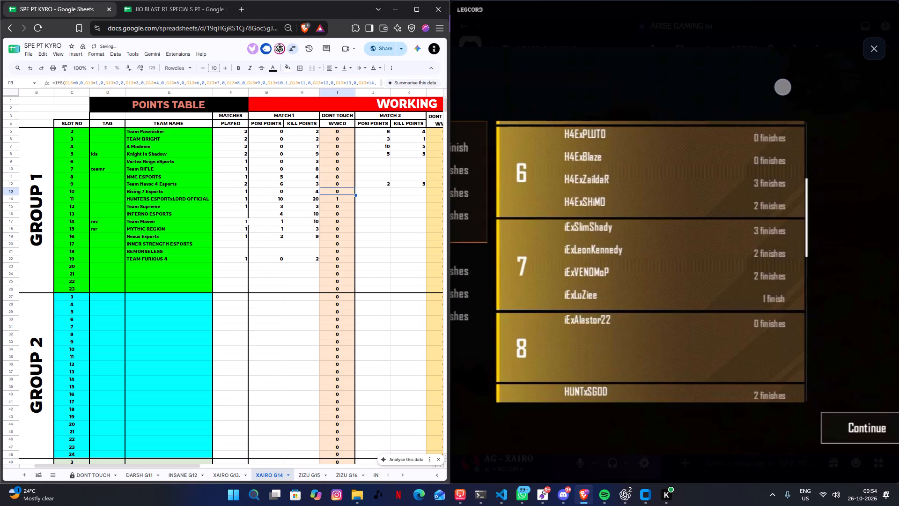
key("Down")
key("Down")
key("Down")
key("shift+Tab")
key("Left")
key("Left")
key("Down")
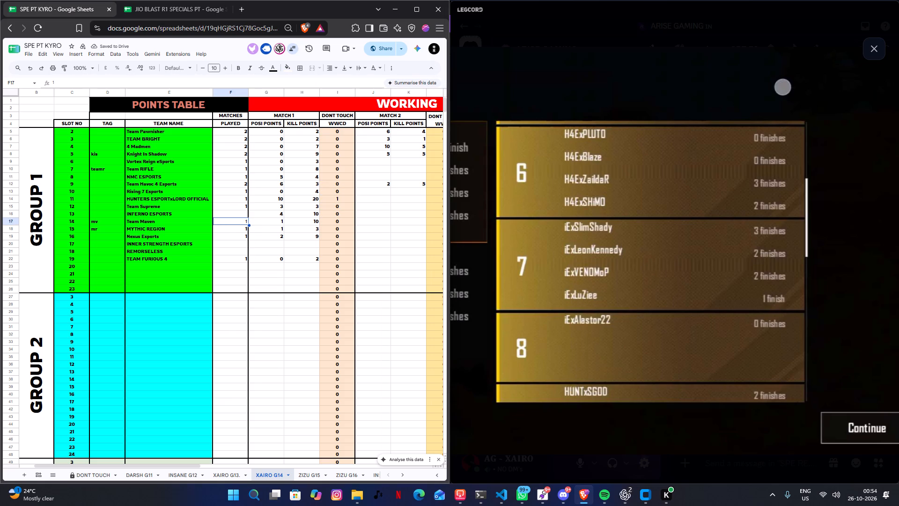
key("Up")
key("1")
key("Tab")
Record the match 2 result for INFERNO ESPORTS: 2 matches played, 1 position point, 9 kill points.
key("shift+Tab")
key("Tab")
key("shift+Tab")
key("Tab")
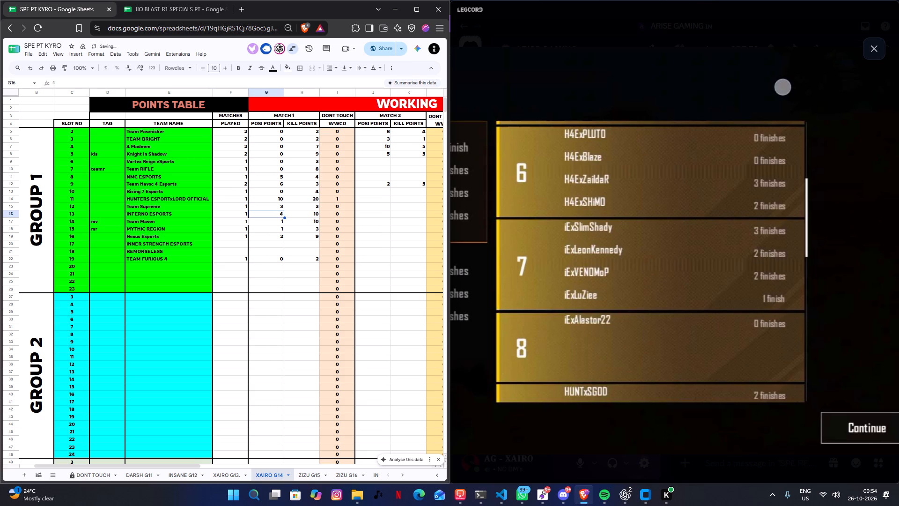
key("Tab")
key("shift+Tab")
key("Tab")
key("shift+Tab")
key("shift+Tab")
key("2")
key("Tab")
key("Tab")
key("Tab")
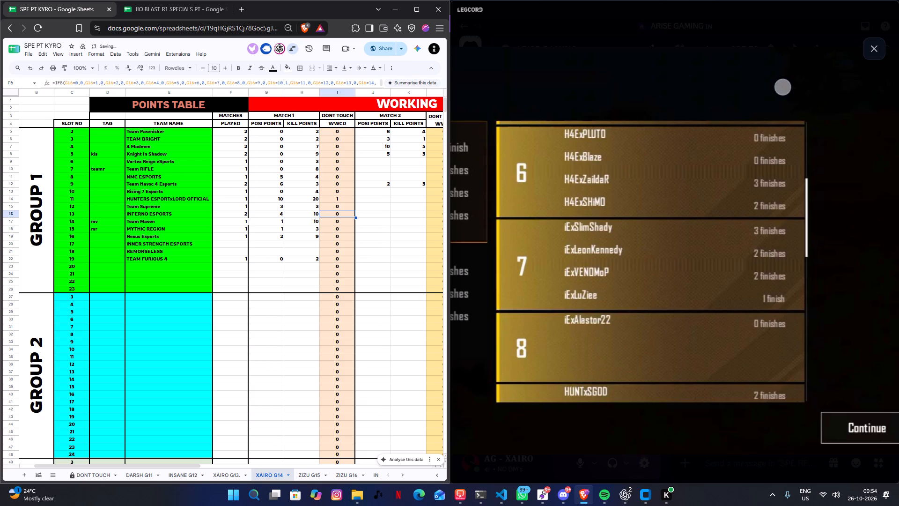
key("Tab")
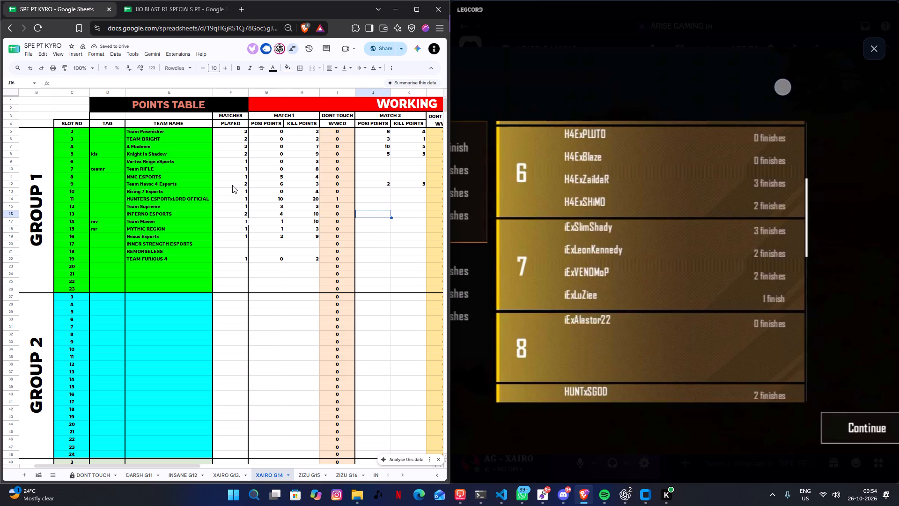
key("1")
key("Tab")
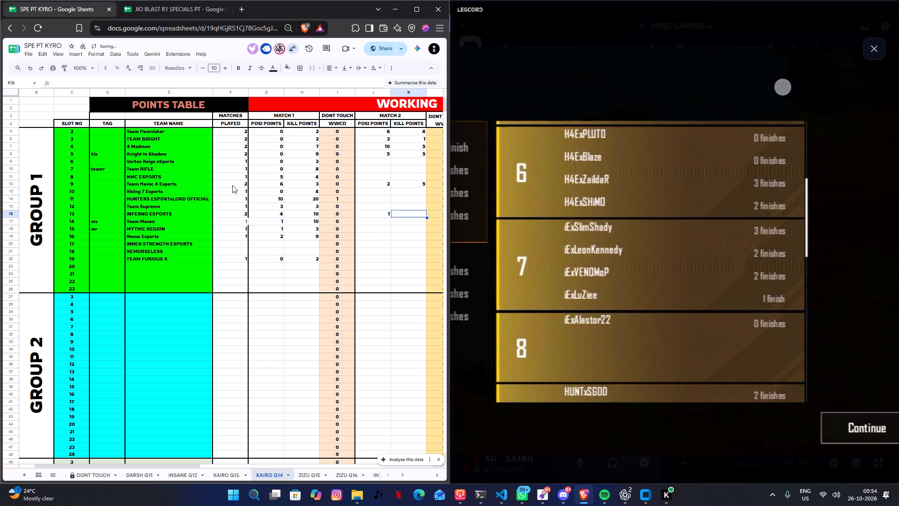
key("9")
key("Down")
Bring up the ninth-to-eleventh placements and record HUNTERS ESPORTxLORD OFFICIAL's match 2 result: 2 matches played, 0 position points, 7 kill points.
key("shift+Tab")
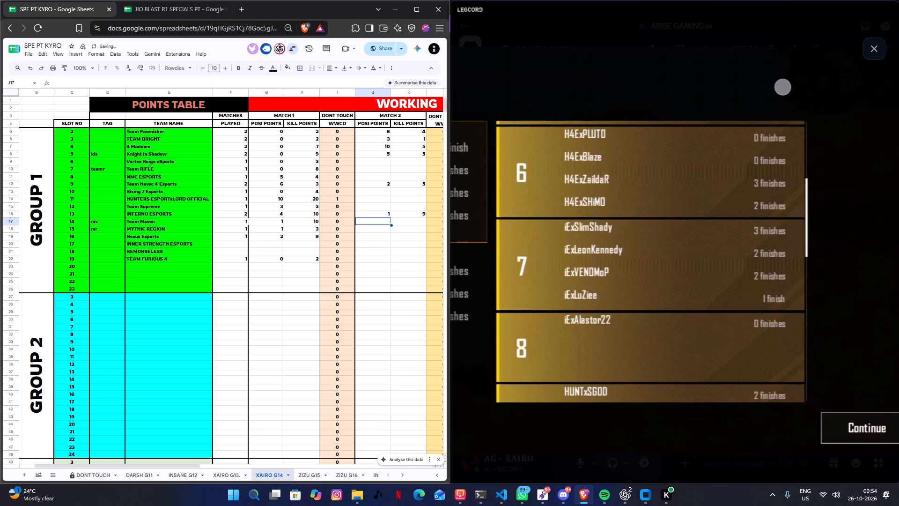
key("Down")
left_click(577, 288)
left_click(751, 282)
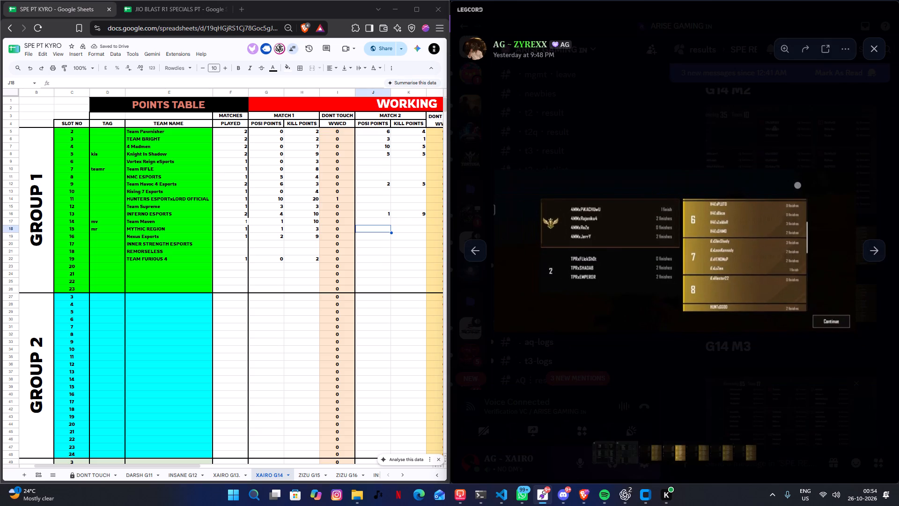
left_click(874, 252)
left_click(784, 239)
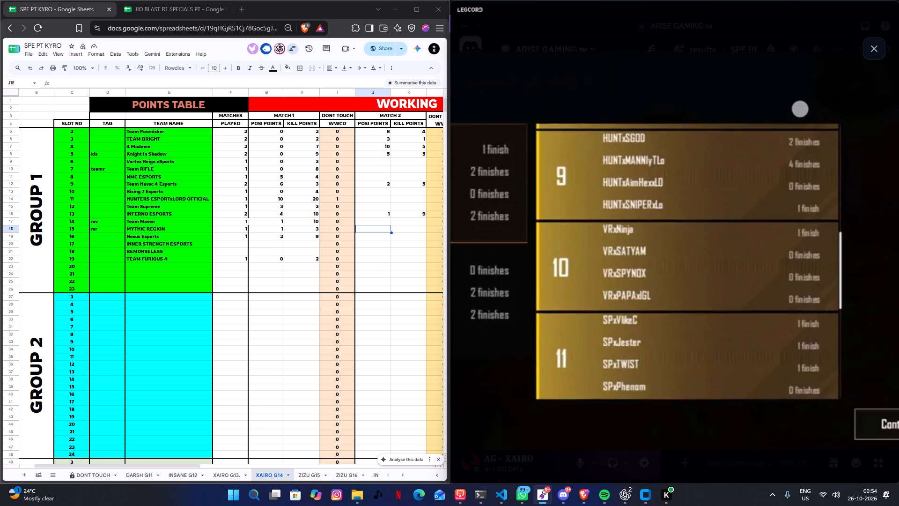
left_click_drag(788, 229, 733, 237)
left_click(228, 251)
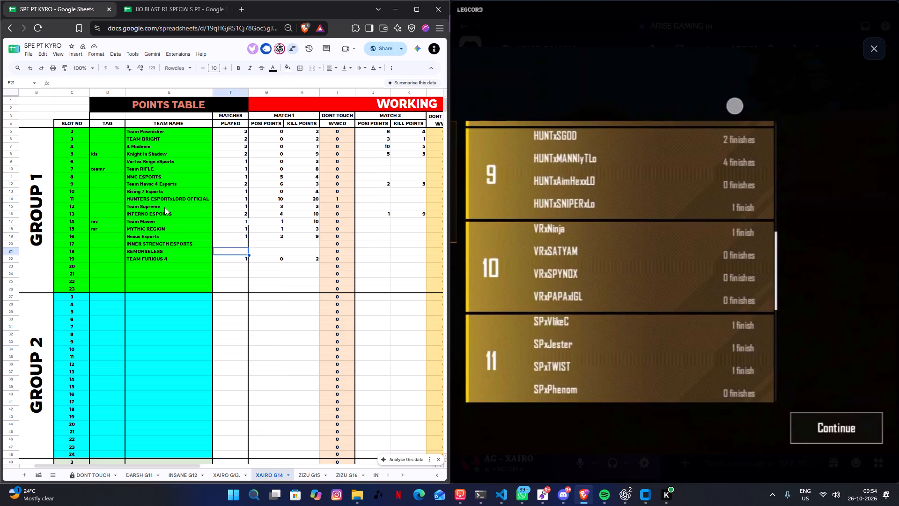
left_click(170, 195)
left_click(233, 201)
key("2")
key("Tab")
key("Tab")
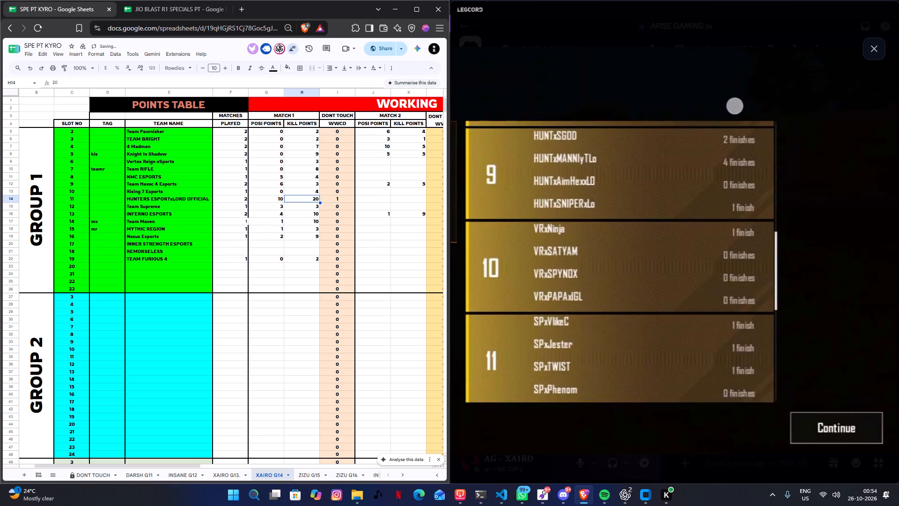
key("Tab")
key("Tab")
key("0")
key("Tab")
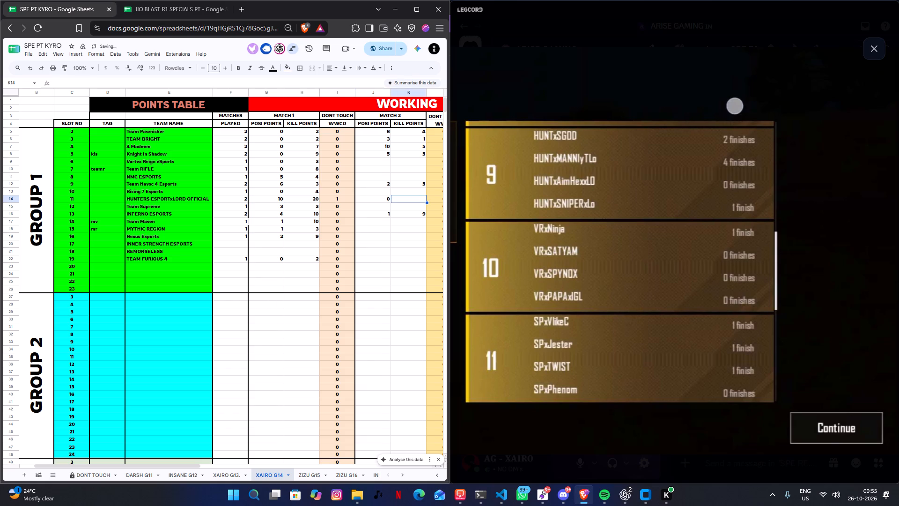
key("7")
key("Down")
Record Vortex Reign eSports' match 2 result: 2 matches played, 0 position points, 1 kill point.
key("Left")
key("shift+Tab")
key("shift+Tab")
key("Left")
key("Up")
key("Up")
key("Up")
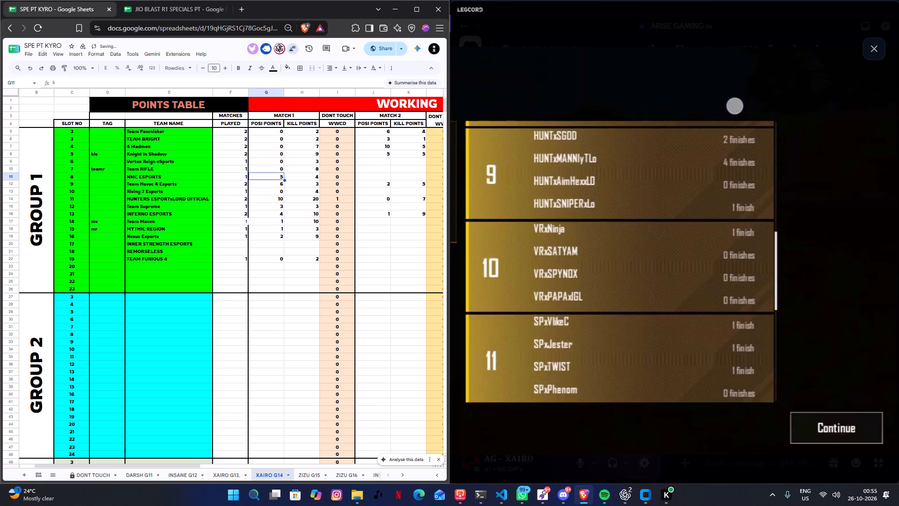
key("Up")
key("Up")
key("shift+Tab")
key("Up")
key("2")
key("Tab")
key("Tab")
key("Tab")
key("Tab")
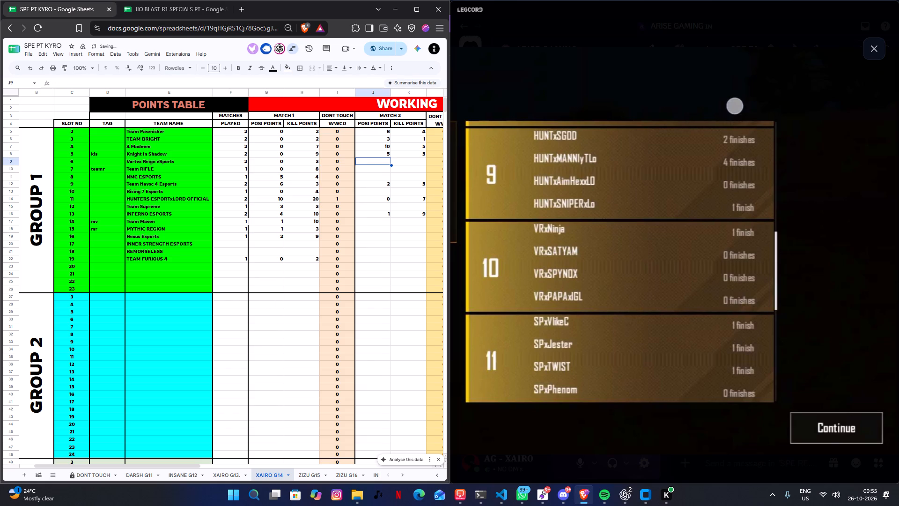
key("0")
key("Tab")
key("1")
key("shift+Tab")
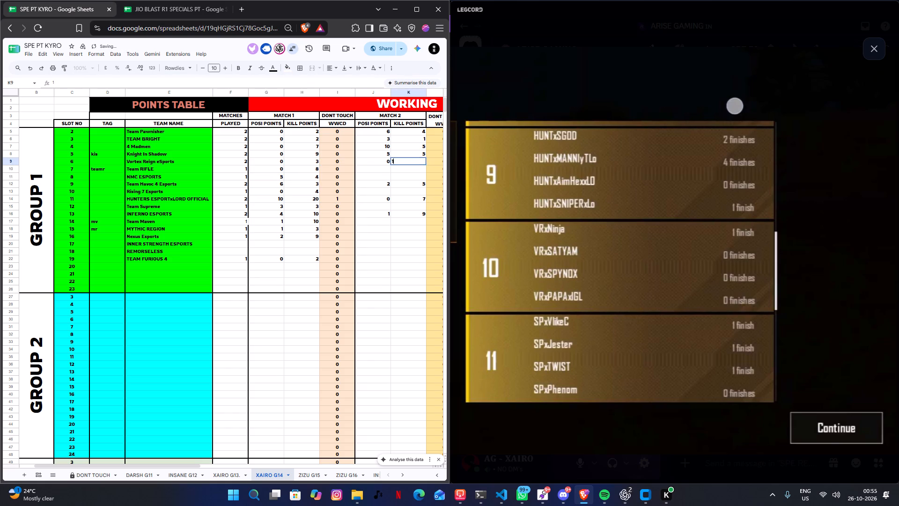
Record Team Supreme's match 2 result: 2 matches played, 0 position points, 3 kill points.
key("Down")
key("shift+Tab")
key("Down")
key("Down")
key("Down")
key("Down")
key("Down")
key("shift+Tab")
key("Down")
key("Down")
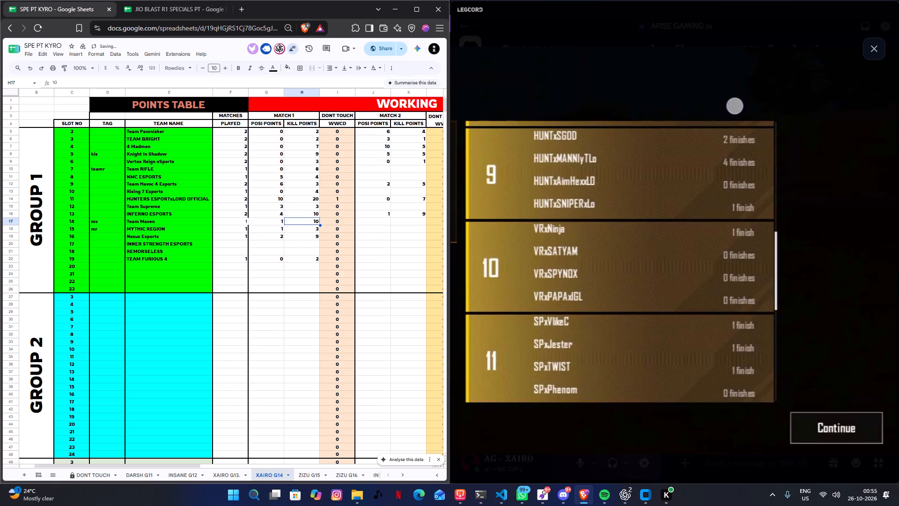
key("Left")
key("Left")
key("Up")
key("Up")
key("2")
key("Tab")
key("Tab")
key("Tab")
key("Tab")
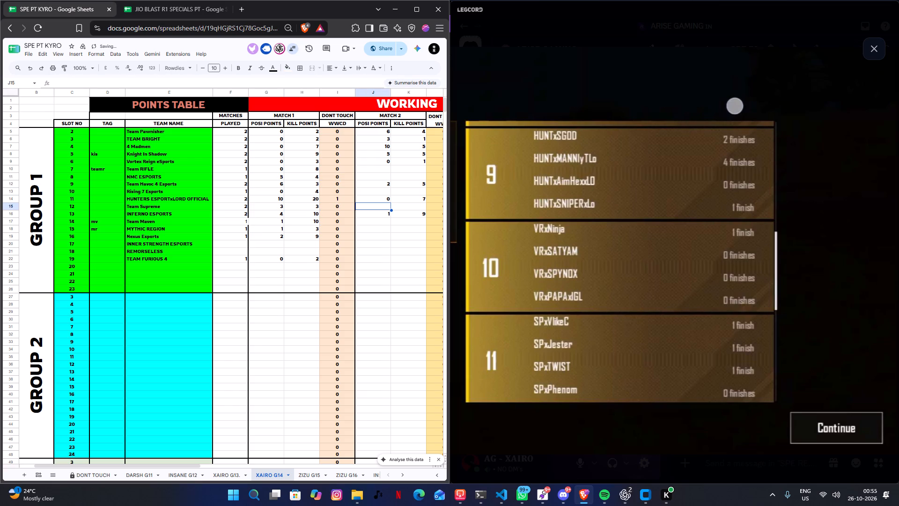
key("0")
key("Tab")
key("3")
key("Left")
key("Down")
key("shift+Tab")
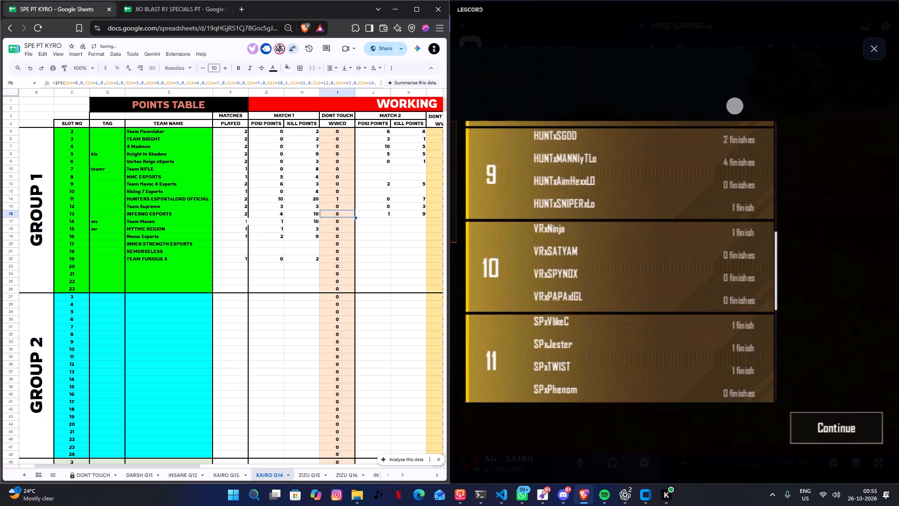
key("shift+Tab")
Bring up the twelfth-to-fourteenth placements of G14 M2 and record Team RIFLE: 2 matches played, 0 position points, 0 kill points.
left_click(757, 269)
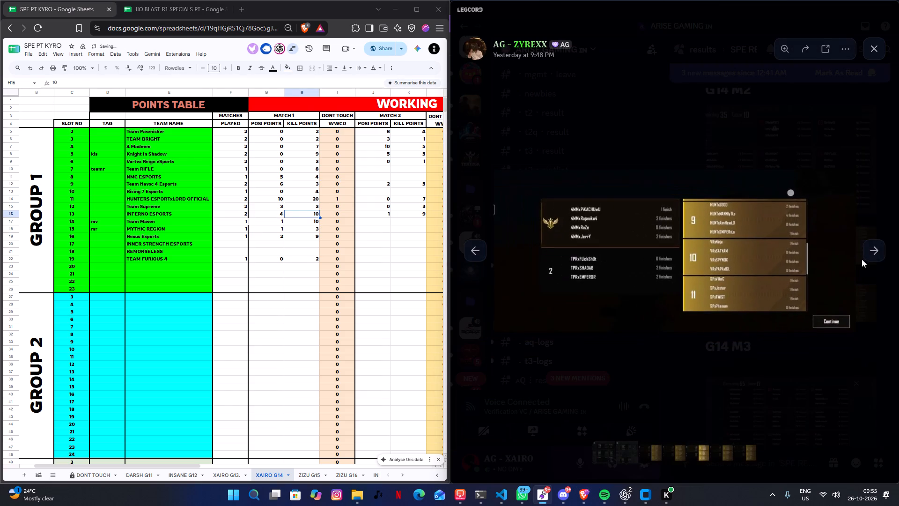
left_click(870, 256)
left_click(788, 236)
left_click_drag(777, 223, 739, 225)
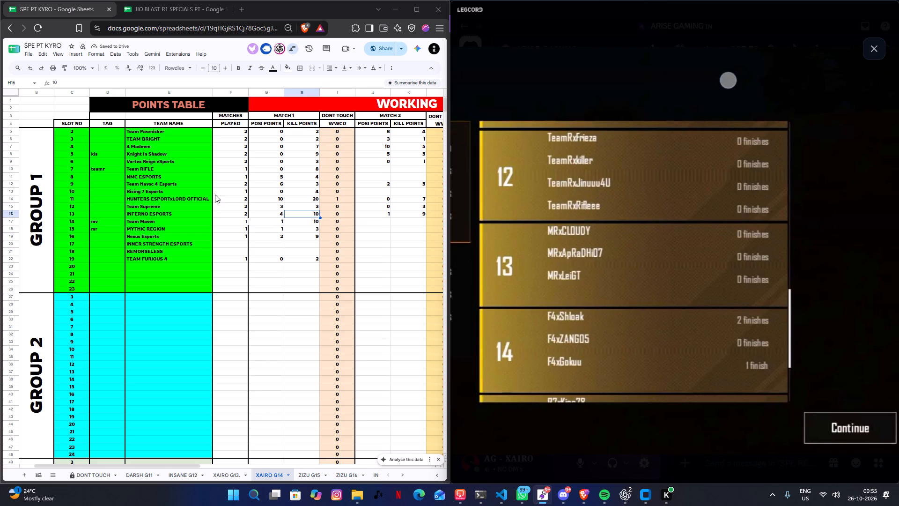
left_click(144, 165)
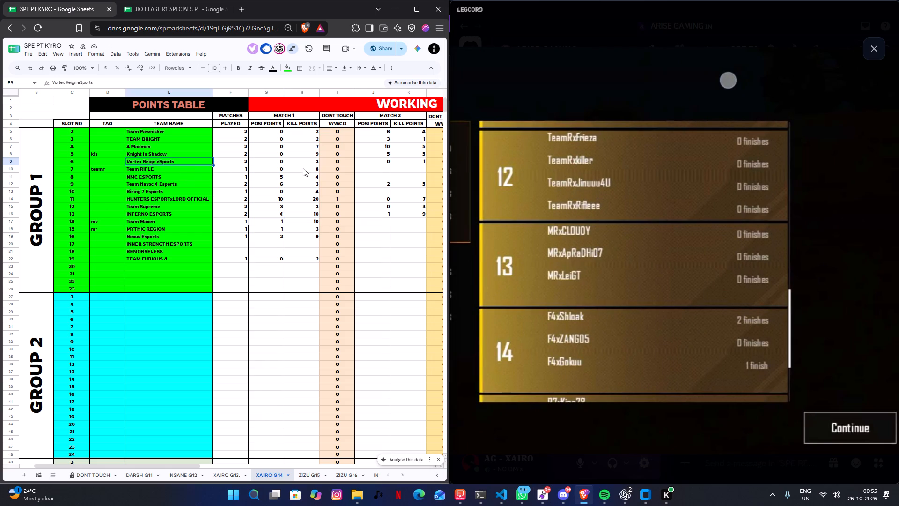
left_click(234, 166)
key("2")
key("Tab")
key("Tab")
key("Tab")
key("Tab")
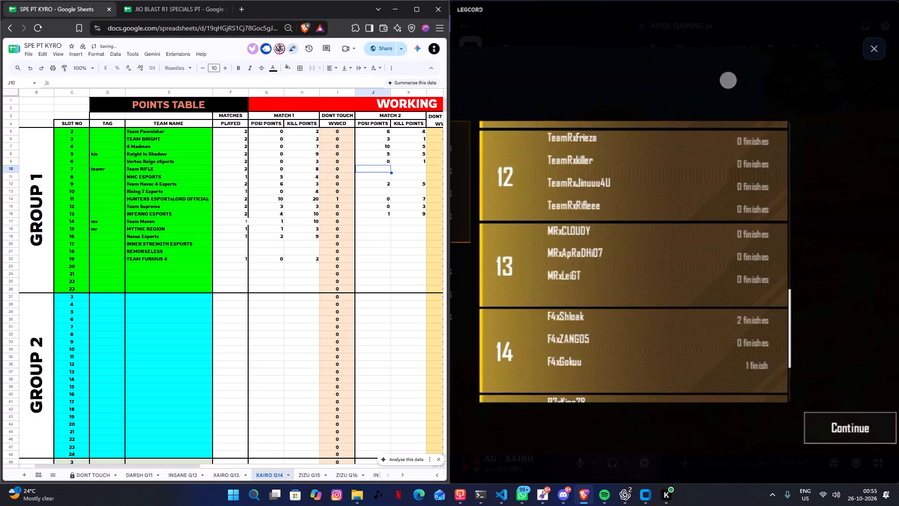
key("0")
key("Tab")
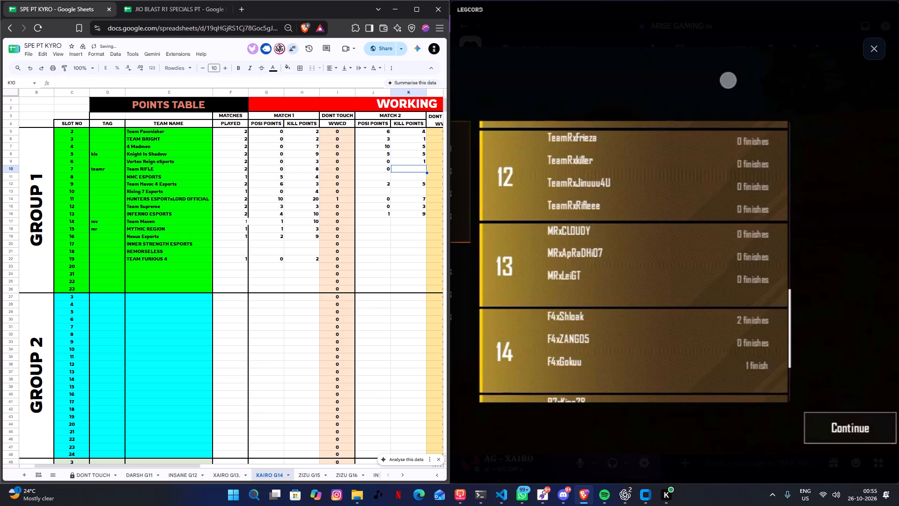
key("0")
key("Down")
Record MYTHIC REGION's match 2 result: 2 matches played, 0 position points, 0 kill points.
key("Down")
key("Left")
key("shift+Tab")
key("Down")
key("shift+Tab")
key("Down")
key("Down")
key("Down")
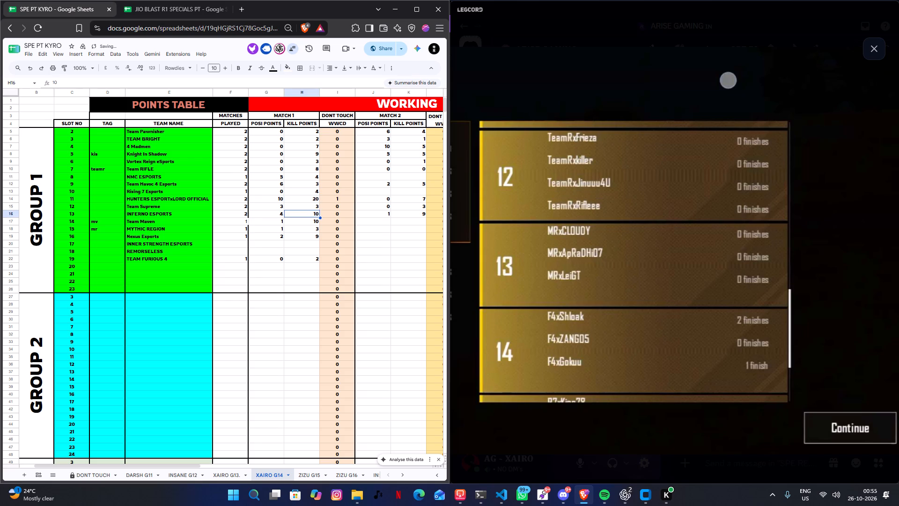
key("Left")
key("Left")
key("Down")
key("Down")
key("2")
key("Tab")
key("Tab")
key("Tab")
key("Tab")
key("0")
key("Tab")
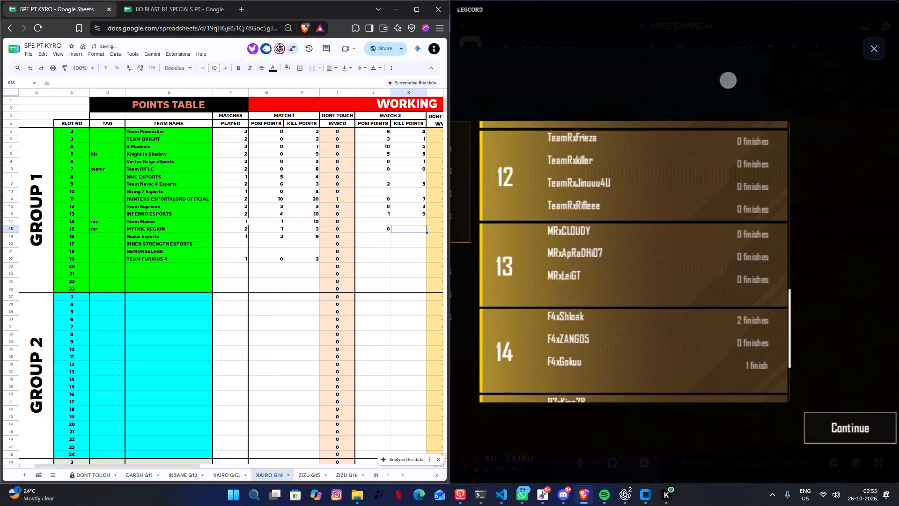
key("0")
key("Down")
Record TEAM FURIOUS 4's match 2 result: 2 matches played, 0 position points, 3 kill points.
key("shift+Tab")
key("Down")
key("shift+Tab")
key("shift+Tab")
key("Up")
key("Down")
key("Left")
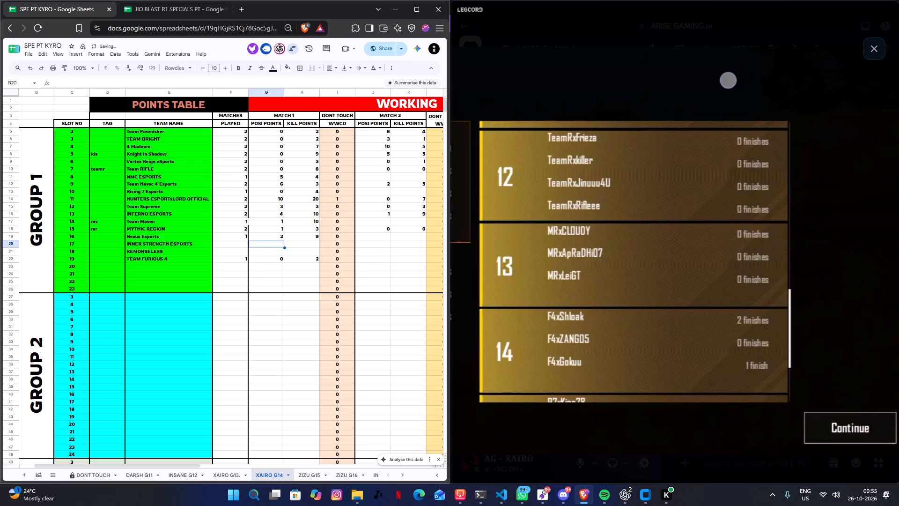
key("Left")
key("Left")
key("Down")
key("Down")
key("Tab")
key("2")
key("Tab")
key("Tab")
key("Tab")
key("Tab")
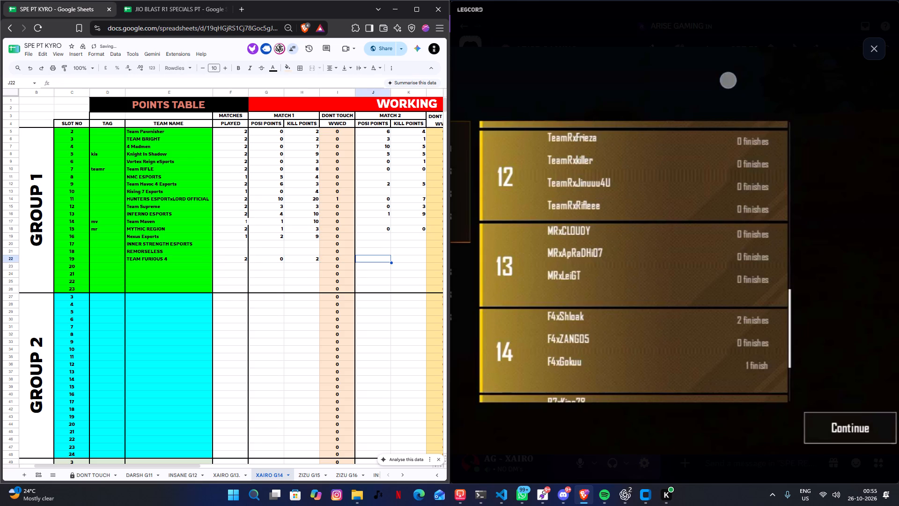
key("0")
key("Tab")
key("3")
key("Tab")
key("shift+Tab")
key("Down")
key("shift+Tab")
key("shift+Left")
key("shift+Tab")
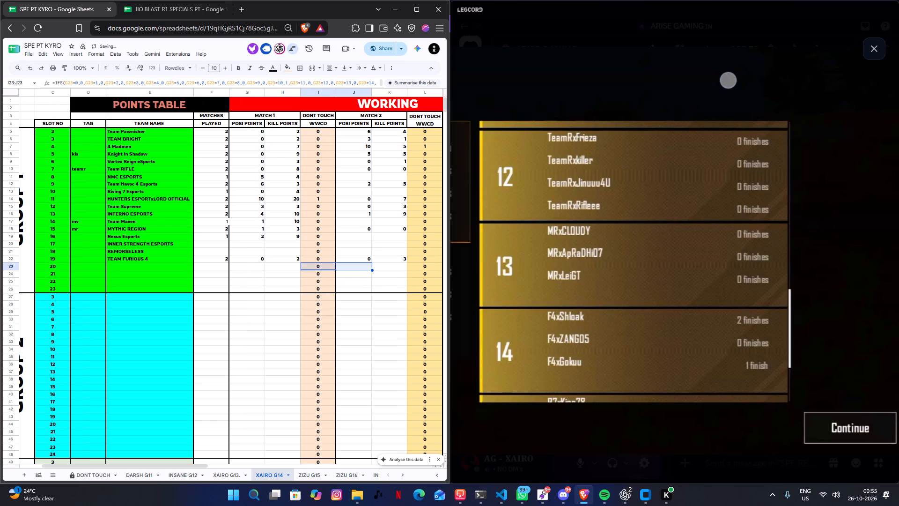
Bring up the fourteenth-to-sixteenth placements and record Rising 7 Esports' match 2 result: 2 matches played, 0 position points, 0 kill points.
left_click(693, 275)
left_click(877, 251)
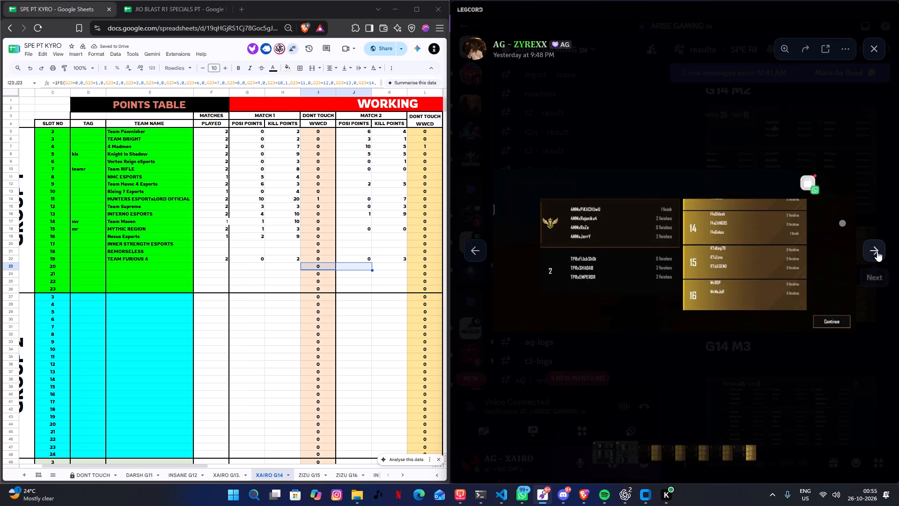
left_click(815, 250)
left_click(257, 225)
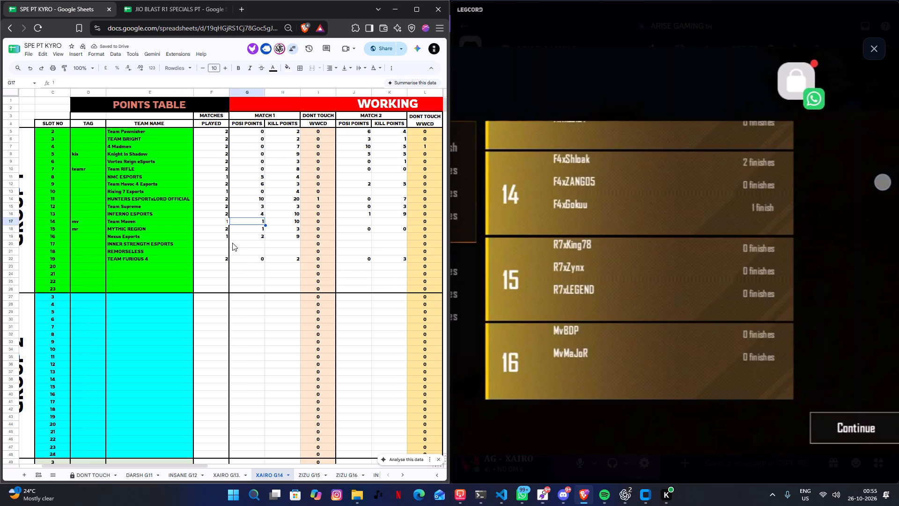
left_click(232, 243)
left_click(213, 247)
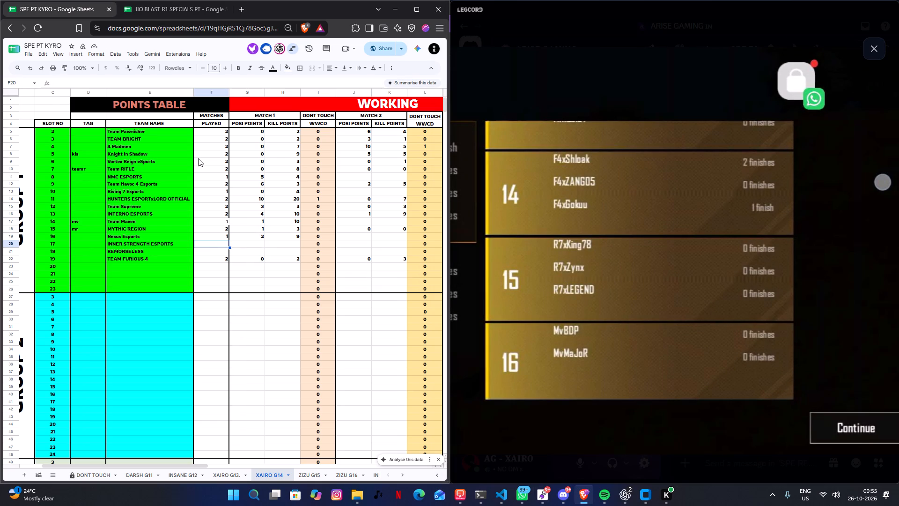
left_click(200, 192)
key("Return")
key("2")
key("Tab")
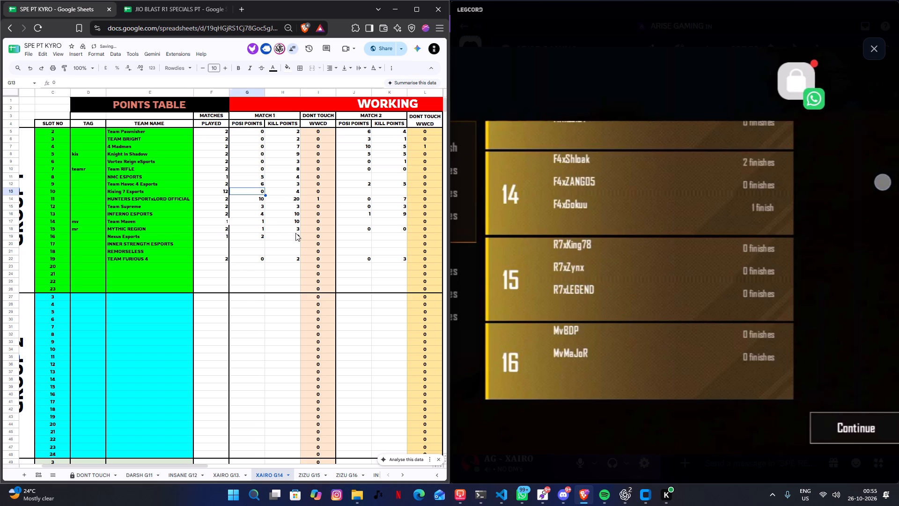
key("Tab")
key("shift+Tab")
key("shift+Tab")
key("2")
key("Tab")
key("Tab")
key("Tab")
key("Tab")
key("0")
key("Tab")
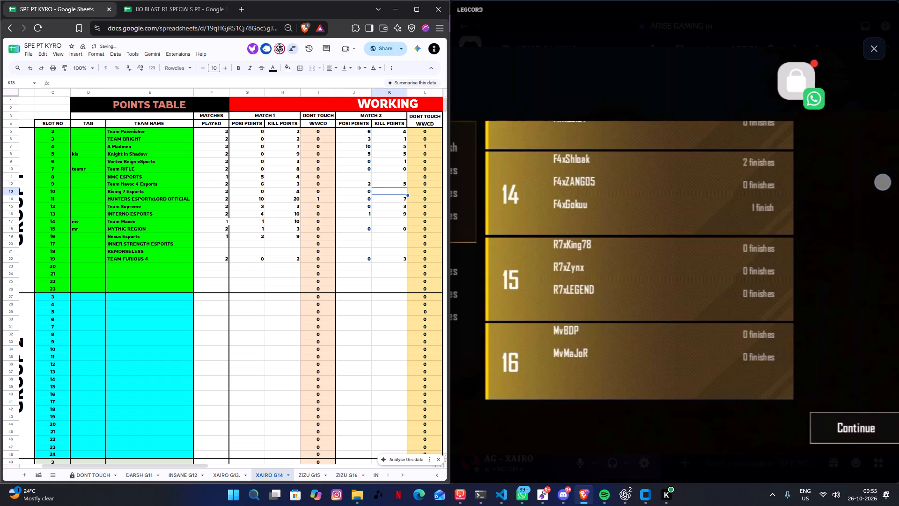
key("0")
key("Tab")
Record Team Maven's match 2 result: 2 matches played, 0 position points, 0 kill points.
key("Down")
key("shift+Tab")
key("shift+Left")
key("shift+Tab")
key("Left")
key("Left")
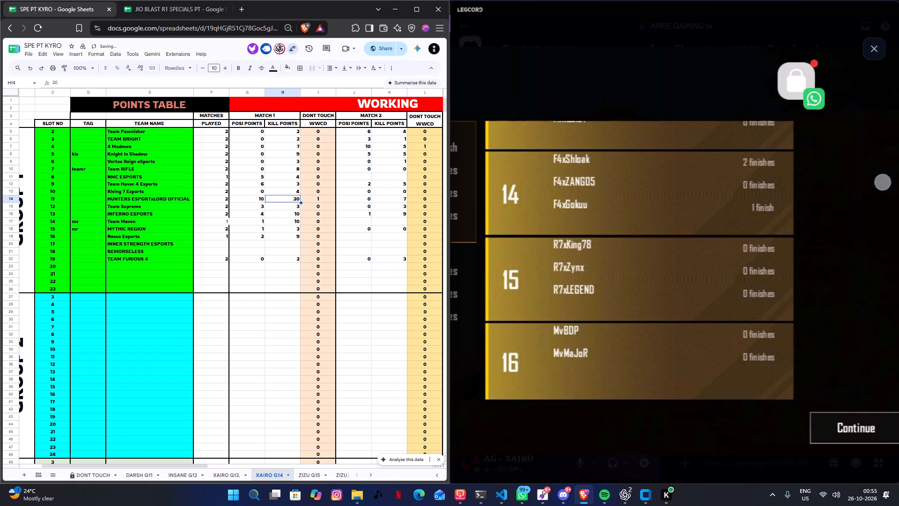
key("Down")
key("Down")
key("Down")
key("Left")
key("Left")
key("2")
key("Tab")
key("Tab")
key("Tab")
key("Tab")
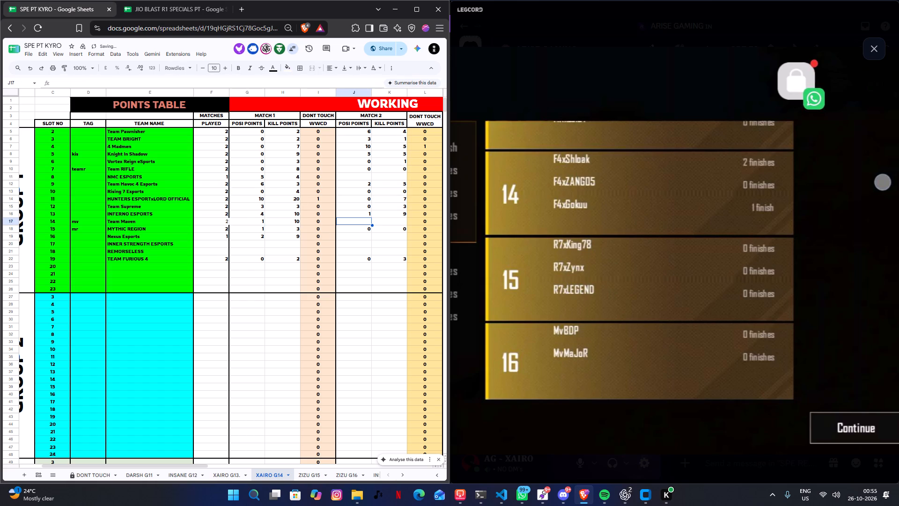
key("0")
key("Tab")
key("0")
key("Tab")
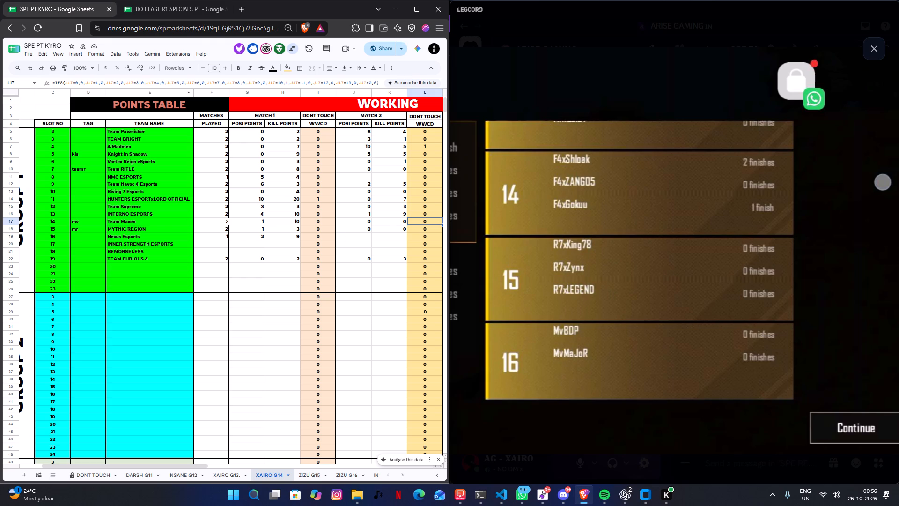
Leave the match 2 screenshots and bring up the G14 M3 screenshot showing the first-to-fifth placements.
left_click(751, 243)
left_click(744, 243)
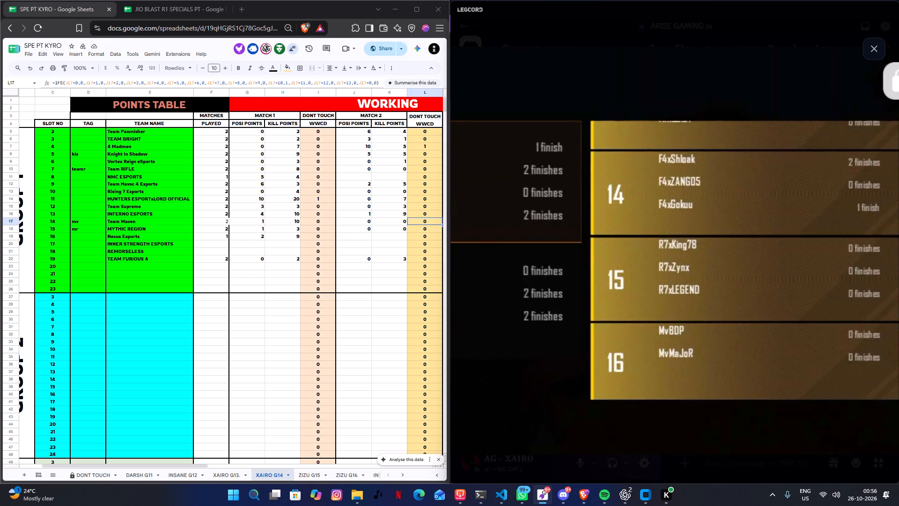
left_click(862, 240)
left_click(871, 253)
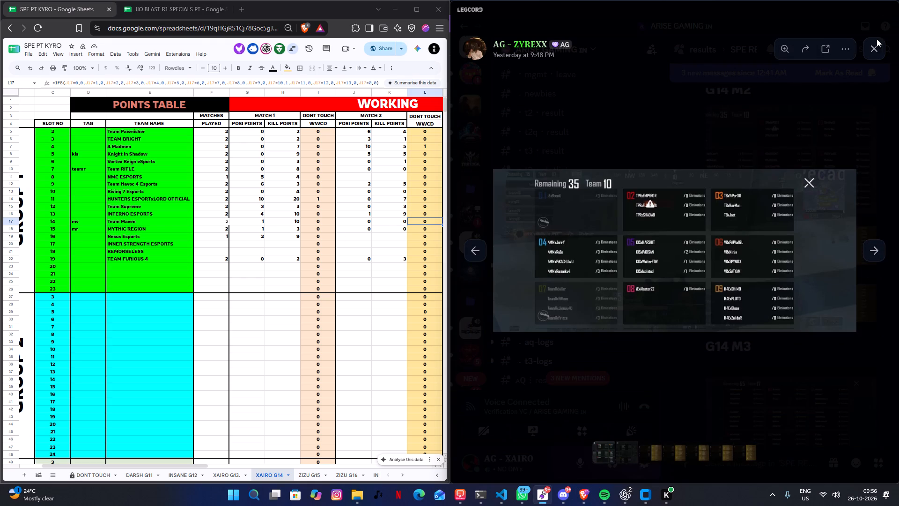
left_click(880, 53)
scroll(733, 295, "down", 6)
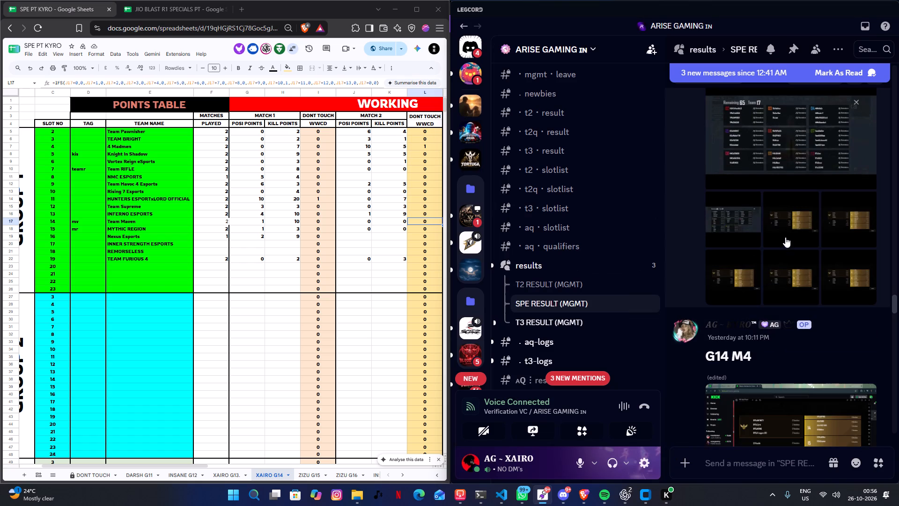
left_click(785, 234)
left_click(629, 214)
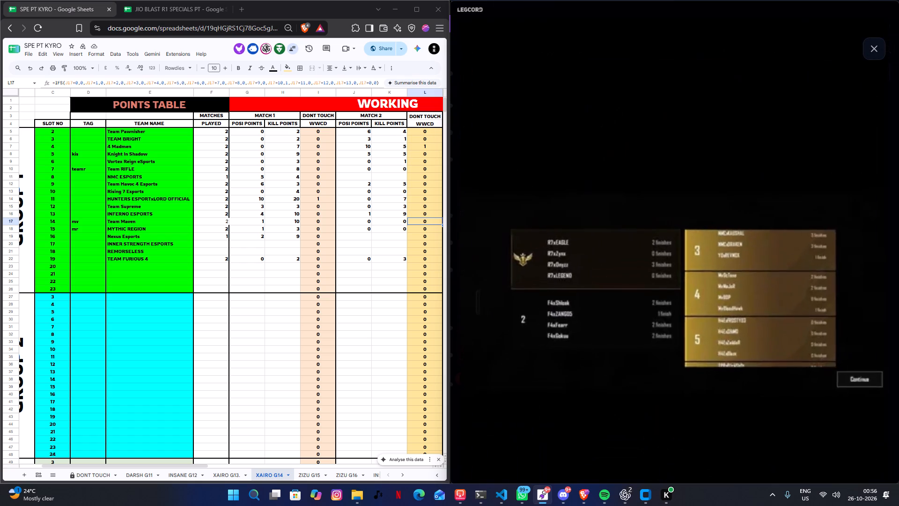
scroll(637, 236, "up", 2)
scroll(637, 240, "down", 2)
Set Rising 7 Esports' matches played to 3 in the points table.
left_click(173, 213)
left_click(154, 246)
left_click(154, 256)
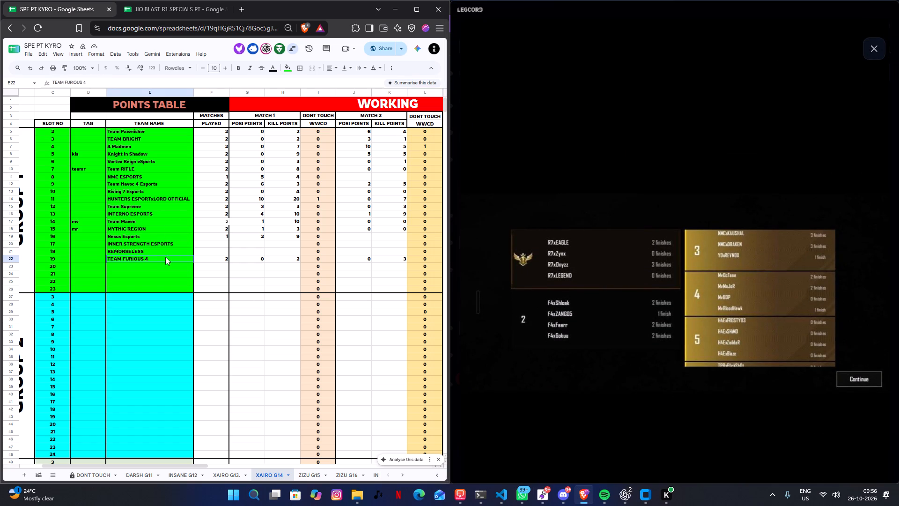
left_click(195, 199)
left_click(226, 190)
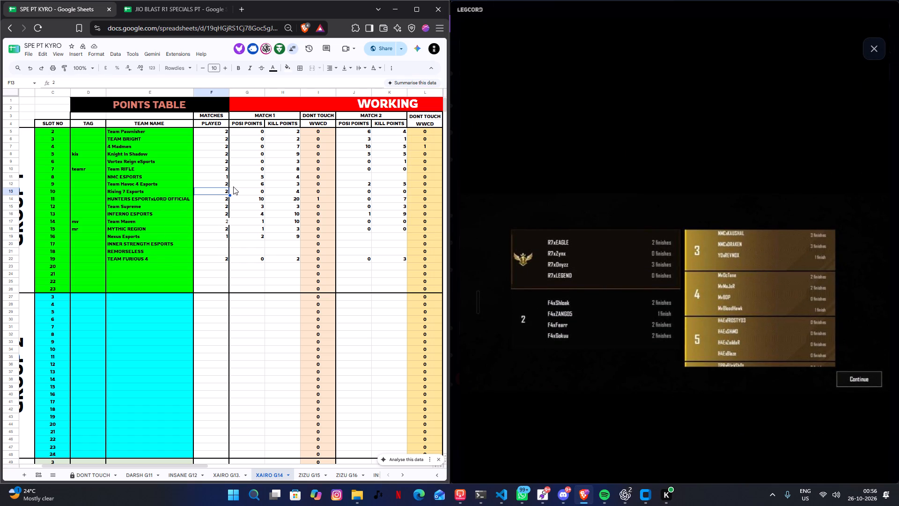
key("3")
key("Tab")
scroll(357, 227, "down", 1, "ctrl")
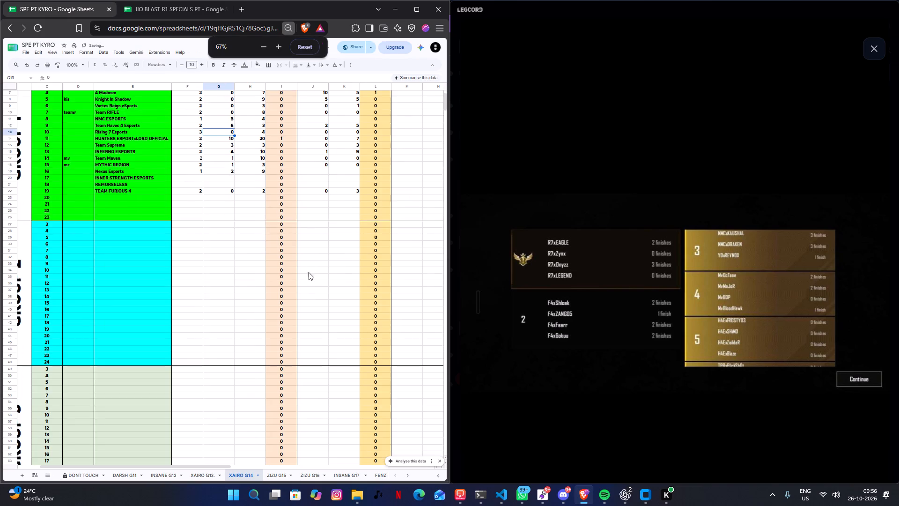
scroll(309, 272, "up", 2)
left_click(177, 186)
left_click(175, 177)
left_click(209, 177)
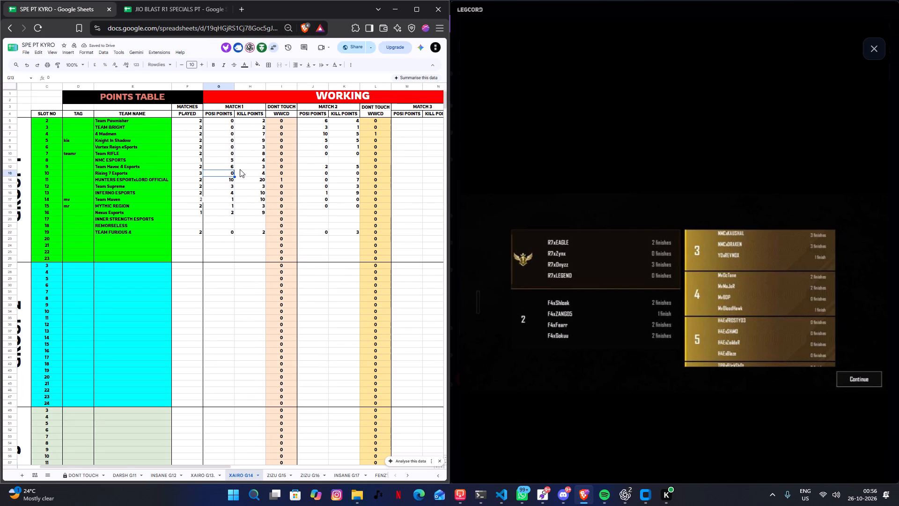
key("Tab")
key("Tab")
Switch to Legcord, close the enlarged result screenshot and mute the microphone in the voice channel.
left_click(538, 505)
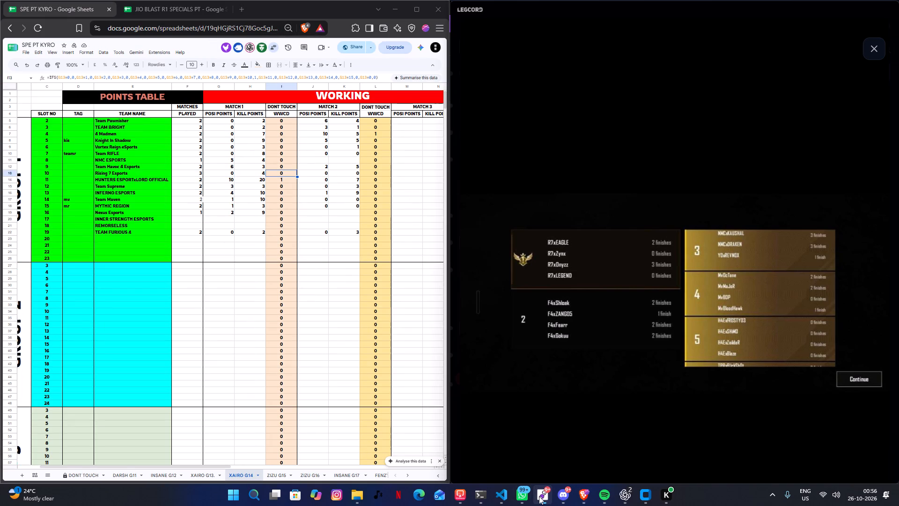
left_click(868, 61)
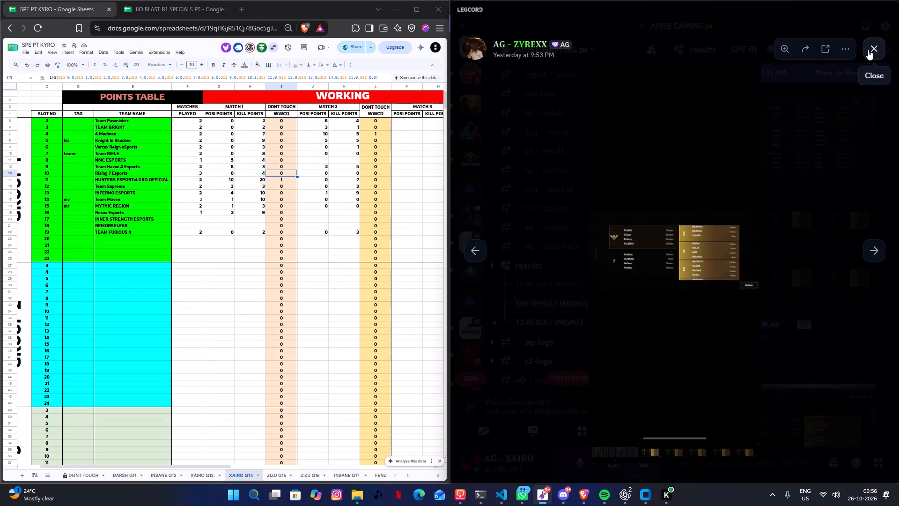
left_click(868, 50)
scroll(545, 232, "down", 1)
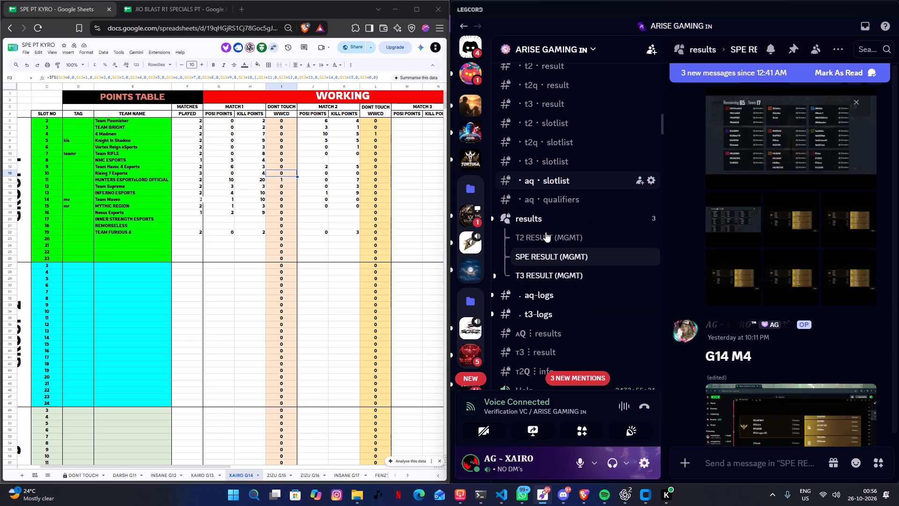
scroll(567, 273, "up", 3)
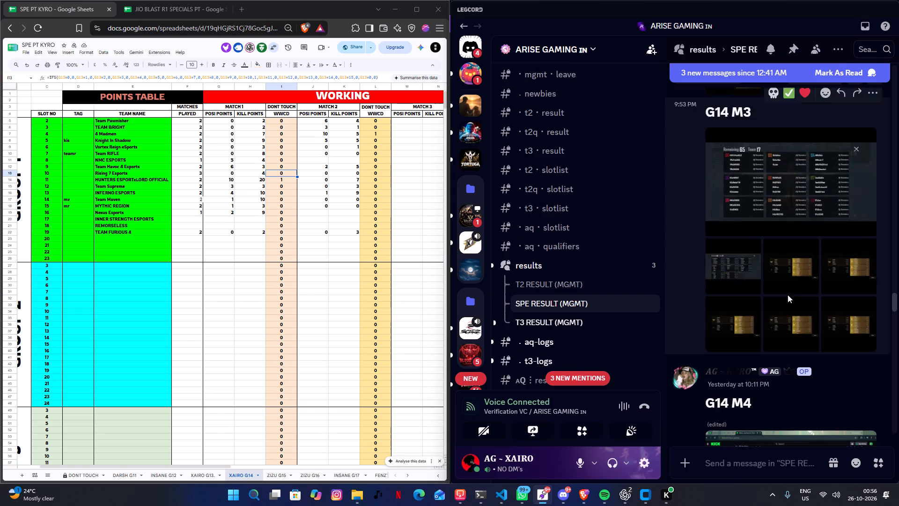
scroll(789, 295, "down", 2)
left_click(586, 465)
Reopen the G14 M3 screenshot with the first-to-fifth placements and enlarge it for reading.
scroll(721, 352, "up", 2)
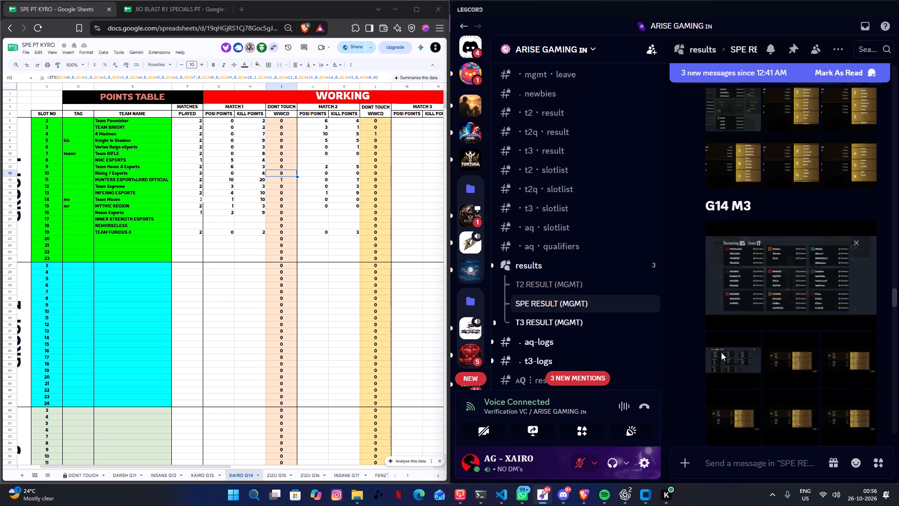
scroll(721, 352, "up", 2)
scroll(722, 350, "down", 2)
left_click(779, 300)
left_click(718, 245)
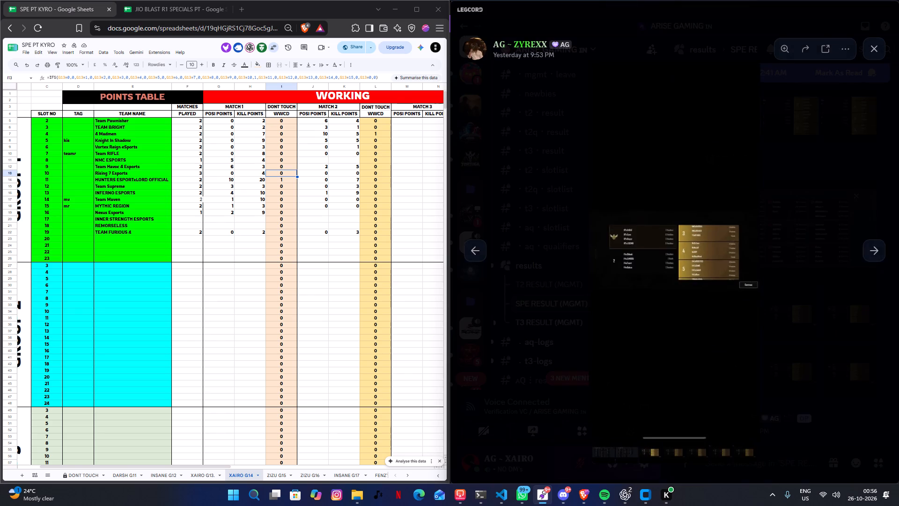
Record Rising 7 Esports' match 3 result: 10 position points, 5 kill points.
left_click(148, 196)
left_click(221, 173)
left_click(173, 174)
left_click(173, 154)
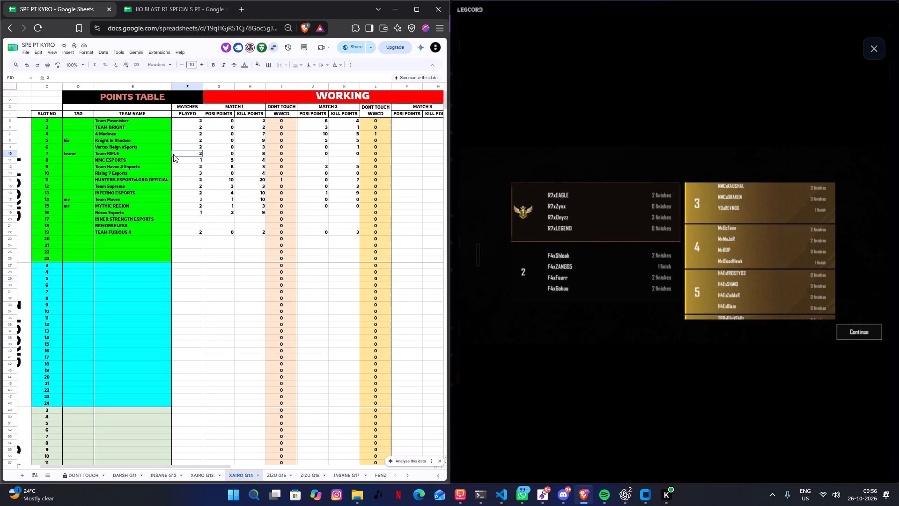
left_click(177, 183)
left_click(190, 173)
key("Tab")
key("Tab")
key("Tab")
key("Tab")
key("Tab")
key("Tab")
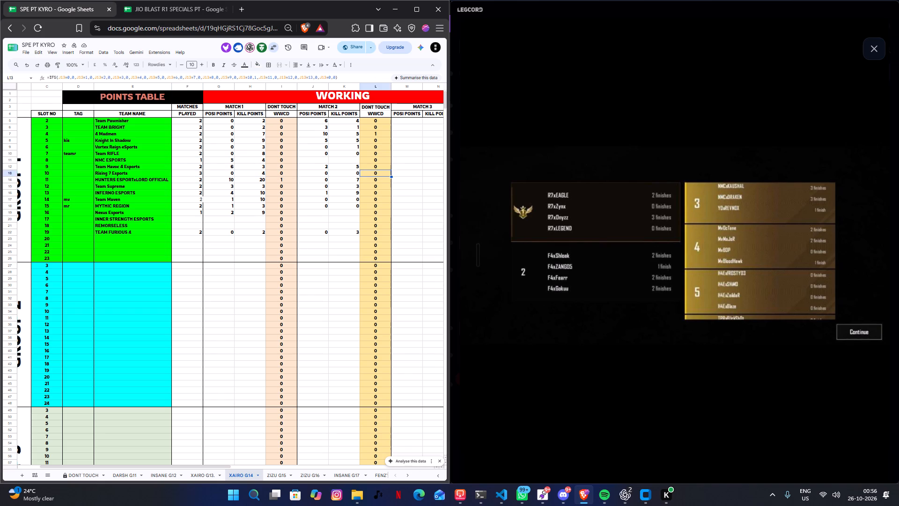
key("Tab")
type("10")
key("Tab")
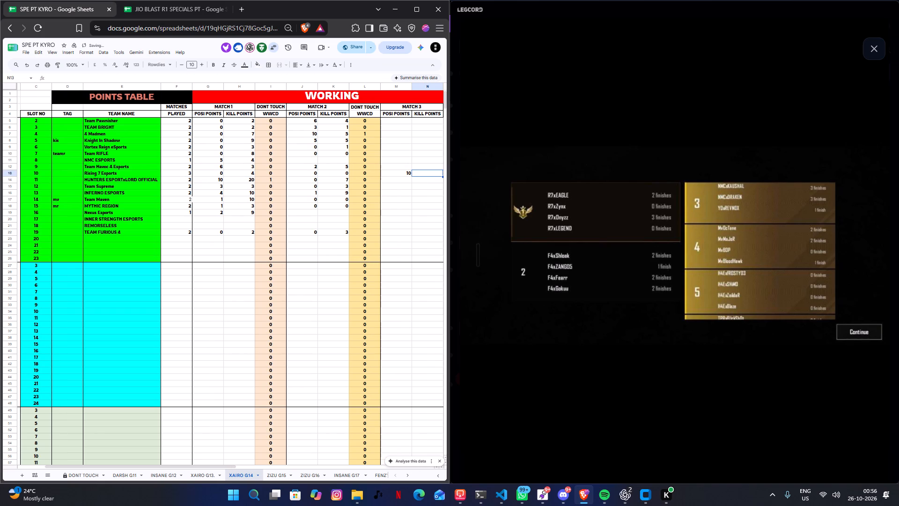
key("5")
Set TEAM FURIOUS 4's matches played to 3.
key("Down")
key("Left")
key("Left")
key("shift+Tab")
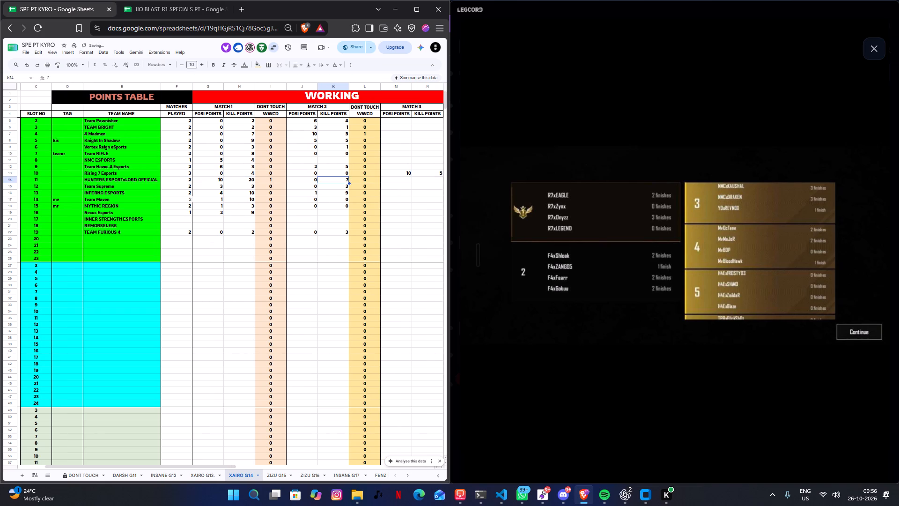
key("shift+Tab")
key("shift+Tab")
key("shift+Tab")
key("Down")
key("Down")
key("Down")
key("Down")
key("Down")
key("Down")
key("Down")
key("Down")
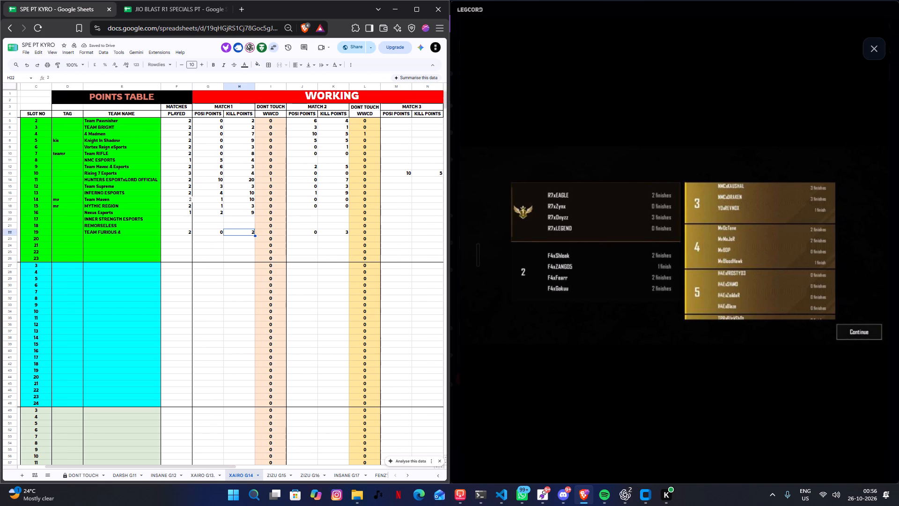
key("shift+Tab")
key("shift+Tab")
key("3")
key("Tab")
key("Tab")
key("Tab")
key("Tab")
key("Tab")
key("Tab")
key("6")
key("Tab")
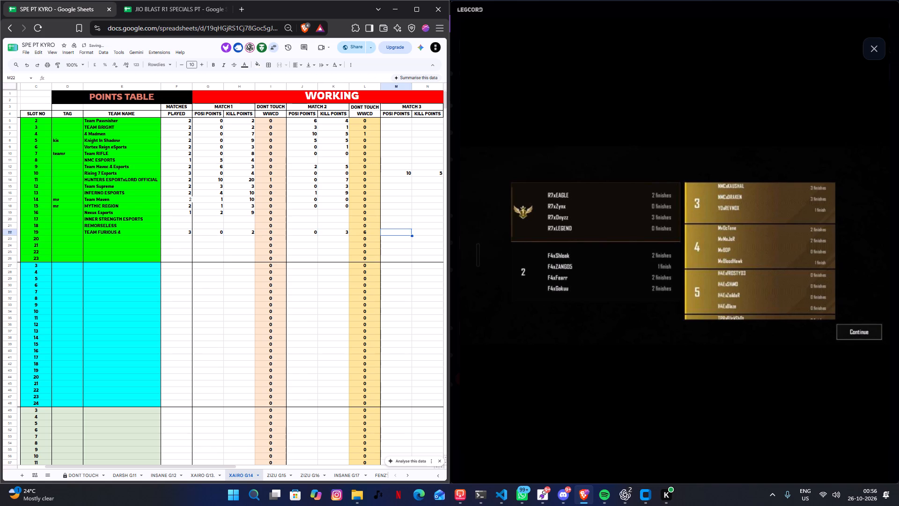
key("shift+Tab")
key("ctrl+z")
Record TEAM FURIOUS 4's match 3 result: 6 position points, 7 kill points.
key("Up")
key("Up")
key("Down")
key("Down")
key("Right")
key("Tab")
key("shift+Tab")
key("6")
key("Tab")
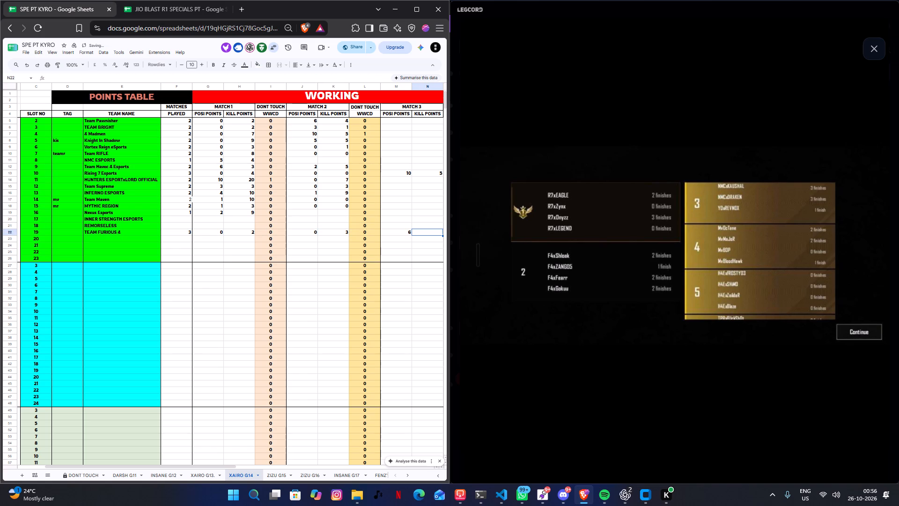
key("7")
Set NMC ESPORTS' matches played to 2.
key("Down")
key("shift+Tab")
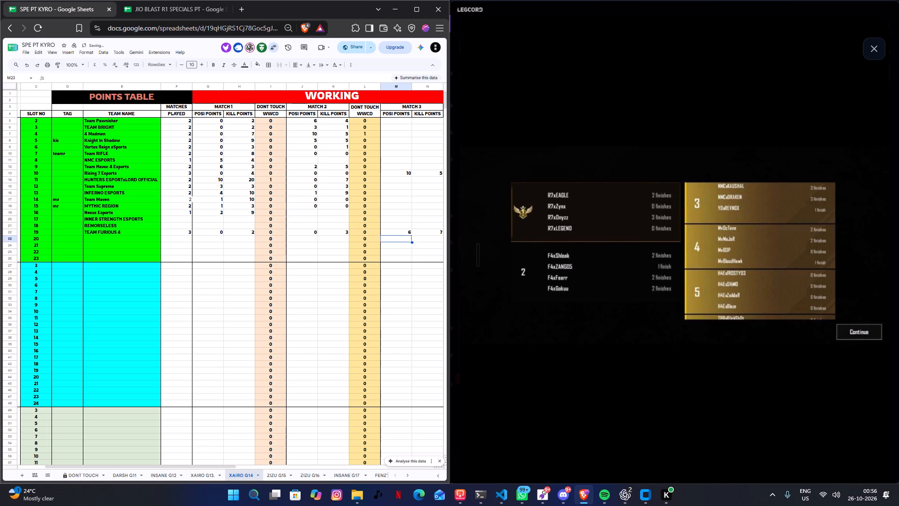
key("shift+Tab")
key("shift+Tab")
key("shift+Tab")
key("Up")
key("Up")
key("shift+Left")
key("shift+Tab")
key("shift+Tab")
key("shift+Tab")
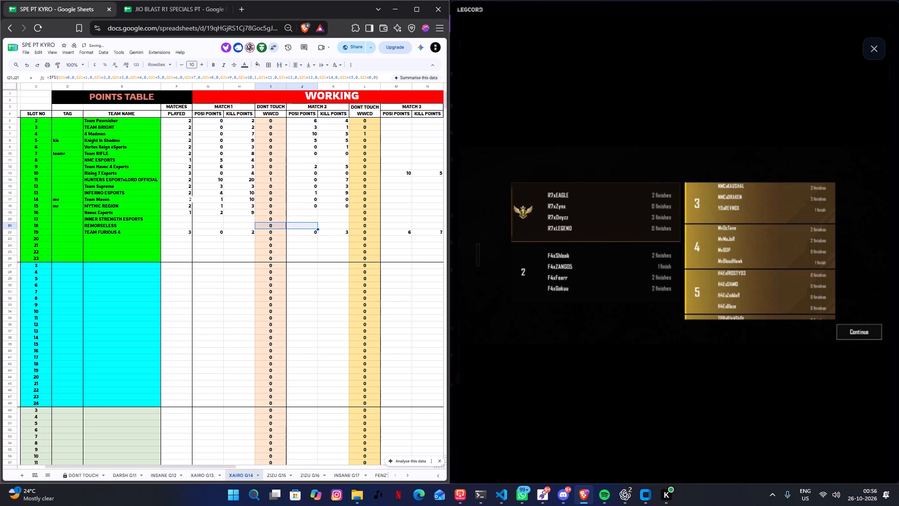
key("shift+Tab")
key("shift+Tab")
key("shift+Tab")
key("Up")
key("Up")
key("Up")
key("Up")
key("Up")
key("Up")
key("Up")
key("Up")
key("Up")
key("Up")
key("Up")
key("Left")
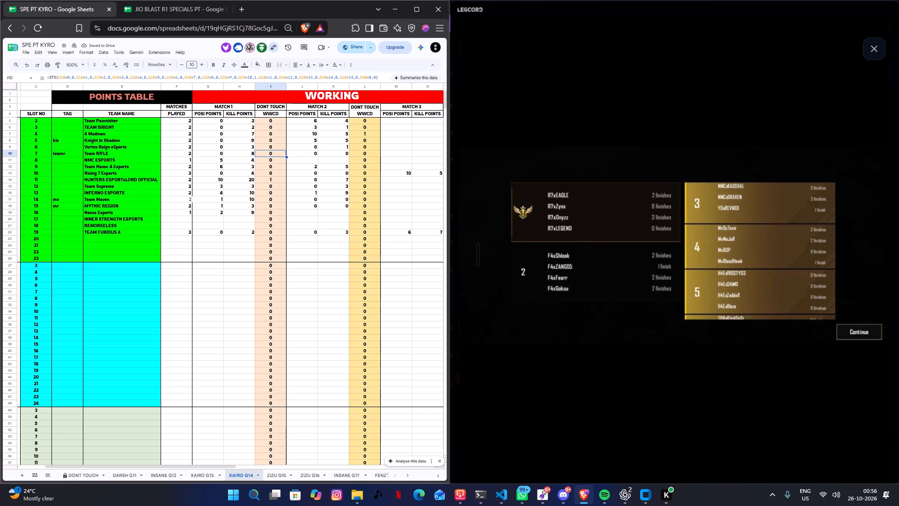
key("Left")
key("Left")
key("Left")
key("Down")
key("Down")
key("Down")
key("Down")
key("Down")
key("Down")
key("Down")
key("Down")
key("Down")
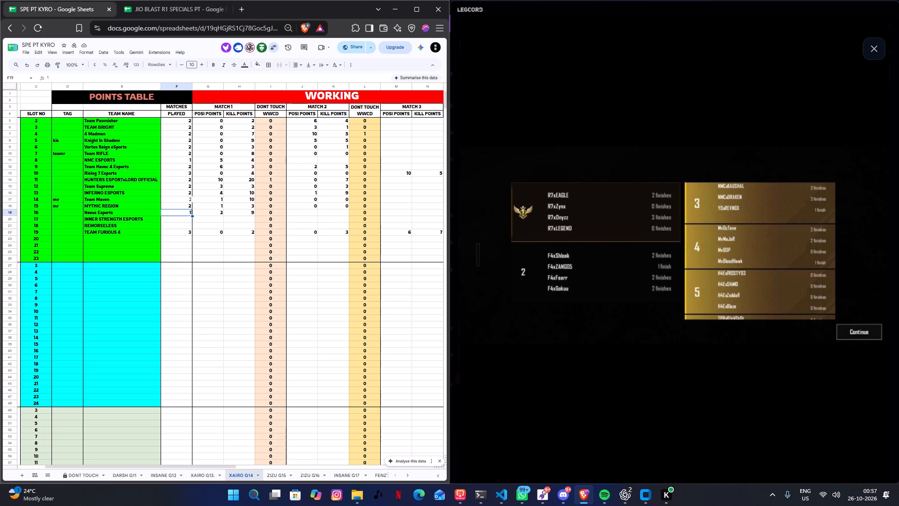
key("Up")
key("Up")
key("Up")
key("Up")
key("Up")
key("Up")
key("Up")
key("Up")
key("2")
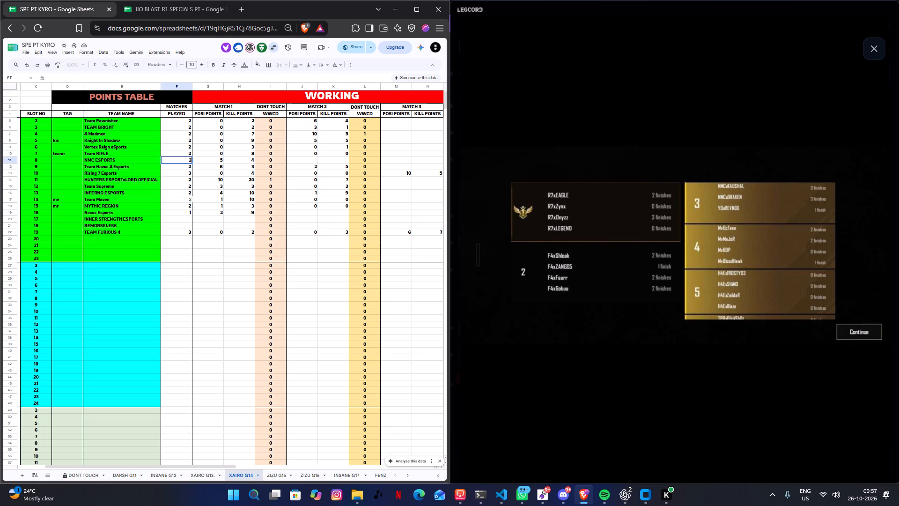
Record NMC ESPORTS' match 3 result: 5 position points, 7 kill points.
key("Tab")
key("Tab")
key("Tab")
key("Tab")
key("Tab")
key("Tab")
key("Tab")
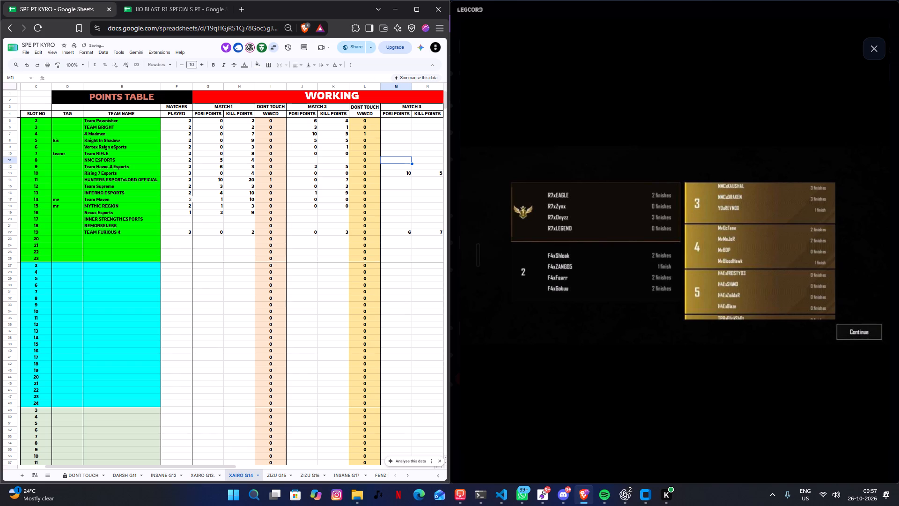
key("5")
key("Tab")
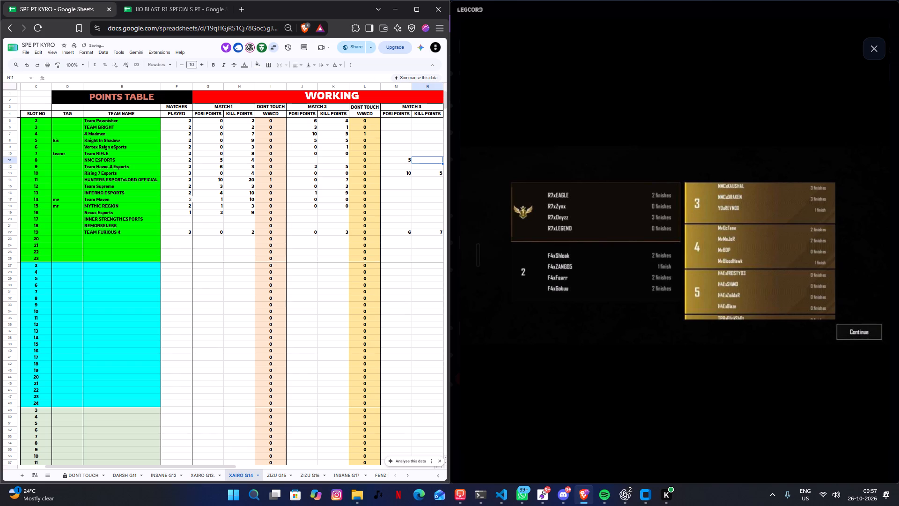
key("7")
Set Team Maven's matches played to 3.
key("Left")
key("Left")
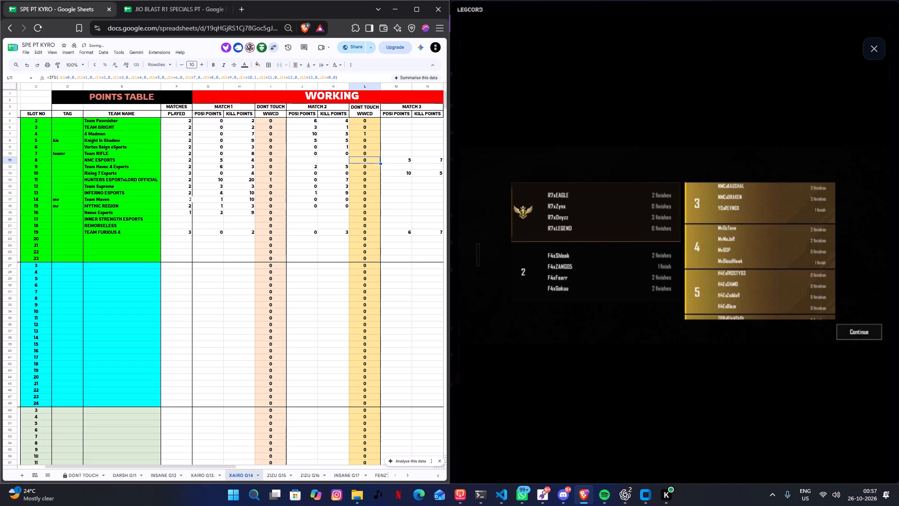
key("Down")
key("Left")
key("Left")
key("Left")
key("Left")
key("Left")
key("Down")
key("Down")
key("Down")
key("Down")
key("Down")
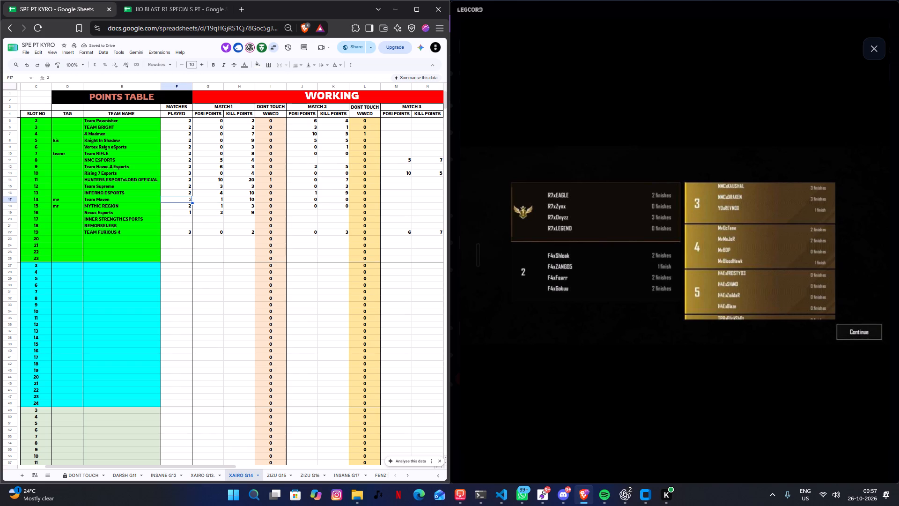
key("shift+Tab")
key("3")
Record Team Maven's match 3 result: 4 position points, 5 kill points.
key("Tab")
key("Tab")
key("Tab")
key("Tab")
key("Tab")
key("Tab")
key("Tab")
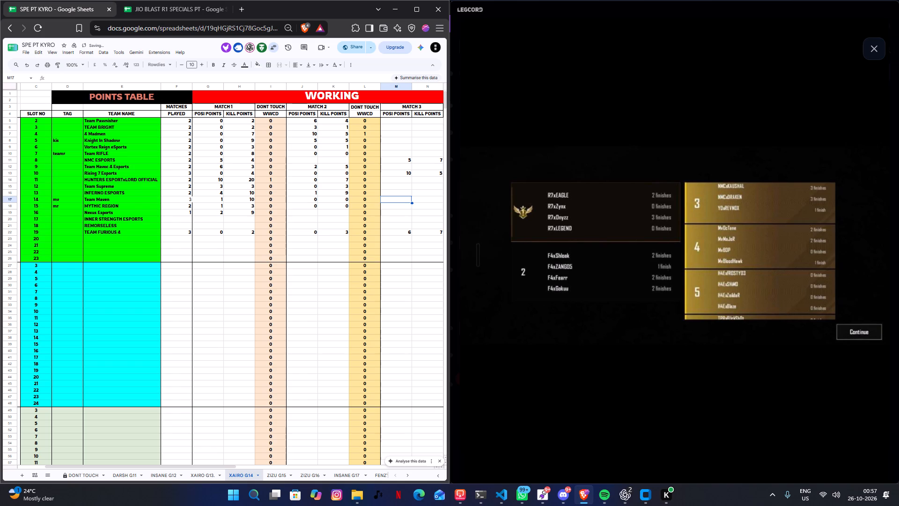
key("4")
key("Tab")
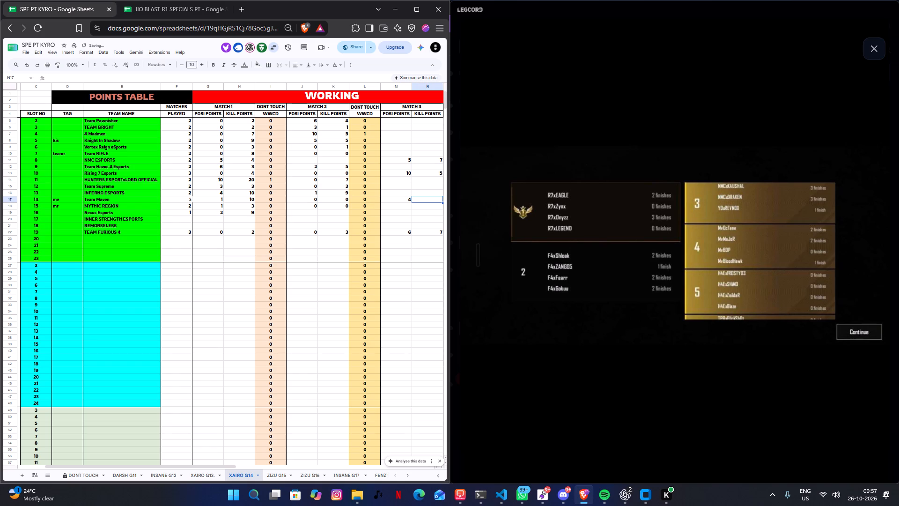
key("5")
Look through the Group 14 team names for the row of the fifth-placed team in match 3.
key("Left")
key("shift+Tab")
key("shift+Tab")
key("Down")
key("Down")
key("Down")
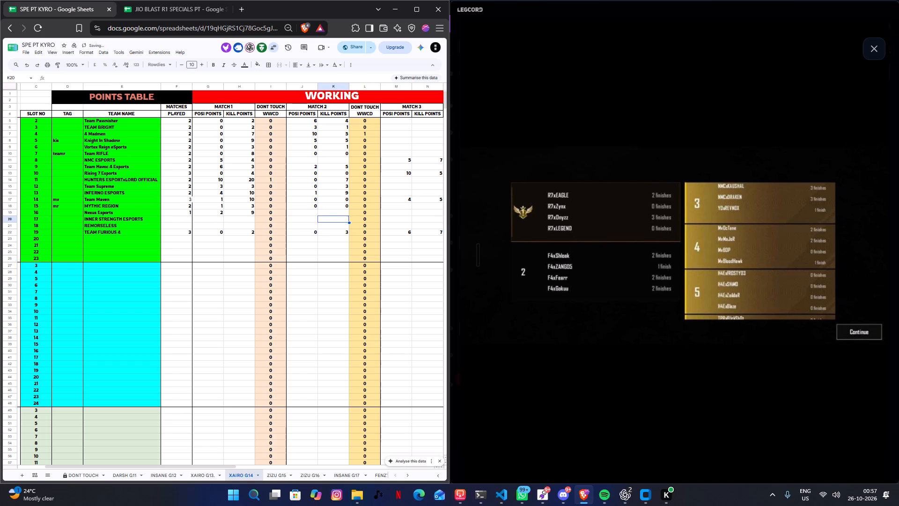
key("Left")
key("shift+Tab")
key("shift+Tab")
key("Up")
key("Down")
key("shift+Tab")
key("Left")
key("shift+Tab")
key("Up")
key("Up")
key("Up")
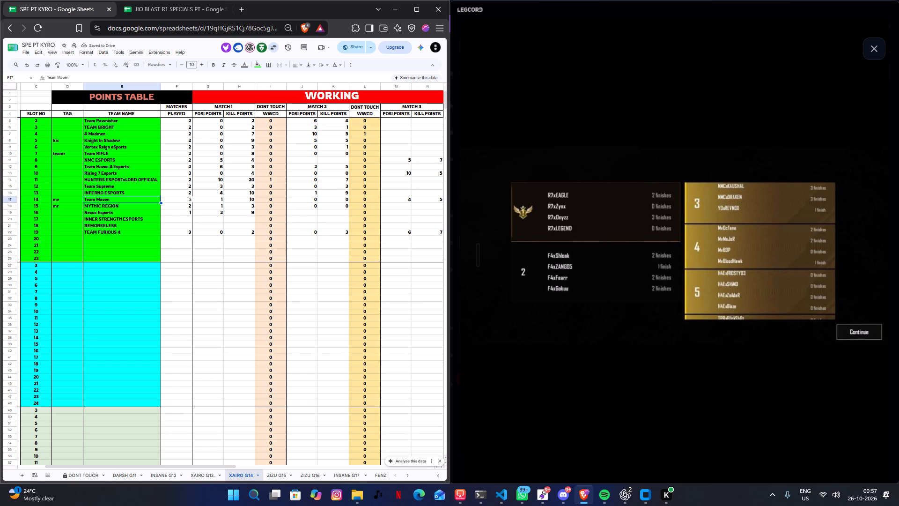
key("Down")
key("Down")
key("Down")
key("Up")
key("Down")
key("Down")
key("Up")
key("Up")
key("Up")
key("Up")
key("Up")
key("Up")
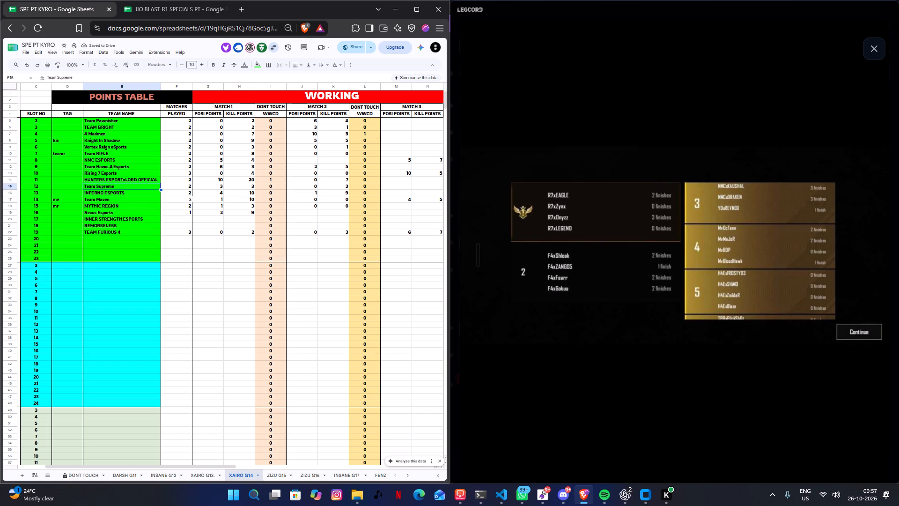
Set Team Havoc 4 Esports' matches played to 3.
key("Up")
key("Up")
key("Up")
key("Tab")
key("Tab")
key("shift+Tab")
key("3")
Record Team Havoc 4 Esports' match 3 result: 3 position points, 0 kill points.
key("Tab")
key("Tab")
key("Tab")
key("Tab")
key("Tab")
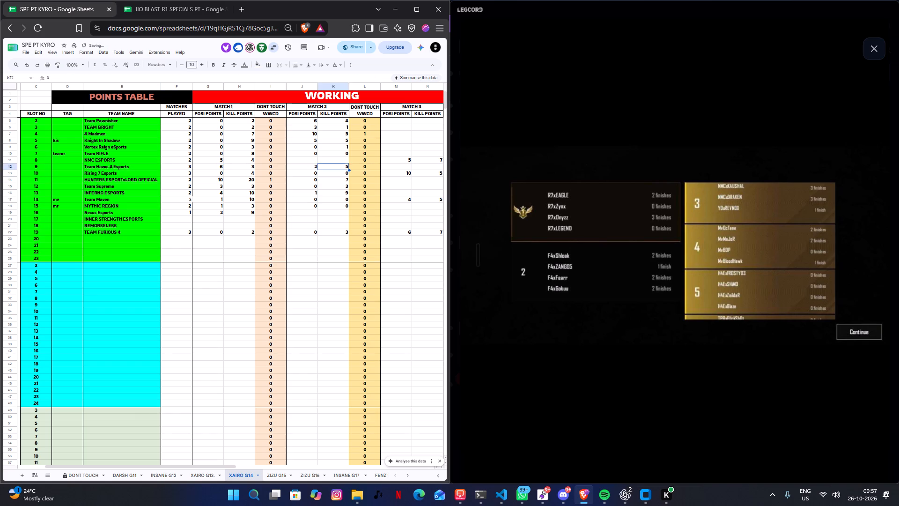
key("Tab")
key("Tab")
key("3")
key("Tab")
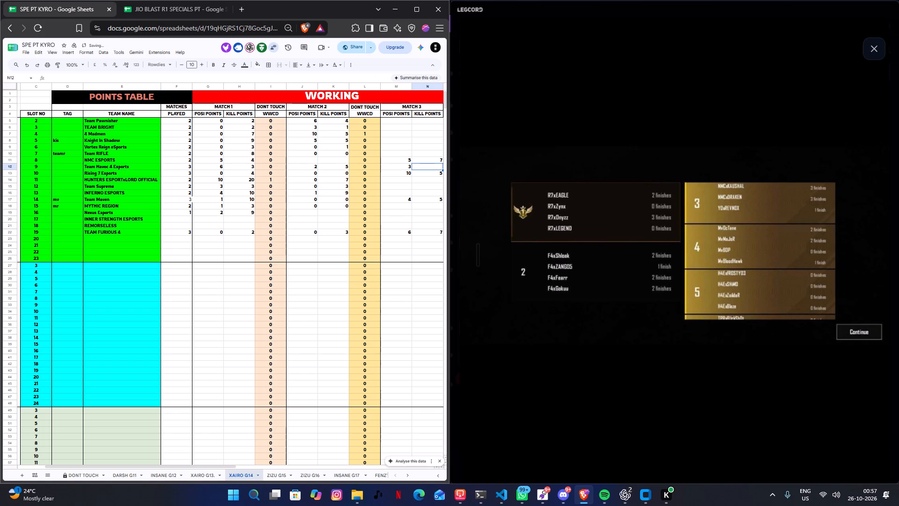
key("0")
Open and enlarge the G14 M3 result screenshot that covers places 6 to 8 in the SPE RESULT thread.
key("Down")
key("shift+Tab")
key("Left")
key("shift+Tab")
key("shift+Tab")
left_click(897, 285)
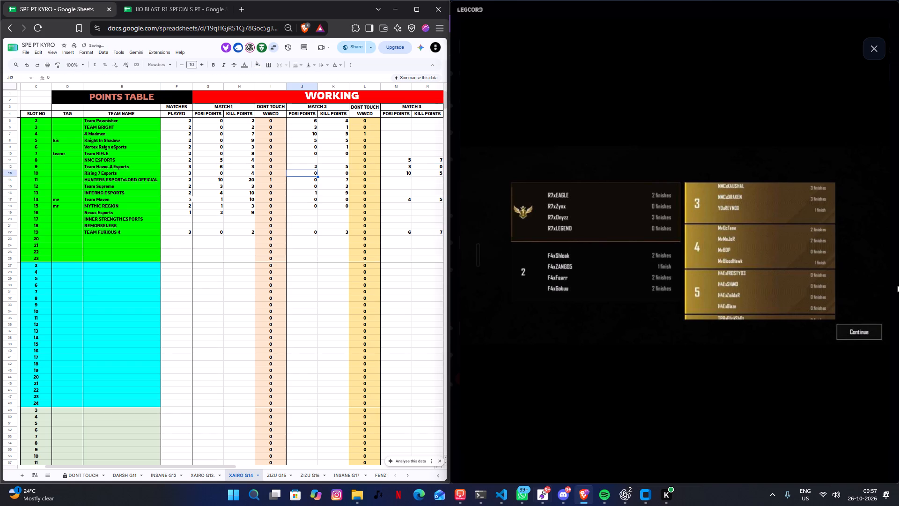
left_click(797, 321)
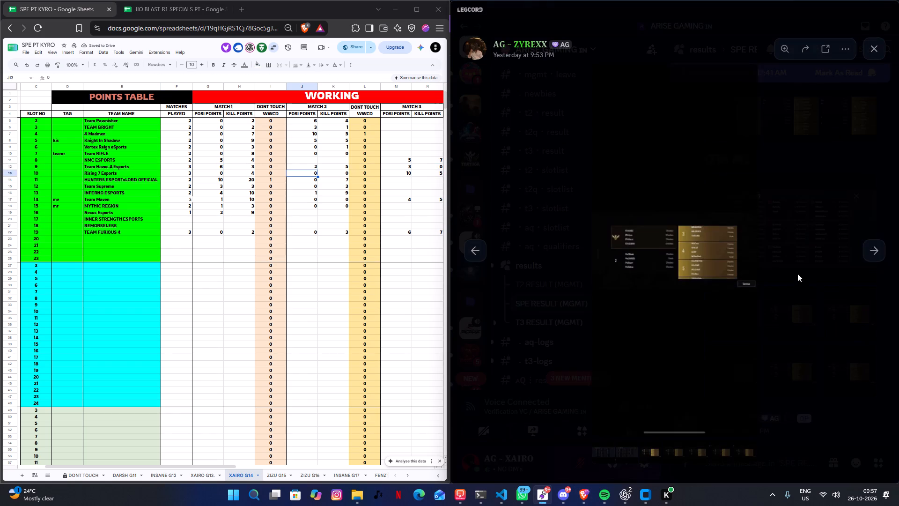
left_click(880, 244)
left_click(790, 244)
left_click(843, 314)
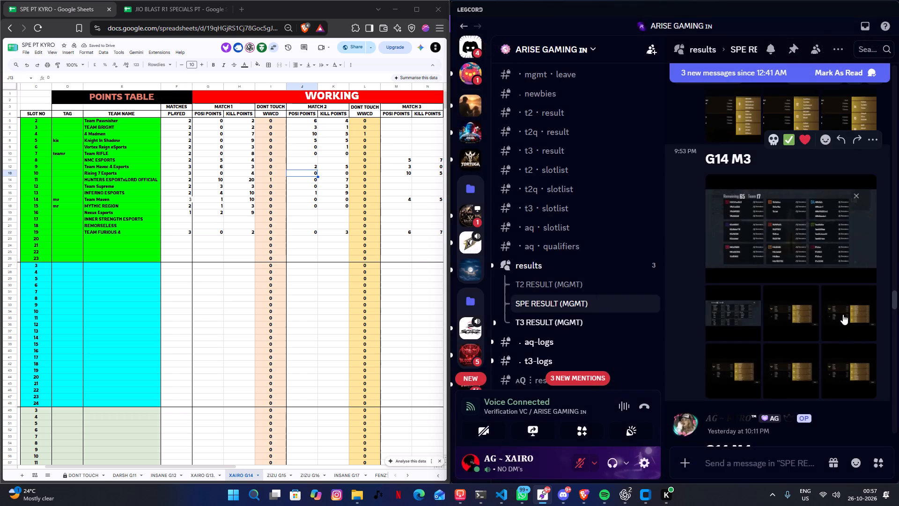
left_click(706, 237)
left_click_drag(731, 245, 679, 250)
scroll(769, 231, "up", 3)
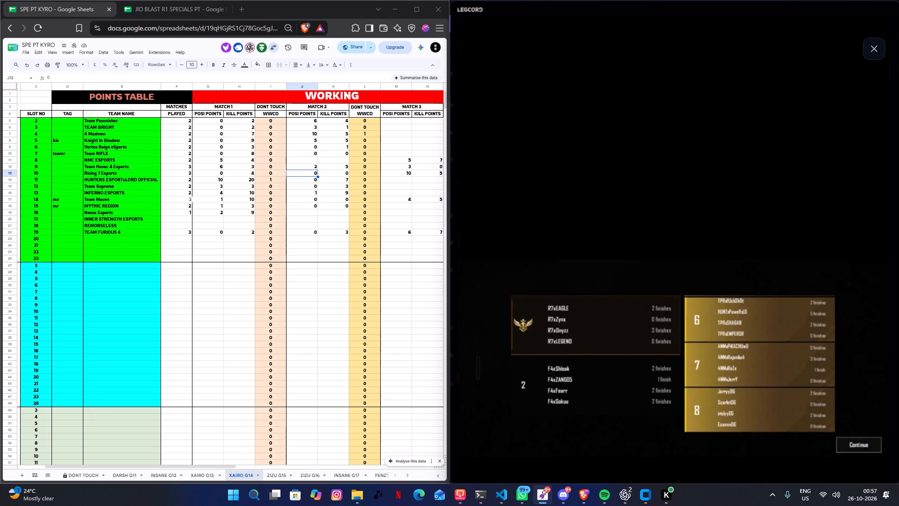
scroll(771, 271, "down", 2)
left_click(783, 270)
left_click(713, 249)
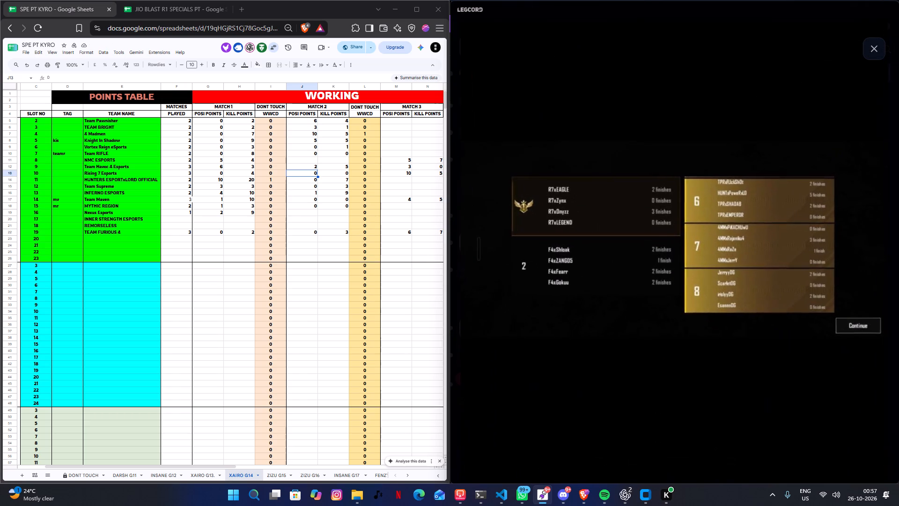
Set the slot 2 team's (Team Pawnisher) matches played to 3.
left_click(178, 122)
key("3")
Record the slot 2 team's match 3 result: 2 position points, 4 kill points.
key("Tab")
key("Tab")
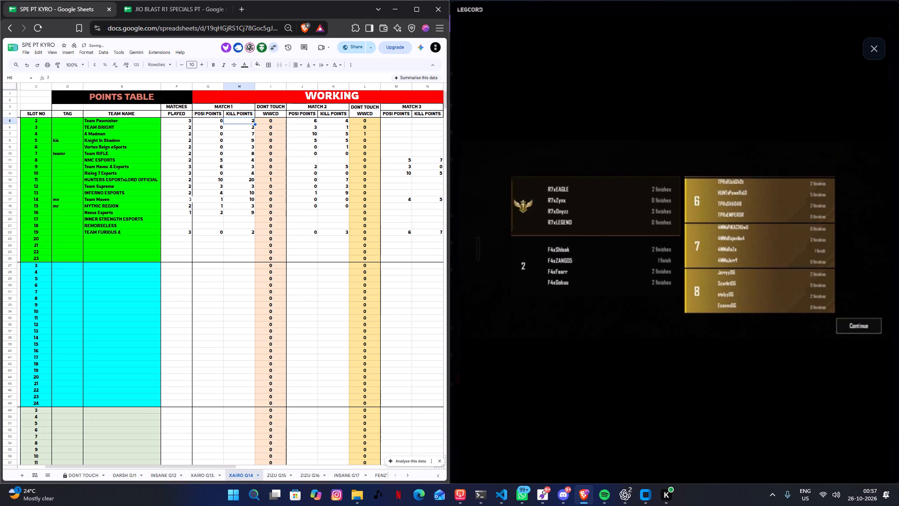
key("Tab")
key("Tab")
key("Tab")
key("Tab")
key("Tab")
key("0")
key("Tab")
key("shift+Tab")
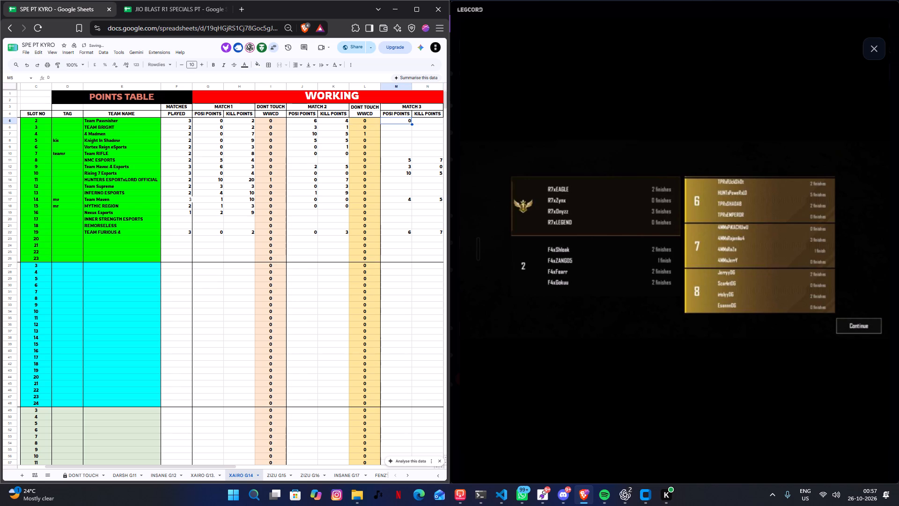
key("2")
key("Tab")
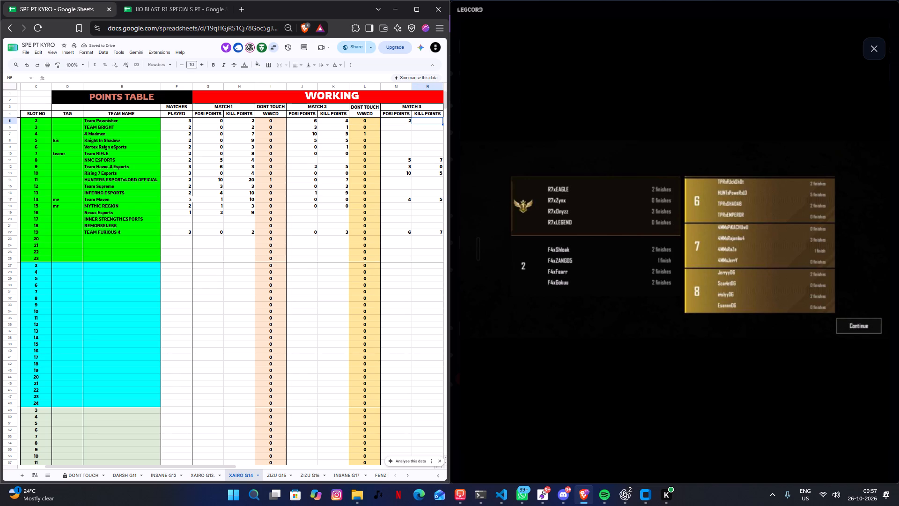
key("4")
Set 4 Madmen's matches played to 3.
key("Down")
key("shift+Tab")
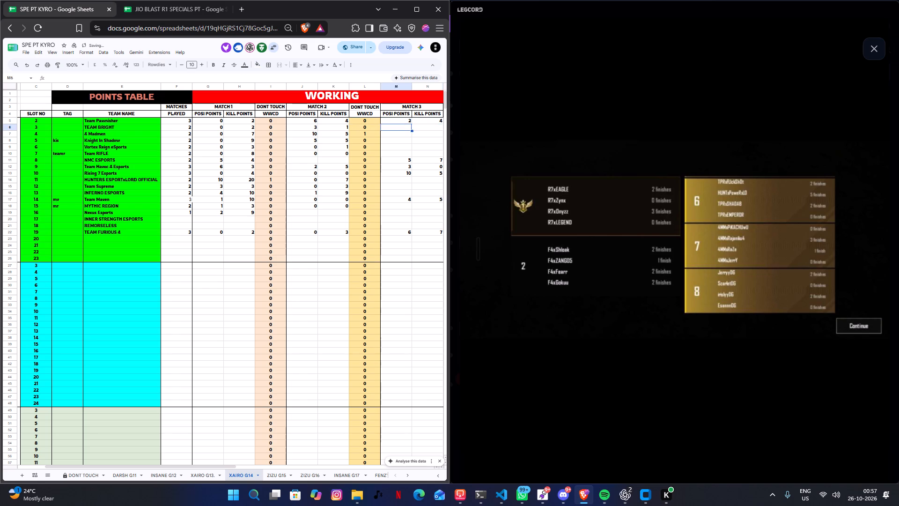
key("Left")
key("shift+Tab")
key("shift+Tab")
key("Left")
key("Left")
key("Left")
key("Down")
key("Left")
key("Up")
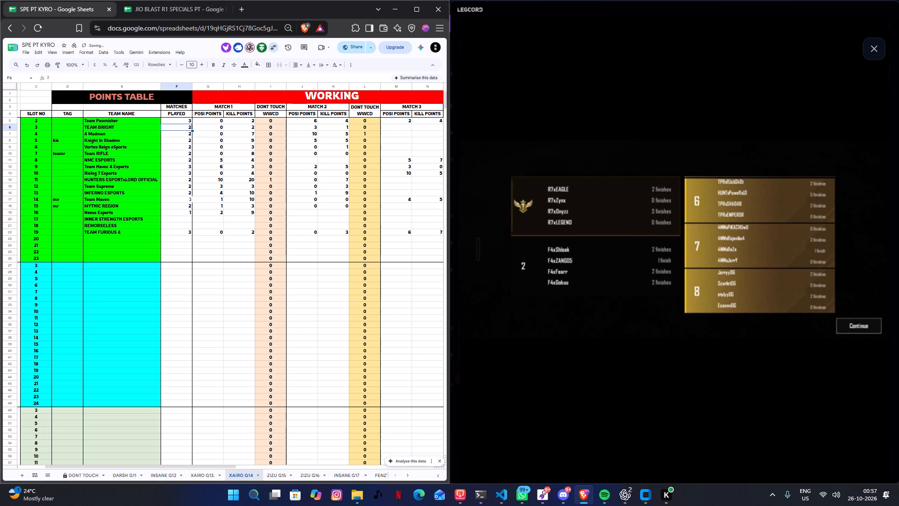
key("Down")
key("Down")
key("Up")
key("3")
Record 4 Madmen's match 3 result: 1 position point, 4 kill points.
key("Tab")
key("Tab")
key("Tab")
key("Tab")
key("Tab")
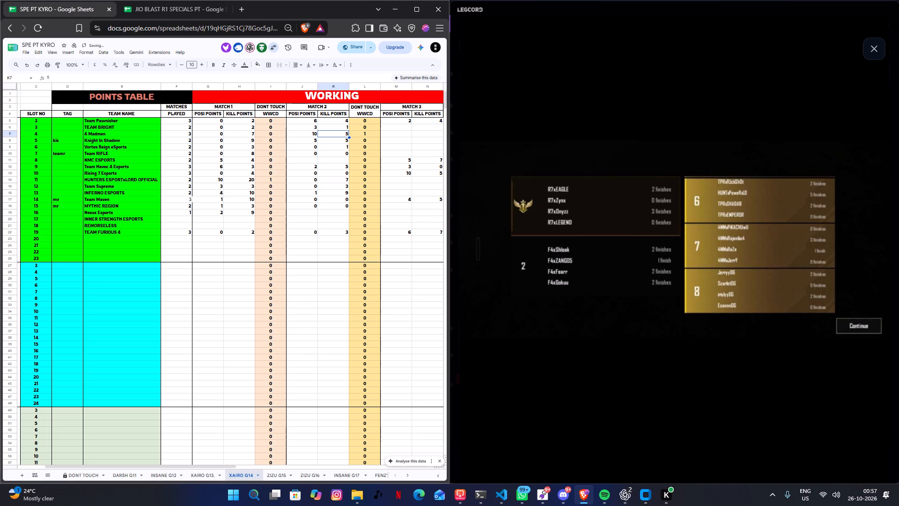
key("Tab")
key("Tab")
key("1")
key("Tab")
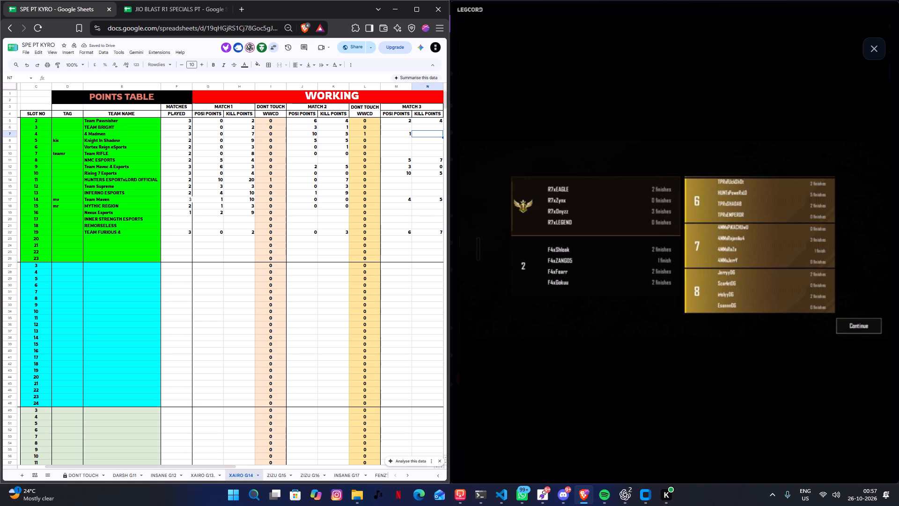
key("4")
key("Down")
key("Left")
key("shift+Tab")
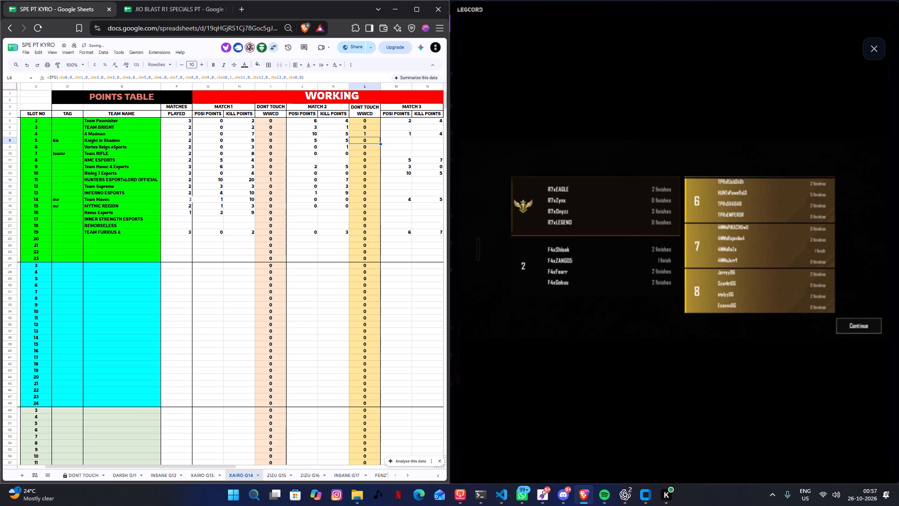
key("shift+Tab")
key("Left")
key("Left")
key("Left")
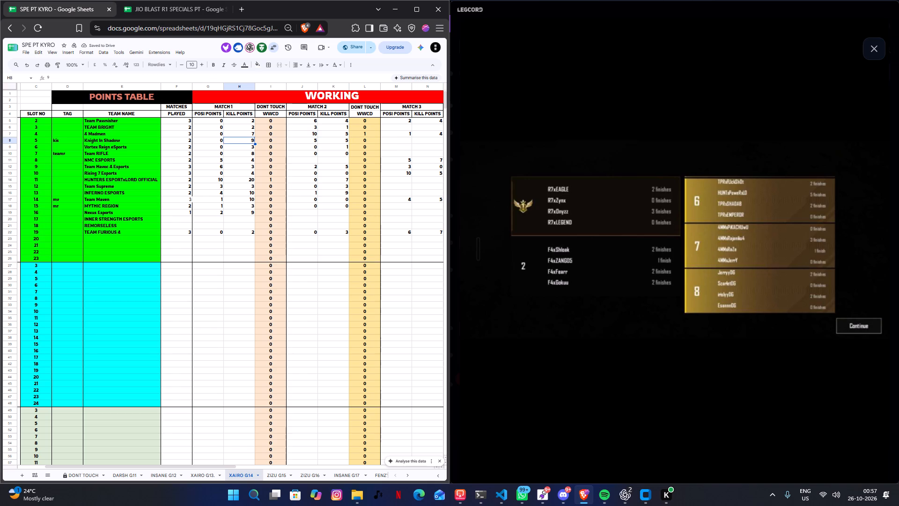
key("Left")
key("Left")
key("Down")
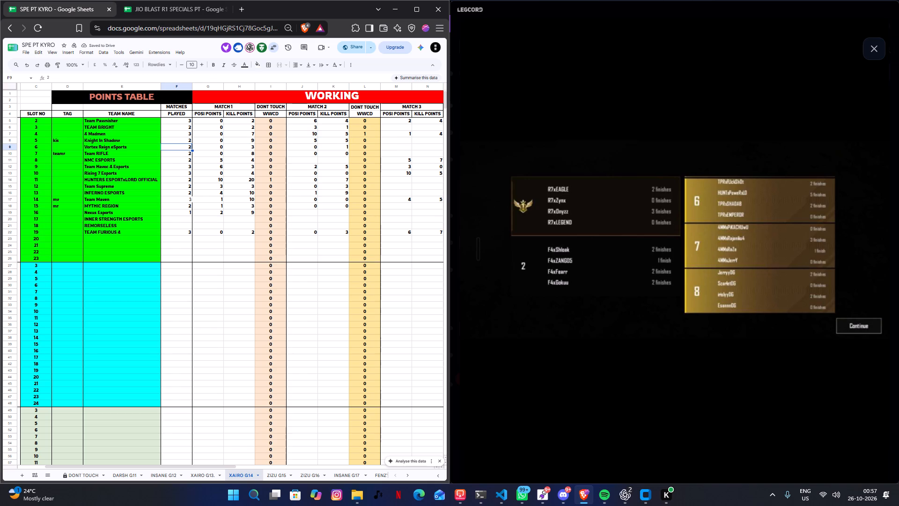
Recheck the G14 M3 screenshot of places 6 to 8 and enlarge the one covering places 9 to 11.
left_click(850, 258)
left_click(851, 258)
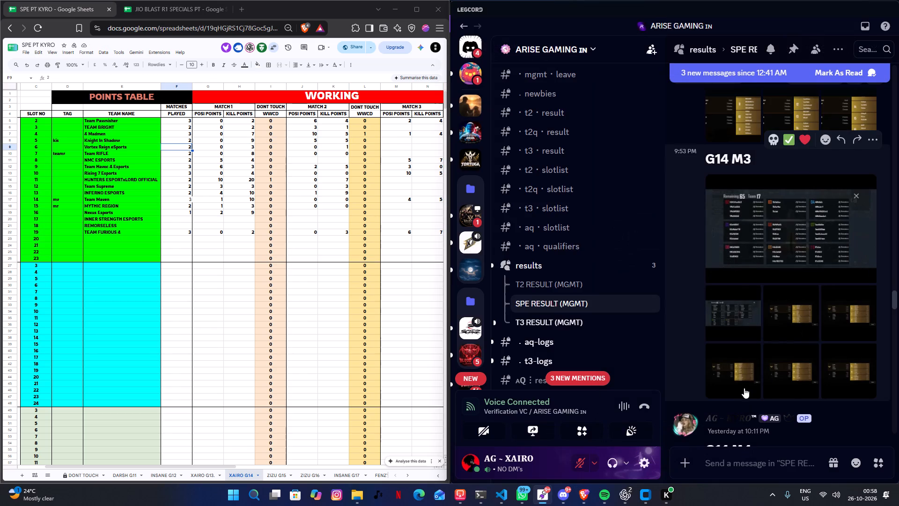
left_click(744, 388)
left_click(749, 253)
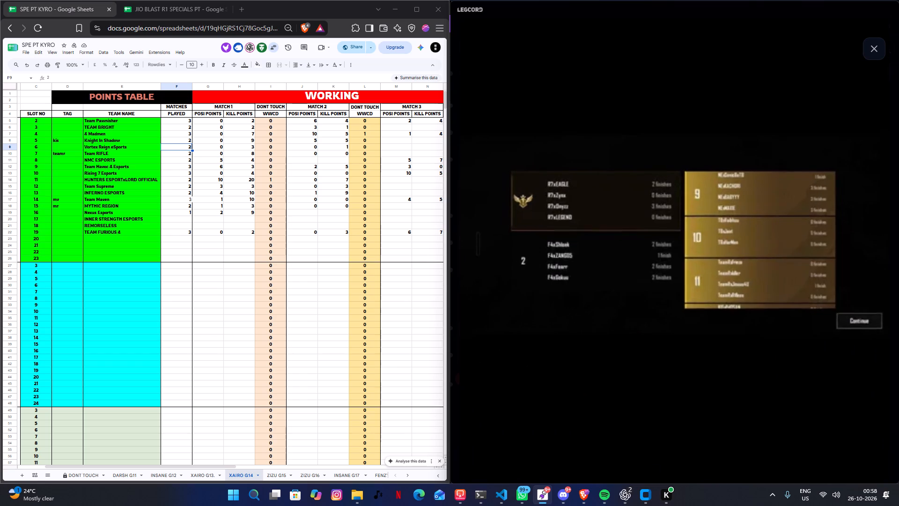
left_click(585, 243)
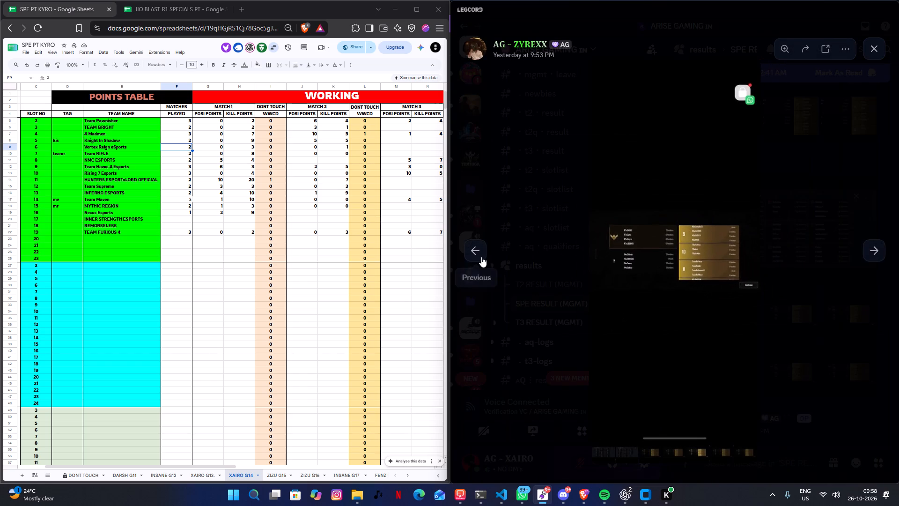
left_click(476, 255)
left_click(733, 248)
left_click(739, 248)
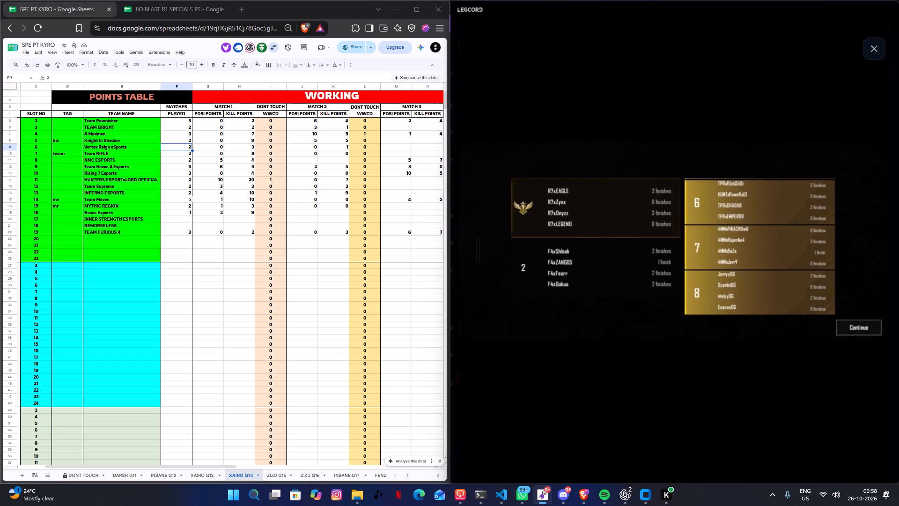
left_click(873, 249)
left_click(707, 249)
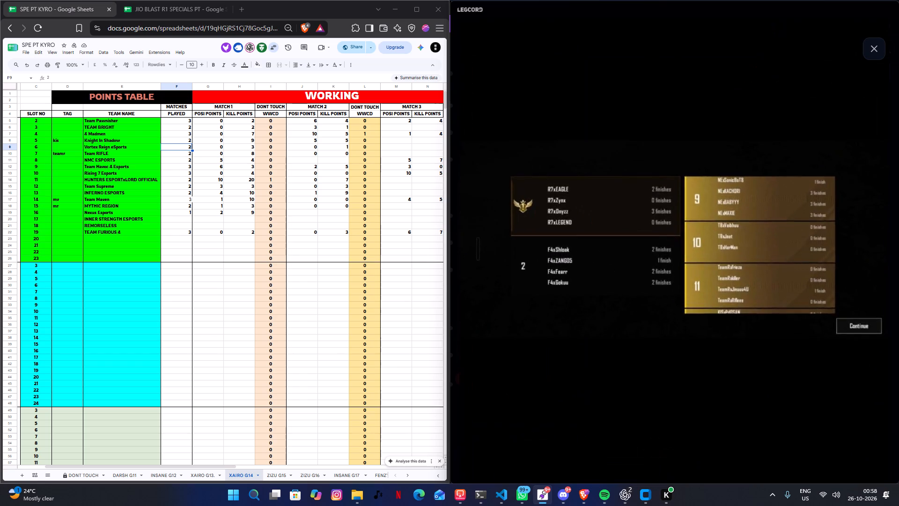
scroll(755, 230, "up", 2)
scroll(761, 233, "down", 1)
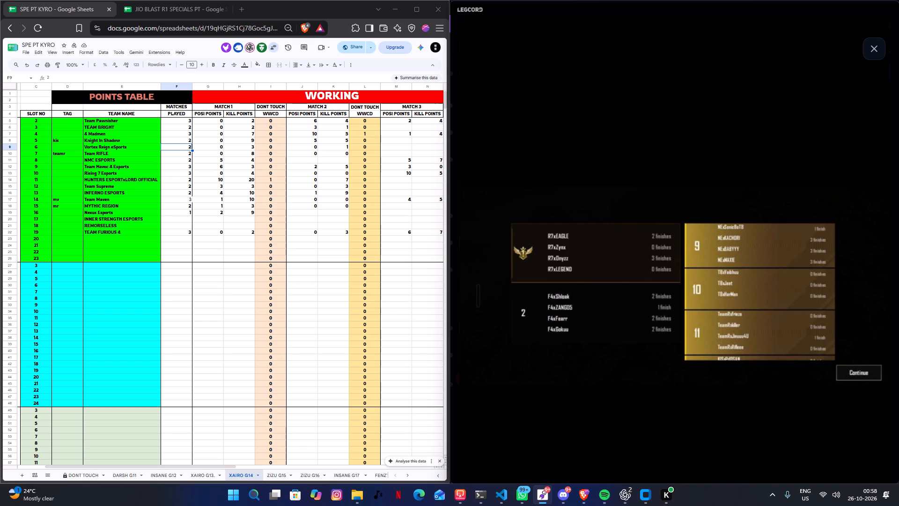
Set Nexus Esports' matches played to 2.
left_click(167, 216)
left_click(178, 216)
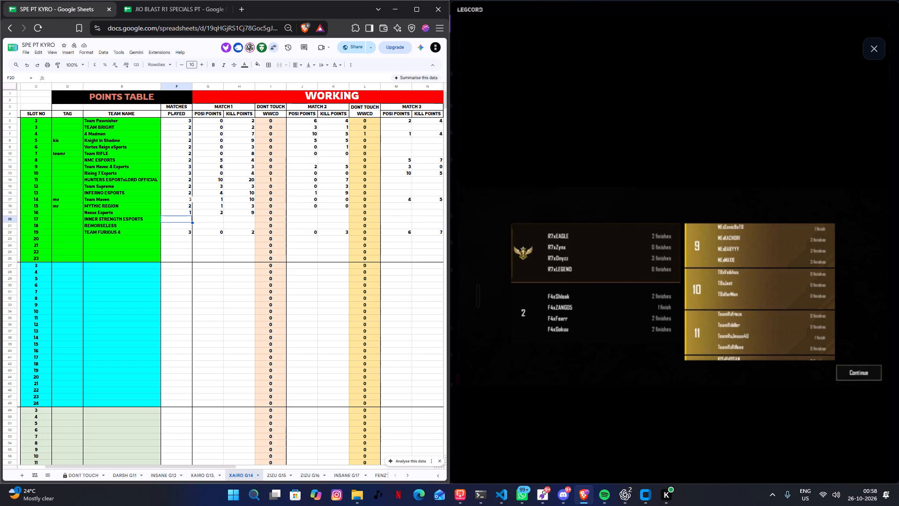
key("Up")
key("2")
Record Nexus Esports' match 3 result: 0 position points, 10 kill points.
key("Tab")
key("Tab")
key("Tab")
key("Tab")
key("Tab")
key("Tab")
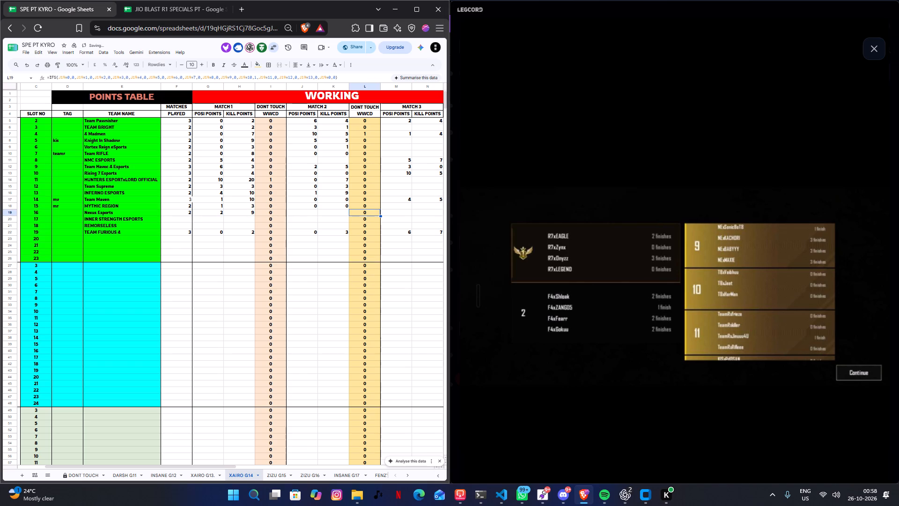
key("Tab")
key("1")
key("Tab")
key("shift+Tab")
key("Insert")
key("Insert")
key("Tab")
key("shift+Tab")
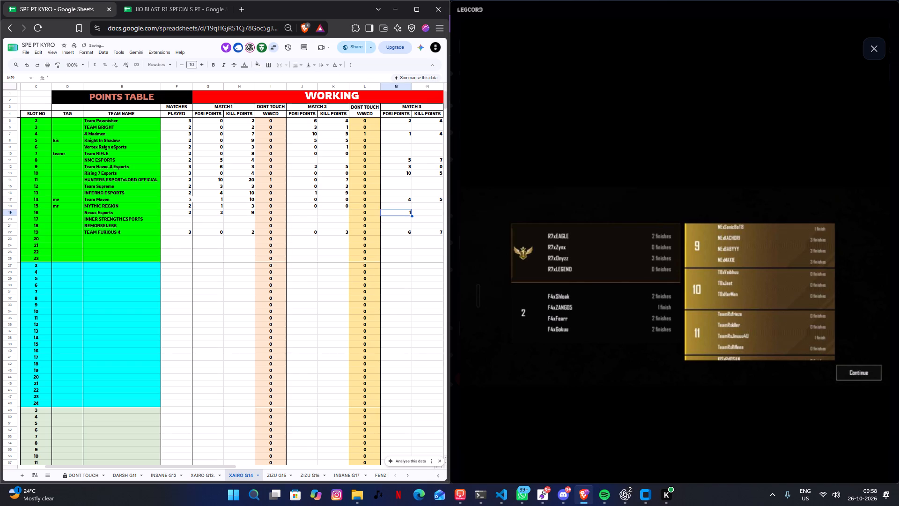
key("Tab")
key("shift+Tab")
key("0")
key("Tab")
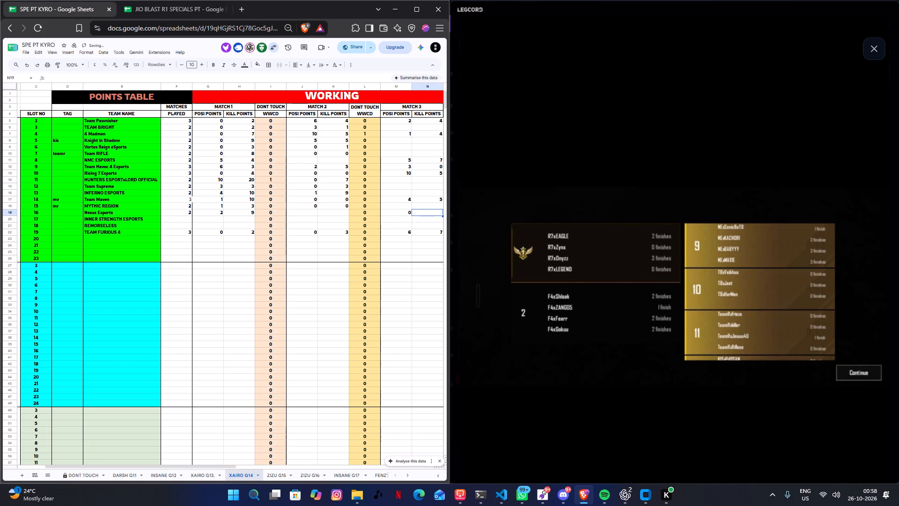
type("10")
key("Down")
Set TEAM BRIGHT's matches played to 3.
key("Left")
key("Left")
key("Left")
key("Left")
key("Left")
key("Left")
key("Left")
key("Left")
key("Down")
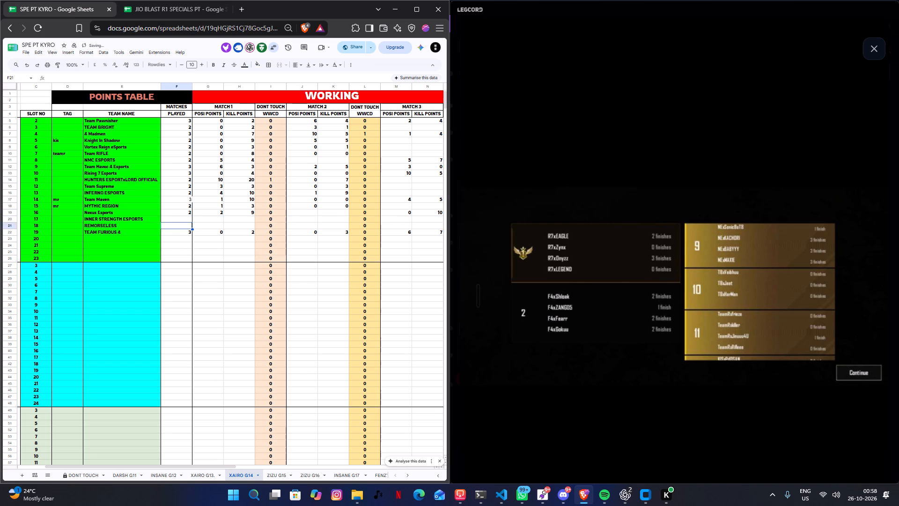
key("Up")
key("Up")
key("Up")
key("Down")
key("Up")
key("Up")
key("Up")
key("Up")
key("Up")
key("Up")
key("Up")
key("Up")
key("Up")
key("Up")
key("Up")
key("Up")
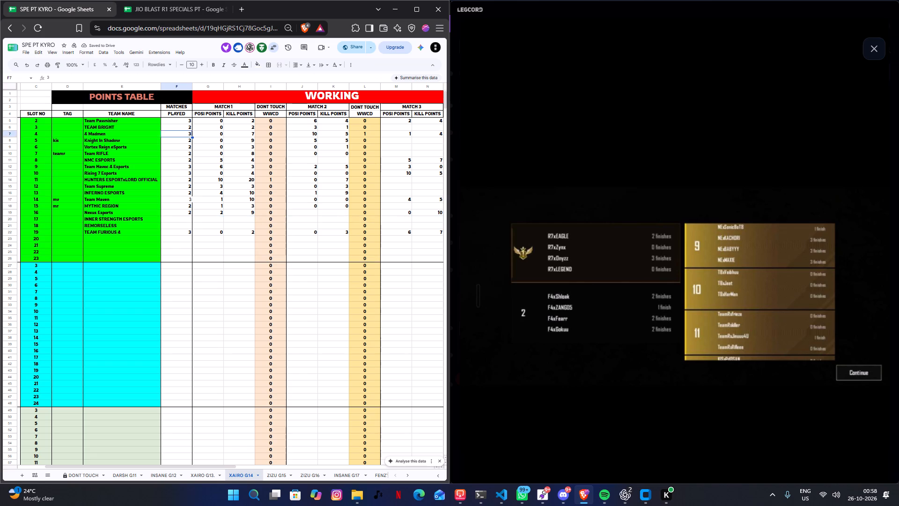
key("Up")
key("3")
key("Tab")
Record TEAM BRIGHT's match 3 result: 0 position points, 0 kill points.
key("Tab")
key("Tab")
key("Tab")
key("Tab")
key("Tab")
key("Tab")
key("0")
key("Tab")
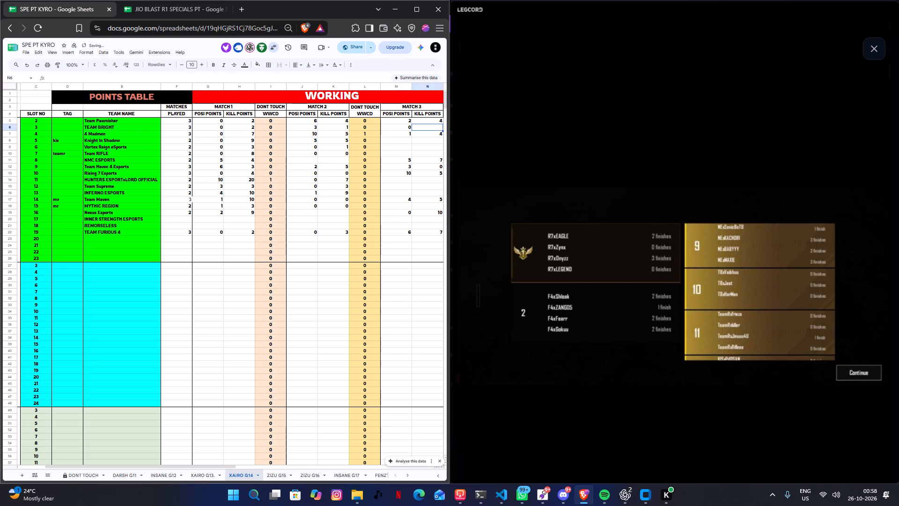
key("0")
key("Down")
Set Team RIFLE's matches played to 3.
key("Left")
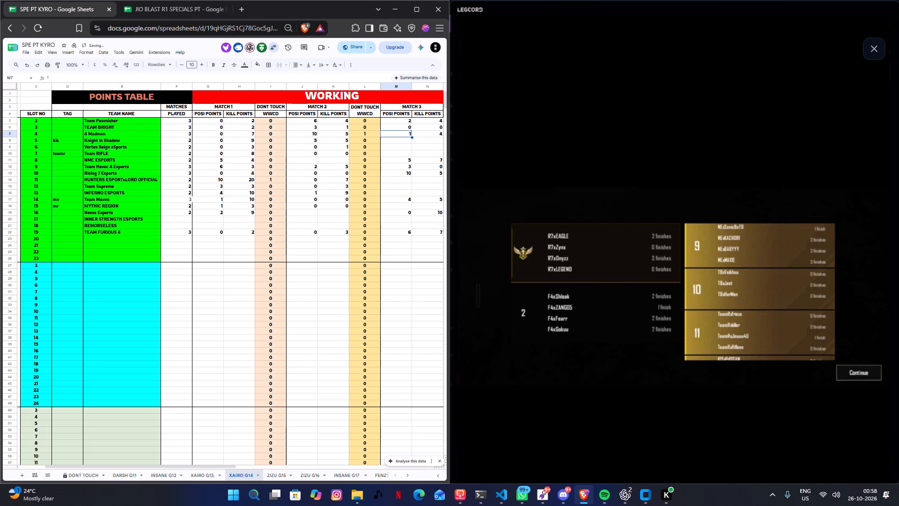
key("Left")
key("Left")
key("Left")
key("Down")
key("Down")
key("Down")
key("Down")
key("Down")
key("Down")
key("Down")
key("Down")
key("Down")
key("Down")
key("Left")
key("Left")
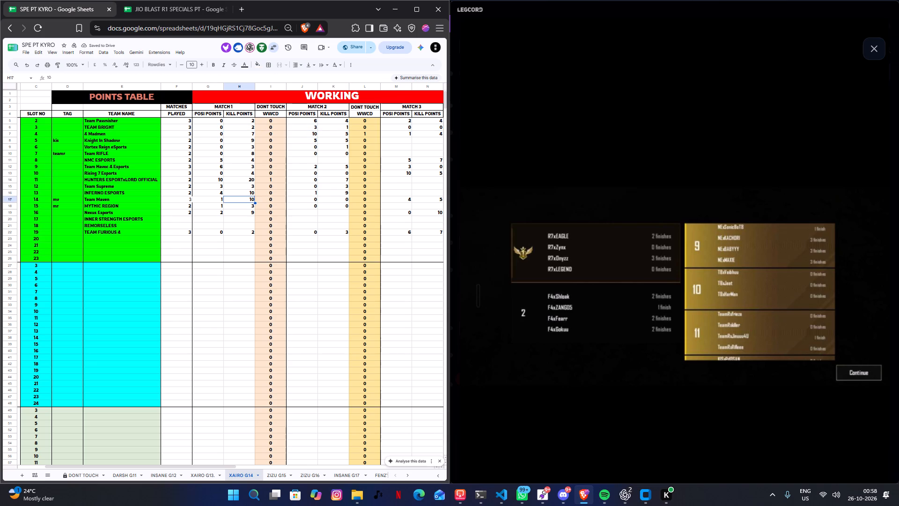
key("Up")
key("Up")
key("Up")
key("Up")
key("Up")
key("Up")
key("Up")
key("shift+Tab")
key("shift+Tab")
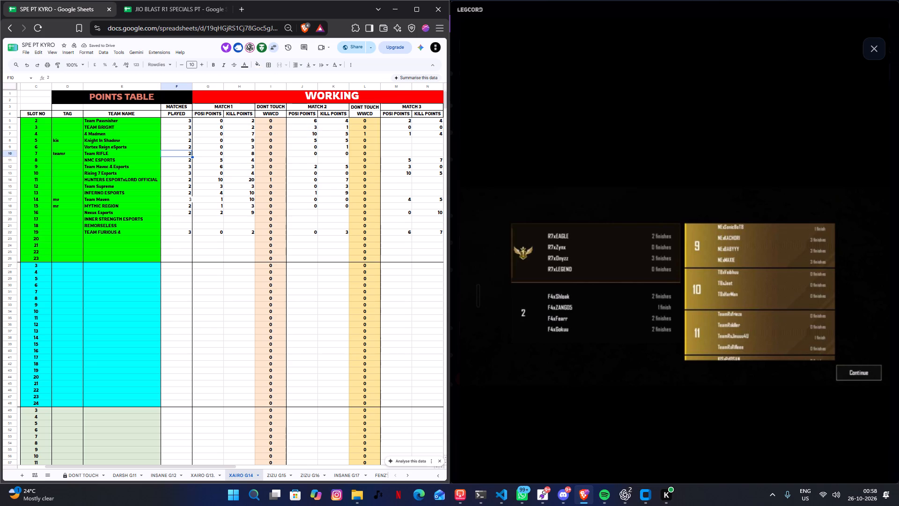
key("0")
key("Tab")
key("shift+Tab")
key("3")
key("Tab")
Record Team RIFLE's match 3 result: 0 position points, 1 kill point.
key("Tab")
key("Tab")
key("Tab")
key("Tab")
key("Tab")
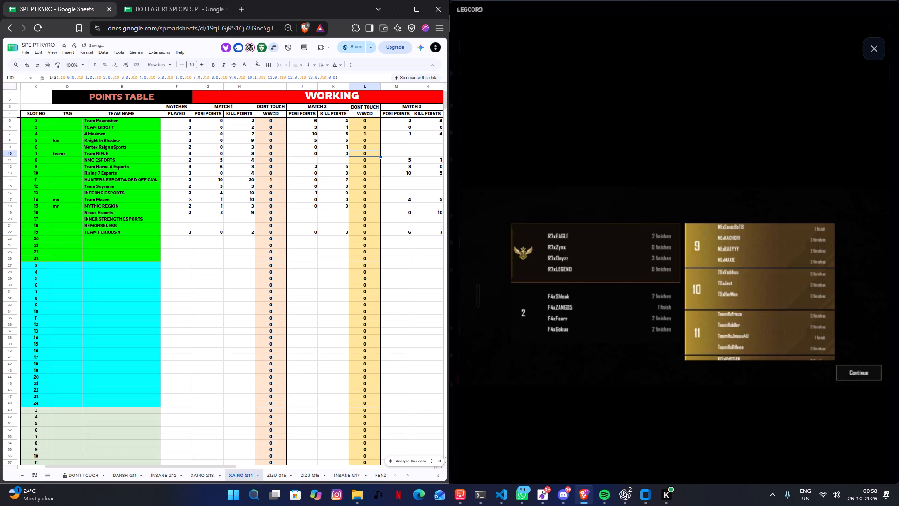
key("Tab")
key("0")
key("Tab")
key("0")
key("Down")
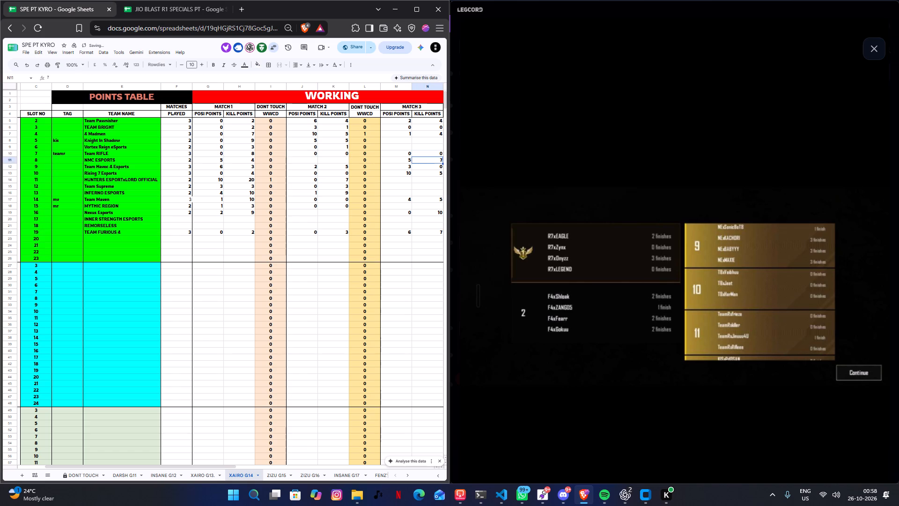
key("Down")
key("shift+Tab")
key("Up")
key("Up")
key("Tab")
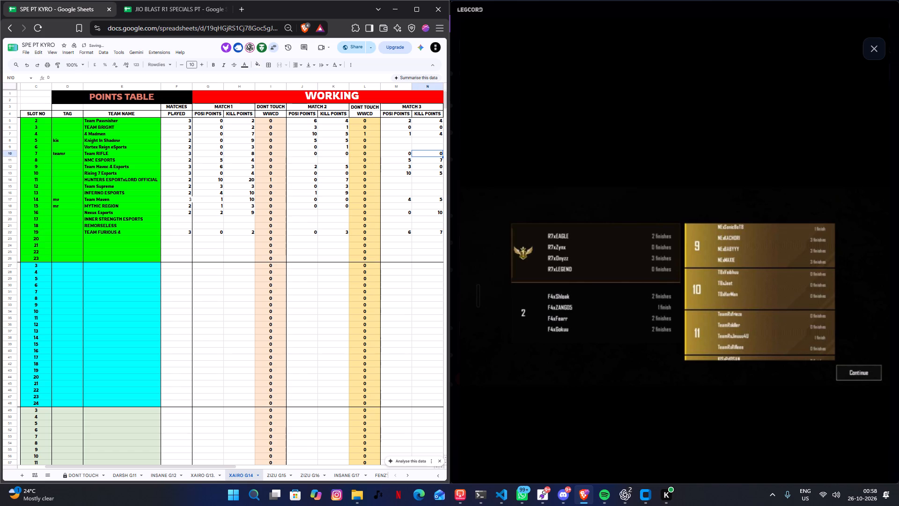
key("1")
key("Down")
key("Left")
key("shift+Tab")
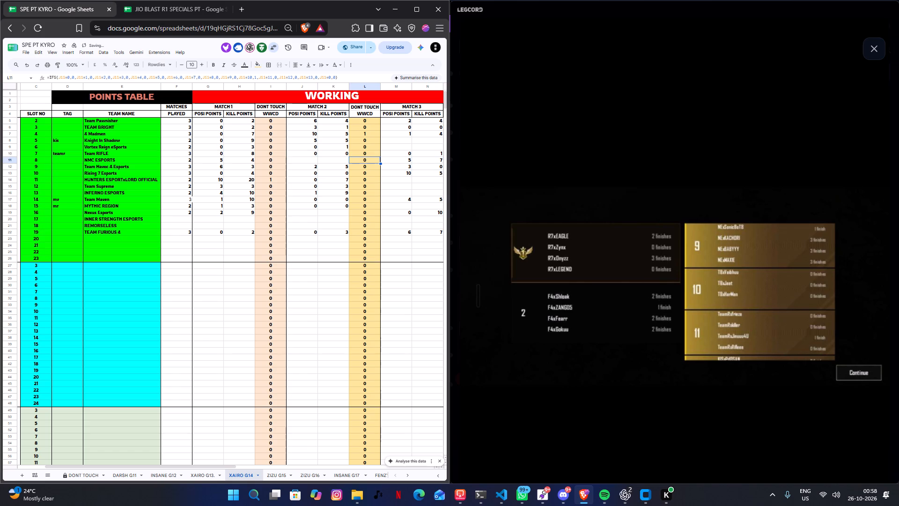
Switch to the Legcord image viewer and enlarge the next G14 M3 screenshot, covering places 12 to 14.
left_click(774, 301)
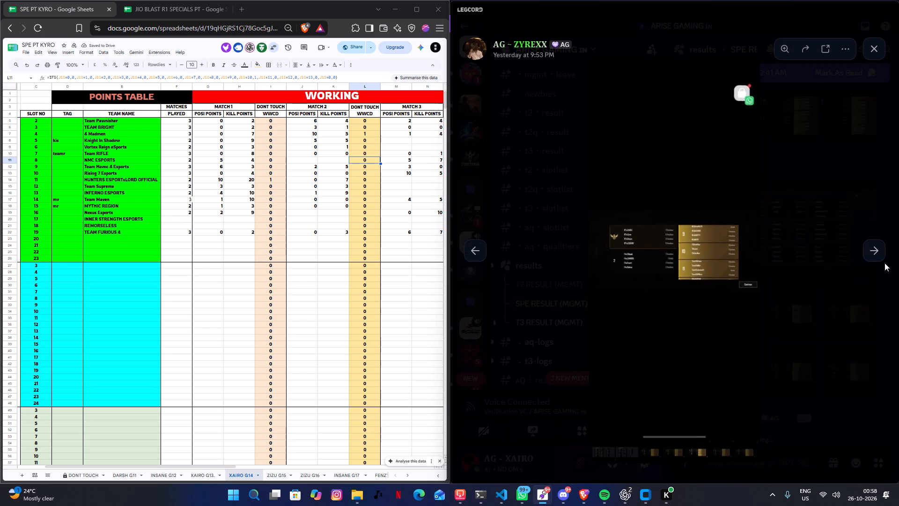
left_click(877, 249)
left_click(715, 251)
left_click_drag(749, 246, 701, 248)
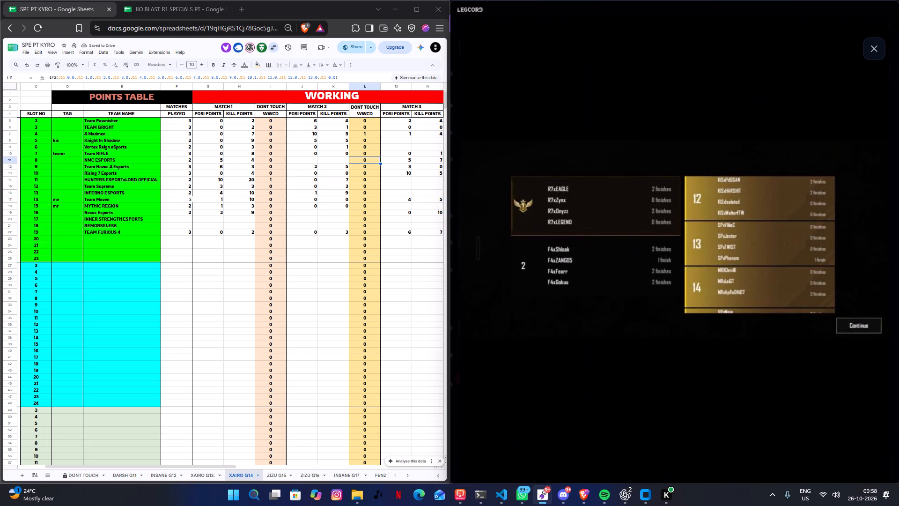
Set Knight In Shadow's matches played to 3.
left_click(306, 225)
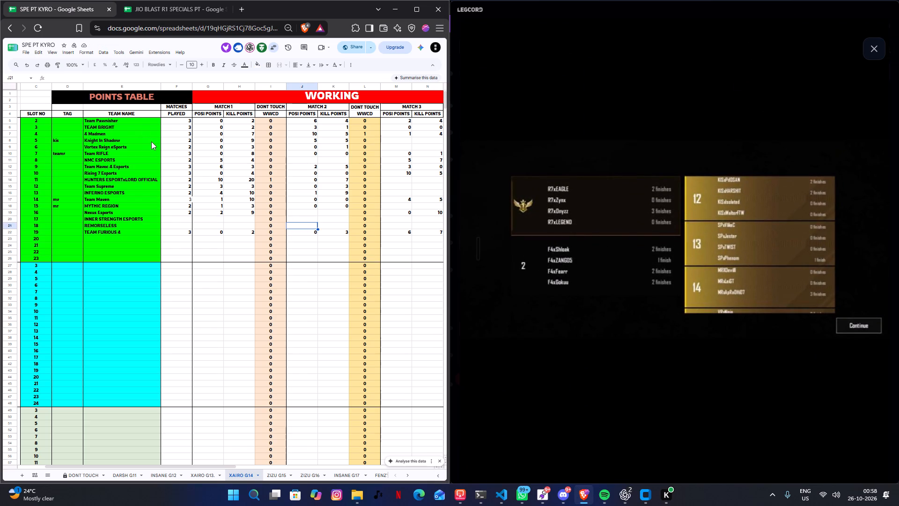
left_click(152, 141)
left_click(179, 142)
key("3")
key("Tab")
Record Knight In Shadow's match 3 position and kill points from the twelfth-place entry.
key("Tab")
key("Tab")
key("Tab")
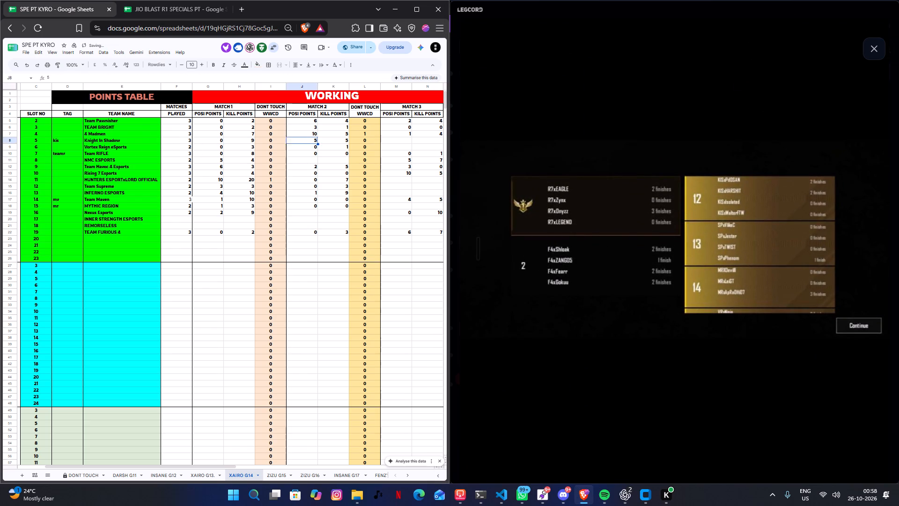
key("Tab")
key("Tab")
key("Tab")
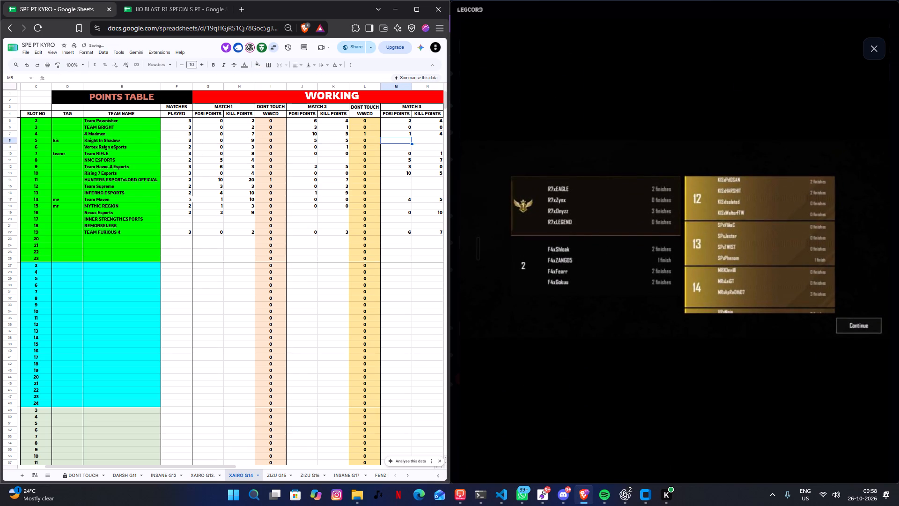
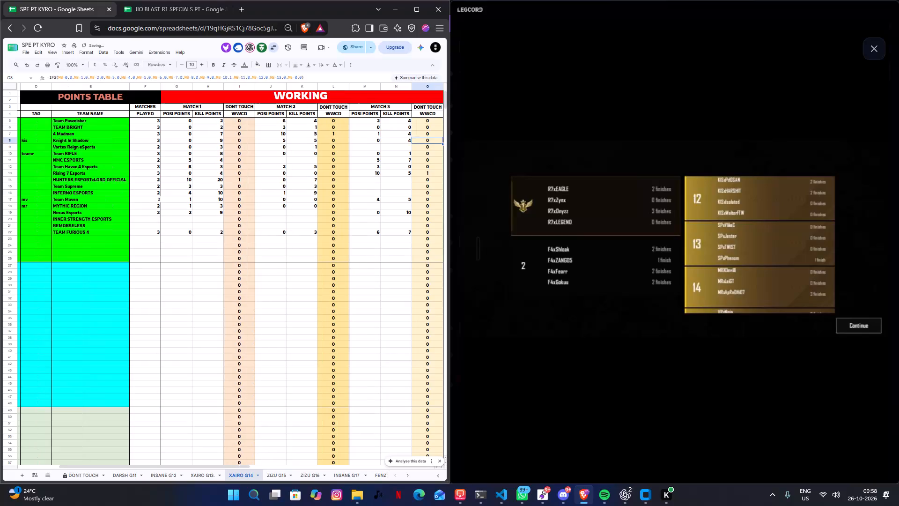
Set the matches played for Team Supreme to 3.
key("Down")
key("shift+Tab")
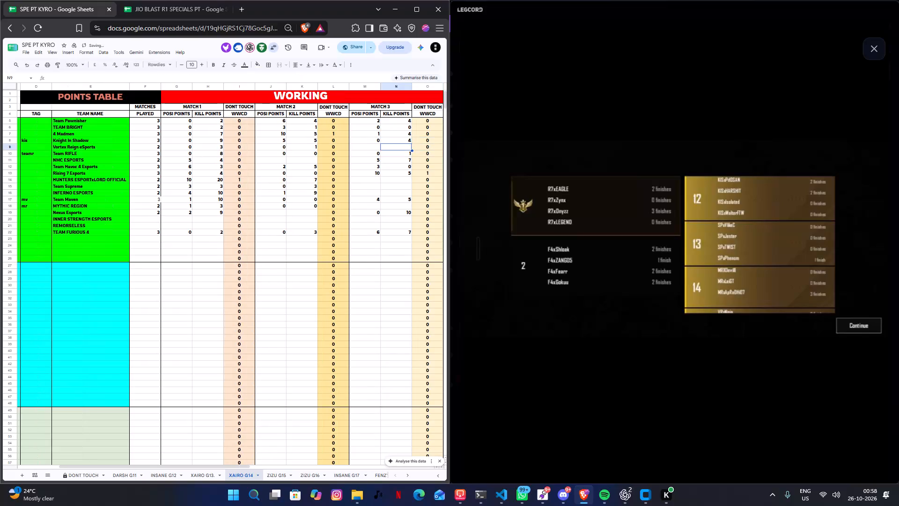
key("shift+Tab")
key("shift+Tab")
key("shift+Tab")
key("shift+Tab")
key("shift+Tab")
key("shift+Tab")
key("Down")
key("Down")
key("Down")
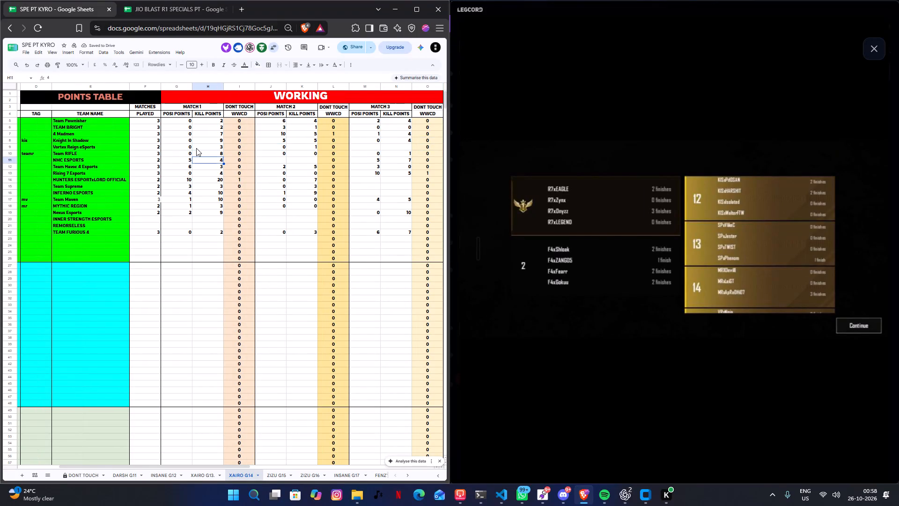
key("Down")
key("Down")
key("Down")
key("Down")
key("shift+Tab")
key("Up")
key("shift+Tab")
key("3")
key("Tab")
key("Tab")
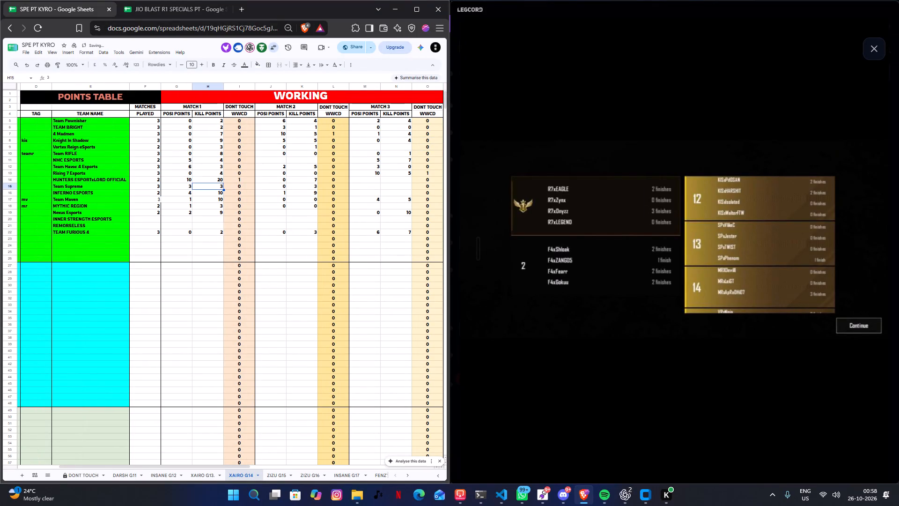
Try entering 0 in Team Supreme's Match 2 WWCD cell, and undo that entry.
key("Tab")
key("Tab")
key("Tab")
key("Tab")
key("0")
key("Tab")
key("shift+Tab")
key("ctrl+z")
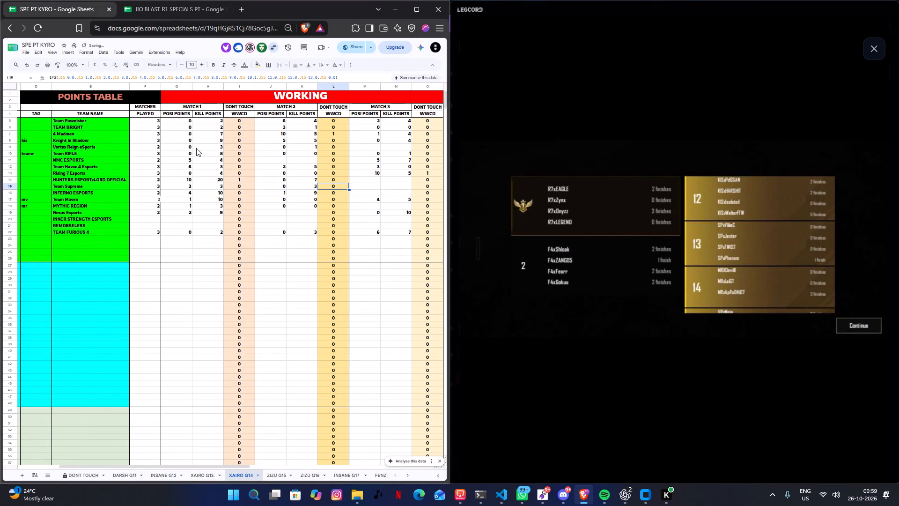
Enter Match 3 position points 0 and kill points 1 in the HUNTERS ESPORTSxLORD OFFICIAL row.
key("Up")
key("Down")
key("Tab")
key("shift+Tab")
key("Up")
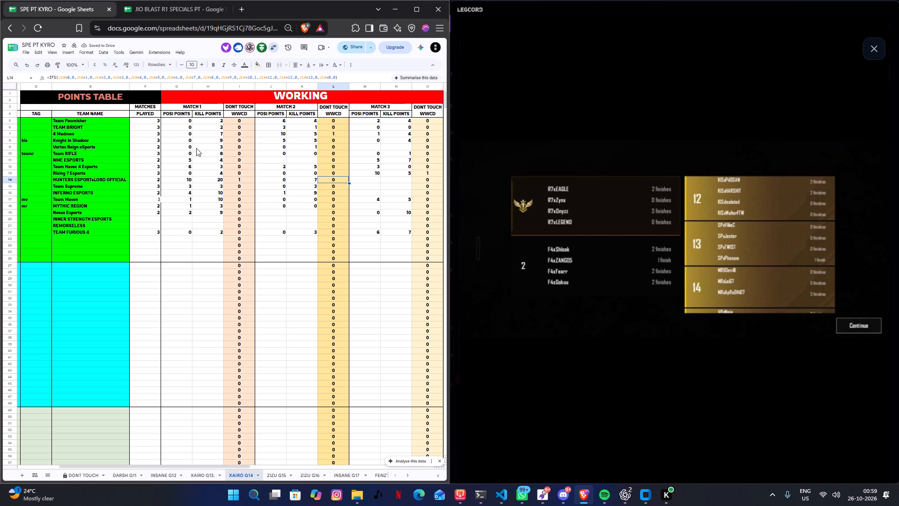
key("Up")
key("Down")
key("Tab")
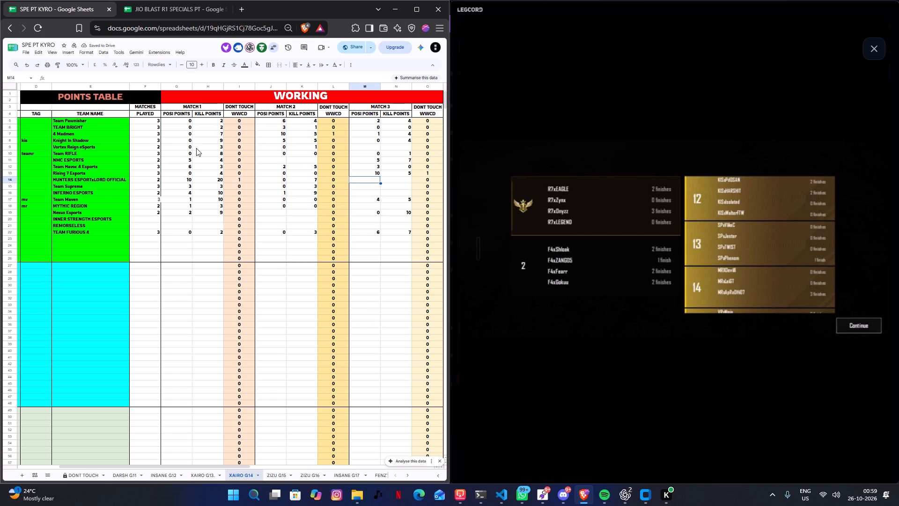
key("0")
key("Tab")
key("1")
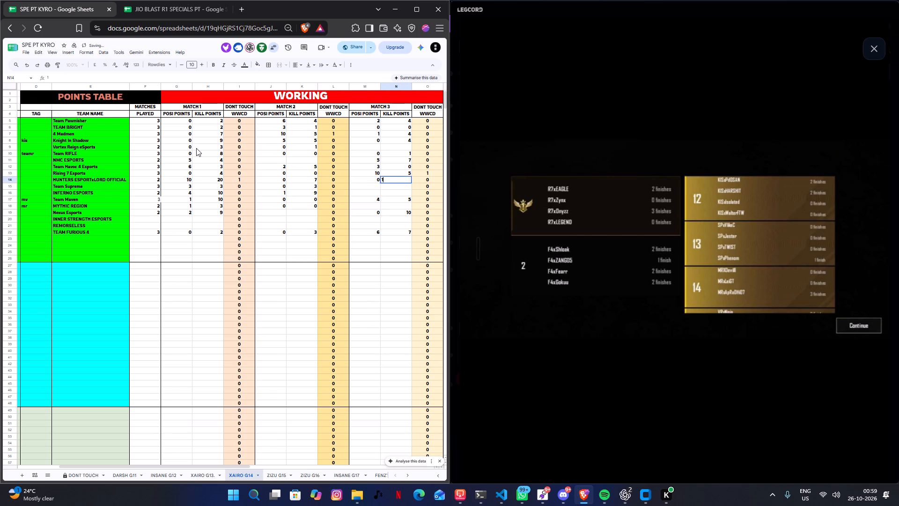
key("Down")
Set the matches played for MYTHIC REGION to 3.
key("shift+Tab")
key("shift+Tab")
key("shift+Tab")
key("shift+Tab")
key("shift+Tab")
key("shift+Tab")
key("shift+Tab")
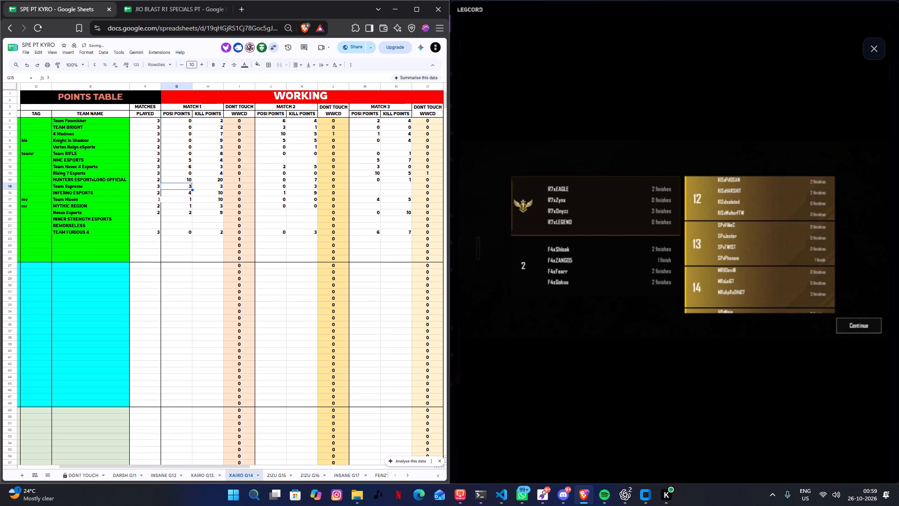
key("shift+Tab")
key("Down")
key("Down")
key("Down")
key("3")
key("Tab")
Enter Match 3 position points 0 and kill points 3 for MYTHIC REGION.
key("Tab")
key("Tab")
key("Tab")
key("Tab")
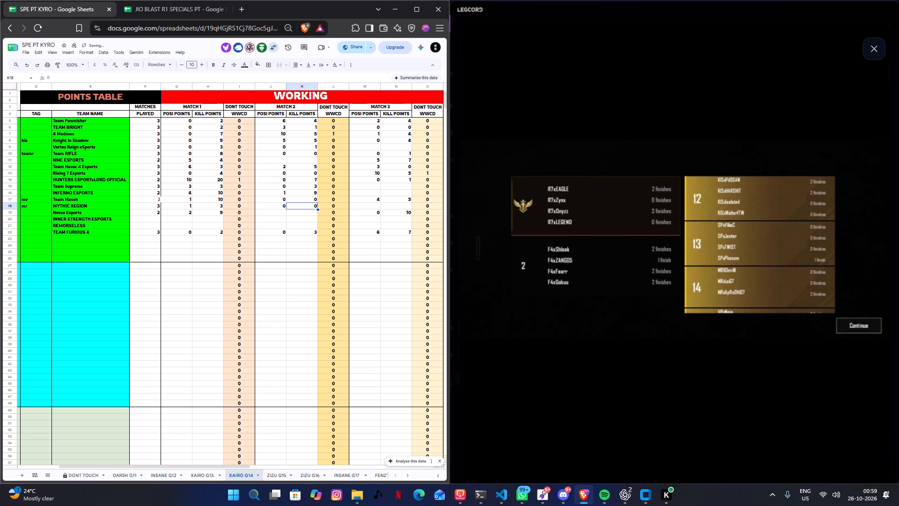
key("Tab")
key("Tab")
key("0")
key("Tab")
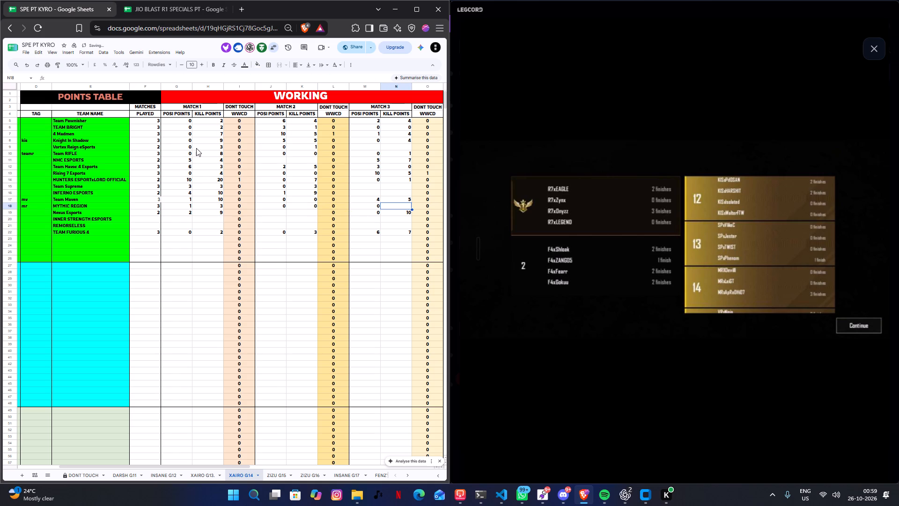
key("3")
key("Tab")
key("shift+Tab")
Switch to Legcord and enlarge the G14 M3 result screenshot showing ranks 15 to 17.
left_click(818, 251)
left_click(820, 252)
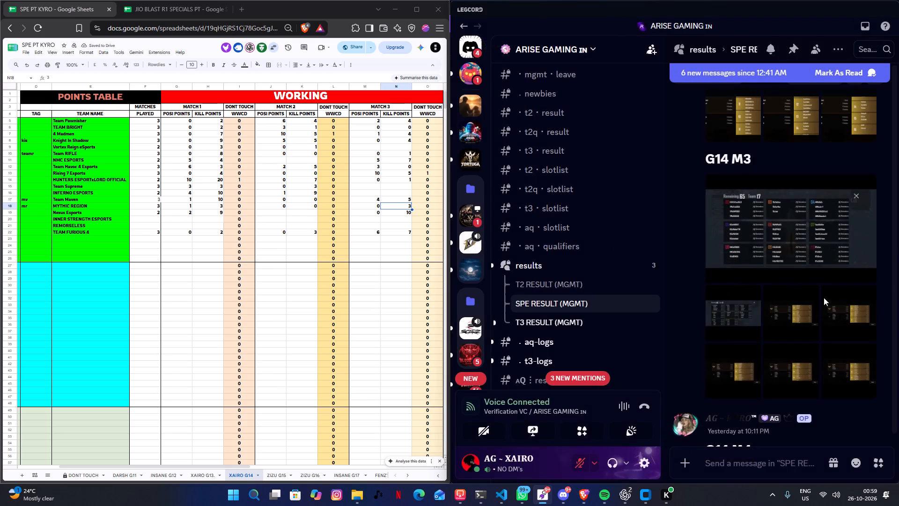
left_click(784, 371)
left_click(739, 266)
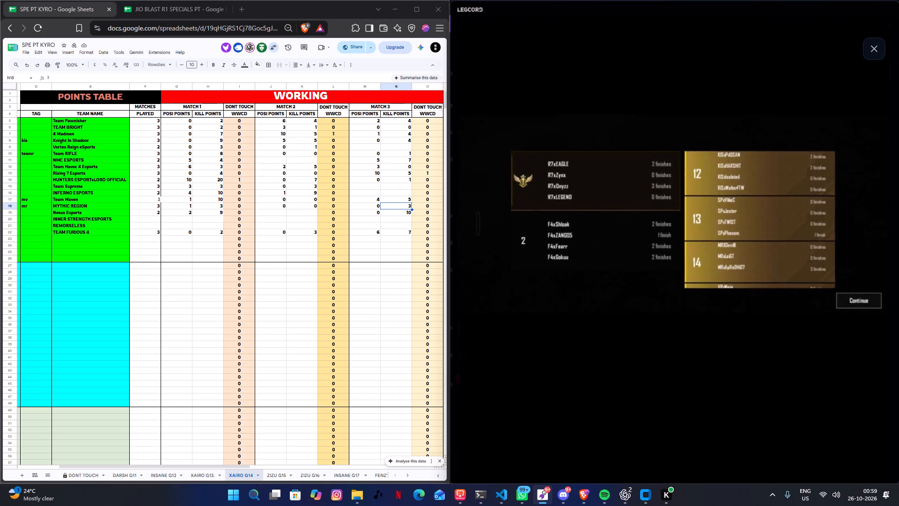
left_click(757, 266)
left_click(876, 249)
left_click(708, 245)
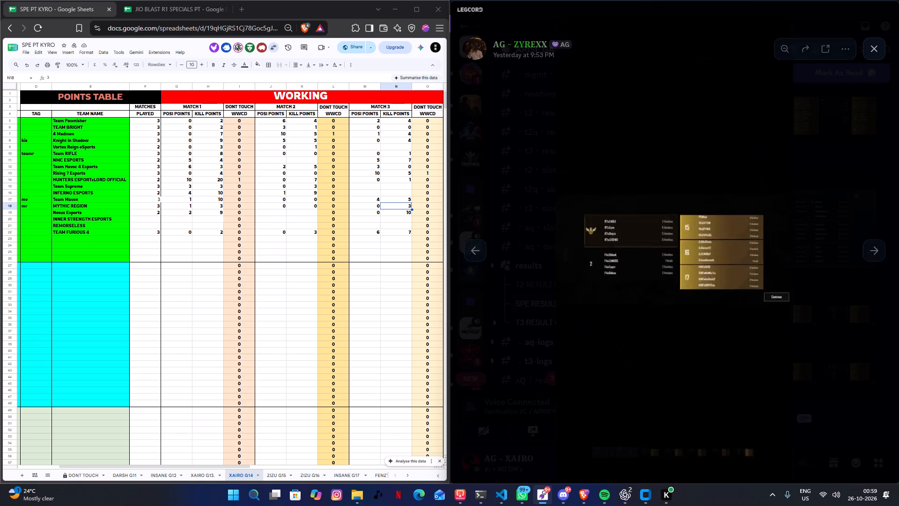
left_click_drag(759, 245, 725, 245)
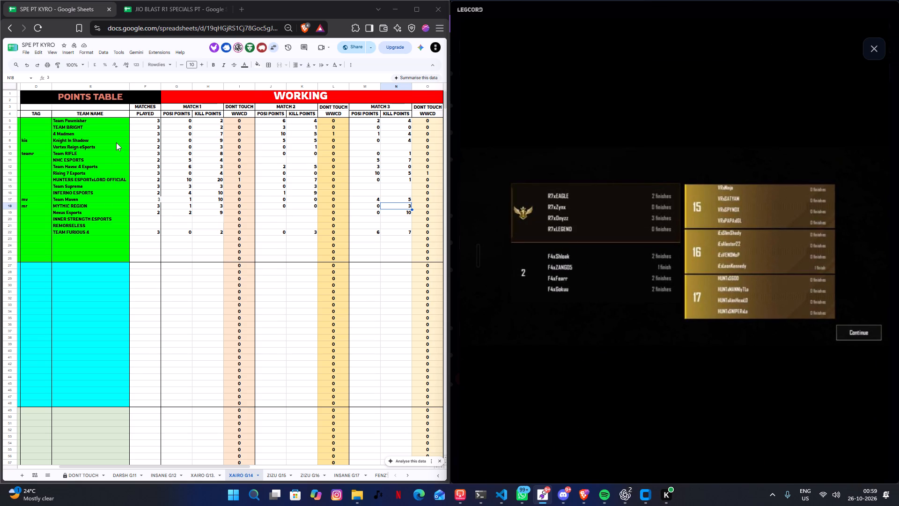
Back in the spreadsheet, set the matches played for Vortex Reign eSports to 3.
left_click(150, 145)
key("Tab")
key("shift+Tab")
key("3")
key("Tab")
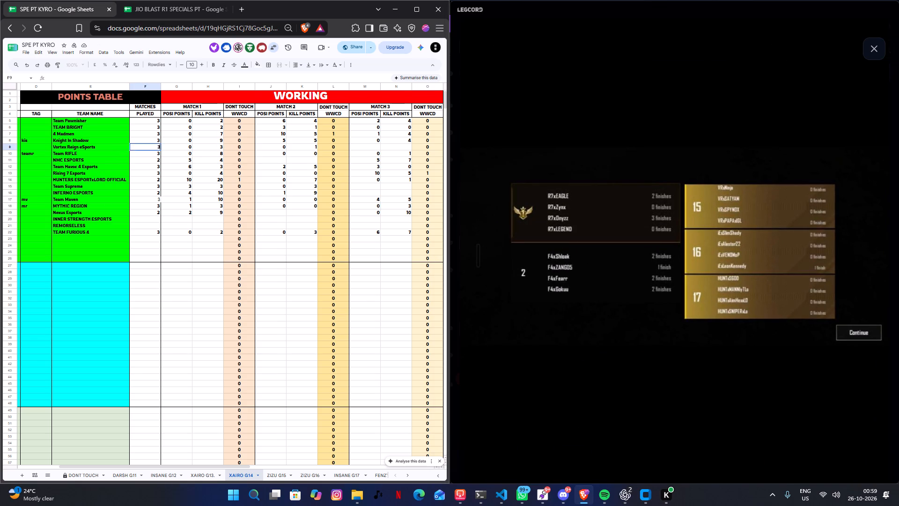
Enter Match 3 position points 0 and kill points 0 for Vortex Reign eSports.
key("Tab")
key("Tab")
key("Tab")
key("Tab")
key("Tab")
key("Tab")
key("0")
key("Tab")
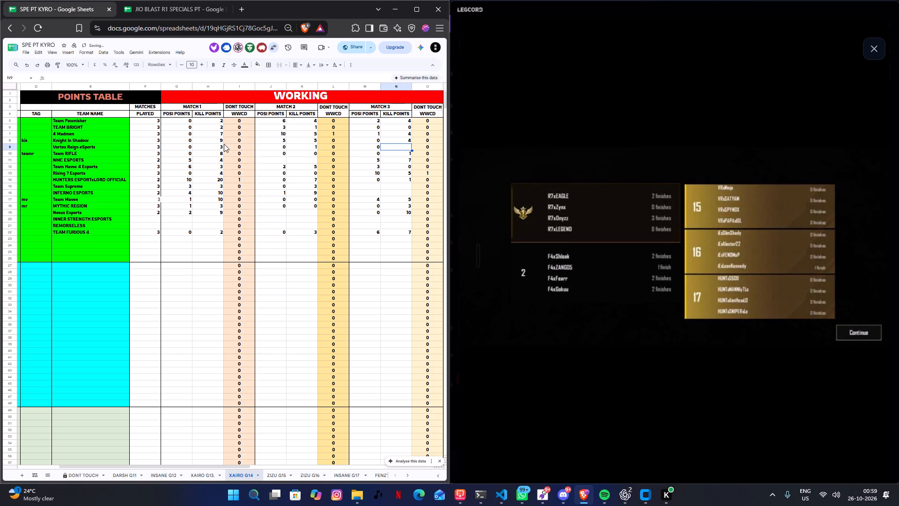
key("0")
key("Down")
Set the matches played for INFERNO ESPORTS to 3.
key("Left")
key("shift+Tab")
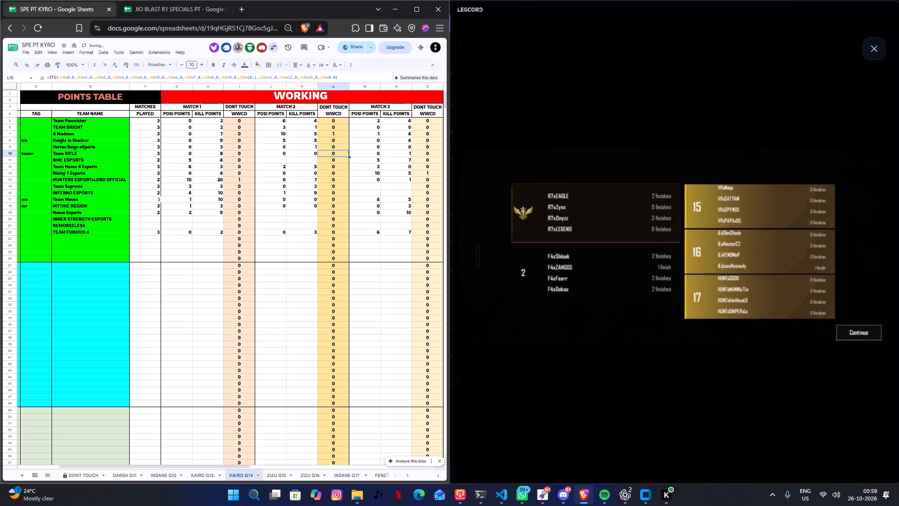
key("shift+Tab")
key("shift+Tab")
key("shift+Tab")
key("shift+Tab")
key("shift+Tab")
key("shift+Tab")
key("Down")
key("Down")
key("Down")
key("Down")
key("Down")
key("Down")
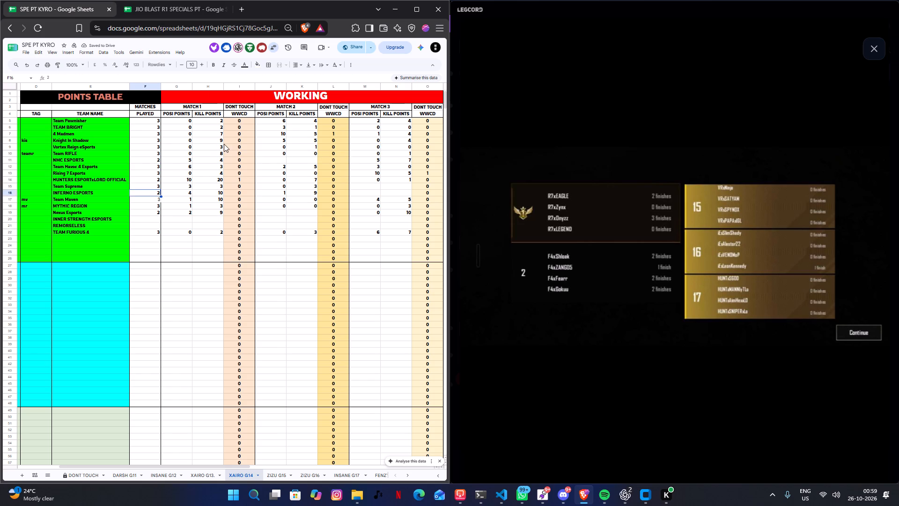
key("Up")
key("Down")
key("3")
key("Tab")
Enter Match 3 position points 0 and kill points 1 for INFERNO ESPORTS.
key("Tab")
key("Tab")
key("Tab")
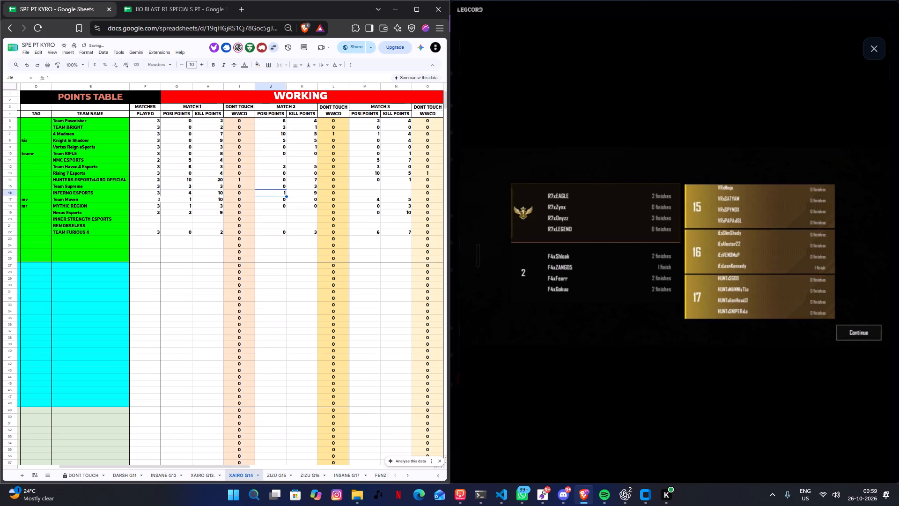
key("Tab")
key("Tab")
key("Tab")
key("0")
key("Tab")
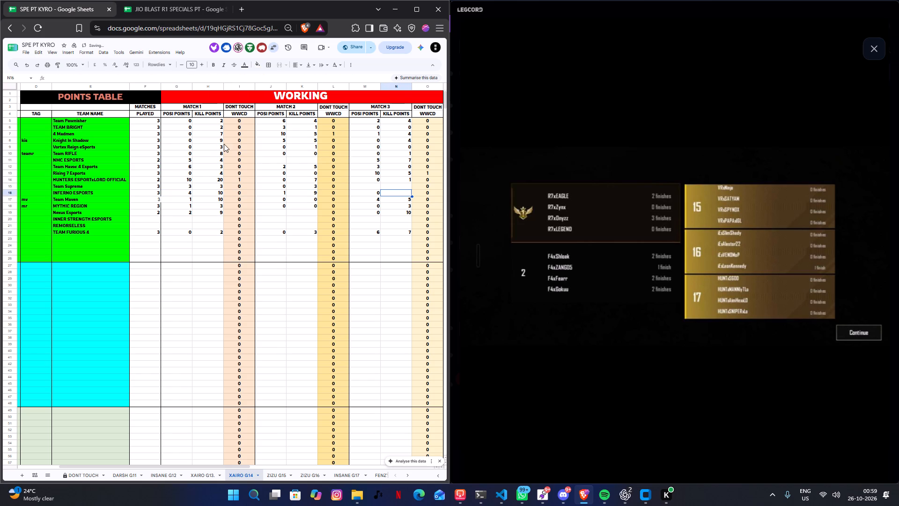
key("Down")
key("Up")
key("1")
key("Down")
Set the matches played for HUNTERS ESPORTSxLORD OFFICIAL to 3.
key("shift+Tab")
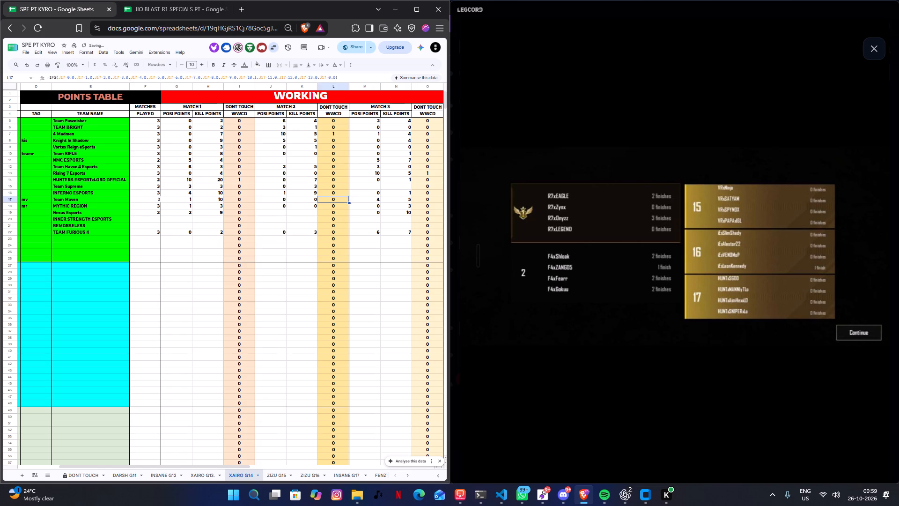
key("shift+Tab")
key("shift+Tab")
key("shift+Tab")
key("shift+Tab")
key("Down")
key("Down")
key("Up")
key("Up")
key("Up")
key("Up")
key("shift+Tab")
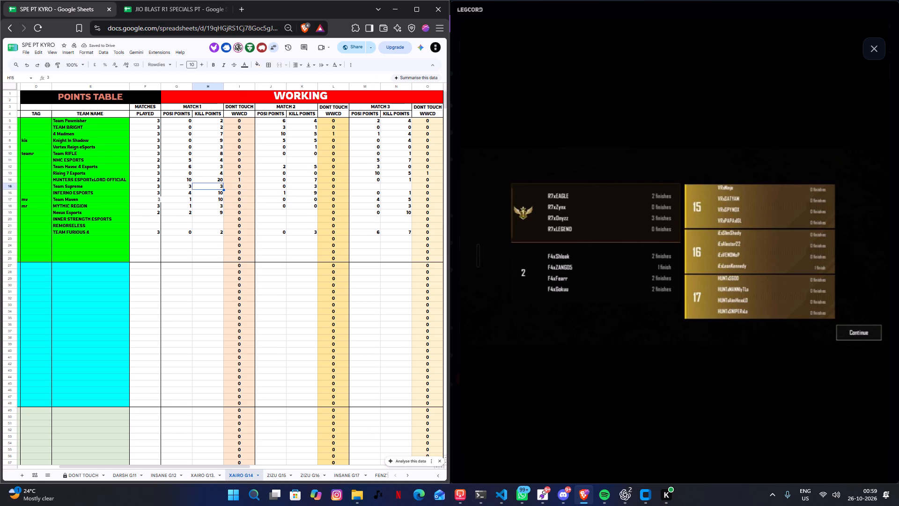
key("shift+Tab")
key("shift+Tab")
key("shift+Up")
key("Up")
key("Down")
key("Up")
key("3")
key("Tab")
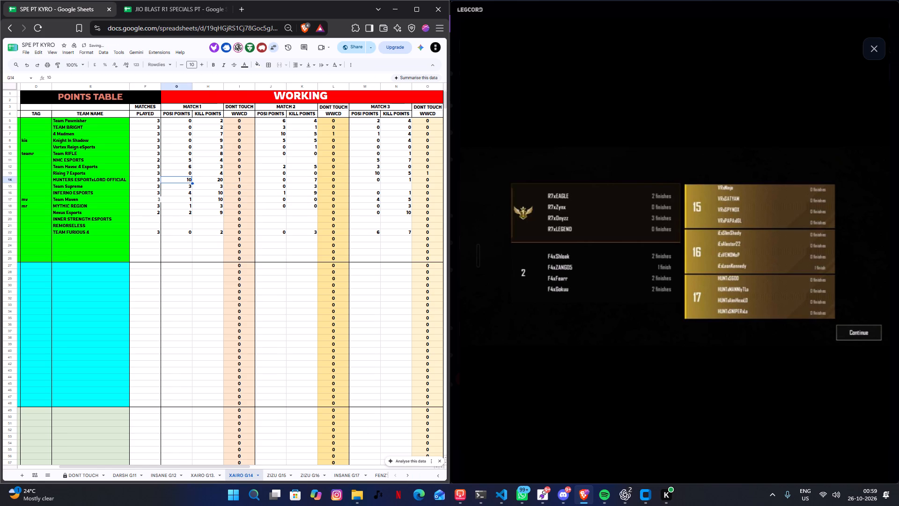
Check the Match 3 position and kill points in the HUNTERS ESPORTSxLORD OFFICIAL row.
key("Tab")
key("Tab")
key("Tab")
key("Tab")
key("Tab")
key("Tab")
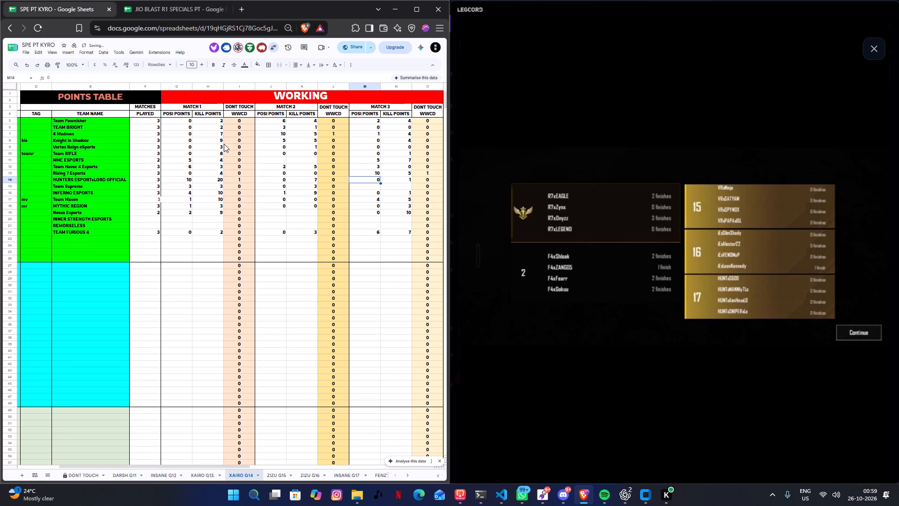
key("Left")
key("Right")
key("Right")
key("Left")
key("Right")
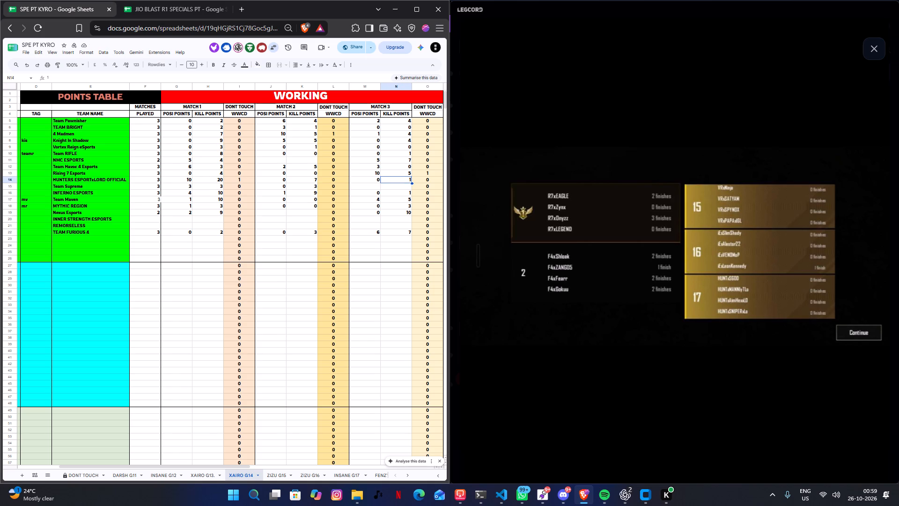
Switch to Legcord and review the G14 M3 lobby team lists and the result screenshots covering ranks 9 to 14.
left_click(775, 179)
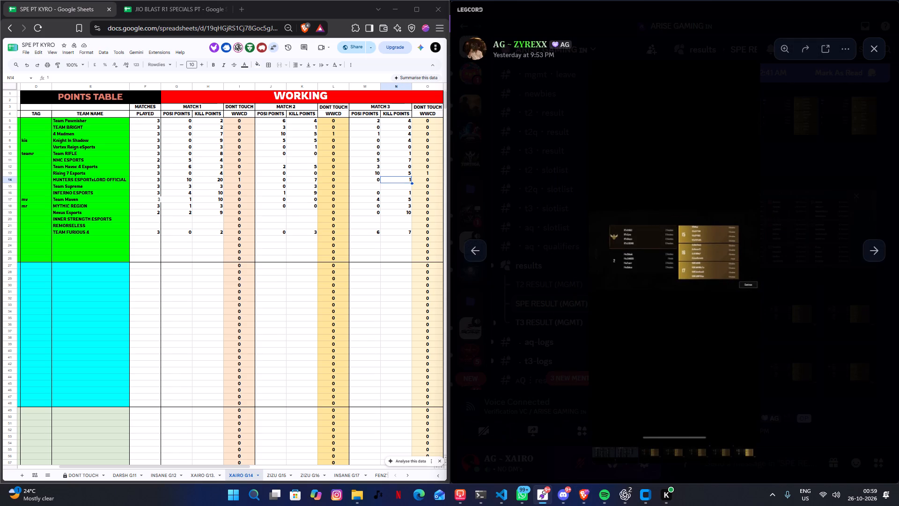
triple_click(480, 251)
double_click(480, 251)
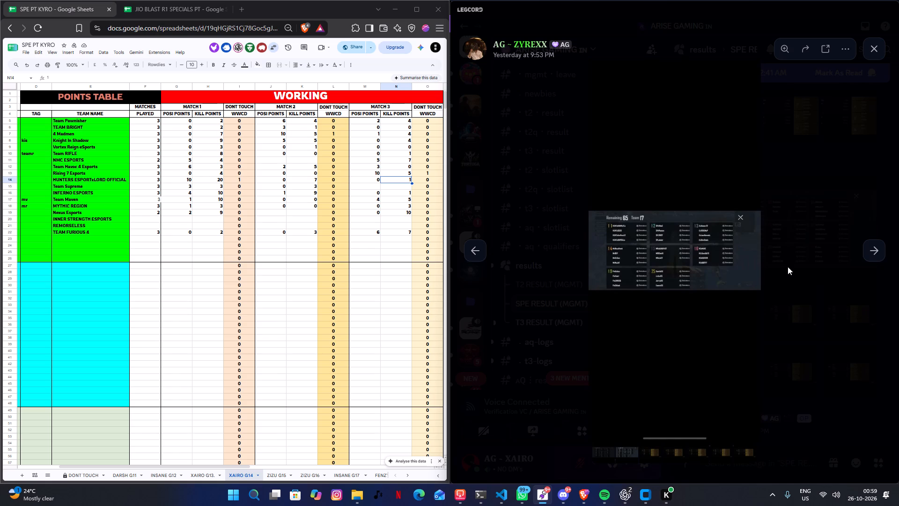
left_click(725, 262)
left_click(725, 262)
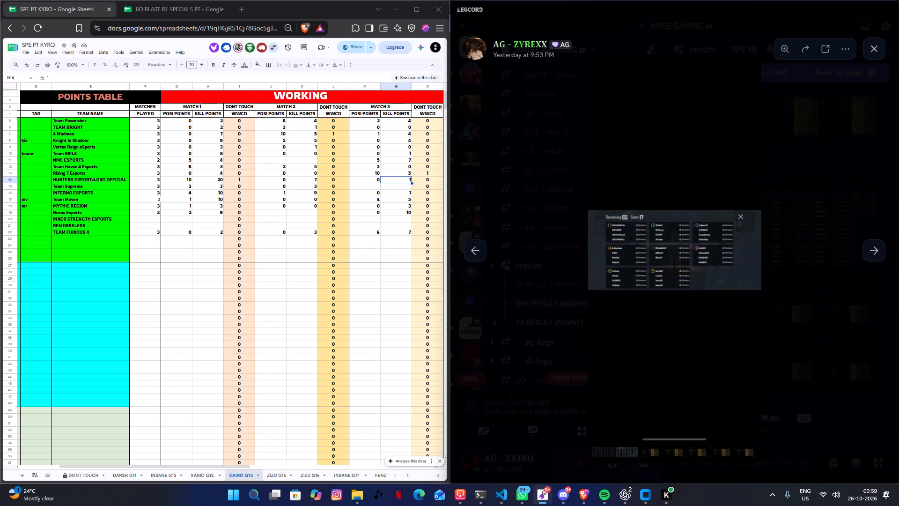
triple_click(878, 255)
left_click(650, 259)
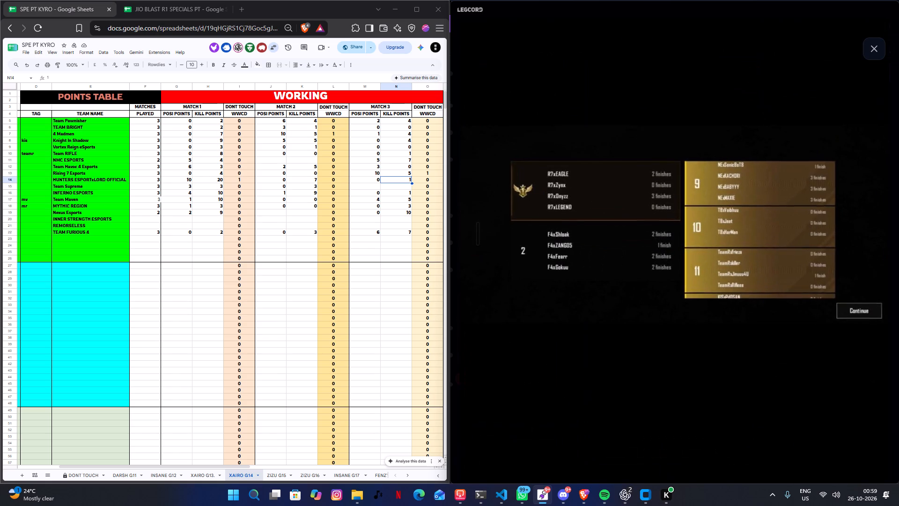
left_click(825, 255)
left_click(869, 251)
left_click(700, 249)
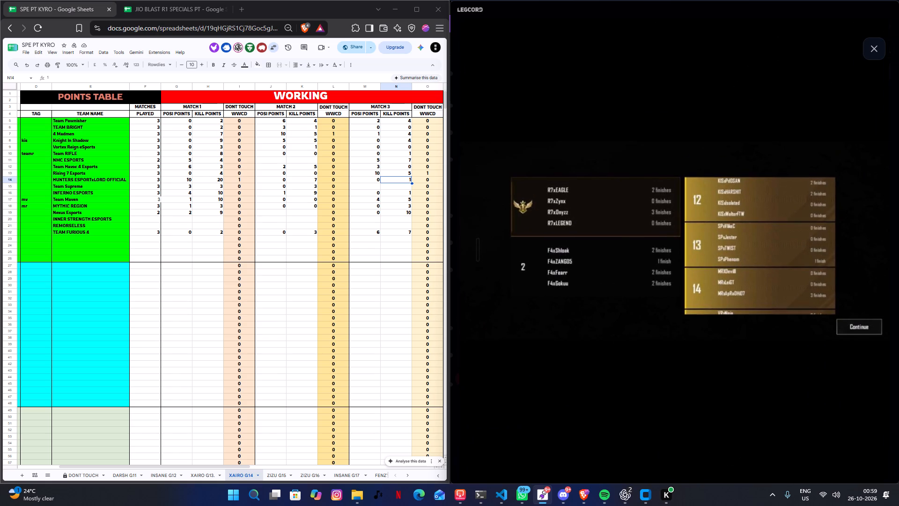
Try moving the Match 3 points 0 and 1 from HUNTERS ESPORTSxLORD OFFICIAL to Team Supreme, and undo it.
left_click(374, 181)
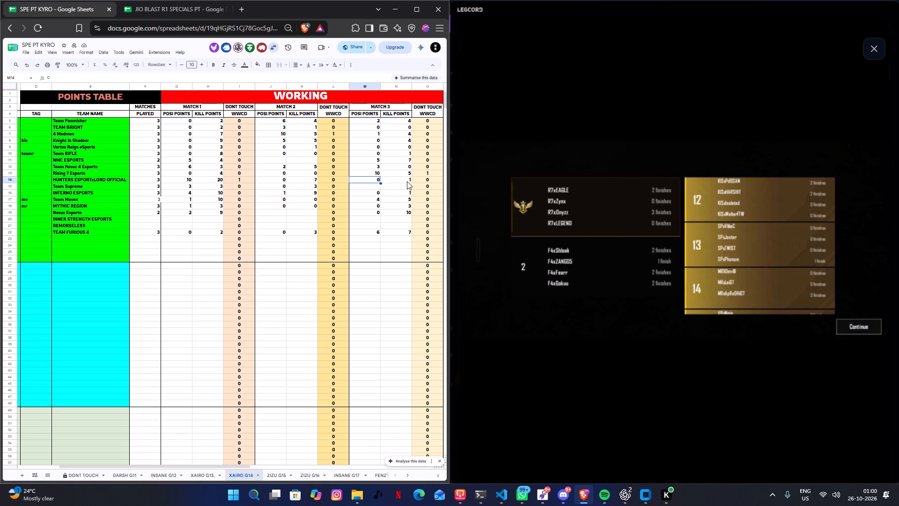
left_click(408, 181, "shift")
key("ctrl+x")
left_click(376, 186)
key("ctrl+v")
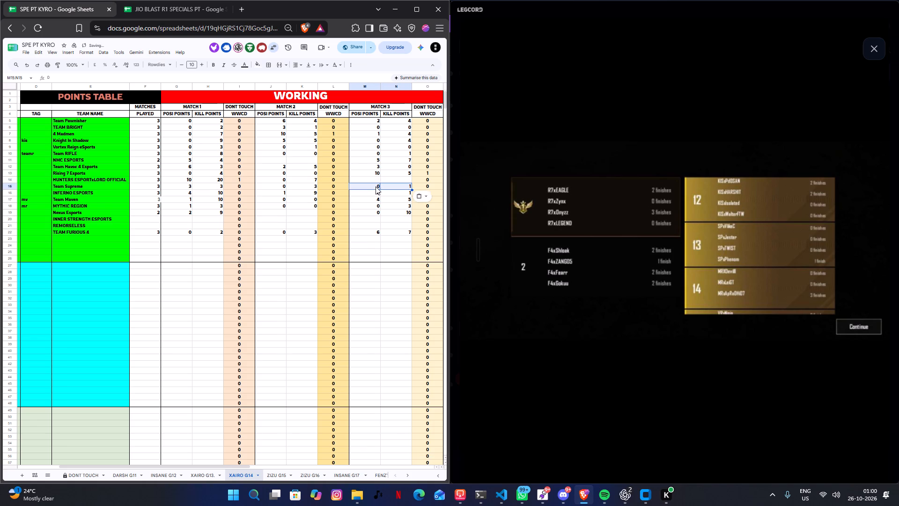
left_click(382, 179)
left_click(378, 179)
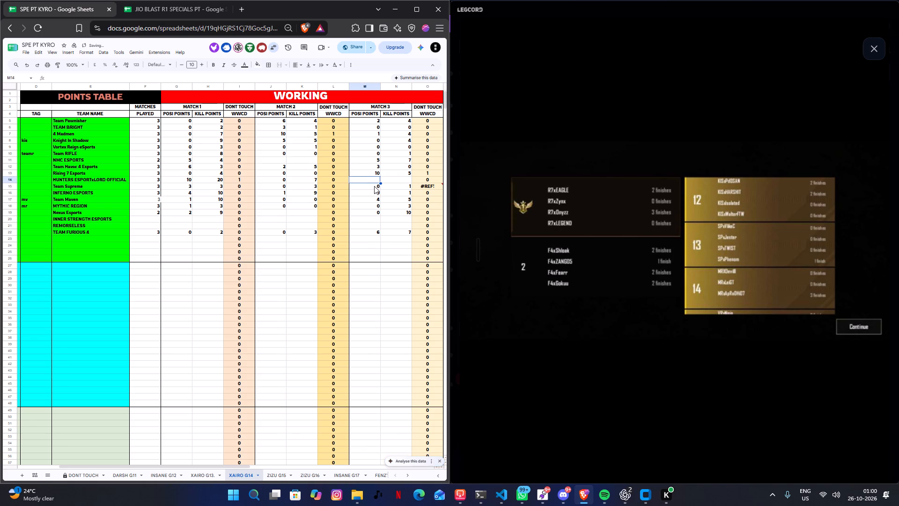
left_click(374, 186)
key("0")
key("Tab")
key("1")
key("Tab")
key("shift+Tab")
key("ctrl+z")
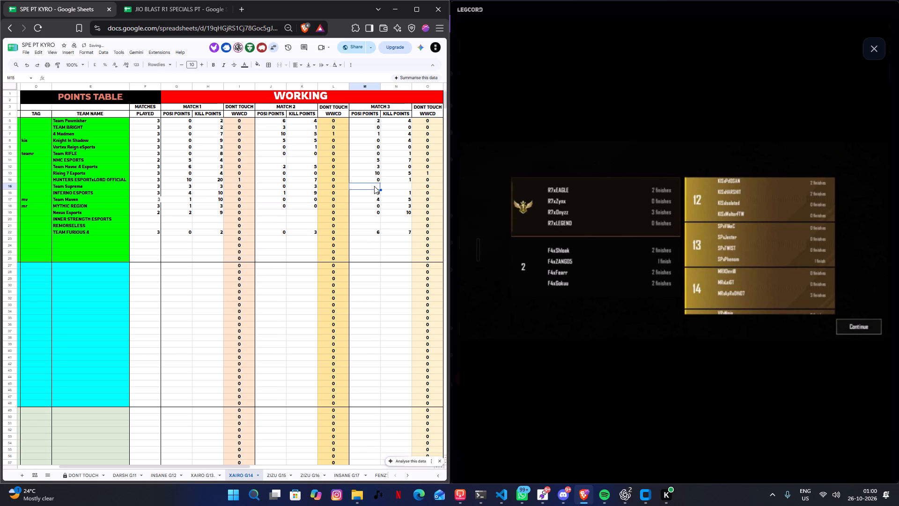
Clear the Match 3 points of HUNTERS ESPORTSxLORD OFFICIAL and enter position points 0 and kill points 1 for Team Supreme instead.
key("Up")
key("Down")
key("Up")
key("BackSpace")
key("Tab")
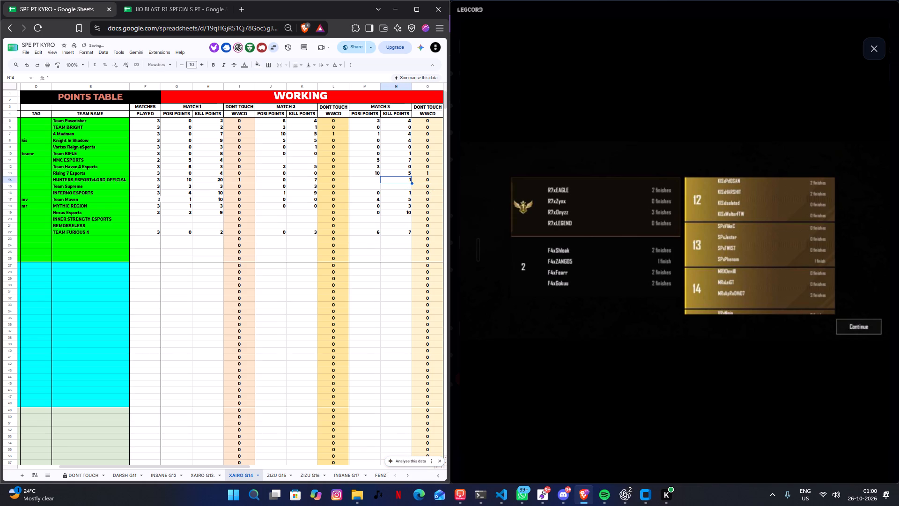
key("BackSpace")
key("Down")
key("shift+Tab")
key("0")
key("Tab")
key("1")
key("Tab")
key("Down")
key("shift+Tab")
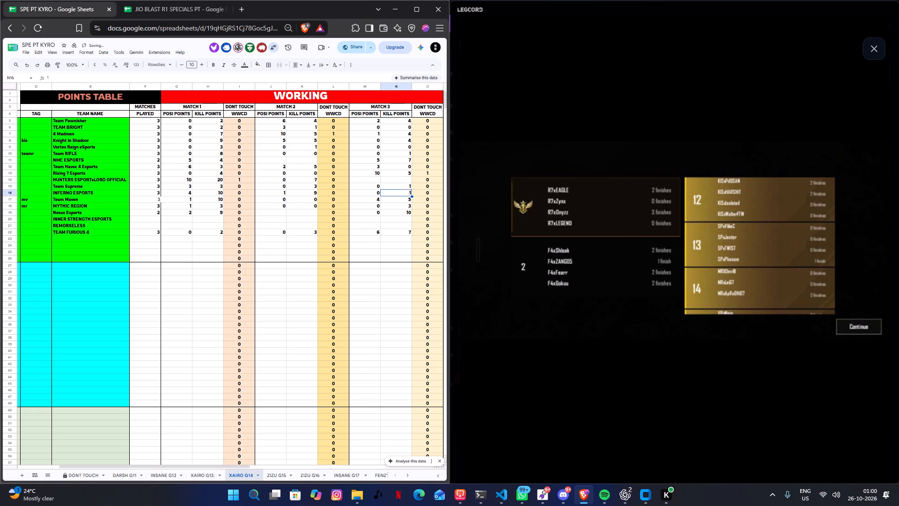
Using the result screenshot for ranks 15 to 17, enter Match 3 position points 0 and kill points 0 for HUNTERS ESPORTSxLORD OFFICIAL.
key("Up")
key("Up")
key("shift+Tab")
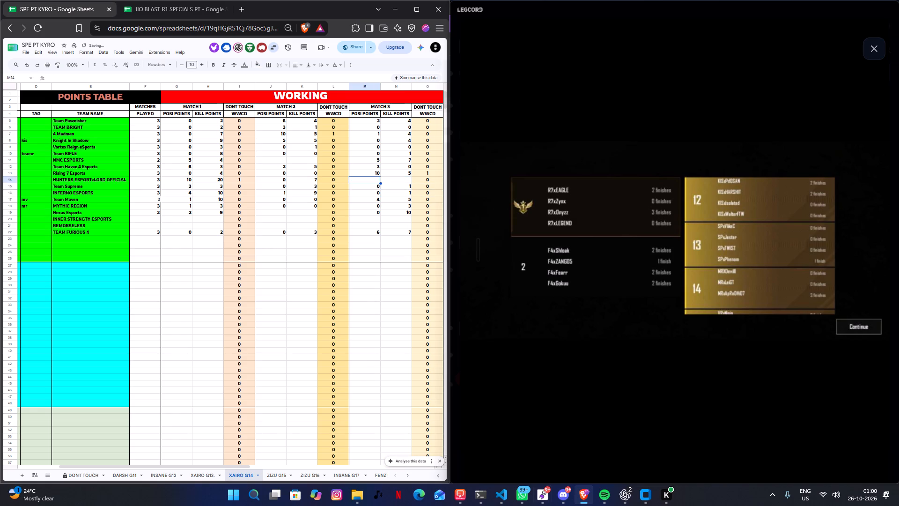
left_click(802, 242)
left_click(866, 251)
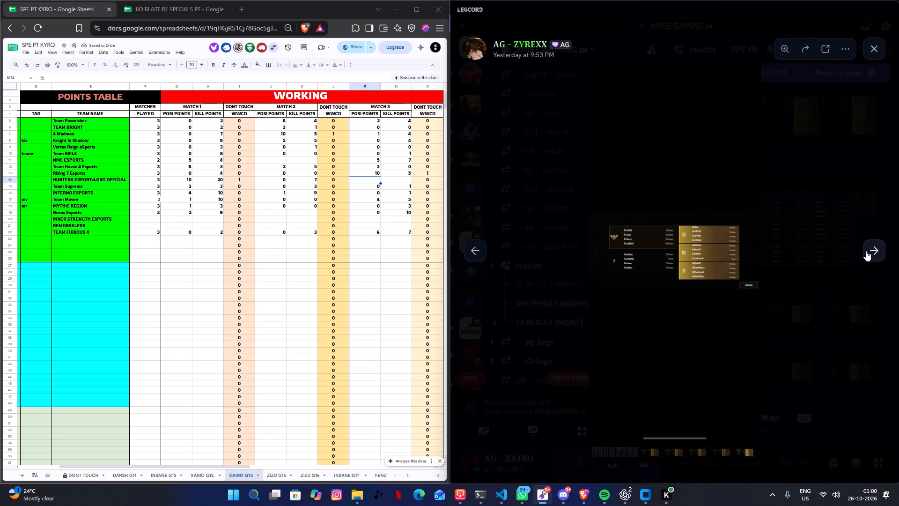
left_click(870, 251)
left_click(475, 246)
left_click(714, 256)
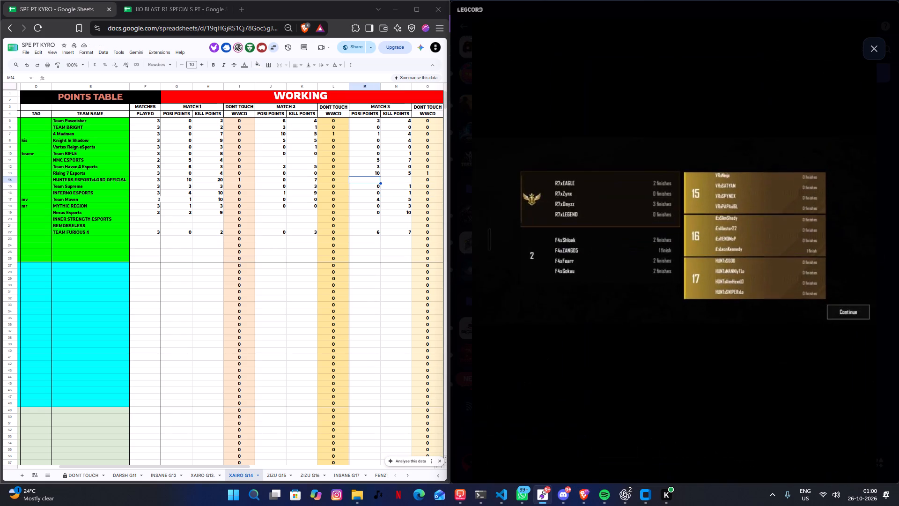
left_click_drag(734, 253, 708, 256)
left_click(346, 212)
left_click(373, 179)
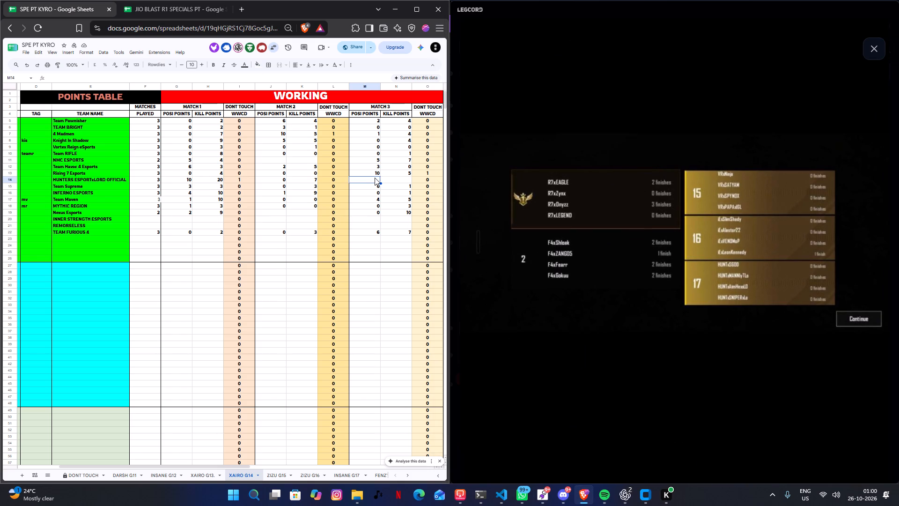
key("0")
key("Tab")
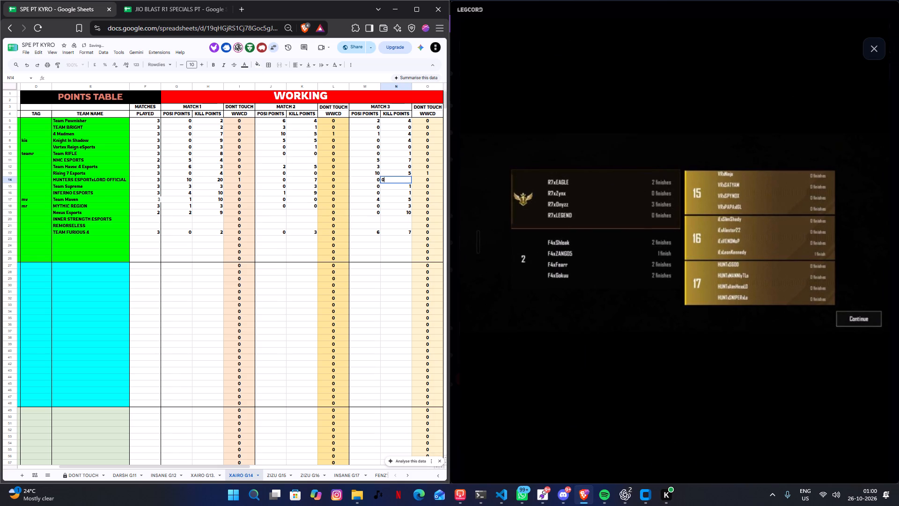
key("0")
key("Tab")
key("shift+Tab")
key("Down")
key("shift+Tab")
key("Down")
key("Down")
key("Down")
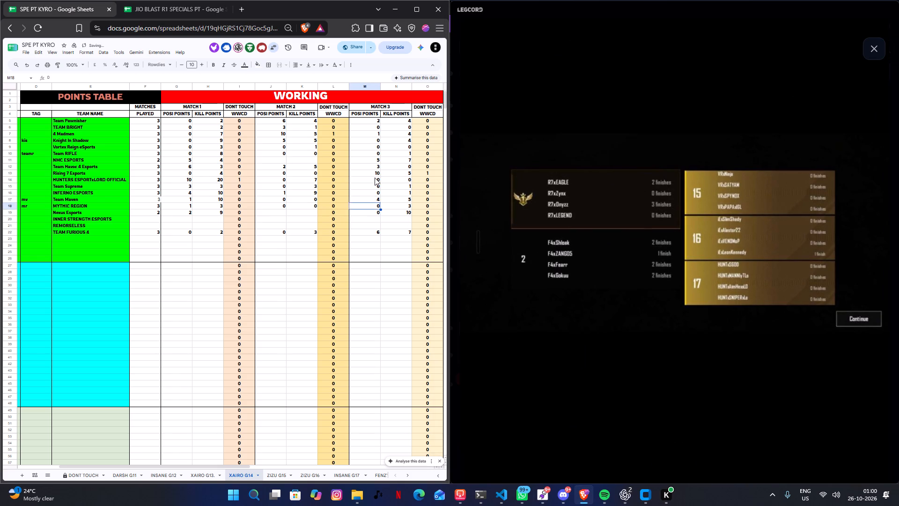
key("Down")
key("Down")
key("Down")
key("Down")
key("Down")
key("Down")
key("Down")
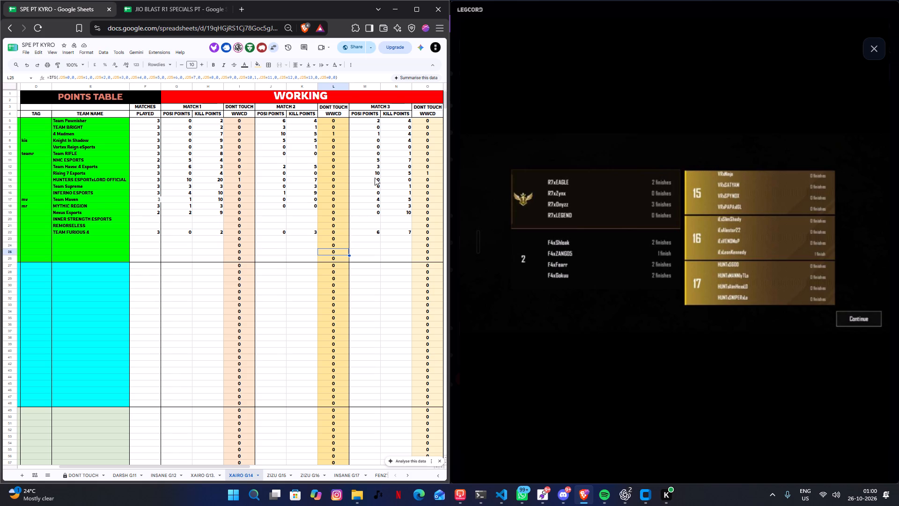
Close the result screenshot viewer in Legcord and maximise the spreadsheet window.
left_click(778, 233)
left_click(867, 248)
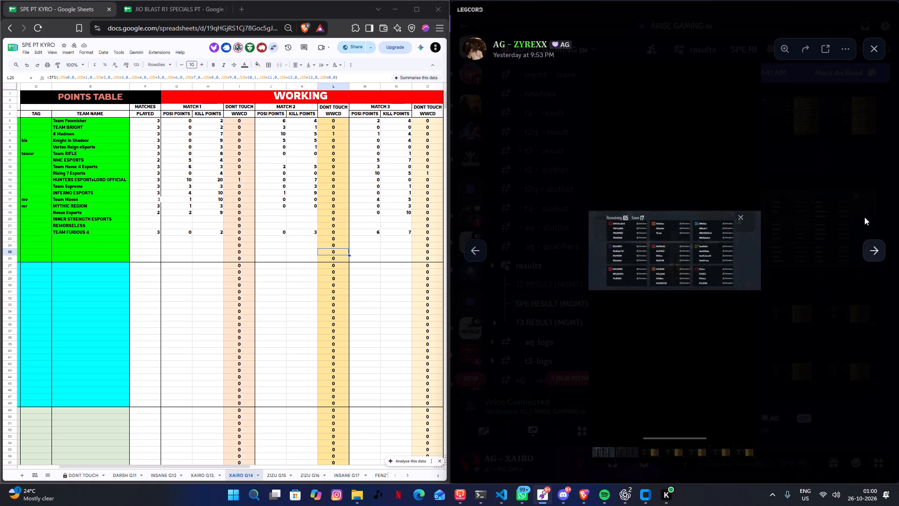
left_click(881, 52)
left_click(412, 15)
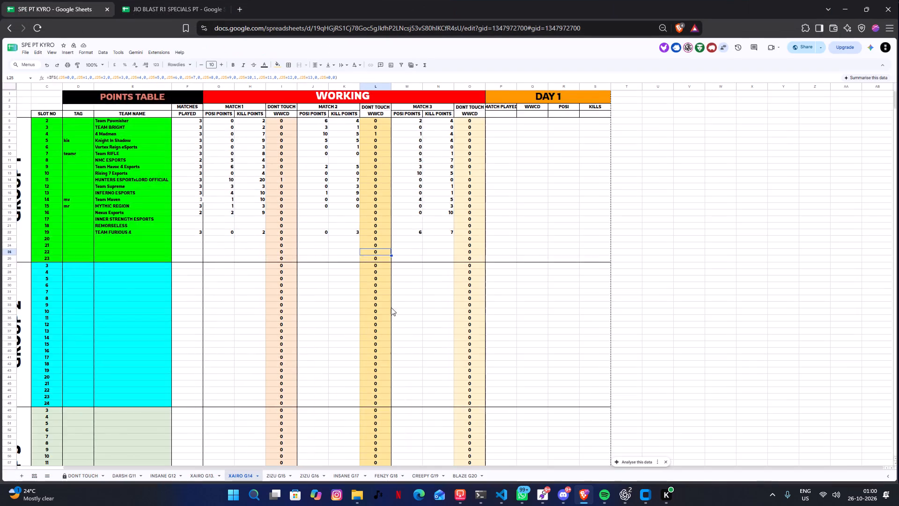
Examine the INFERNO ESPORTS matches-played cell in the sorted standings and the team's matches played and match points in the working table.
scroll(394, 308, "down", 19)
scroll(401, 313, "up", 2)
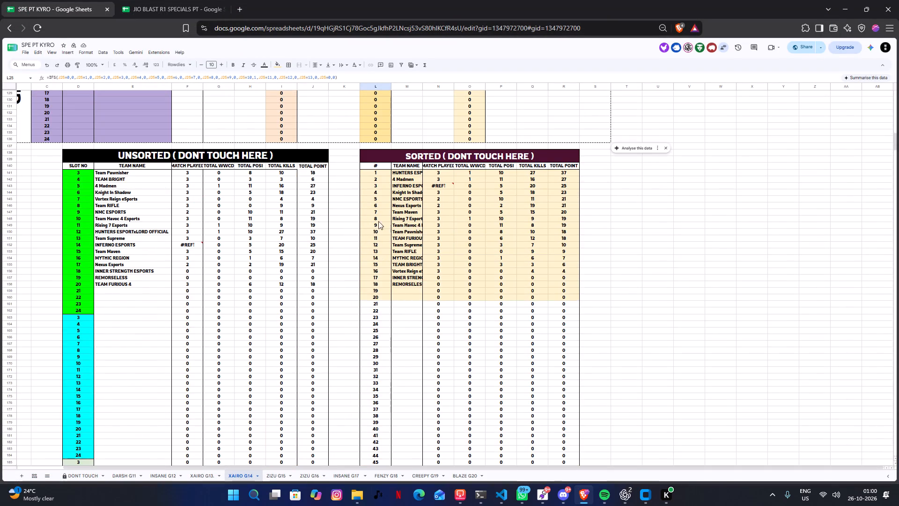
left_click(378, 221)
left_click(444, 229)
left_click(440, 238)
scroll(440, 238, "up", 19)
left_click(243, 201)
left_click(199, 194)
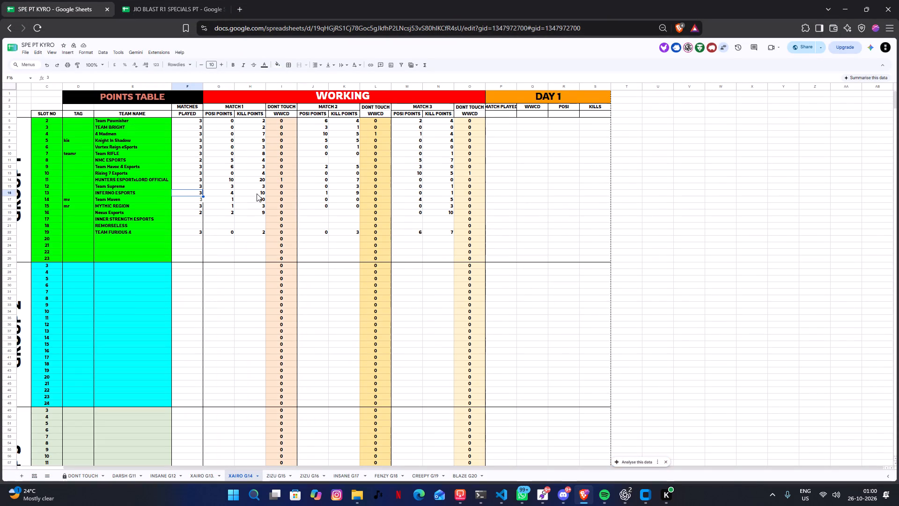
left_click(391, 196)
left_click(436, 196)
left_click(453, 196)
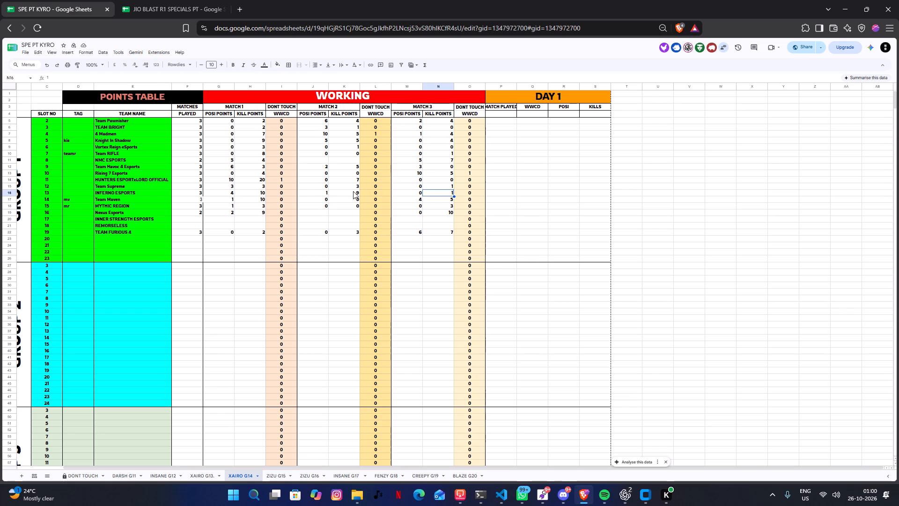
left_click(353, 191)
left_click(400, 192)
left_click(435, 192)
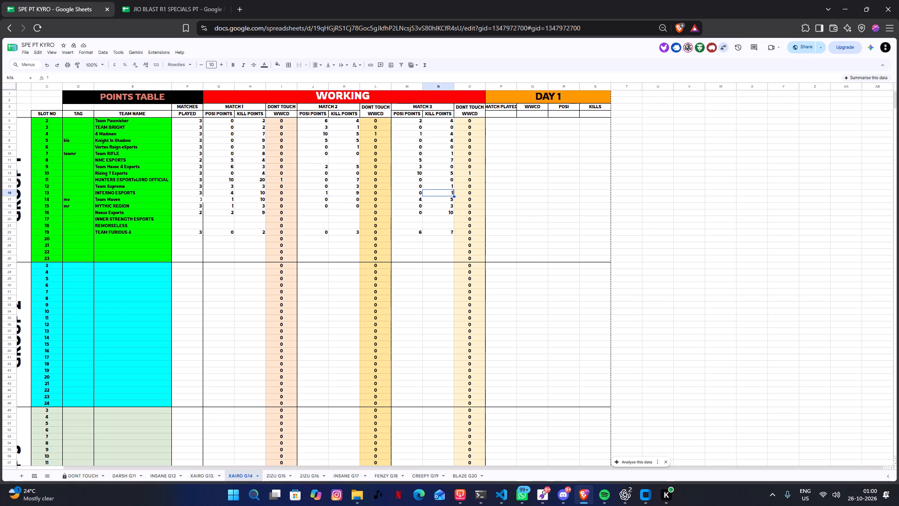
left_click(415, 191)
left_click(432, 192)
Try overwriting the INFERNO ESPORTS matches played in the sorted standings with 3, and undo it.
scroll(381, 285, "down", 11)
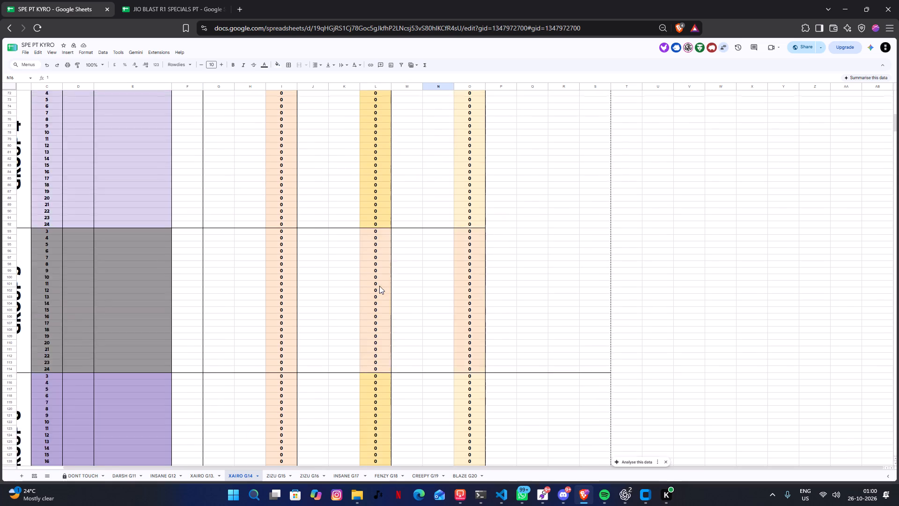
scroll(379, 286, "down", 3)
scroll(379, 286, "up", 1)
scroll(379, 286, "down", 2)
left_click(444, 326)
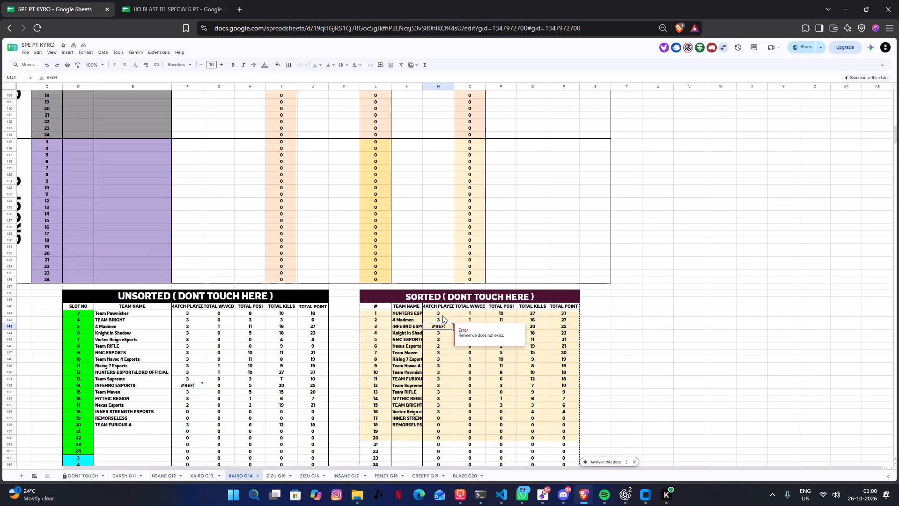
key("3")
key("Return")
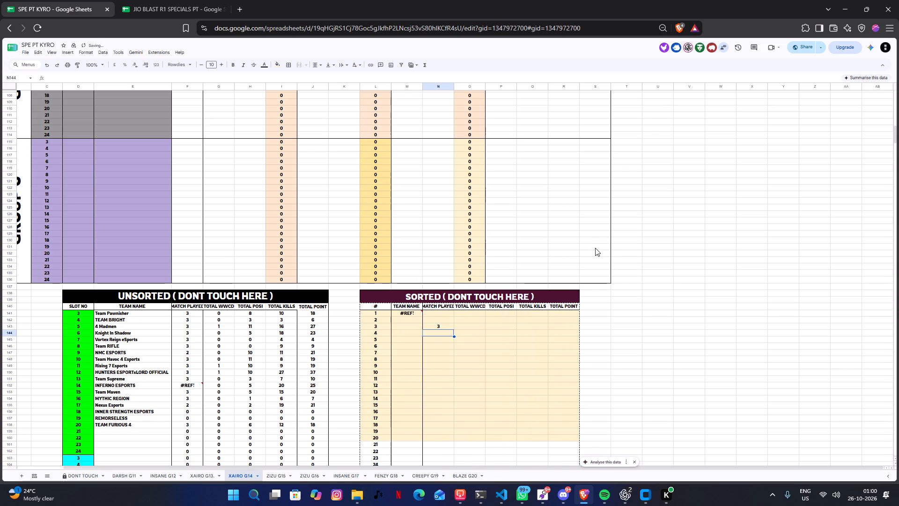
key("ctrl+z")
Re-enter 3 as the matches played for INFERNO ESPORTS in the points table.
scroll(376, 173, "up", 20)
scroll(376, 173, "up", 1)
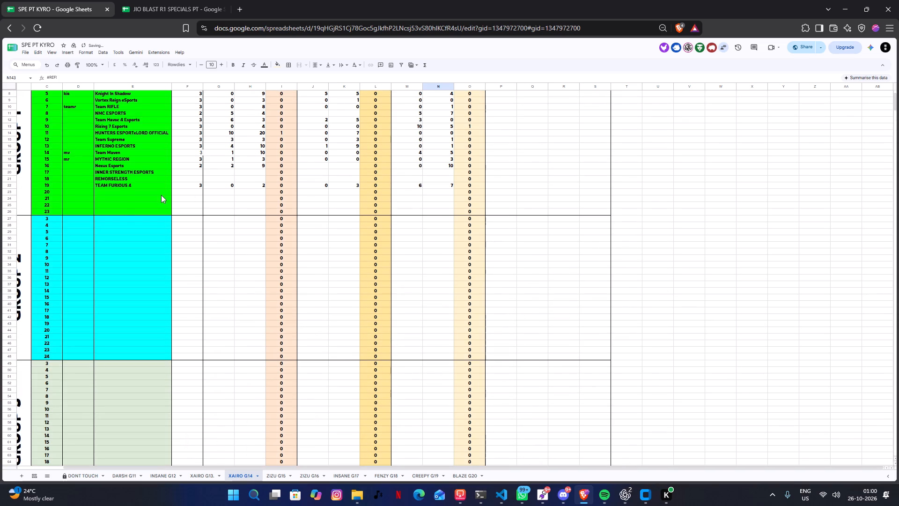
left_click(181, 195)
key("BackSpace")
key("3")
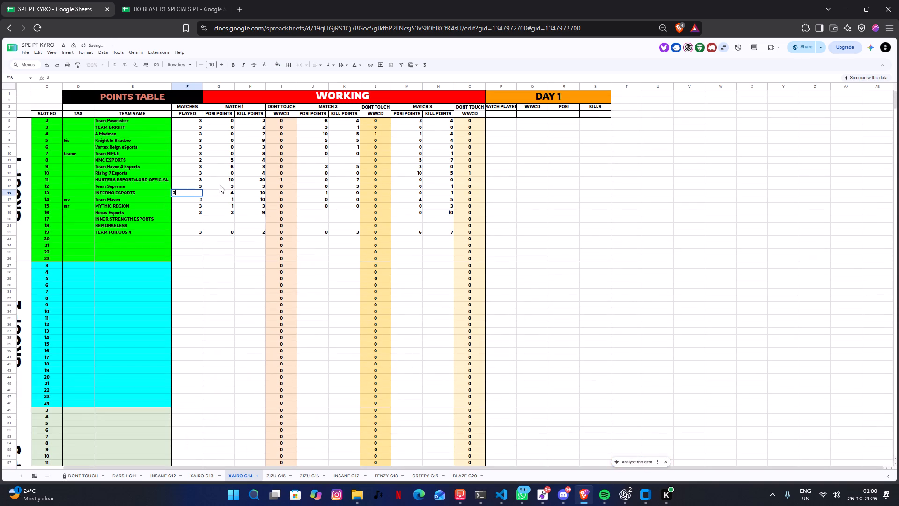
key("Return")
Copy the sorted standings for ranks 1 to 18 and paste them as values into the Group 15 table of JIO BLAST R1 SPECIALS PT.
scroll(383, 255, "down", 17)
left_click(464, 253)
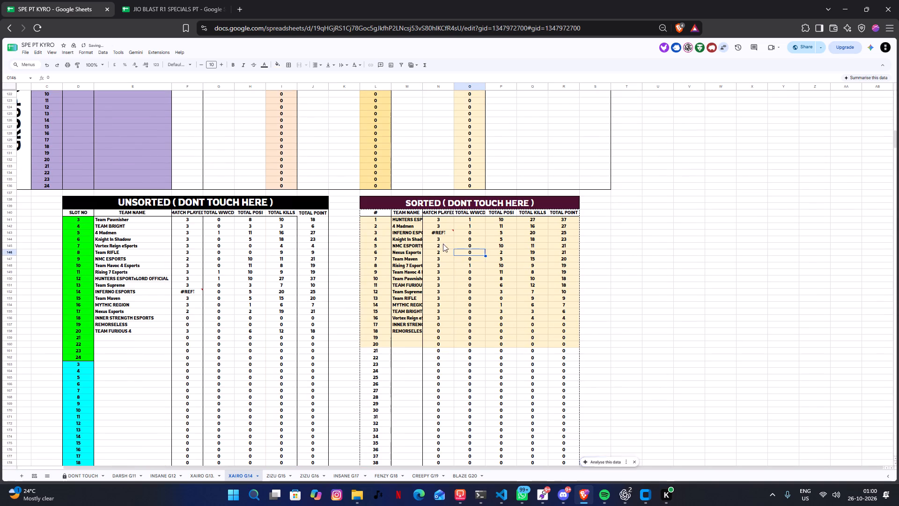
left_click(366, 221)
left_click(557, 335, "shift")
left_click(573, 330, "shift")
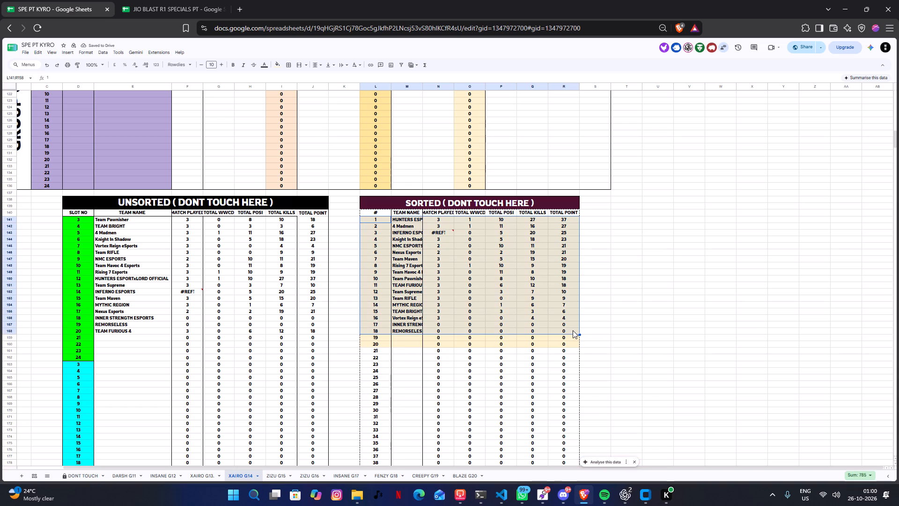
key("ctrl+c")
left_click(178, 0)
scroll(364, 283, "down", 4)
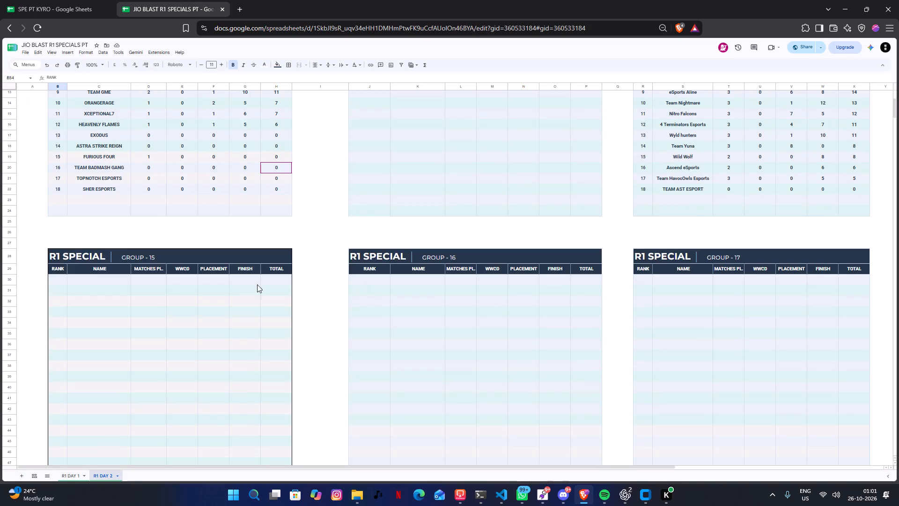
left_click(64, 231)
key("ctrl+shift+v")
Set the matches played for INFERNO ESPORTS to 3 in the Group 15 table.
scroll(144, 249, "up", 3)
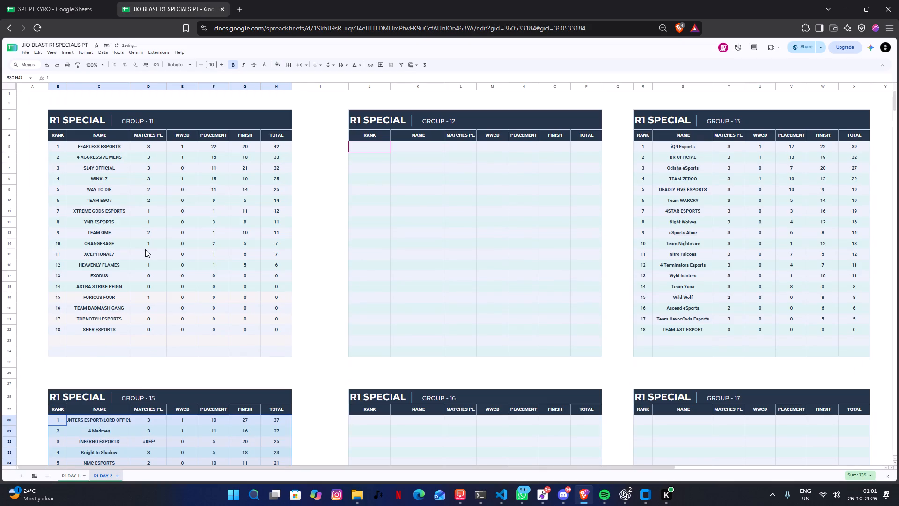
scroll(145, 249, "up", 3)
scroll(148, 249, "down", 4)
left_click(149, 249)
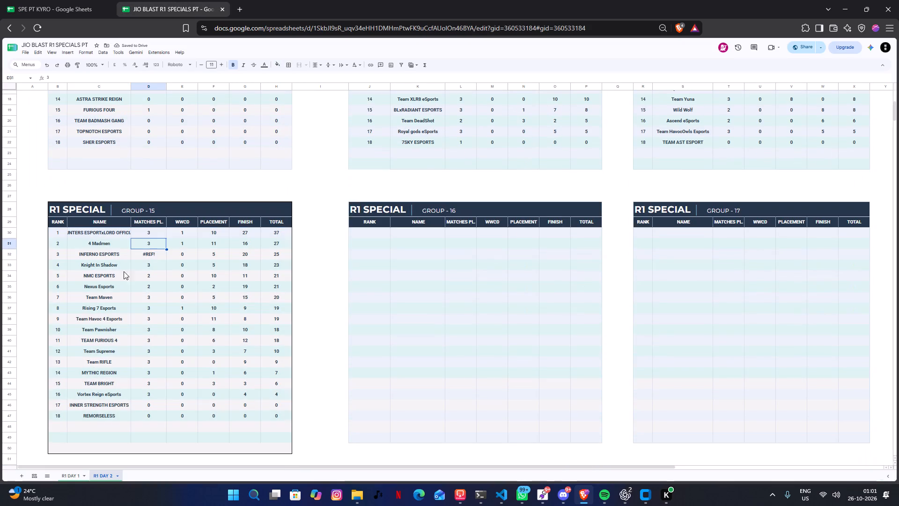
left_click(108, 281)
left_click(104, 238)
left_click(148, 253)
key("3")
key("Return")
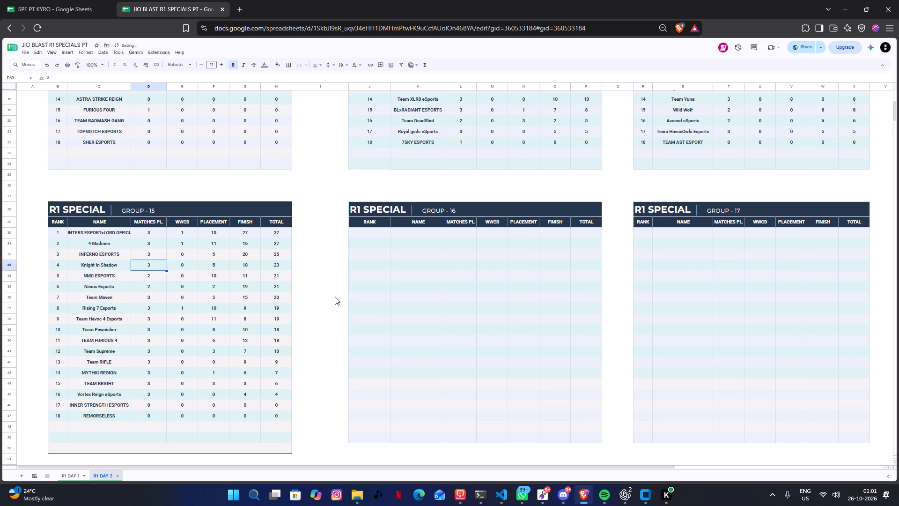
Fit the width of the Group 15 NAME column to its team names.
left_click(143, 281)
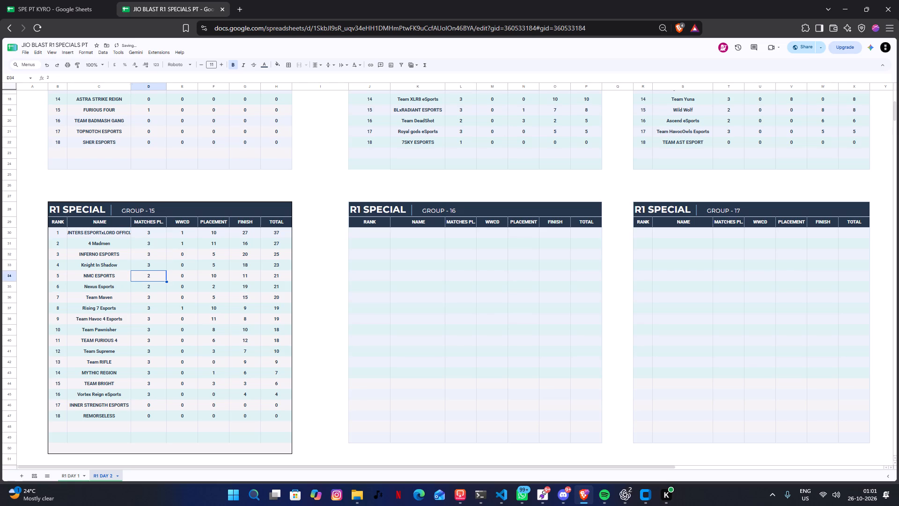
double_click(133, 87)
left_click(204, 223)
left_click(128, 289)
Cut the standings for ranks 1 to 18 from the Group 15 table and paste them as values into the Group 14 table.
scroll(261, 229, "up", 4)
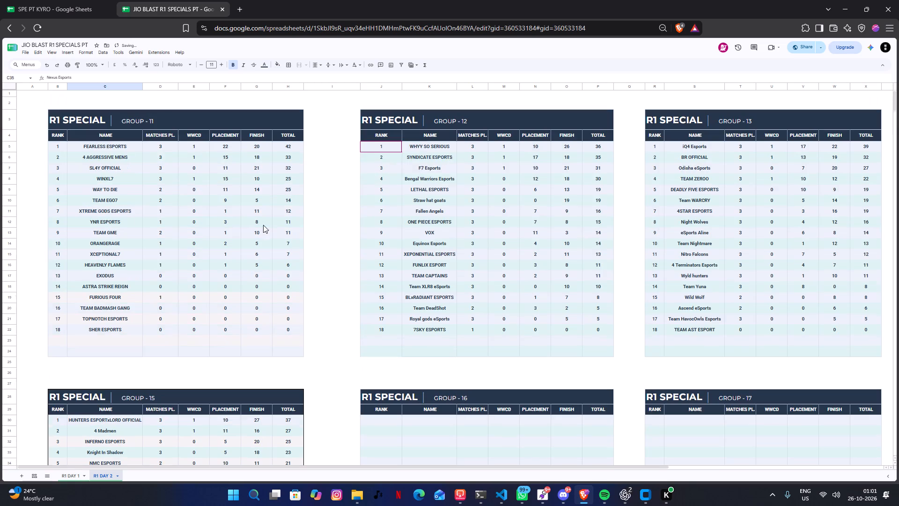
scroll(263, 225, "up", 6)
scroll(296, 232, "down", 1)
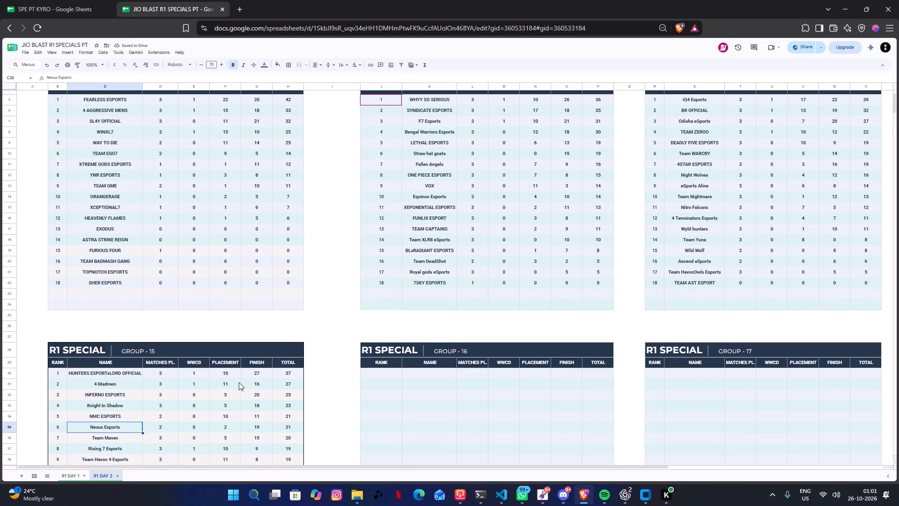
left_click(153, 404)
left_click(58, 369)
scroll(88, 379, "down", 3)
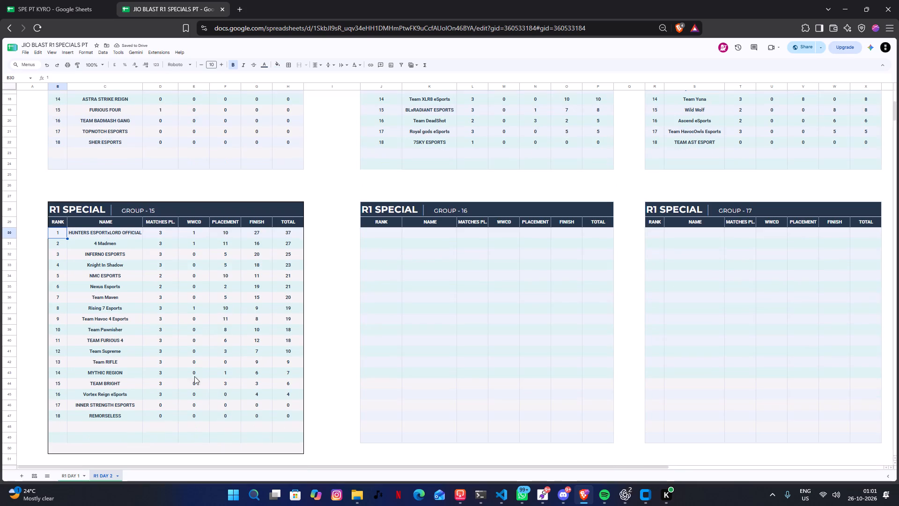
left_click(290, 421, "shift")
left_click(290, 417, "shift")
key("ctrl+x")
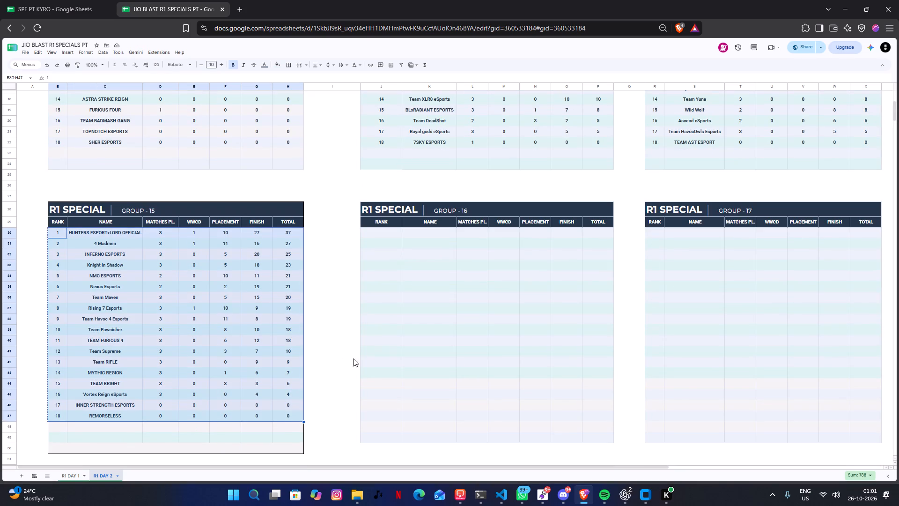
left_click_drag(302, 468, 624, 409)
scroll(647, 307, "up", 7)
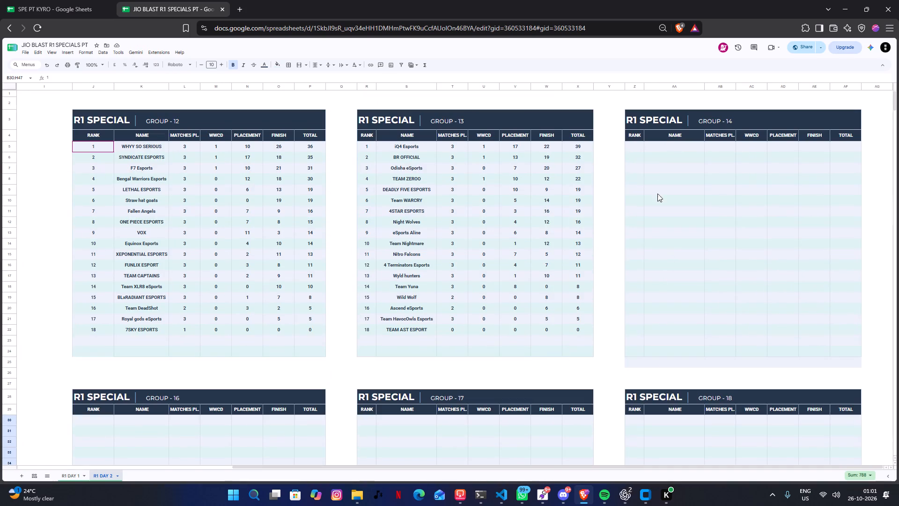
left_click(630, 145)
key("ctrl+shift+v")
Clear the standings for ranks 1 to 18 from the Group 15 table.
scroll(589, 258, "down", 2)
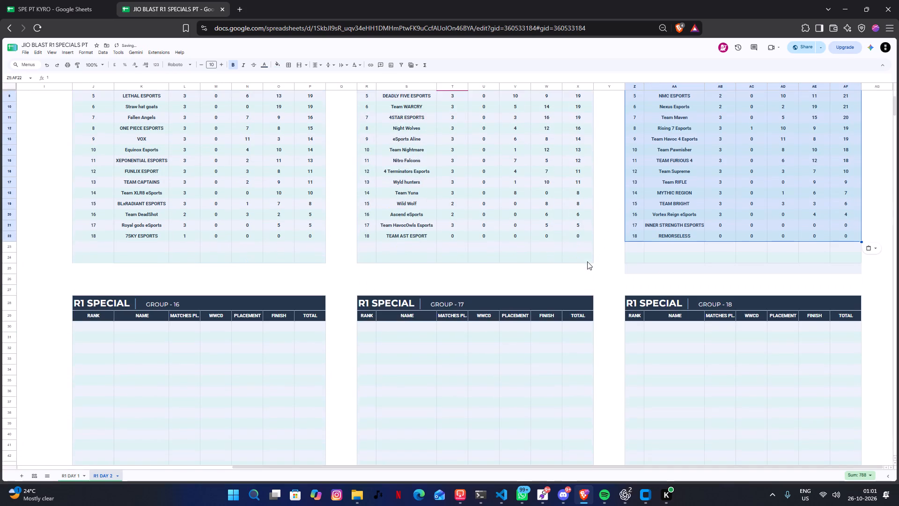
scroll(586, 265, "up", 1)
scroll(569, 312, "down", 3)
left_click(538, 463)
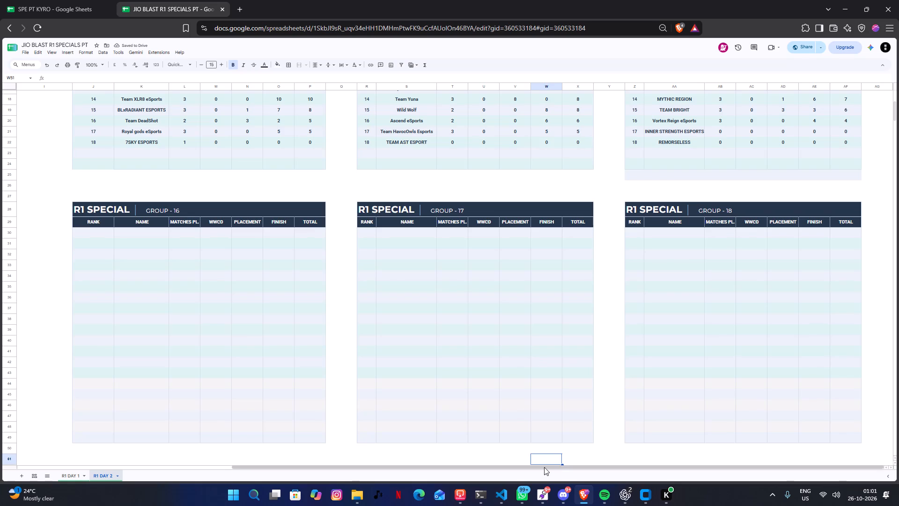
left_click_drag(544, 467, 251, 465)
left_click(58, 236)
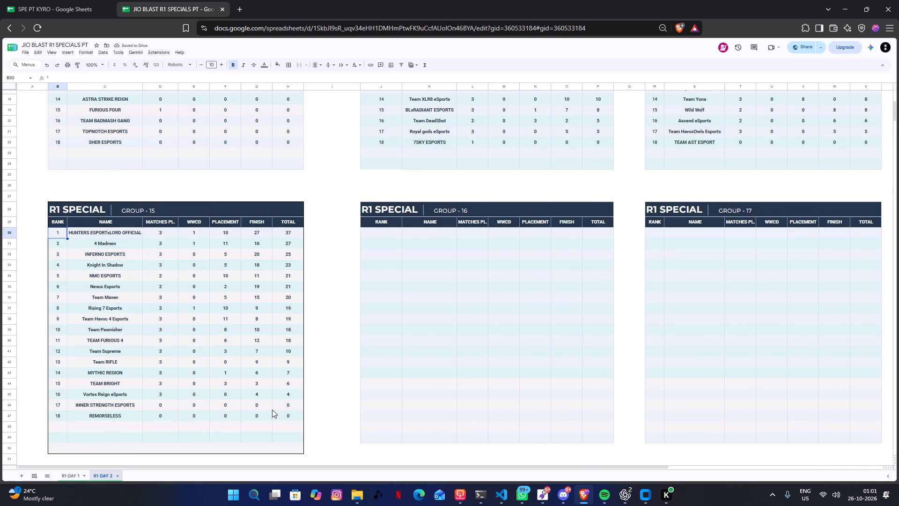
left_click(273, 409, "shift")
left_click(279, 413, "shift")
key("BackSpace")
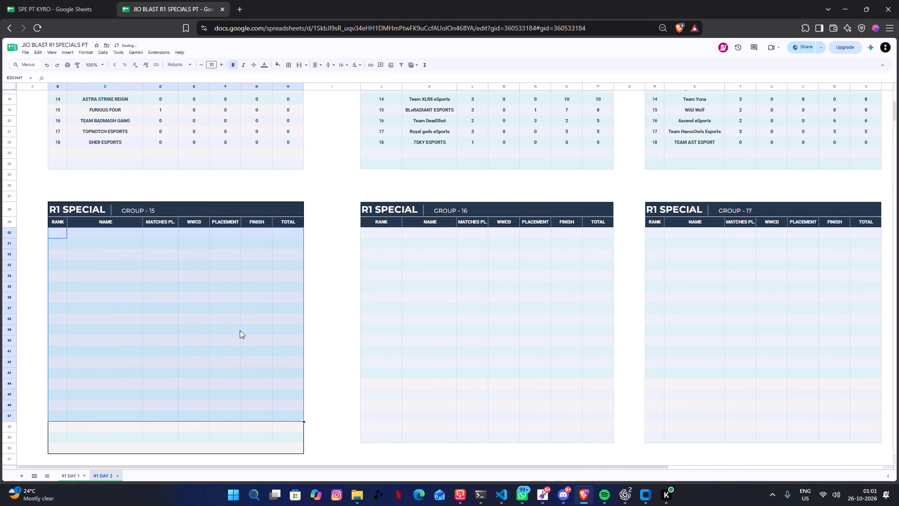
Fit the width of the Group 14 NAME column to its team names.
scroll(265, 325, "up", 9)
left_click_drag(304, 465, 616, 462)
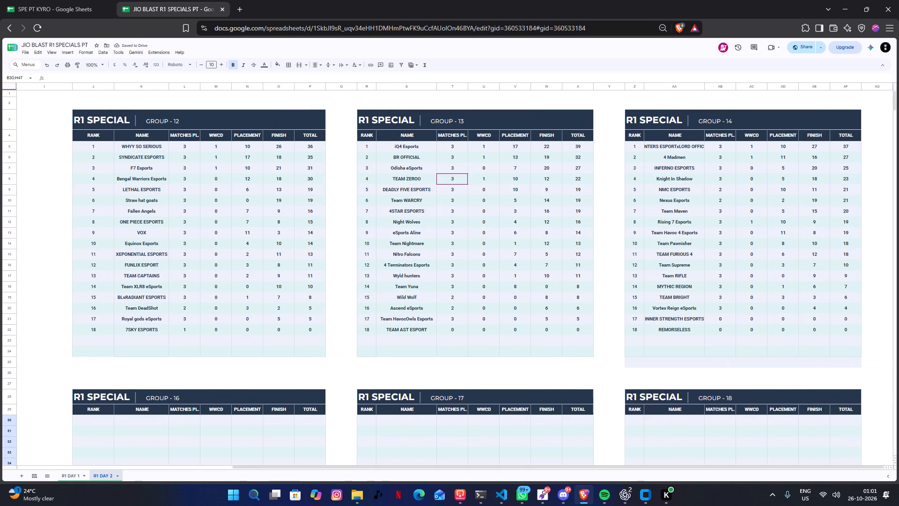
double_click(704, 87)
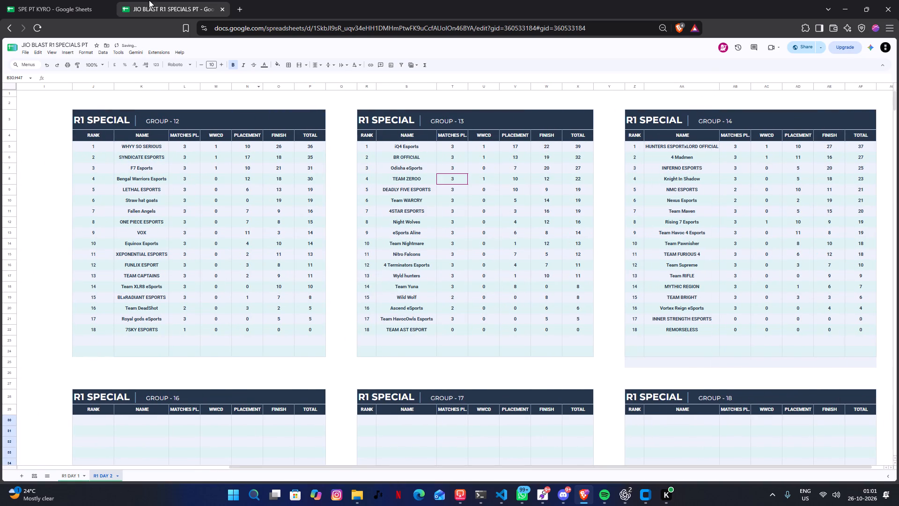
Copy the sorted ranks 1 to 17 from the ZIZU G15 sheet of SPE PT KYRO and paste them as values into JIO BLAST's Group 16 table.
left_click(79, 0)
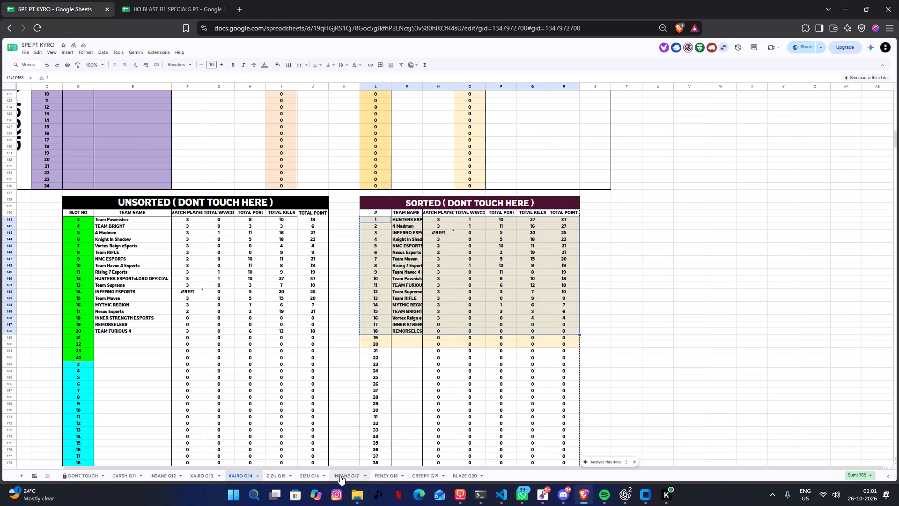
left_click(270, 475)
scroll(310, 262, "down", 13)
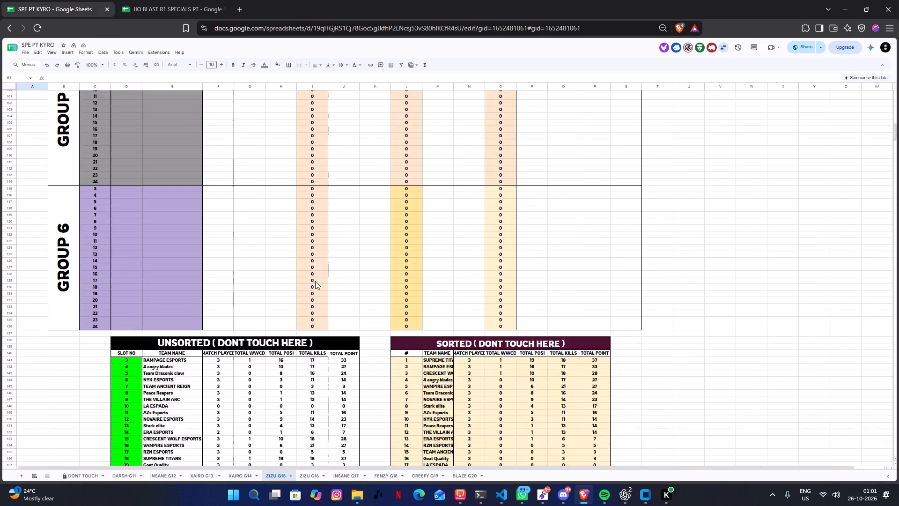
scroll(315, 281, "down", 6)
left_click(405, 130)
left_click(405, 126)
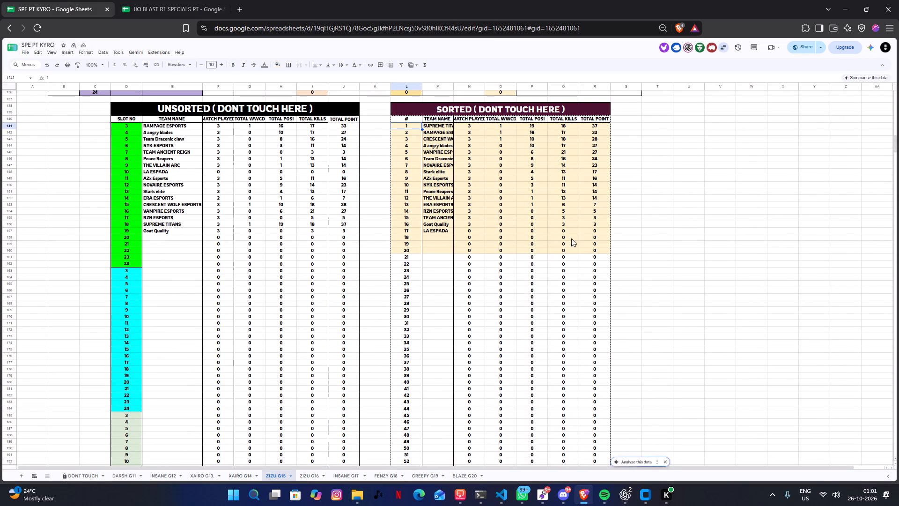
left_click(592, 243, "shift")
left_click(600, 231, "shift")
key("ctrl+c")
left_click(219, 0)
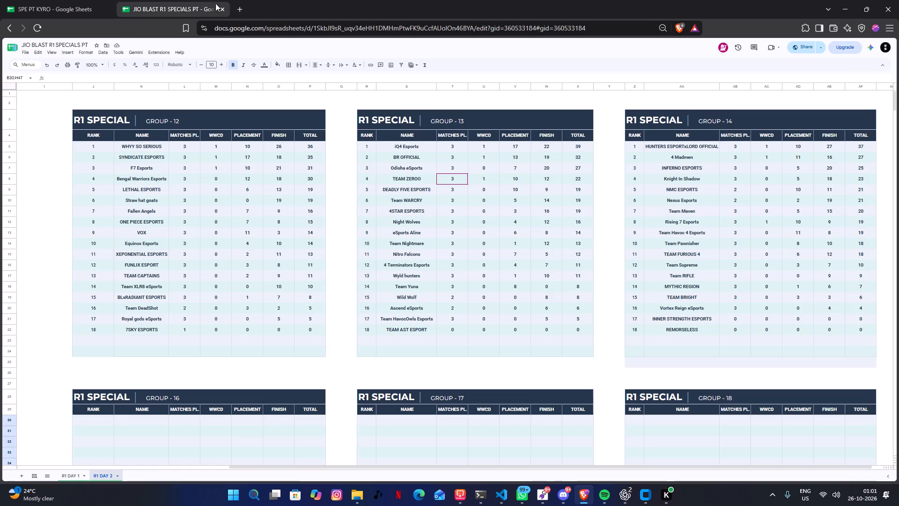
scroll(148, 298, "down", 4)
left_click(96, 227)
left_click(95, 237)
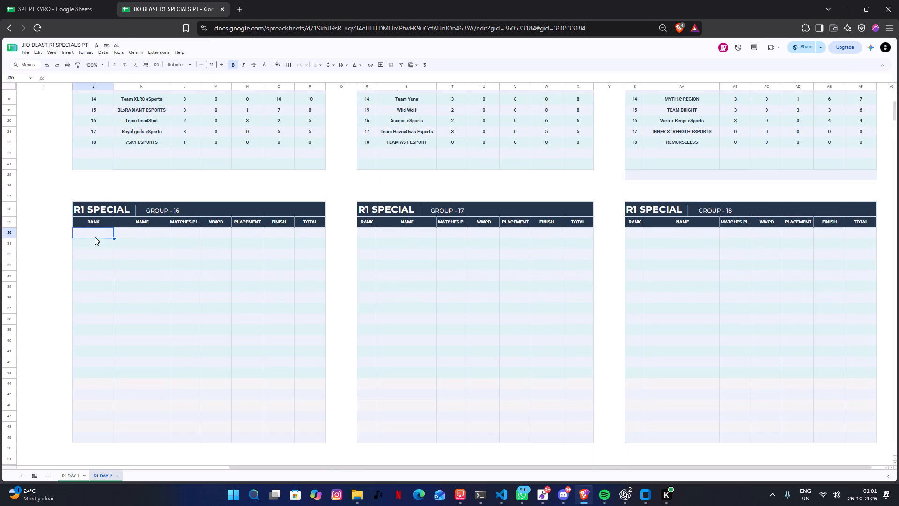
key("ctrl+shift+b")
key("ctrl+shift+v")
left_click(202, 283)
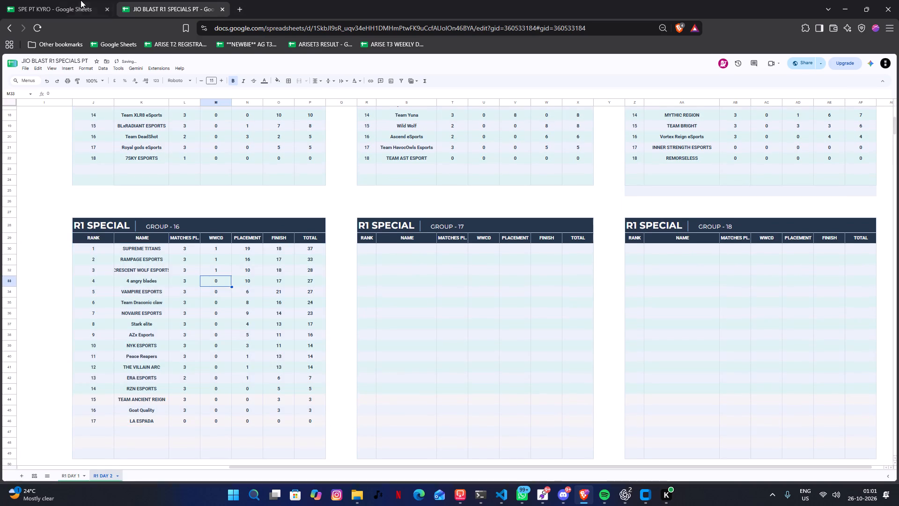
Copy the sorted standings for ranks 1 to 18 from SPE PT KYRO's ZIZU G16 sheet and return to JIO BLAST R1 SPECIALS PT.
left_click(81, 0)
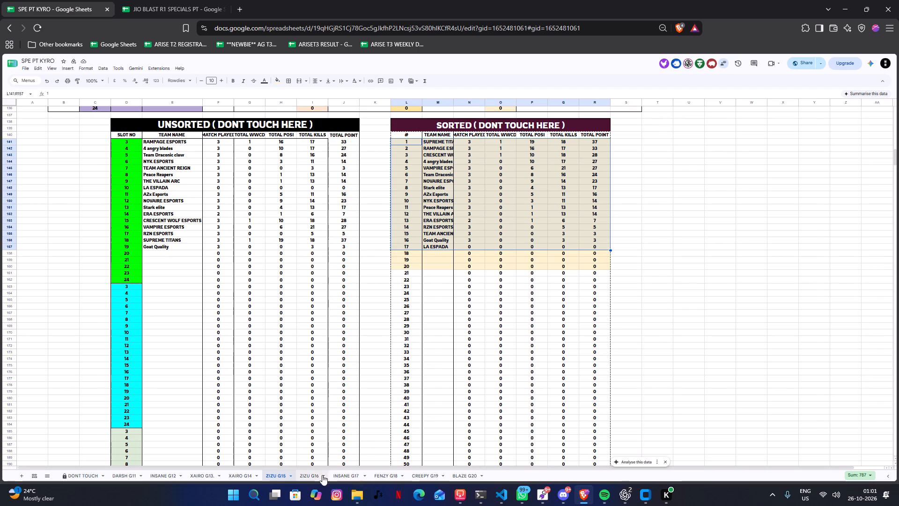
left_click(319, 469)
scroll(461, 317, "down", 11)
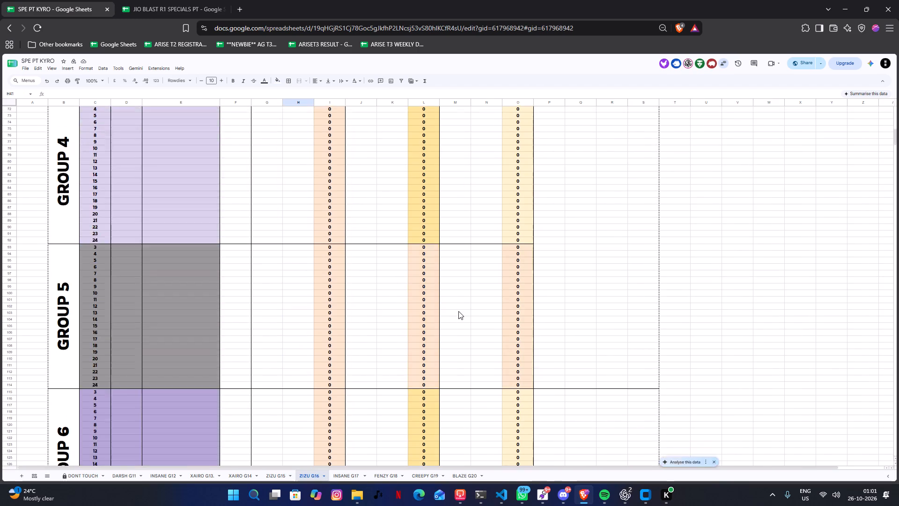
scroll(458, 311, "down", 8)
left_click(423, 147)
left_click(423, 142)
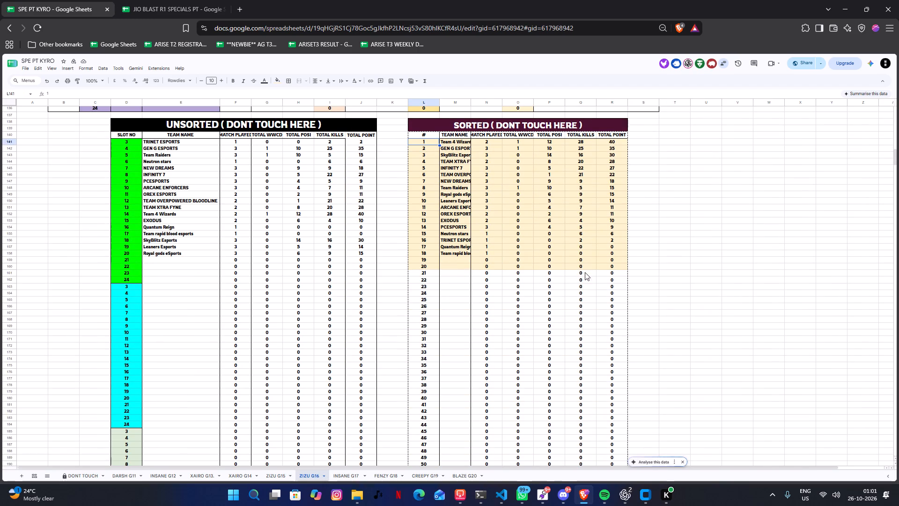
left_click(611, 247, "shift")
left_click(610, 255, "shift")
key("ctrl+c")
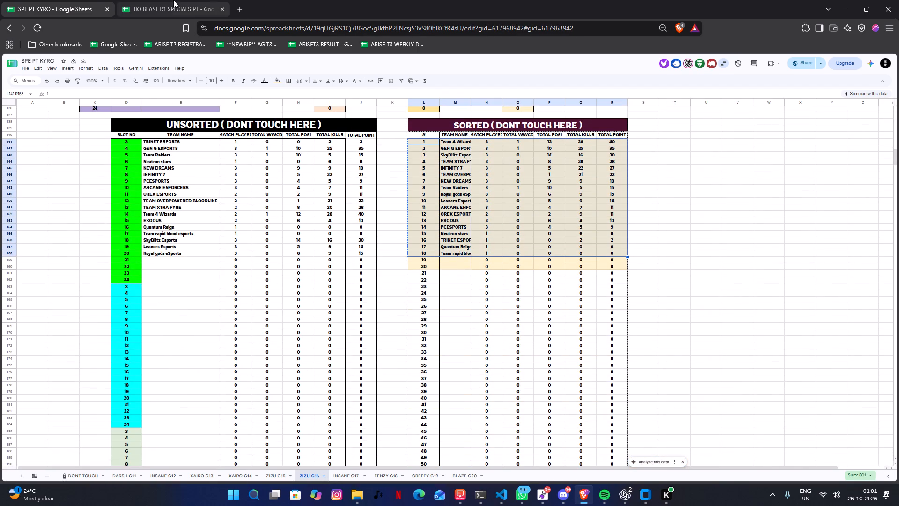
left_click(173, 0)
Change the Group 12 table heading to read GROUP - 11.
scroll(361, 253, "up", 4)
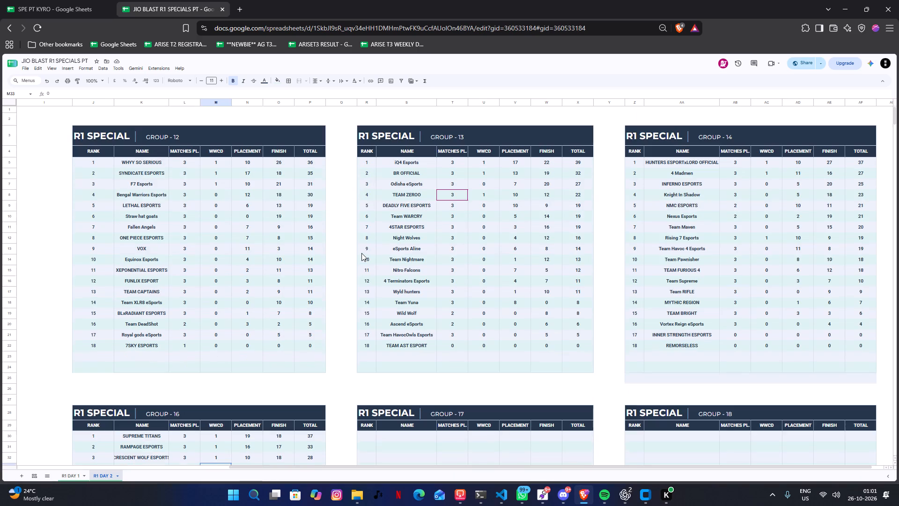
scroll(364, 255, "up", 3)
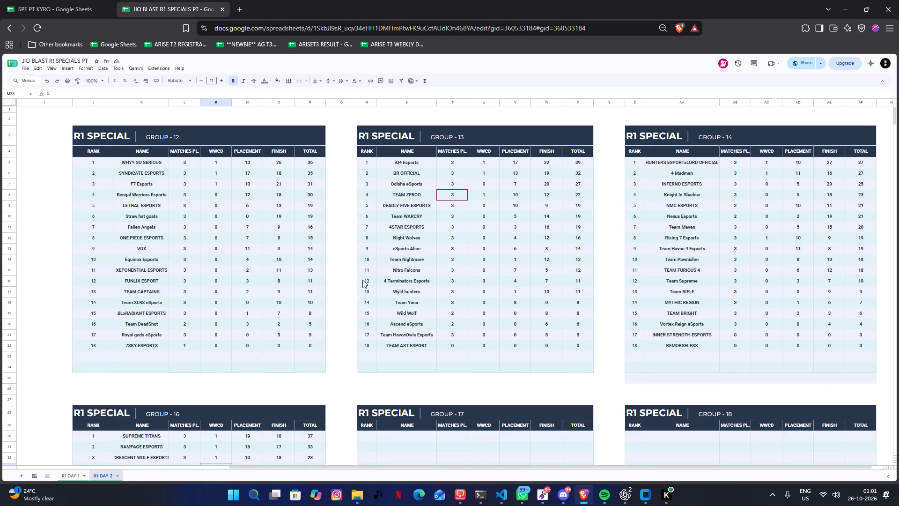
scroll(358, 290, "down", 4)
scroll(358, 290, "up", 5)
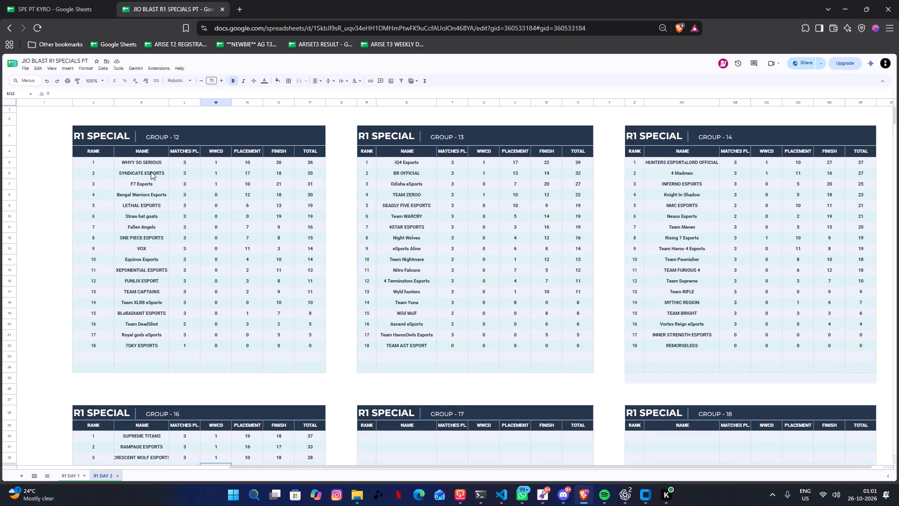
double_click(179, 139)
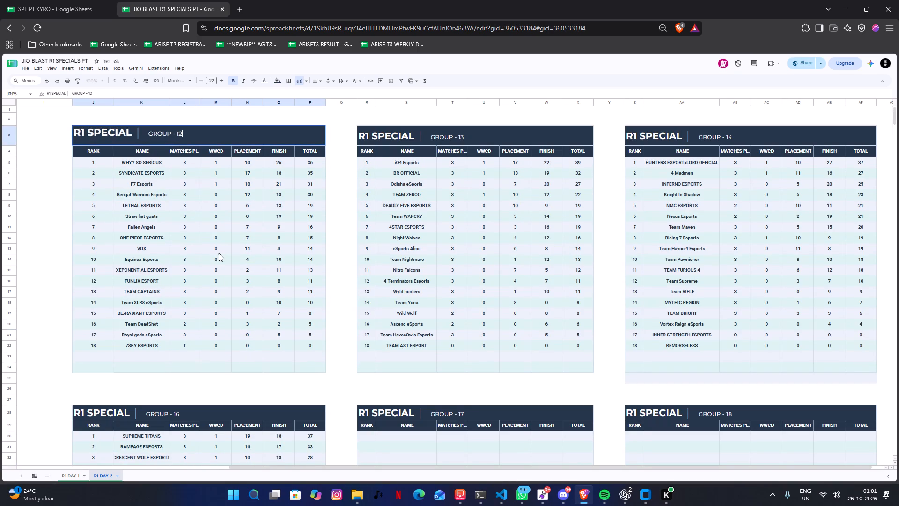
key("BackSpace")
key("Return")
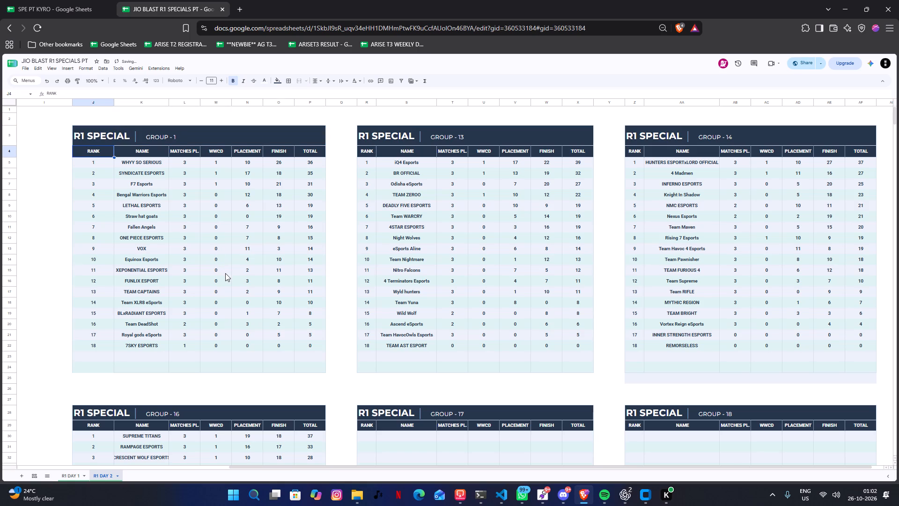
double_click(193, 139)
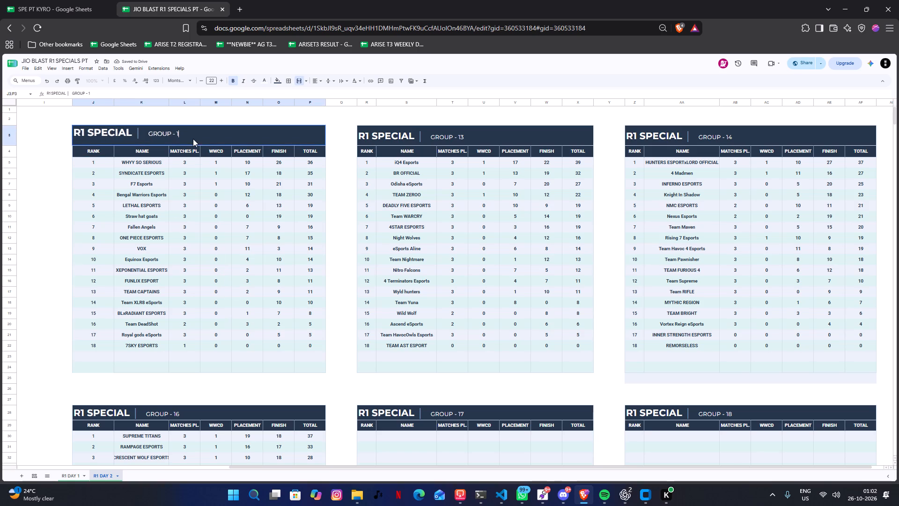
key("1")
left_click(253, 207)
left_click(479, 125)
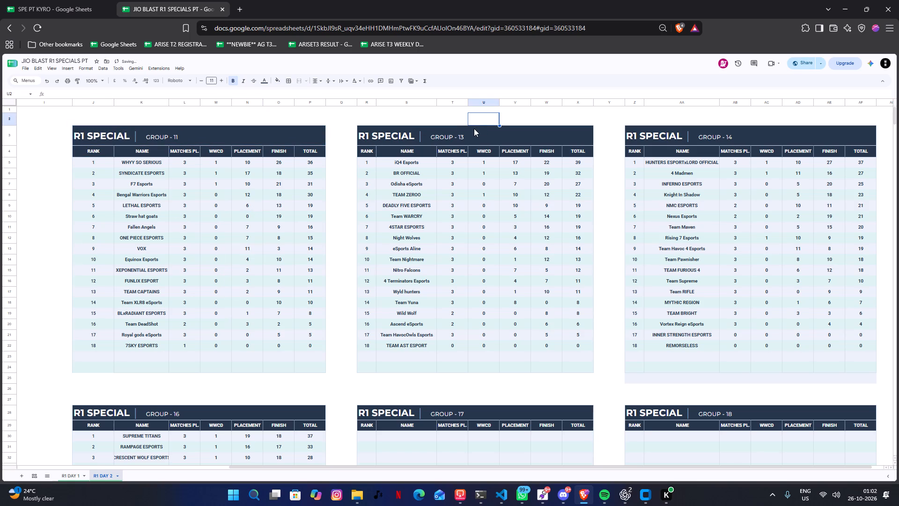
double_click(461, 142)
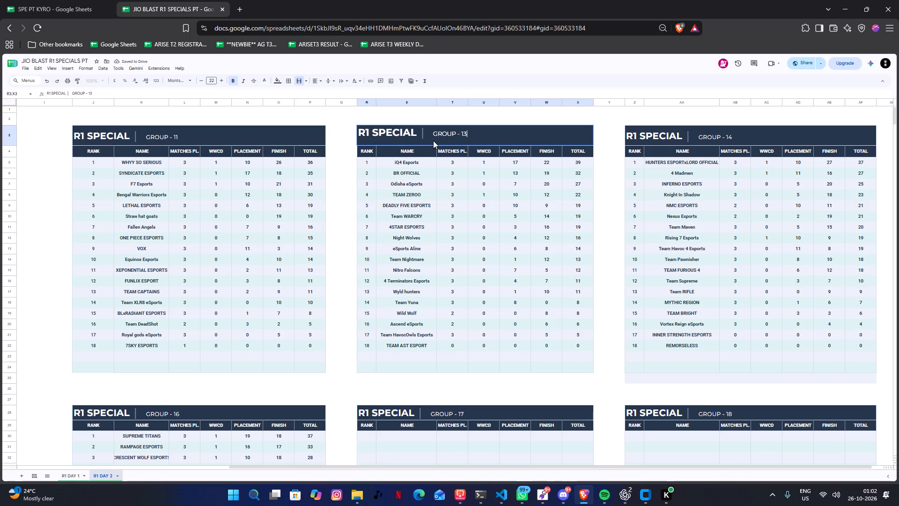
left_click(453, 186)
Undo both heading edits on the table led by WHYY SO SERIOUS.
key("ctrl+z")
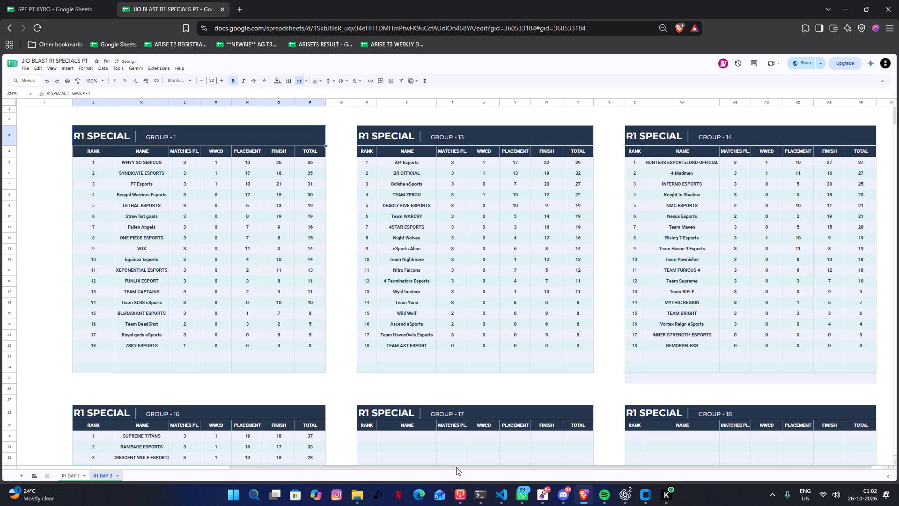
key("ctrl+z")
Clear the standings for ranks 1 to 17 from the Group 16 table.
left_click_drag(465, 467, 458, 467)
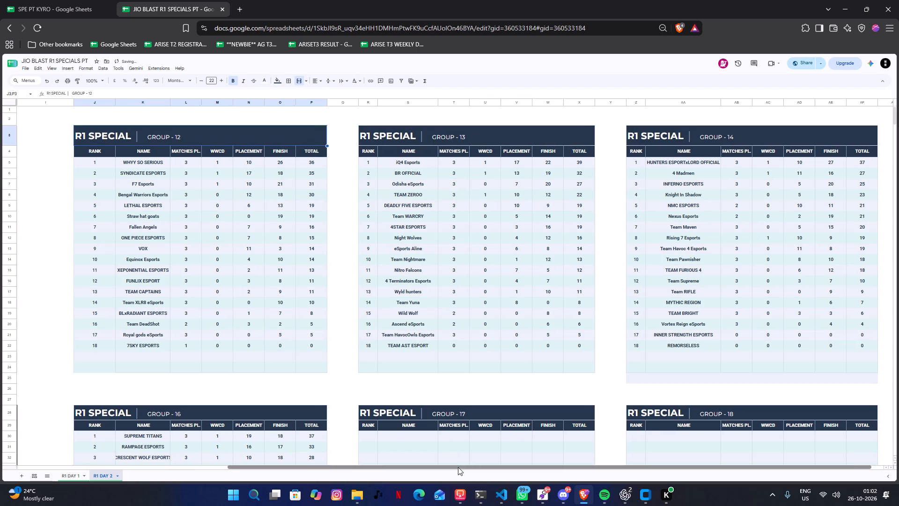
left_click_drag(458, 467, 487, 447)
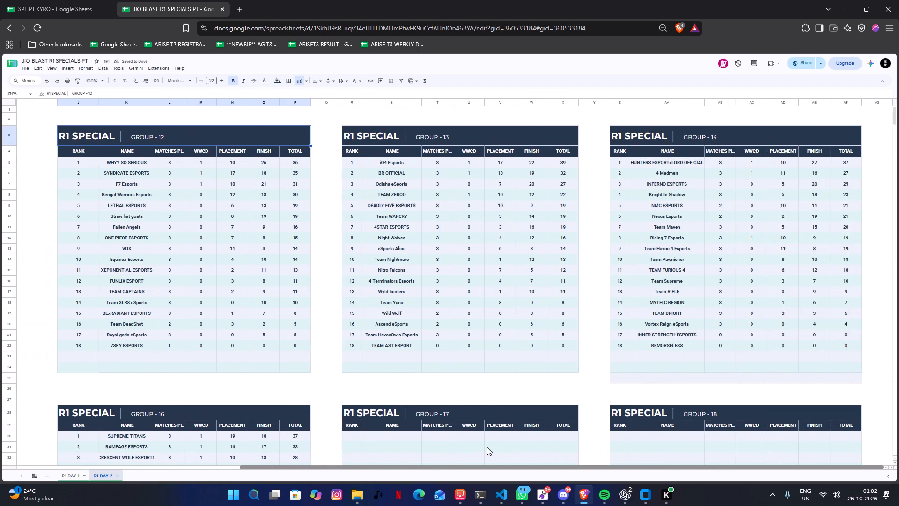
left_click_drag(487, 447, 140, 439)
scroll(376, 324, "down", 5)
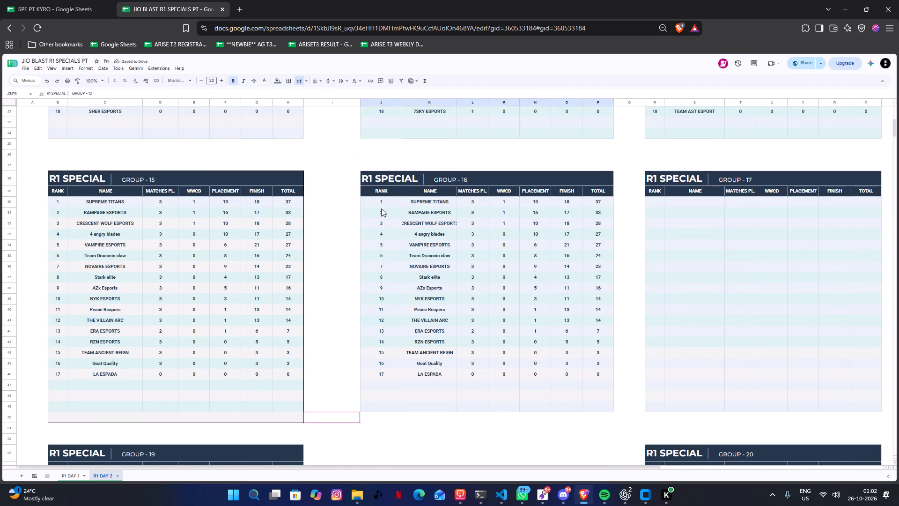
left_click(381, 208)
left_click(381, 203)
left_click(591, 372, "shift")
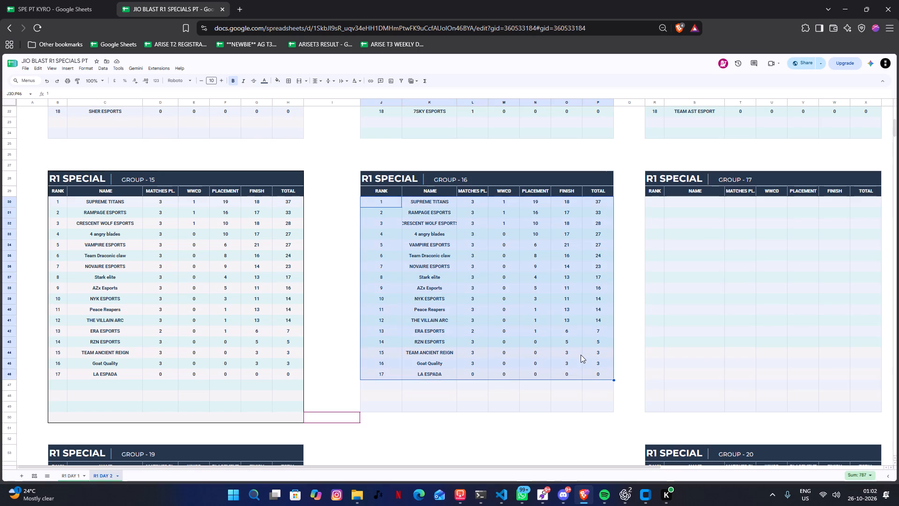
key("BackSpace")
Switch to SPE PT KYRO and copy the sorted standings for ranks 1 to 18 from the ZIZU G16 sheet.
left_click(84, 0)
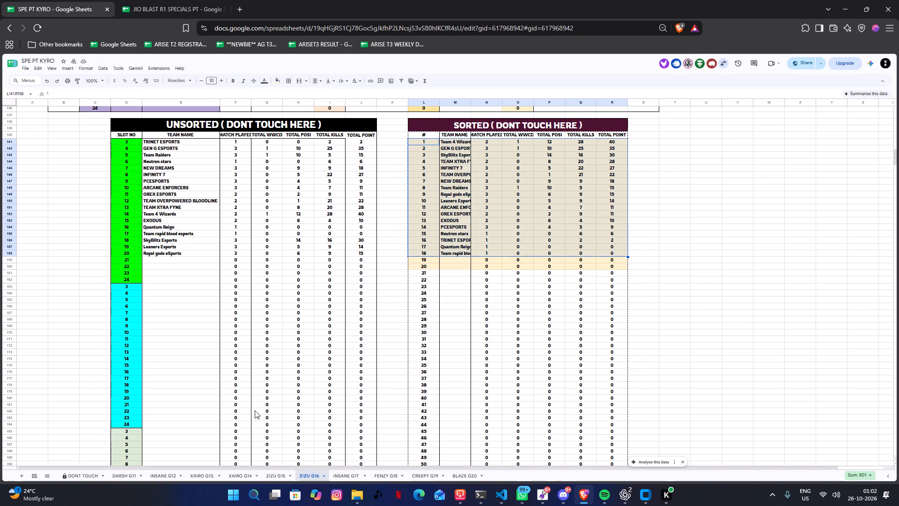
left_click(276, 402)
scroll(291, 316, "down", 18)
scroll(297, 326, "up", 4)
scroll(297, 326, "down", 3)
scroll(297, 326, "up", 3)
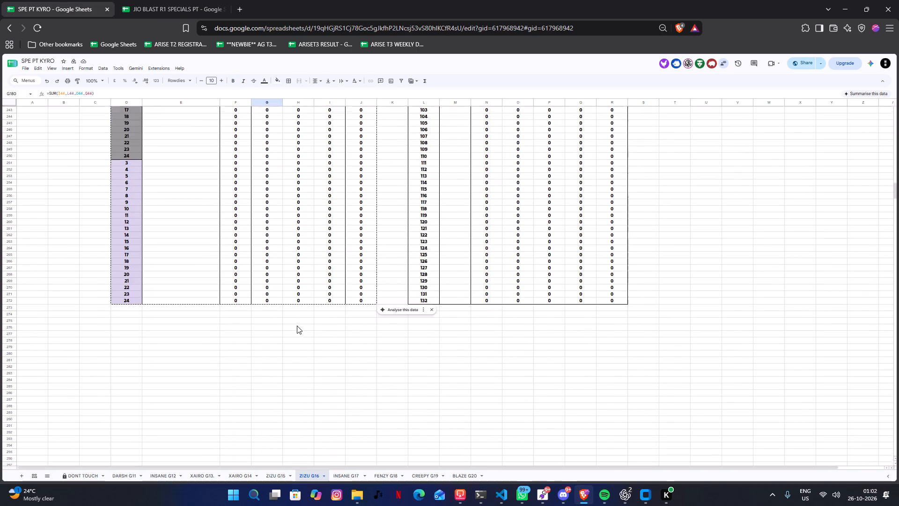
scroll(297, 326, "up", 17)
left_click(420, 280)
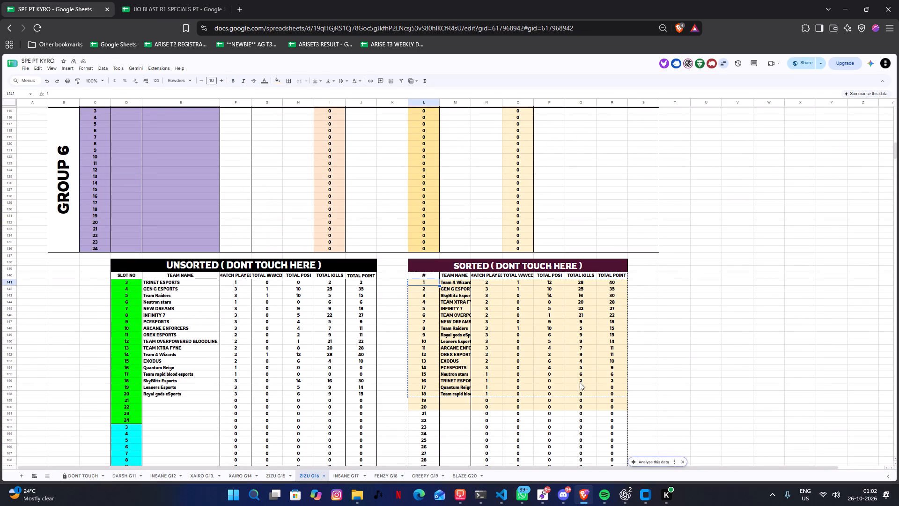
left_click(614, 388, "shift")
left_click(618, 393, "shift")
key("ctrl+c")
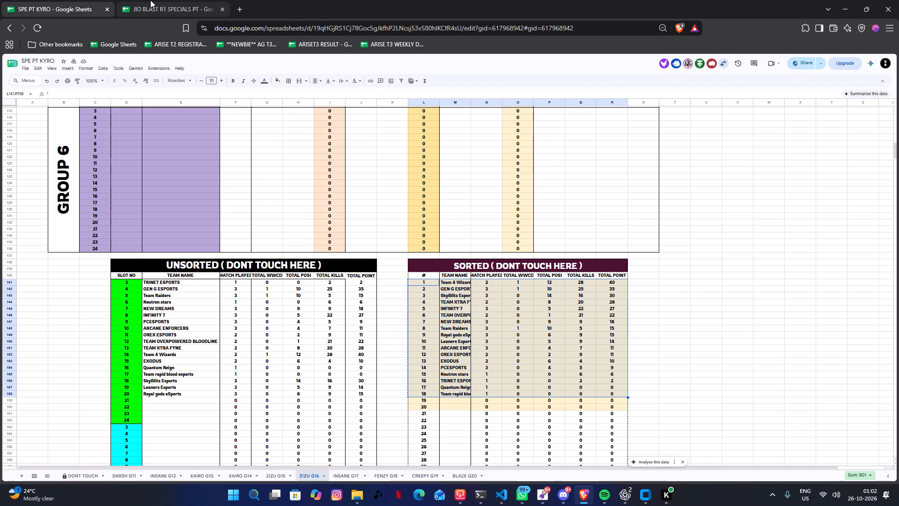
Paste the copied standings as values only into the Group 16 table of JIO BLAST R1 SPECIALS PT, starting at rank 1.
left_click(150, 0)
left_click(415, 275)
left_click(398, 205)
key("ctrl+shift+v")
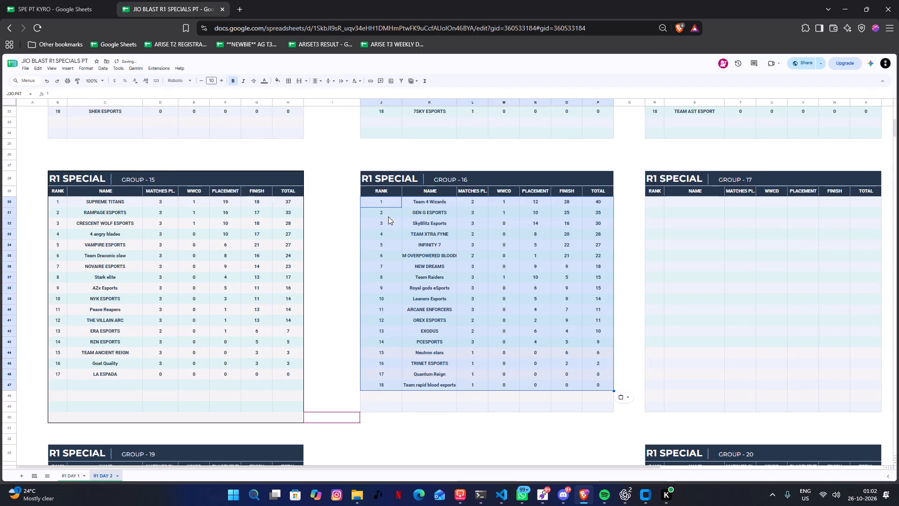
Return to SPE PT KYRO and open the INSANE G17 sheet at its sorted standings.
left_click(23, 0)
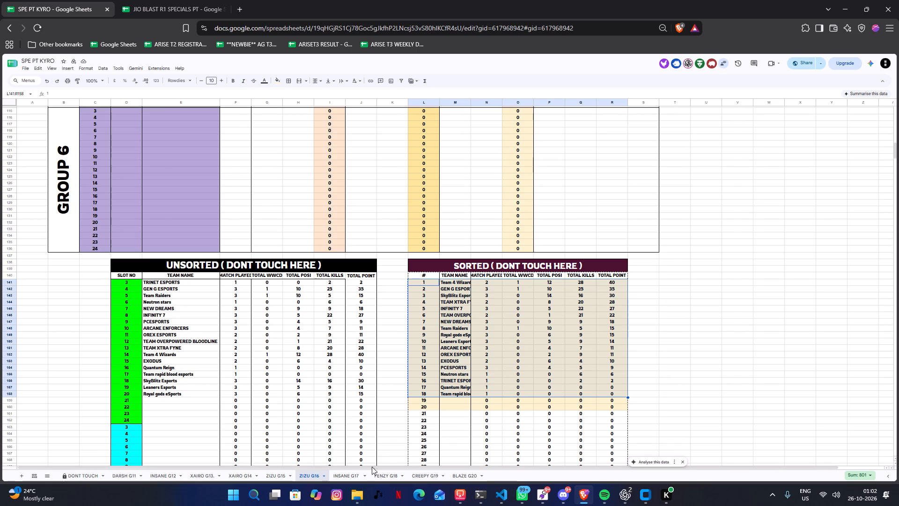
left_click(354, 471)
scroll(464, 382, "down", 20)
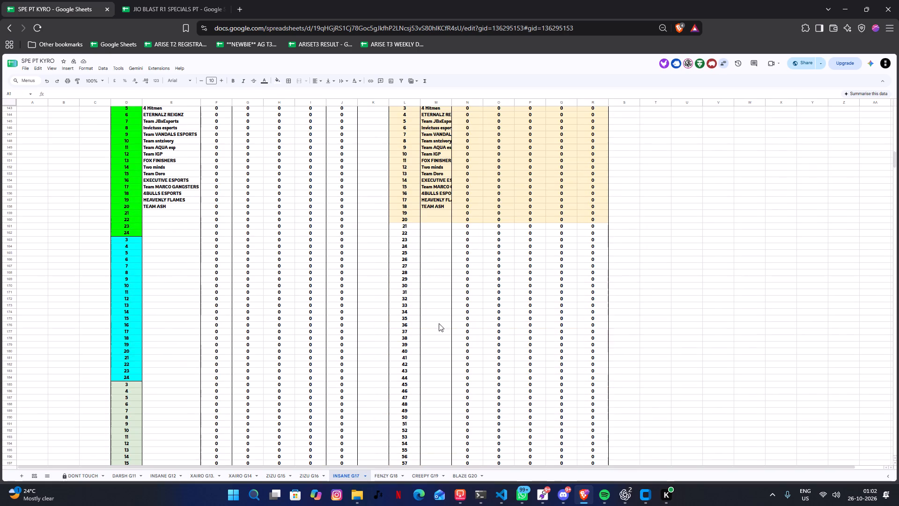